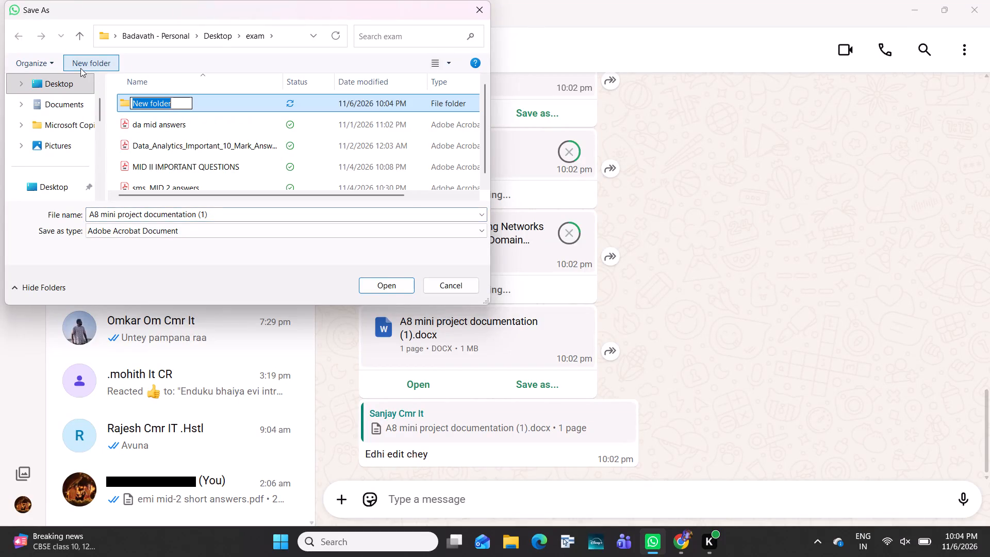
Name the new folder inside the exam folder "major project" and open it as the save location.
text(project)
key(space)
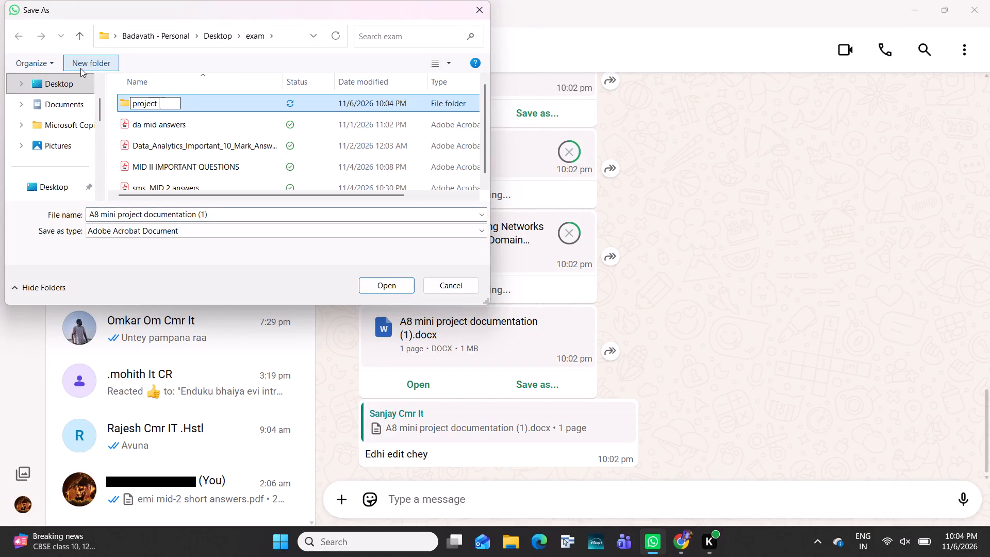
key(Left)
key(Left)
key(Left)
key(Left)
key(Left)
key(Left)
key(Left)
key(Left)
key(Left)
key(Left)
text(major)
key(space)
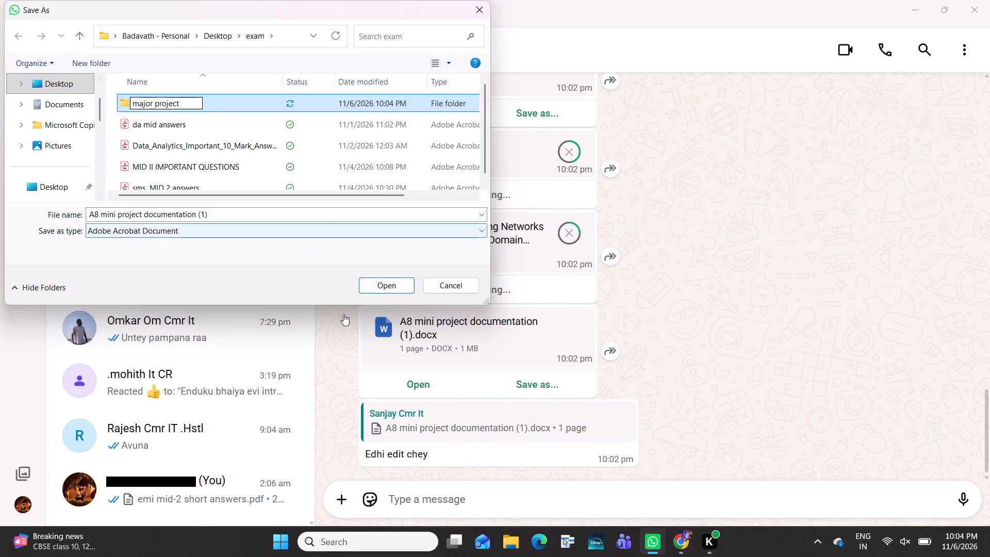
click(386, 284)
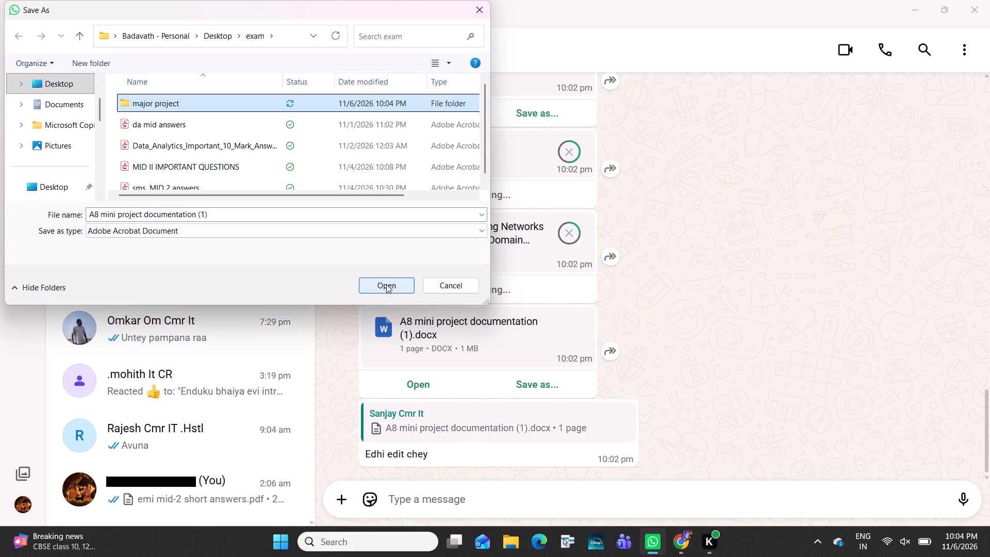
click(386, 284)
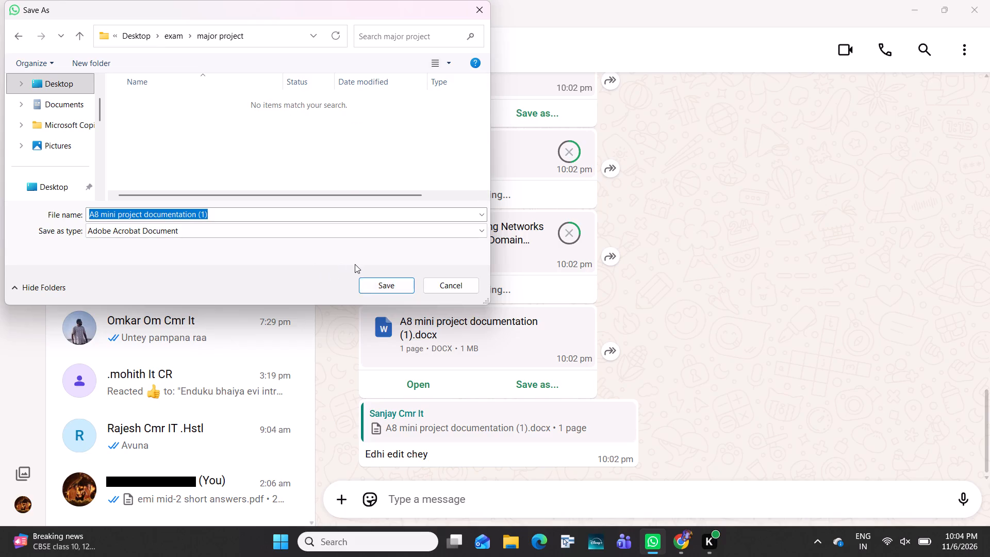
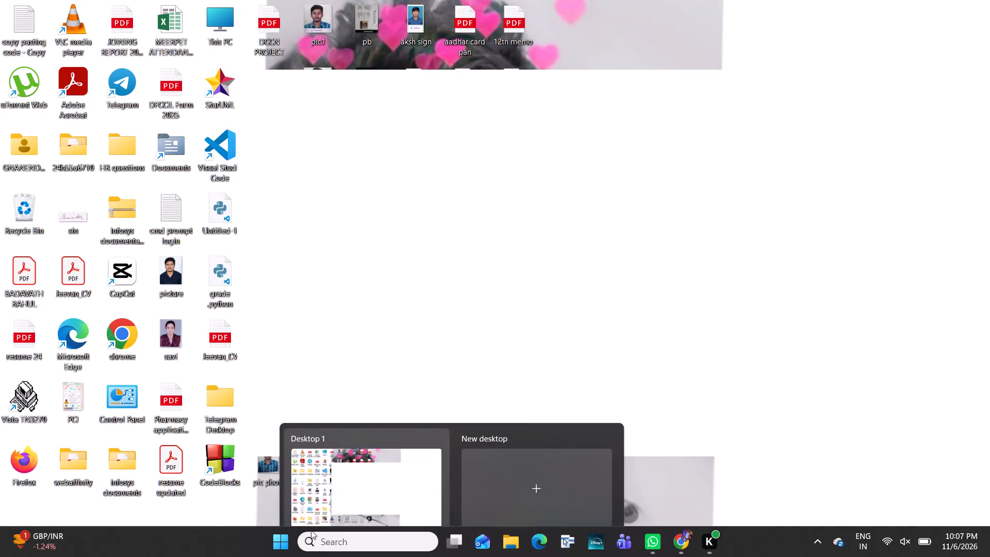
Open File Explorer and go to the Desktop folder in the personal OneDrive.
click(279, 546)
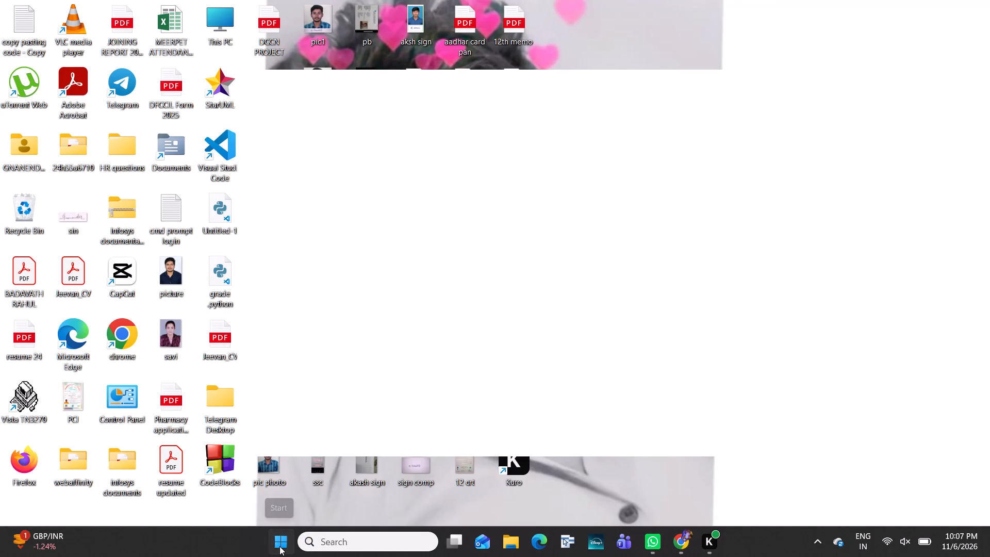
double_click(447, 256)
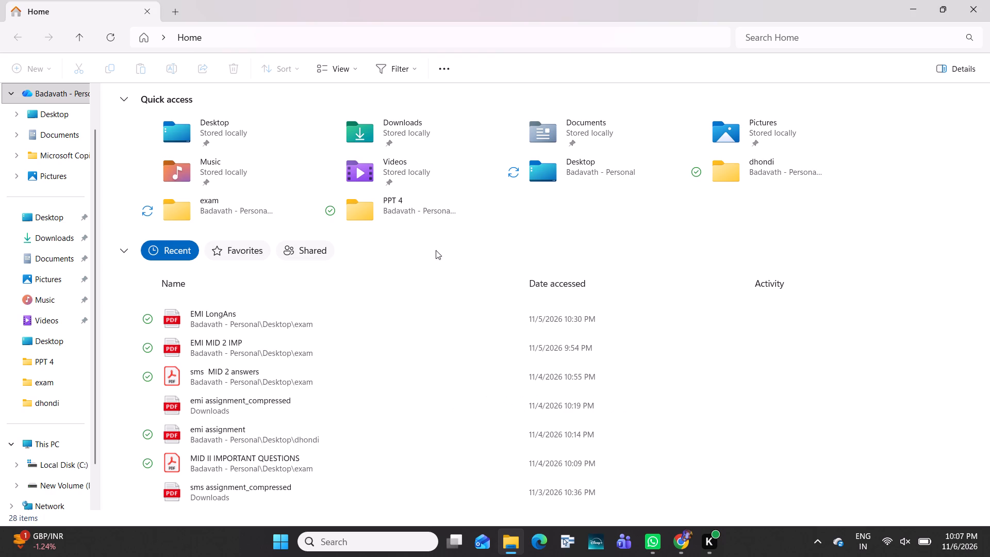
scroll(41, 160, up, 1)
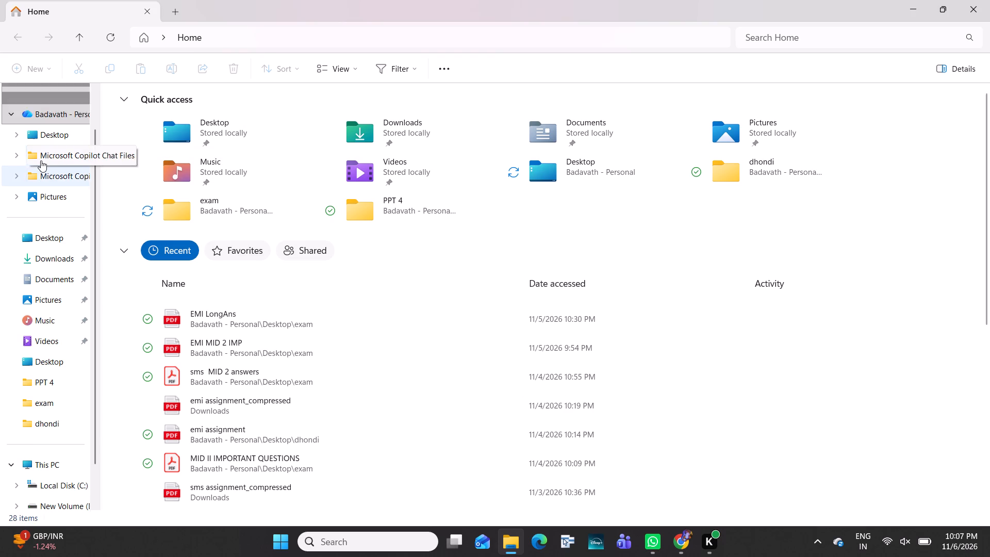
scroll(41, 160, up, 1)
double_click(42, 169)
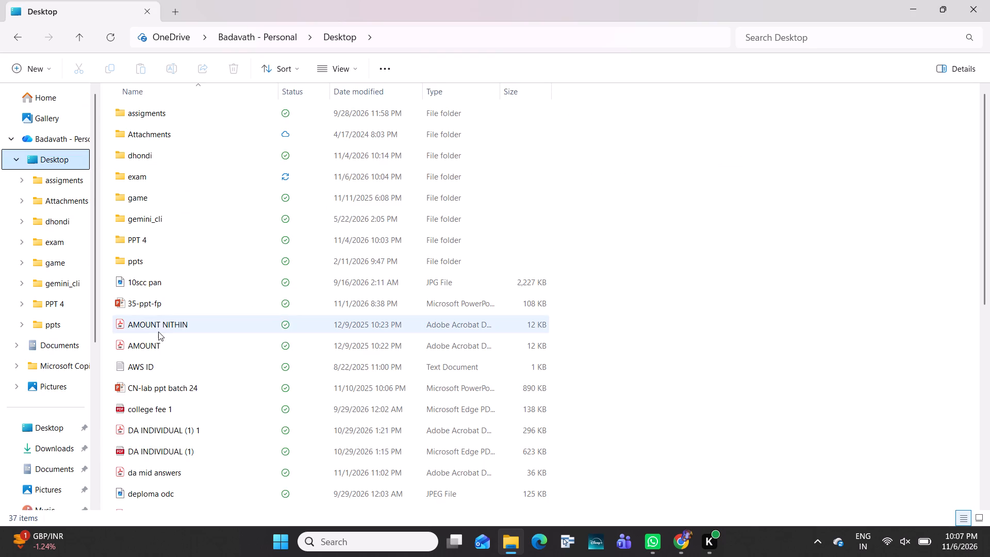
Look through the Desktop folder's files and subfolders for the major project material.
scroll(158, 340, down, 7)
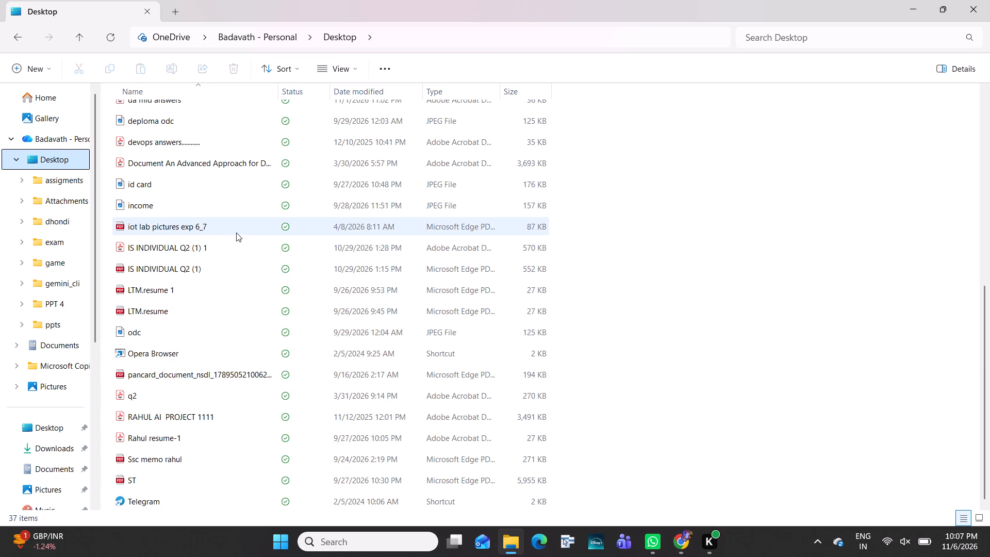
scroll(169, 329, down, 2)
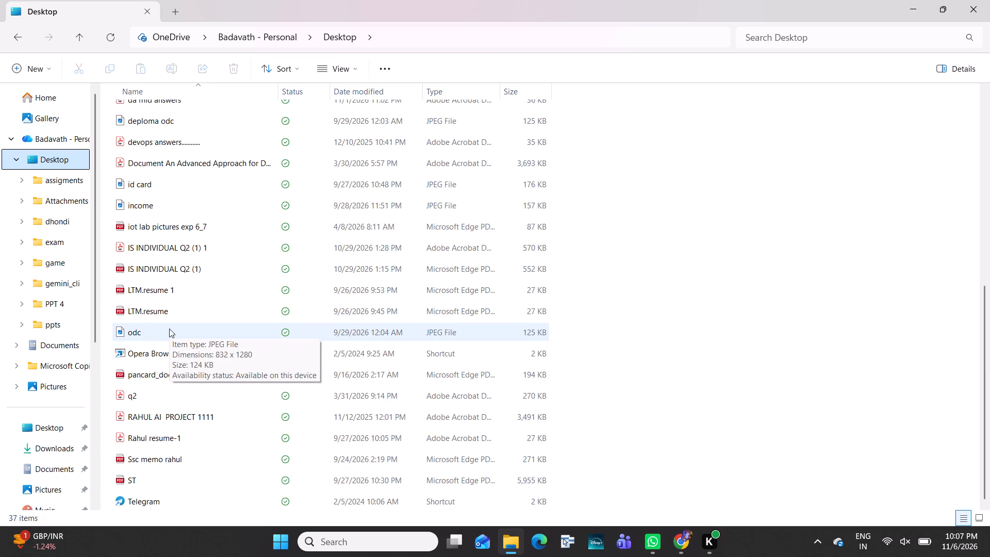
scroll(169, 329, down, 2)
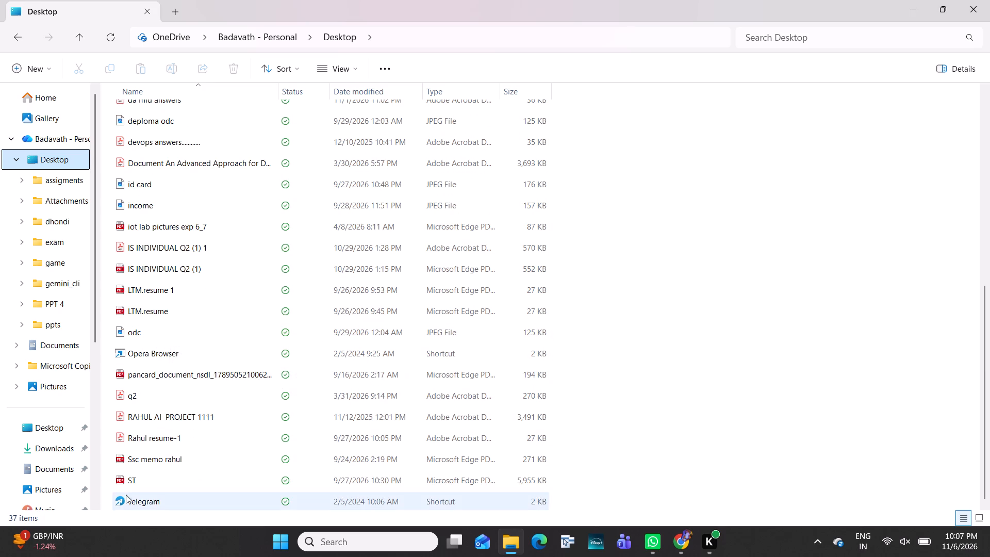
scroll(176, 475, down, 3)
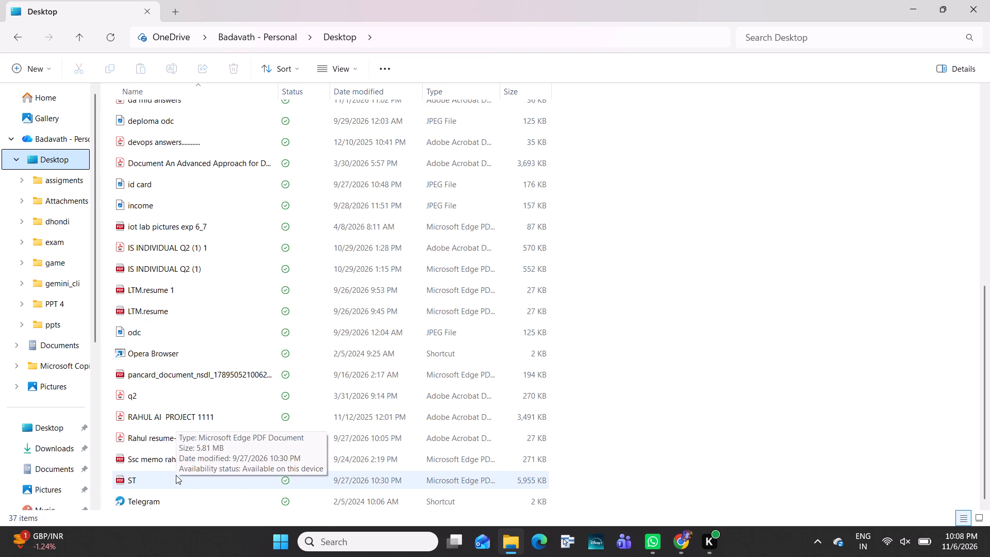
scroll(176, 475, up, 3)
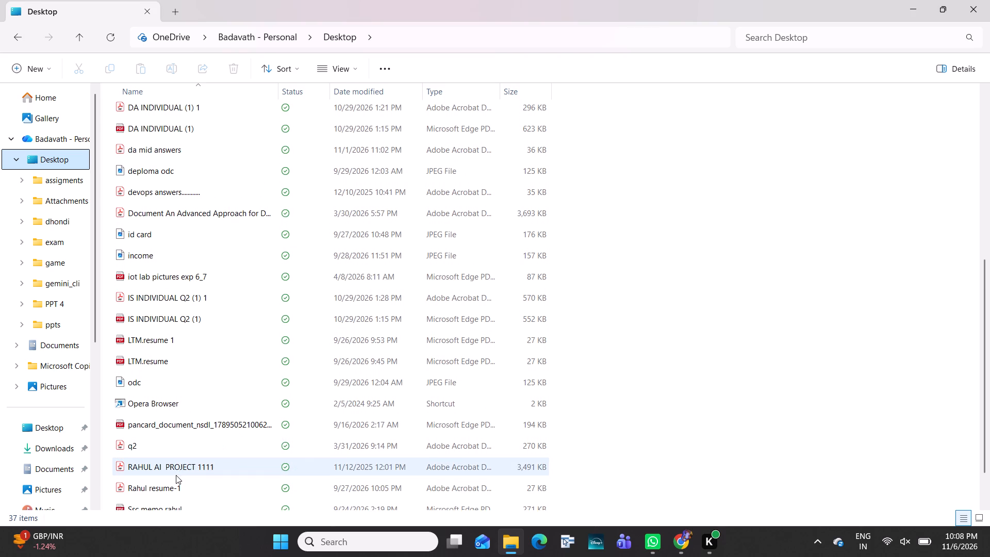
scroll(176, 475, up, 2)
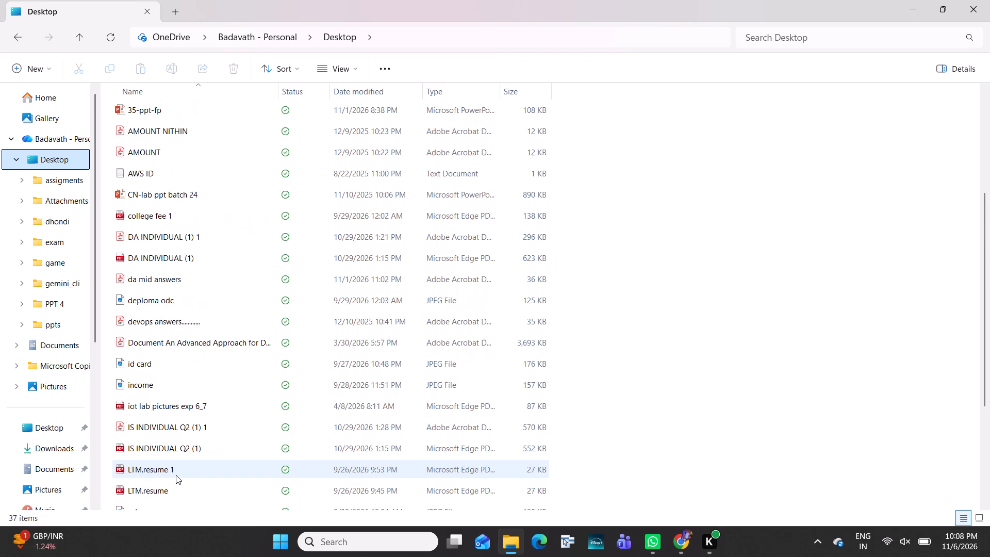
scroll(176, 475, up, 6)
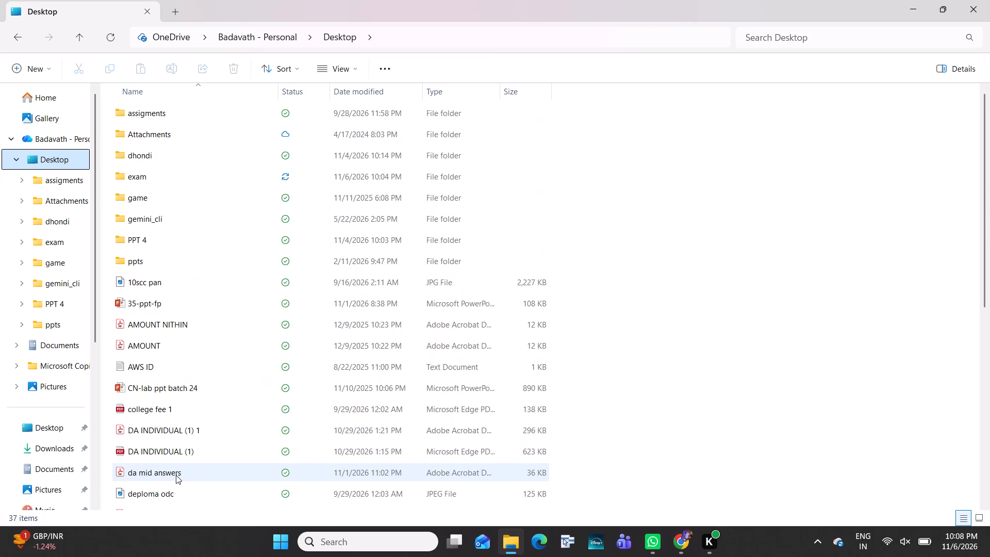
scroll(176, 475, up, 4)
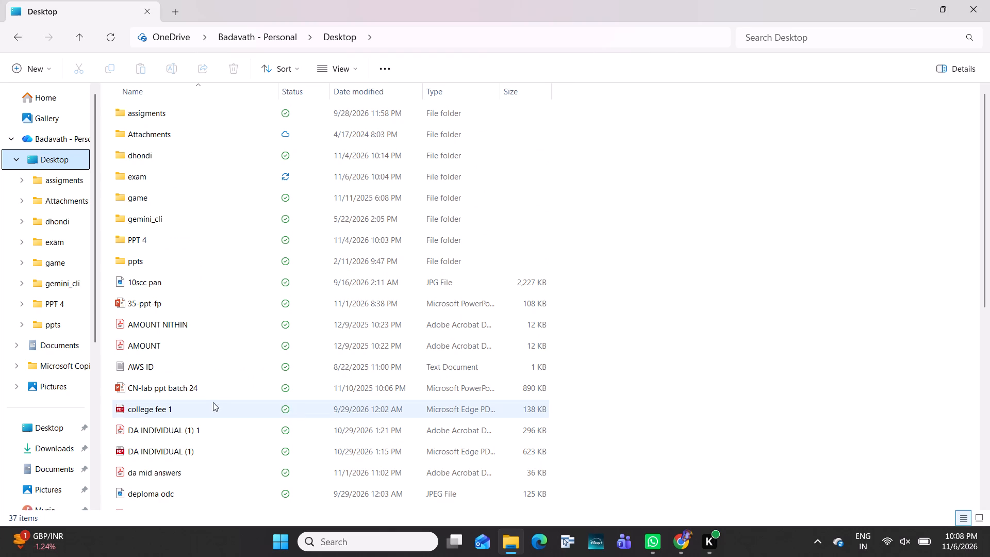
scroll(188, 373, right, 1)
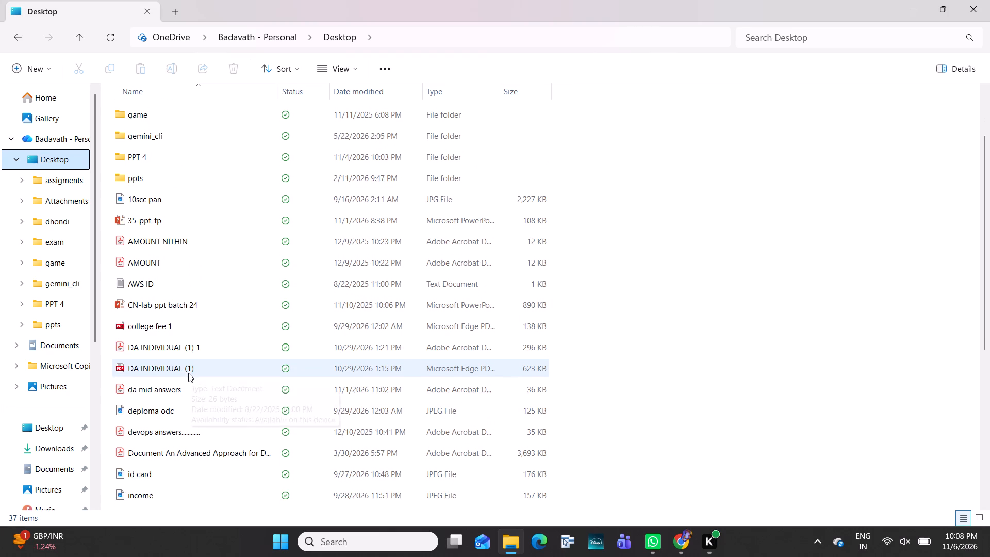
scroll(188, 373, right, 6)
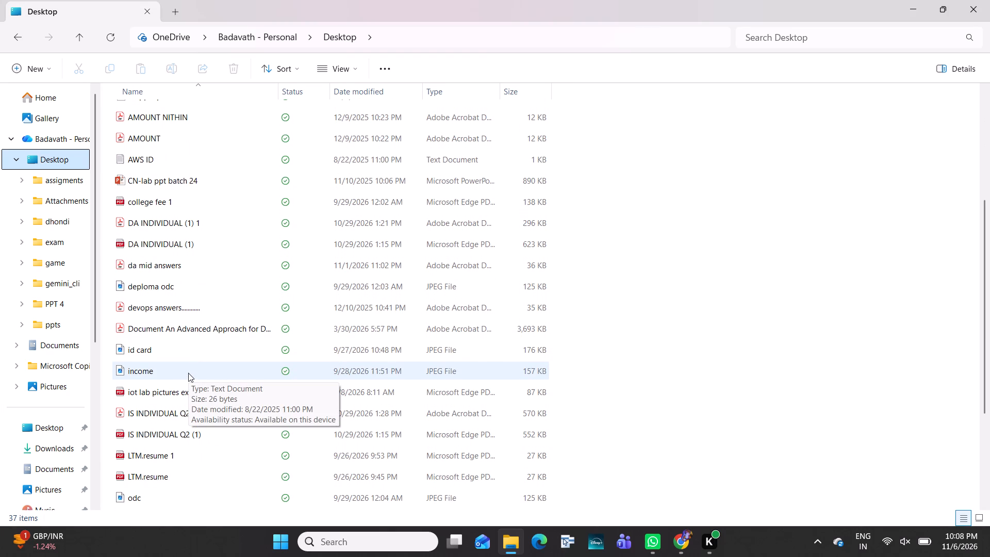
scroll(188, 373, right, 9)
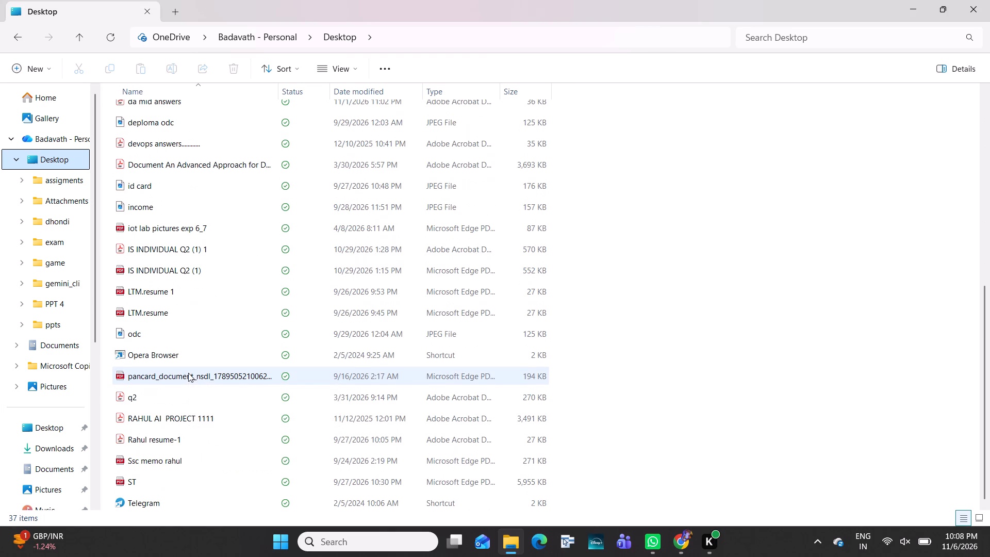
scroll(188, 373, right, 5)
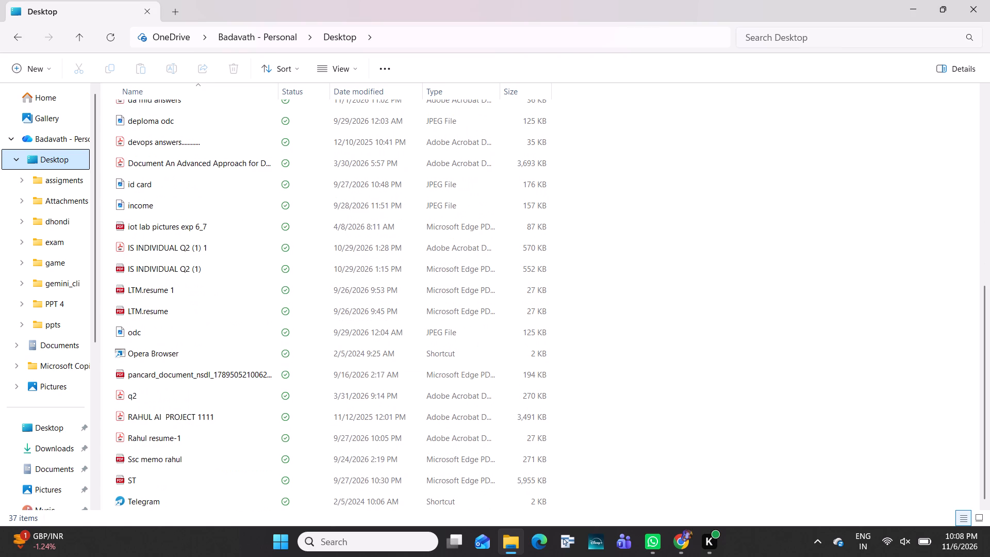
Search the Desktop folder for "major" and open the "major project" folder.
click(840, 39)
text(mapoj)
key(BackSpace)
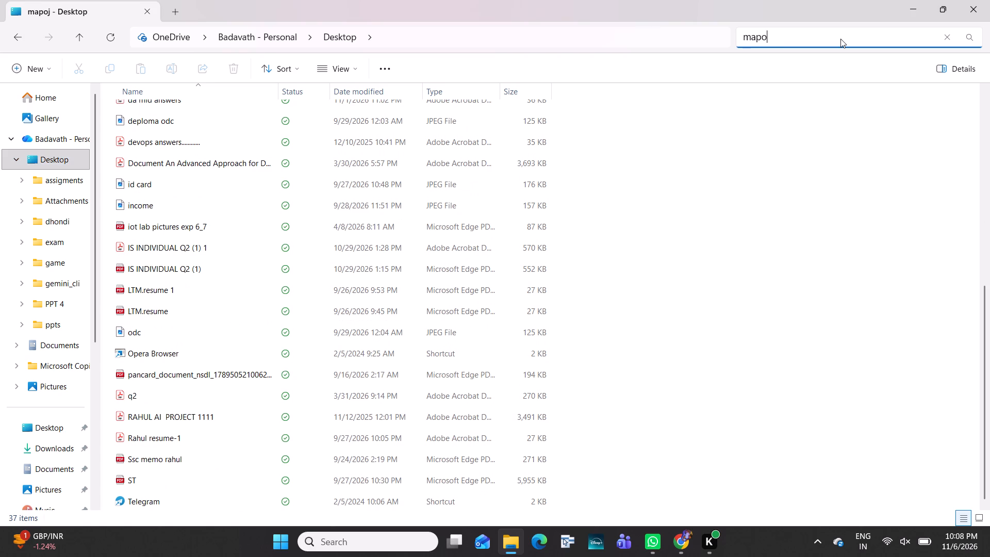
key(BackSpace)
key(BackSpace)
text(jor)
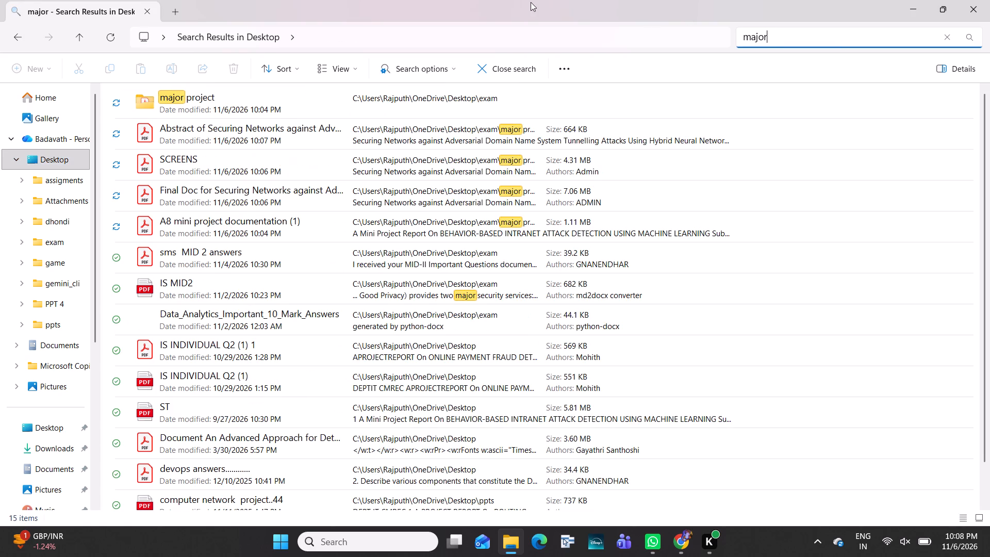
double_click(208, 109)
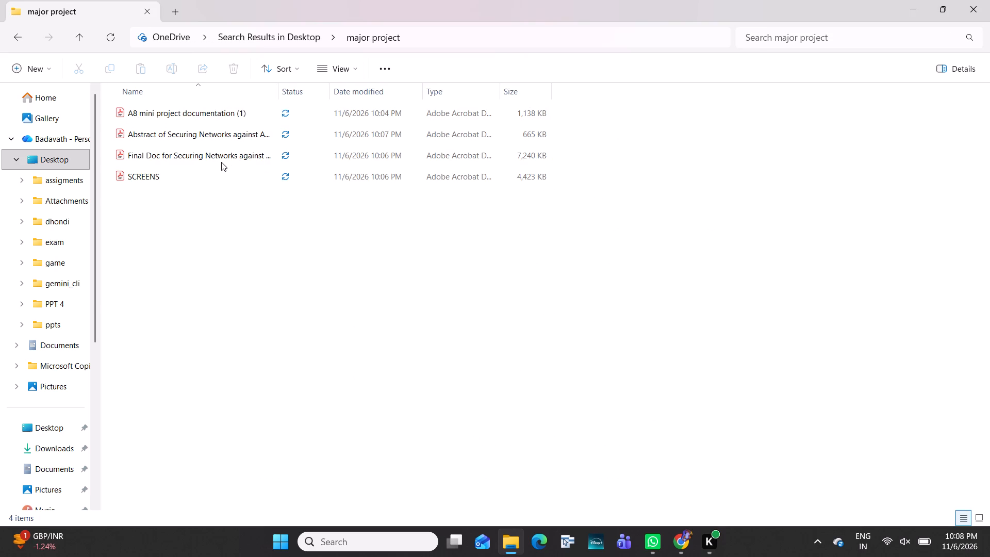
Open the PDF "A8 mini project documentation (1)" in Word as an editable document.
double_click(255, 117)
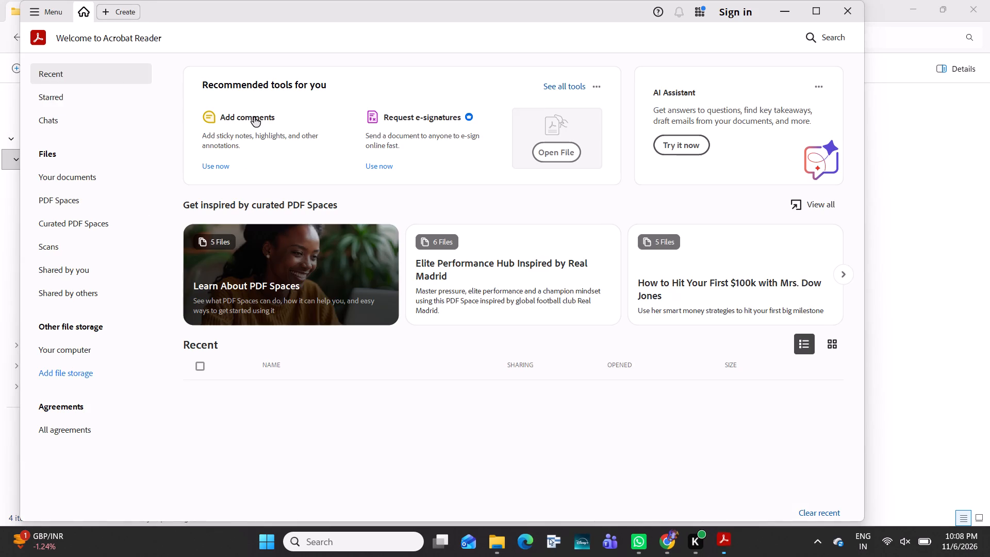
click(853, 16)
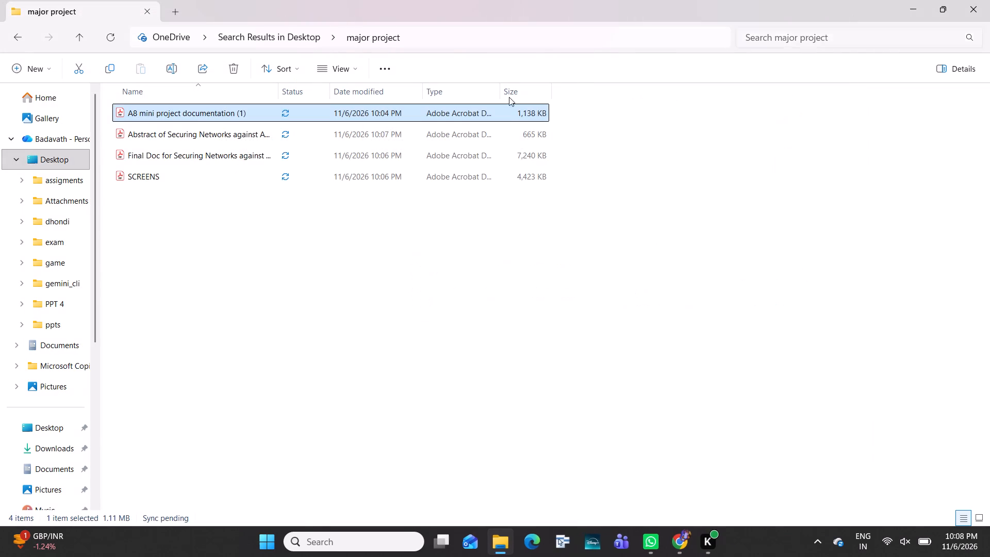
click(332, 114)
right_click(332, 114)
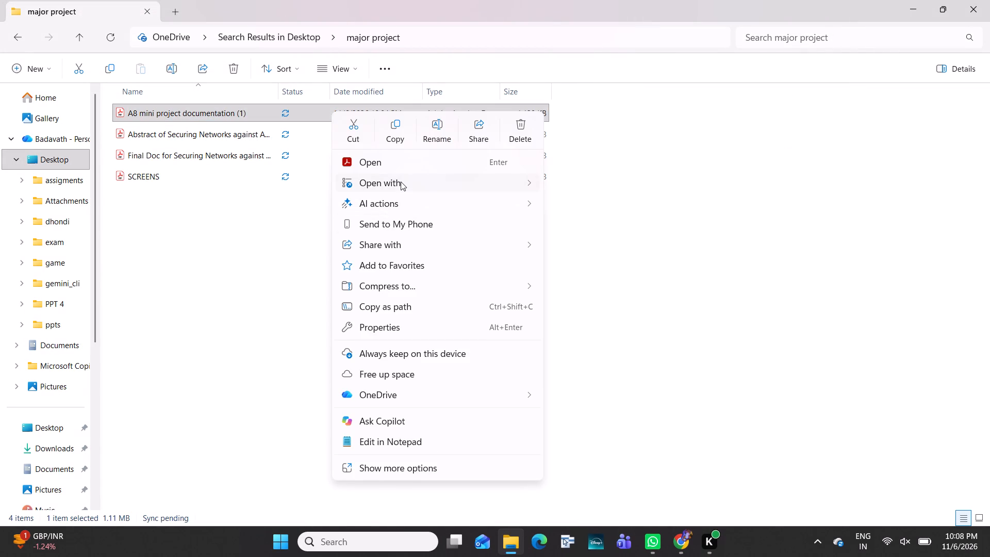
click(401, 182)
click(556, 218)
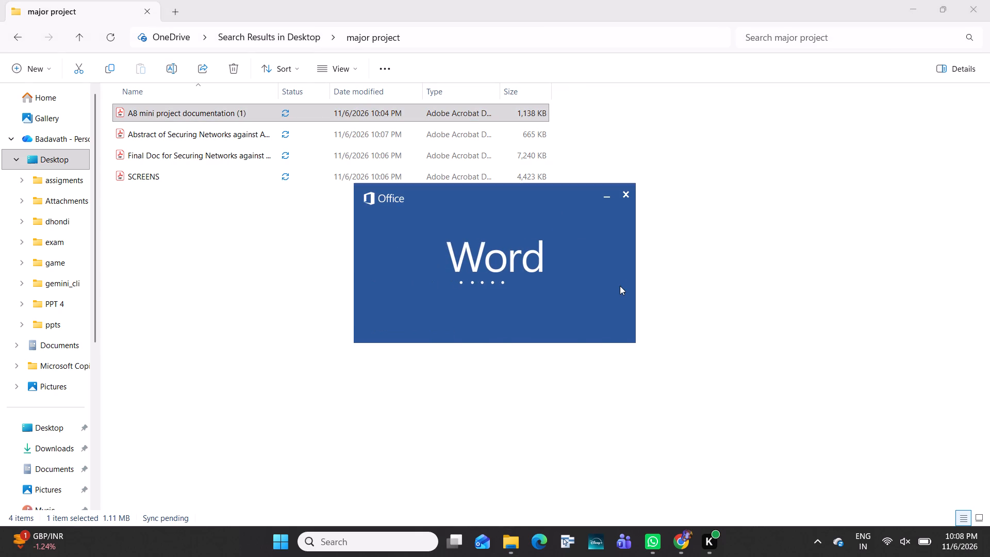
click(537, 31)
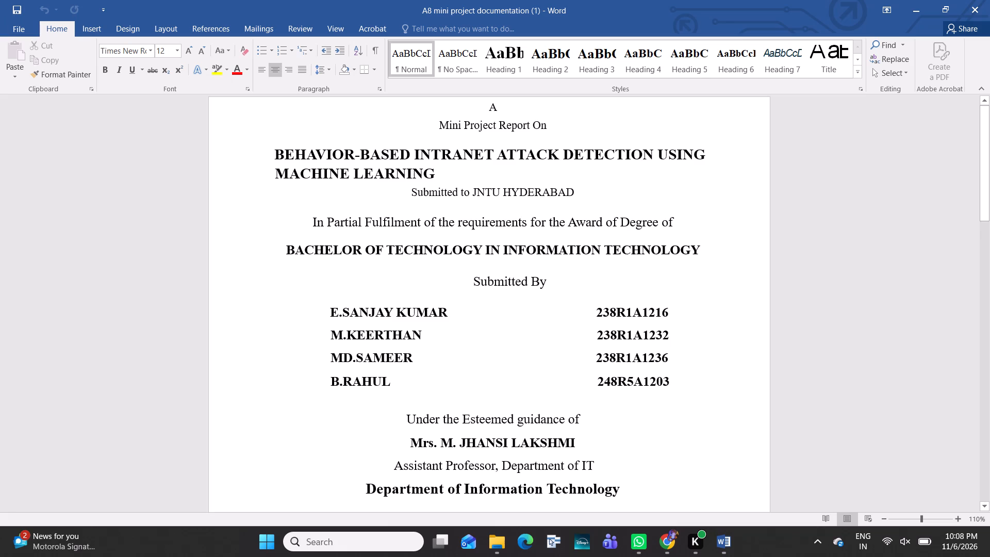
Review the mini project report's layout from the cover page through the contents, abstract and lists to the Introduction chapter.
scroll(625, 238, down, 9)
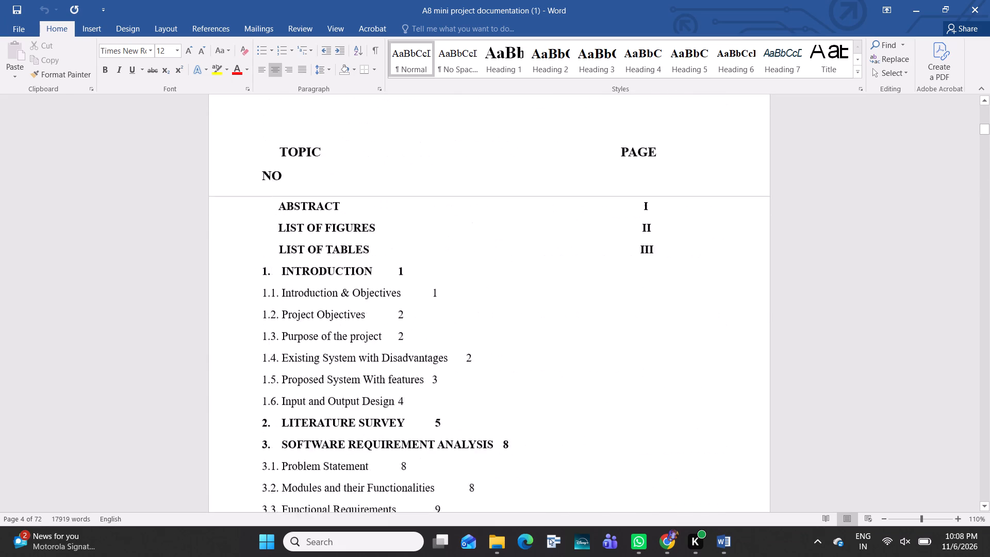
scroll(625, 238, down, 3)
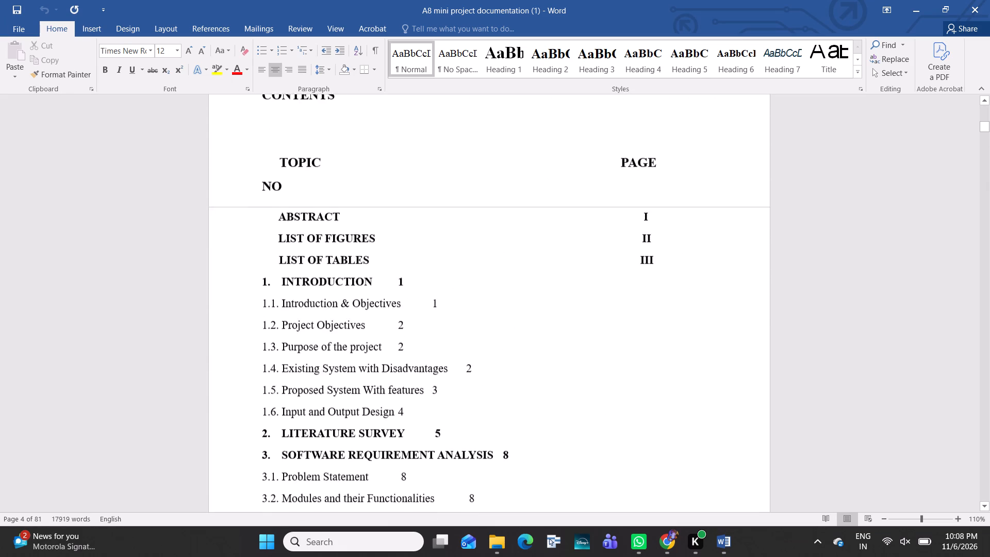
scroll(625, 238, down, 4)
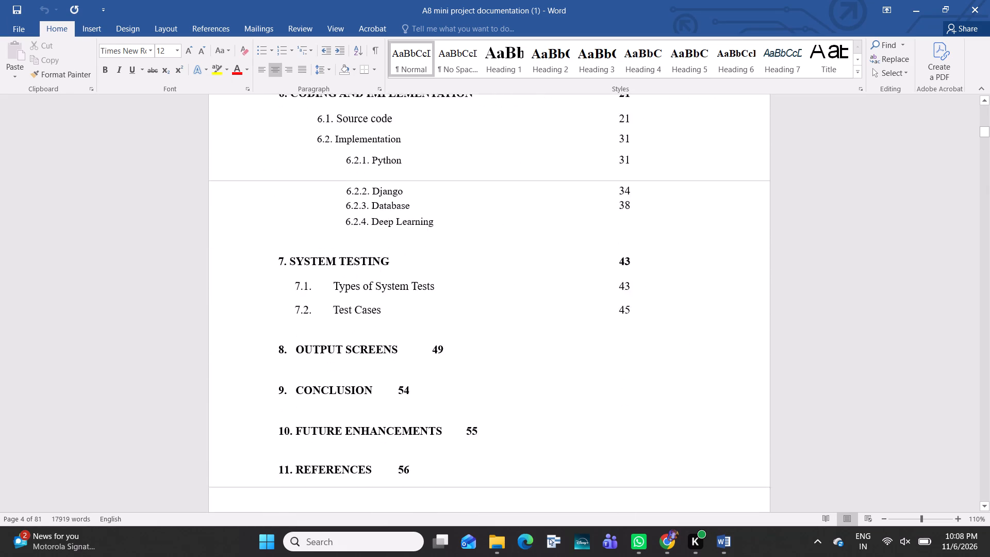
scroll(625, 238, down, 6)
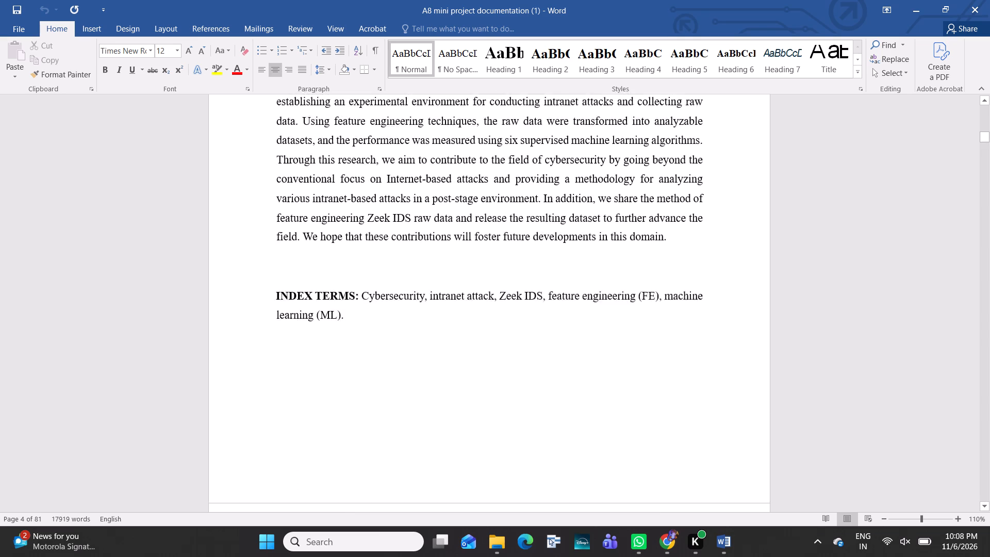
scroll(625, 238, down, 6)
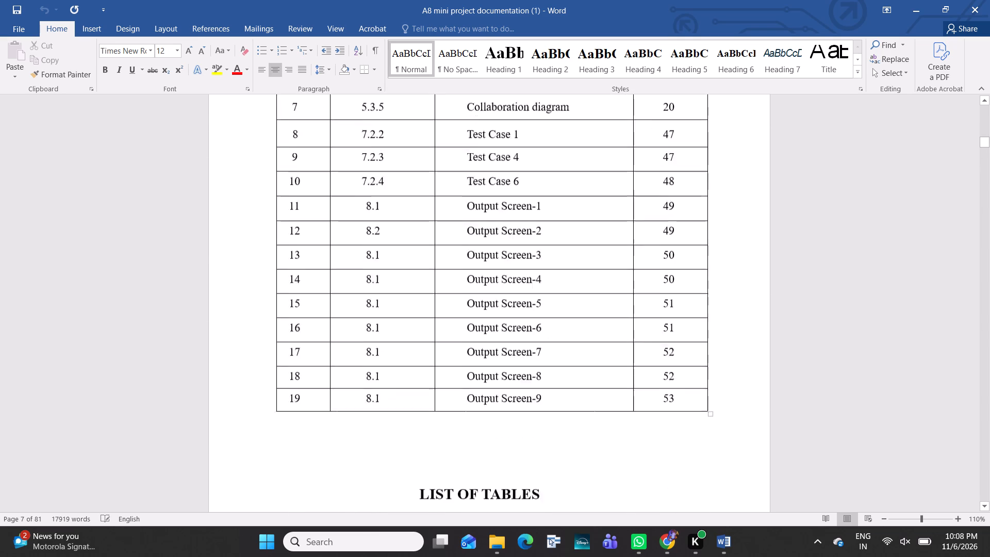
scroll(625, 238, down, 6)
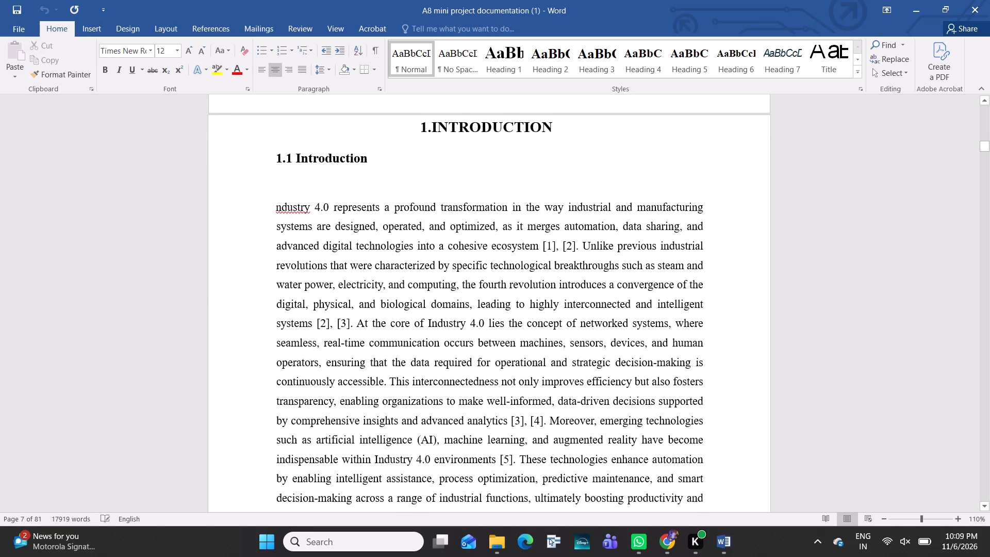
scroll(625, 238, down, 2)
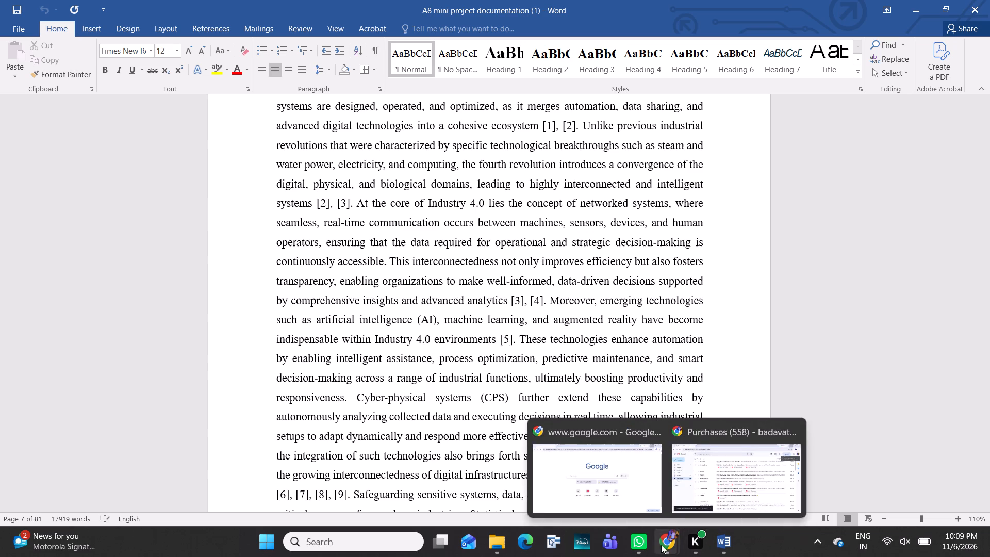
Switch back to the "major project" folder in File Explorer.
click(497, 465)
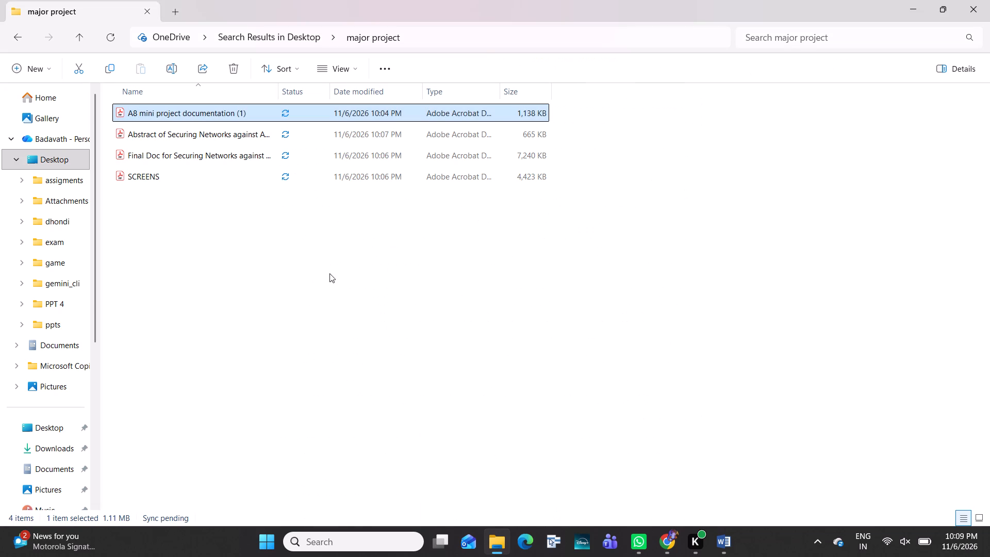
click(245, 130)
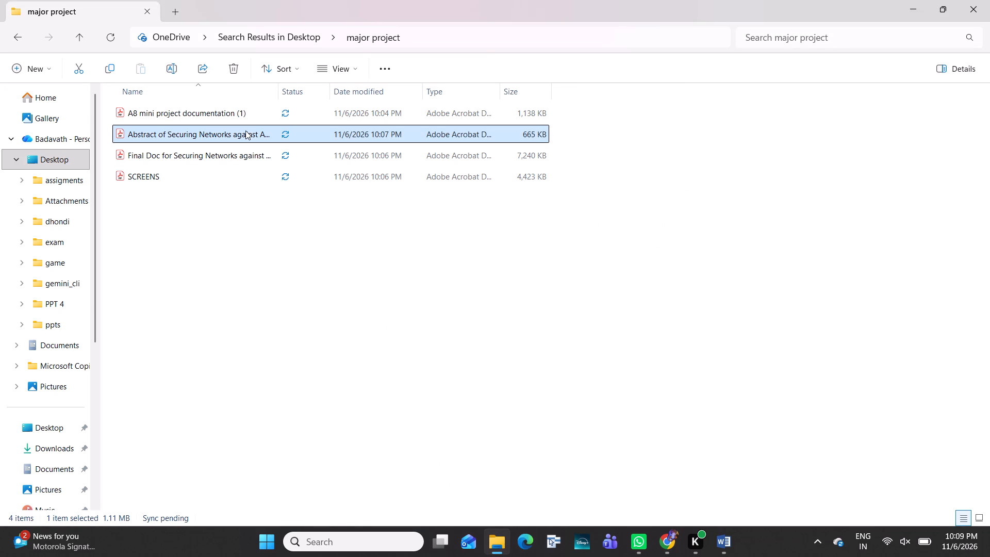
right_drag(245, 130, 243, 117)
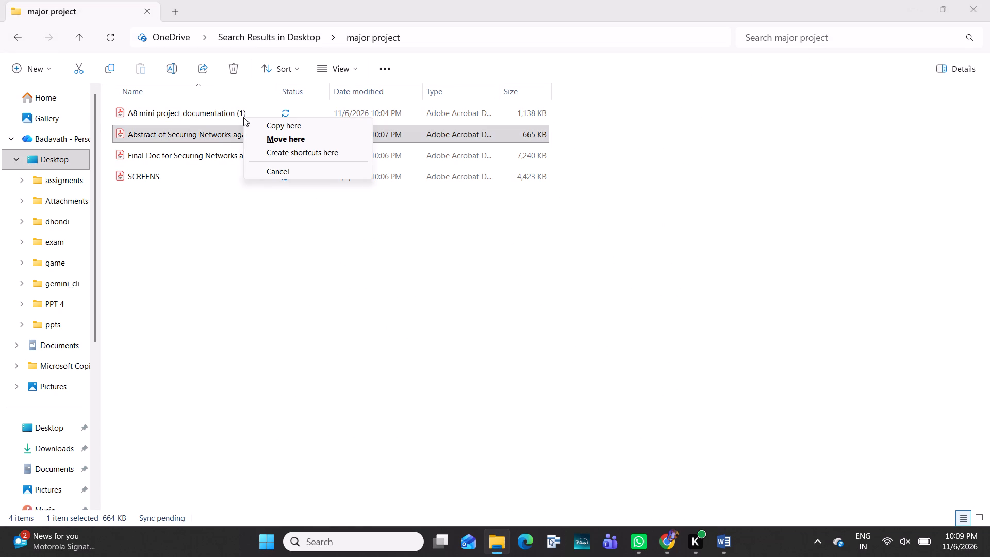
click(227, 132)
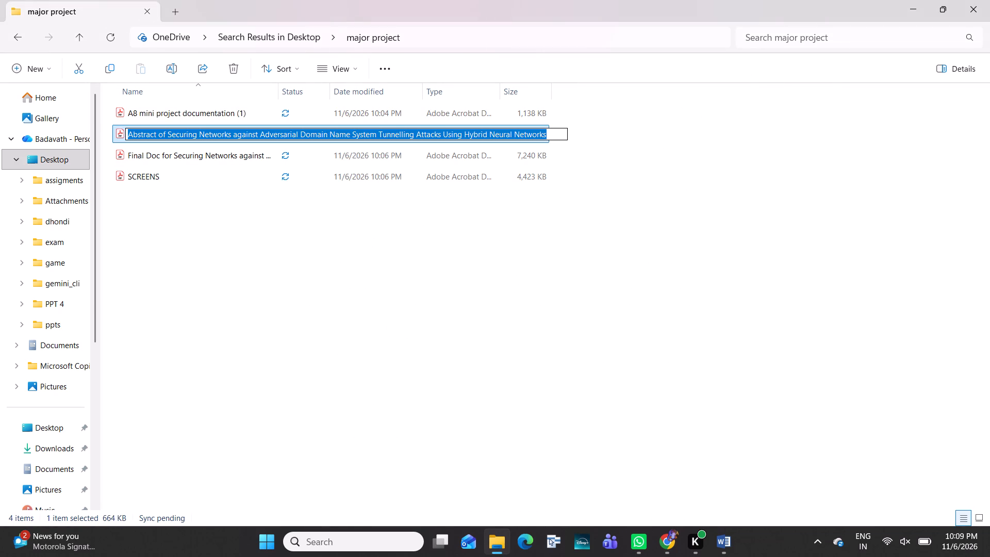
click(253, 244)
Open the "Abstract of Securing Networks against Adversarial Domain Name System Tunnelling Attacks" PDF in Word.
click(244, 136)
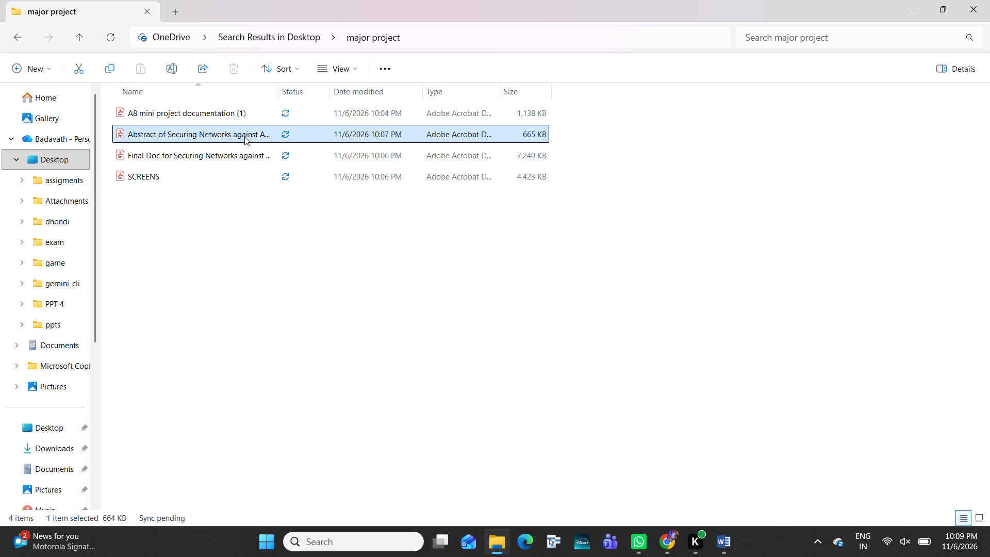
right_click(244, 136)
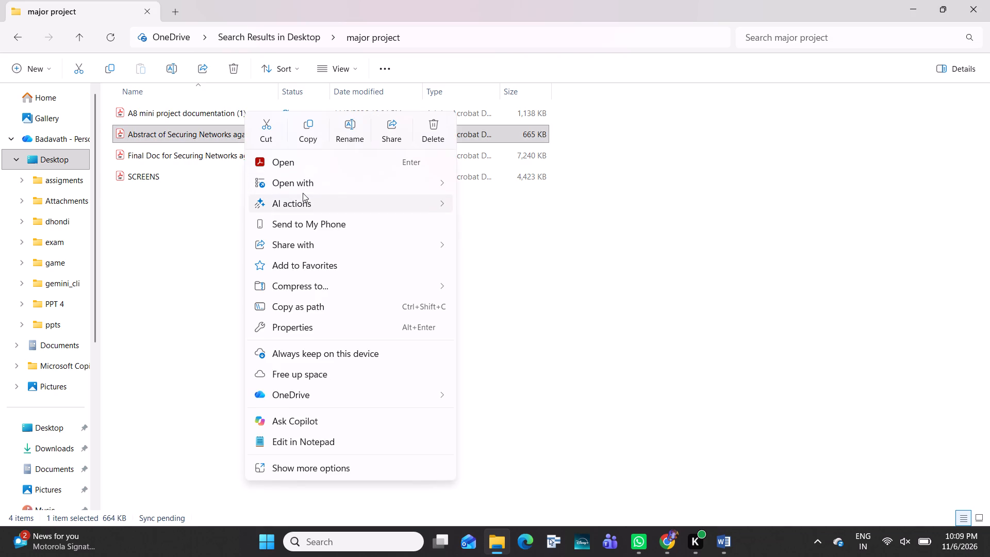
click(303, 187)
click(509, 233)
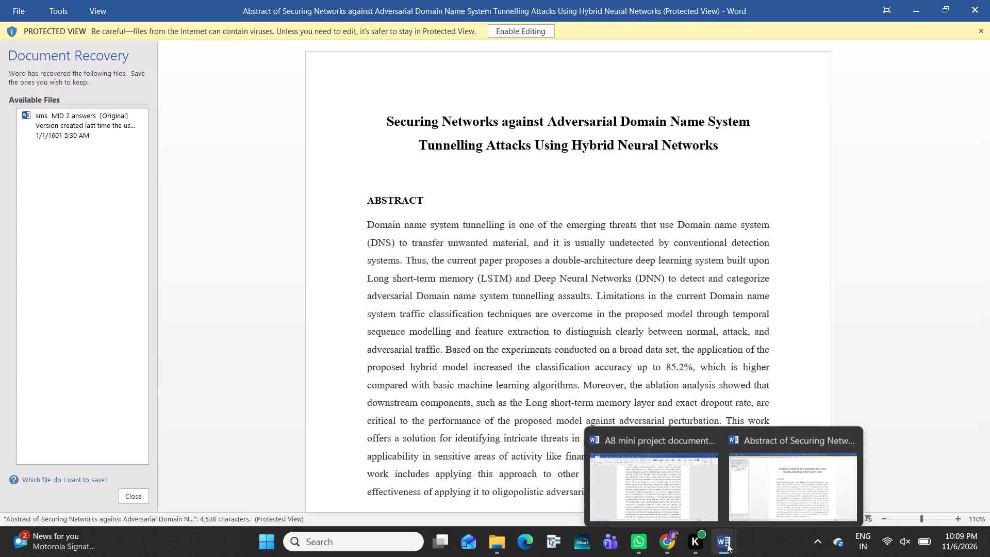
Enable editing for the Securing Networks abstract document.
click(910, 286)
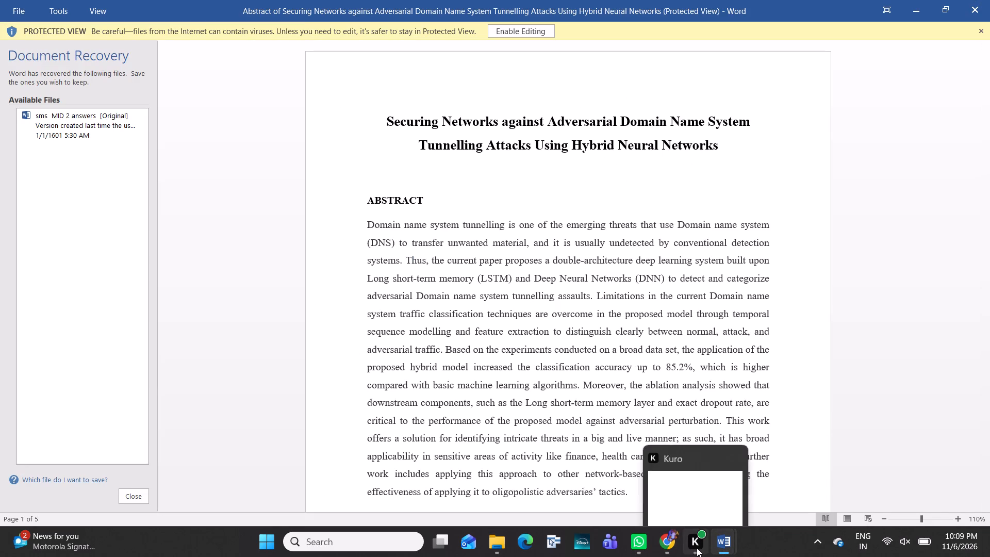
click(502, 26)
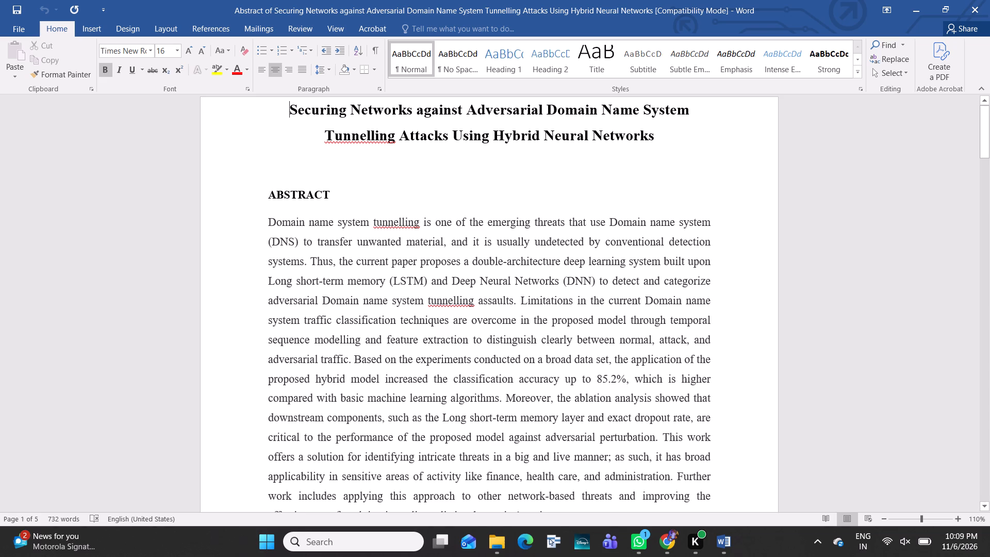
Open the "Final Doc for Securing Networks against Adversarial Domain Name System Tunnelling Attacks" PDF from the "major project" folder in Word and enable editing.
click(488, 546)
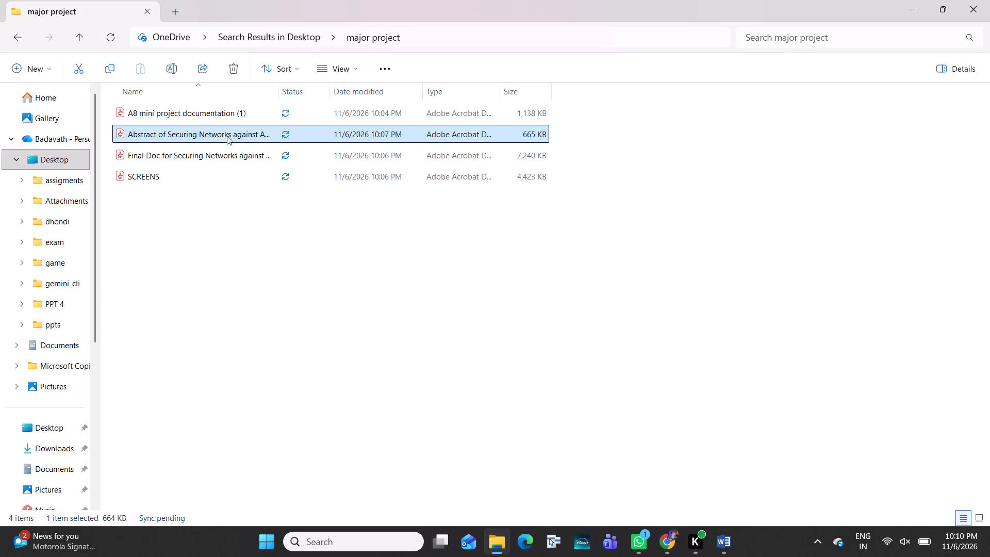
click(208, 153)
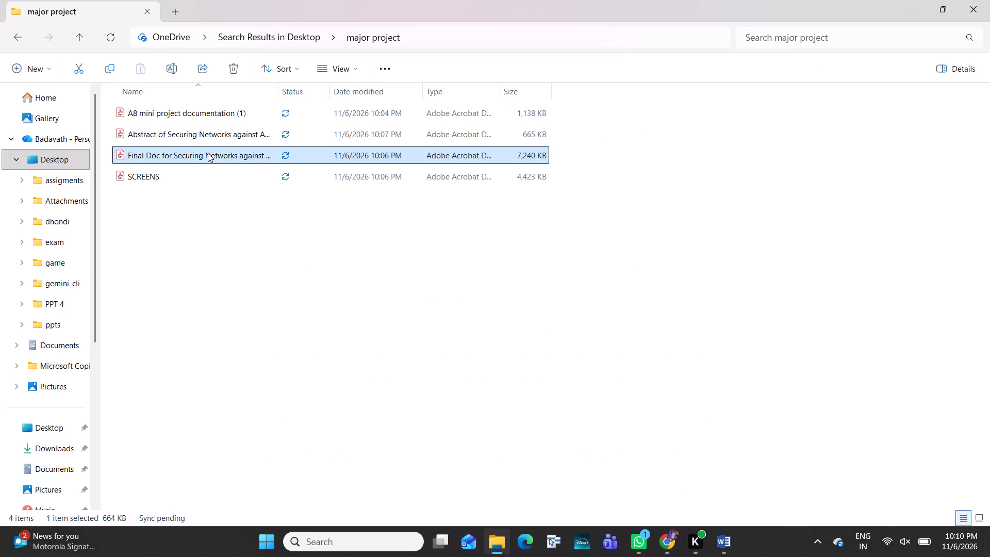
right_click(208, 153)
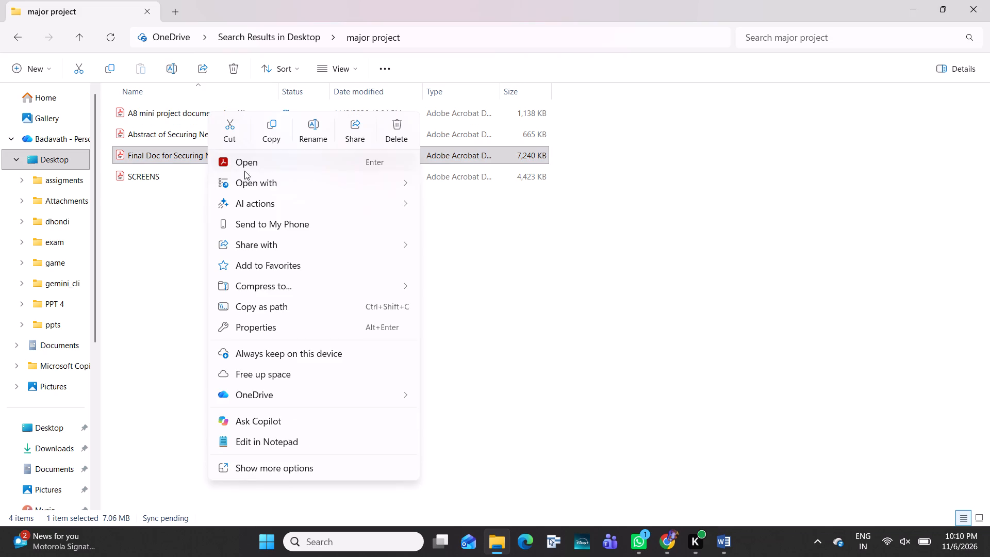
click(265, 176)
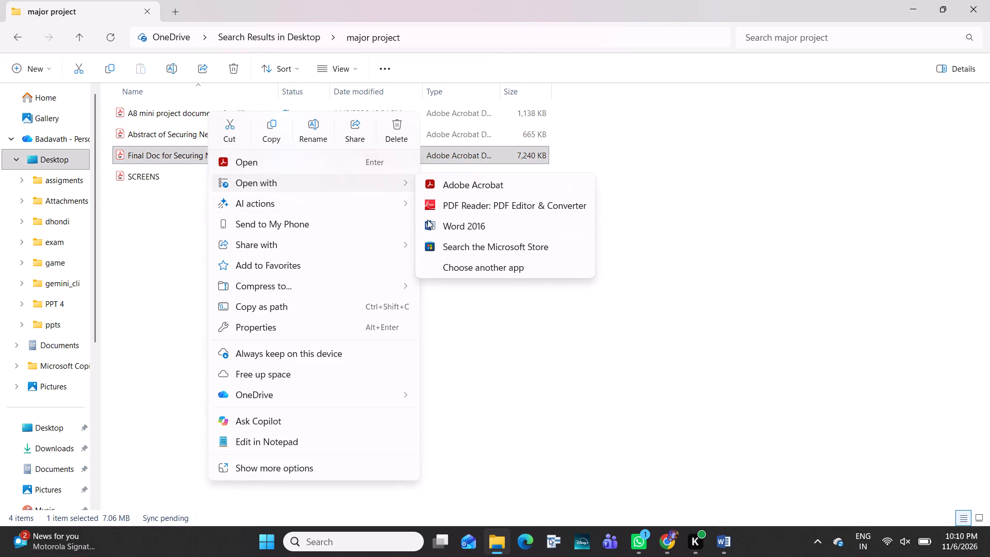
click(427, 220)
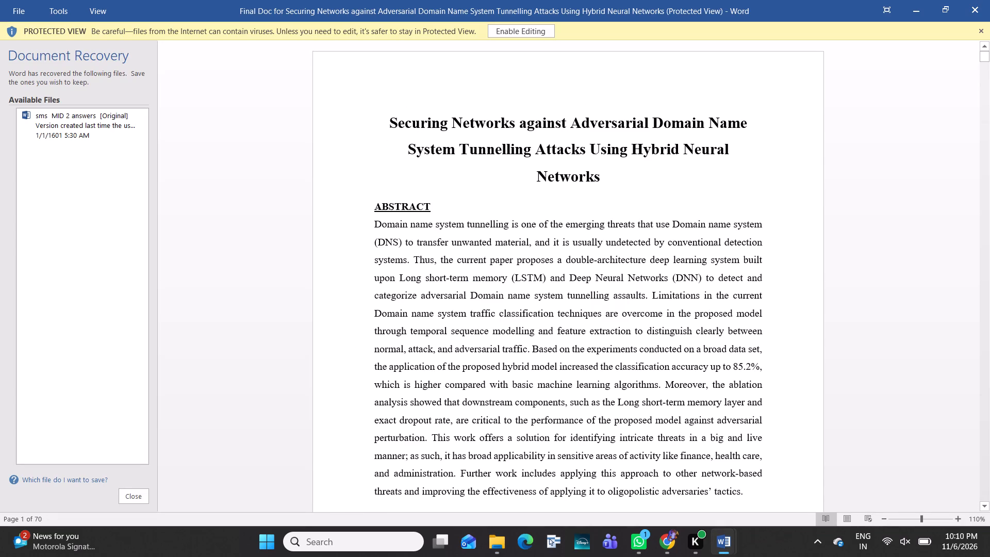
click(512, 36)
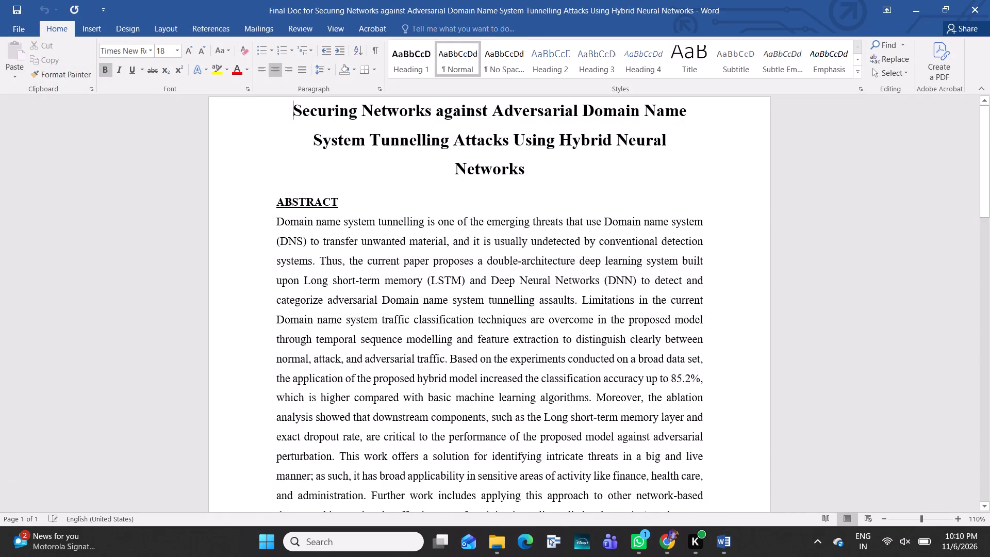
Open the "SCREENS" PDF from the "major project" folder in Word and enable editing.
click(496, 544)
click(257, 176)
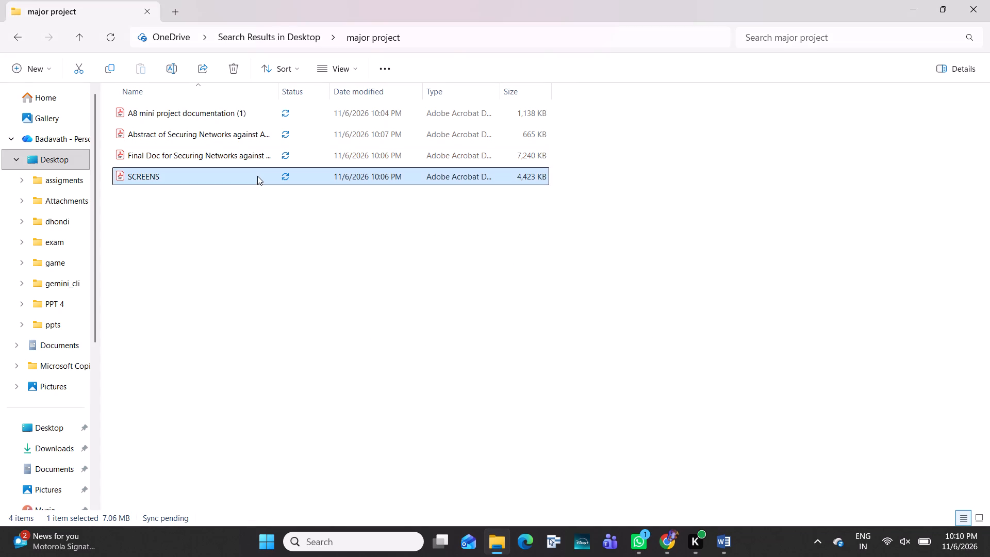
right_click(257, 176)
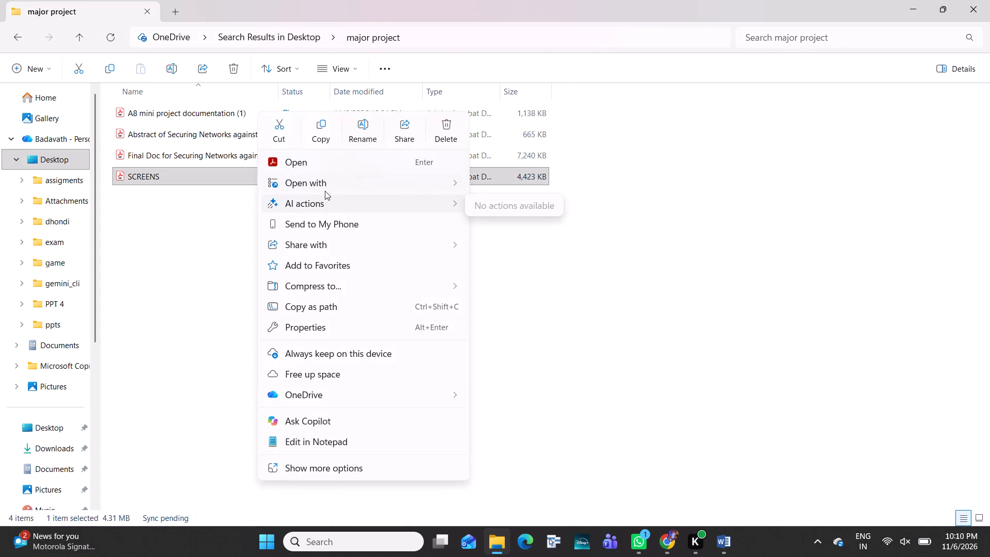
click(326, 190)
click(505, 230)
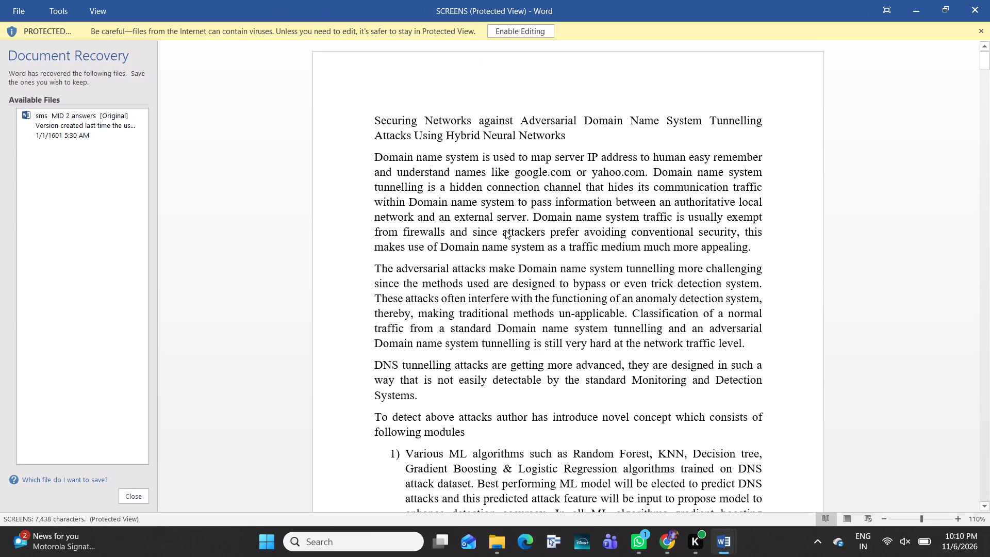
click(527, 31)
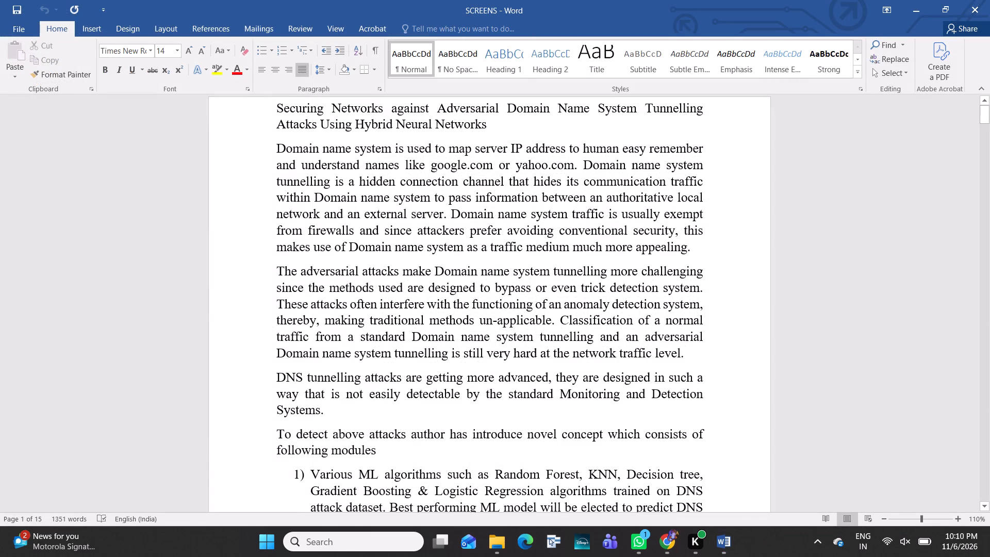
Review the SCREENS document from the project overview through the Jupyter notebook screenshots to the web output on the last page.
scroll(449, 202, up, 2)
scroll(378, 266, down, 5)
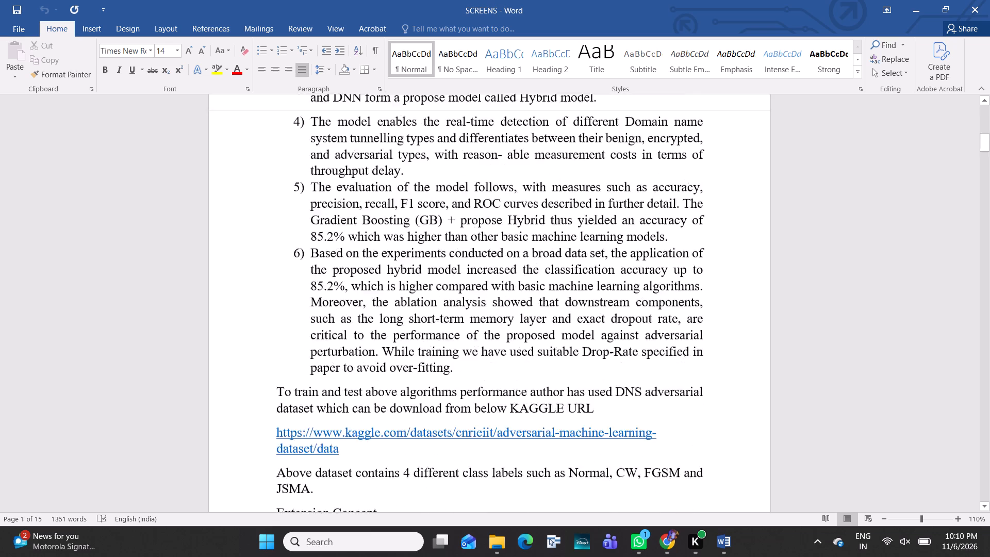
scroll(378, 266, down, 2)
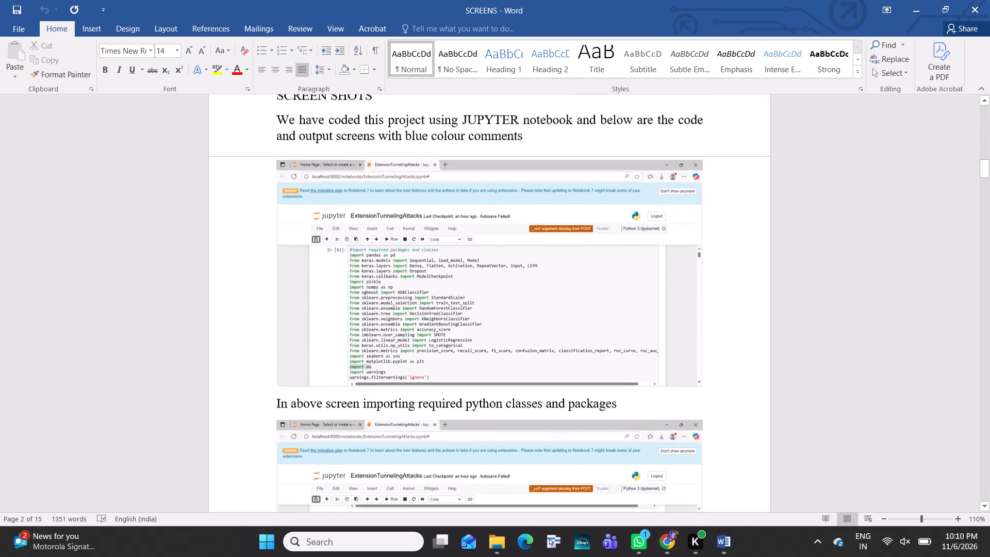
scroll(378, 266, down, 2)
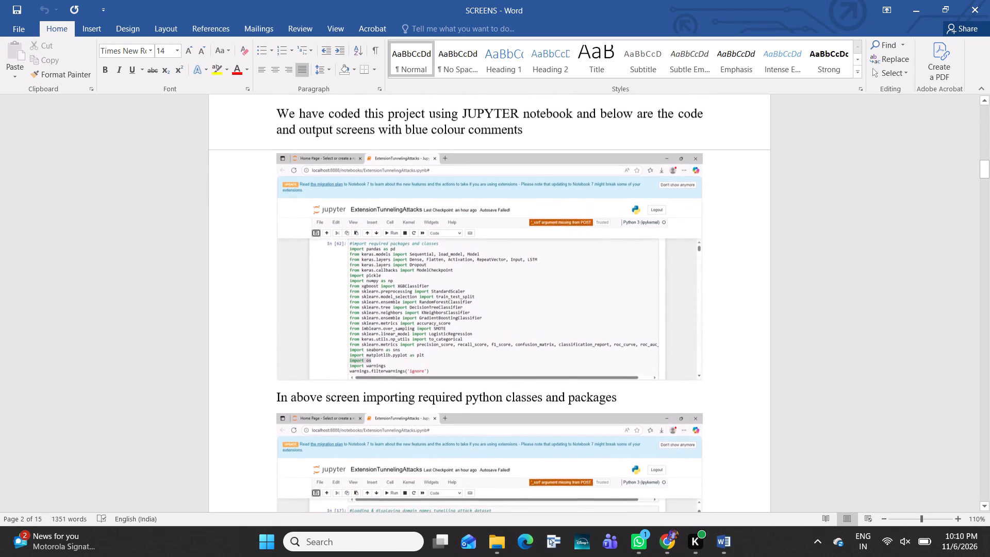
scroll(378, 266, down, 11)
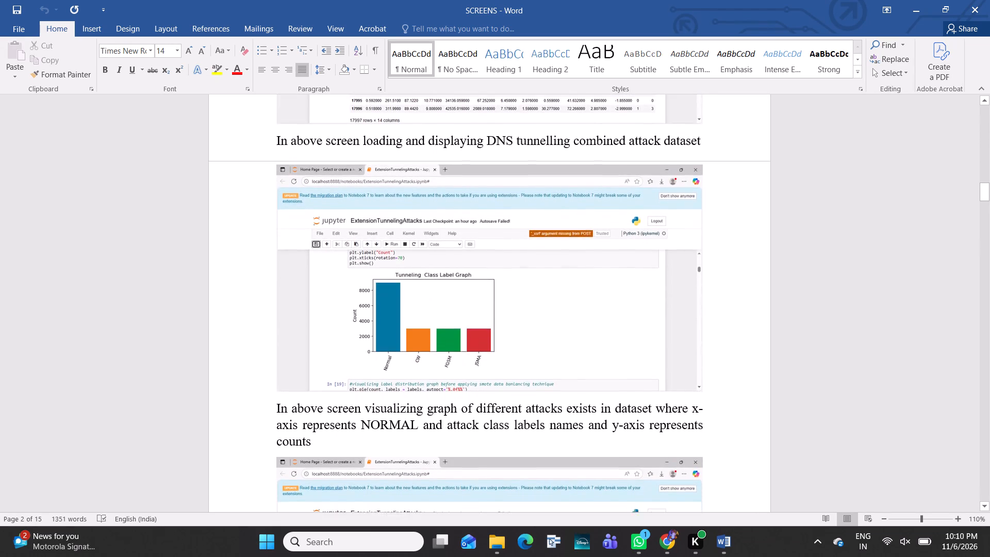
scroll(378, 266, down, 15)
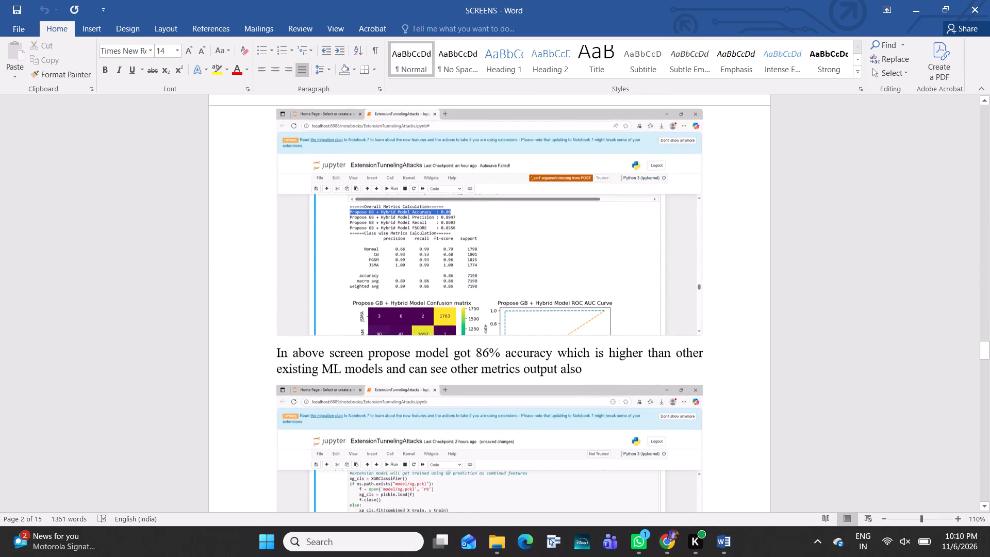
scroll(378, 266, down, 13)
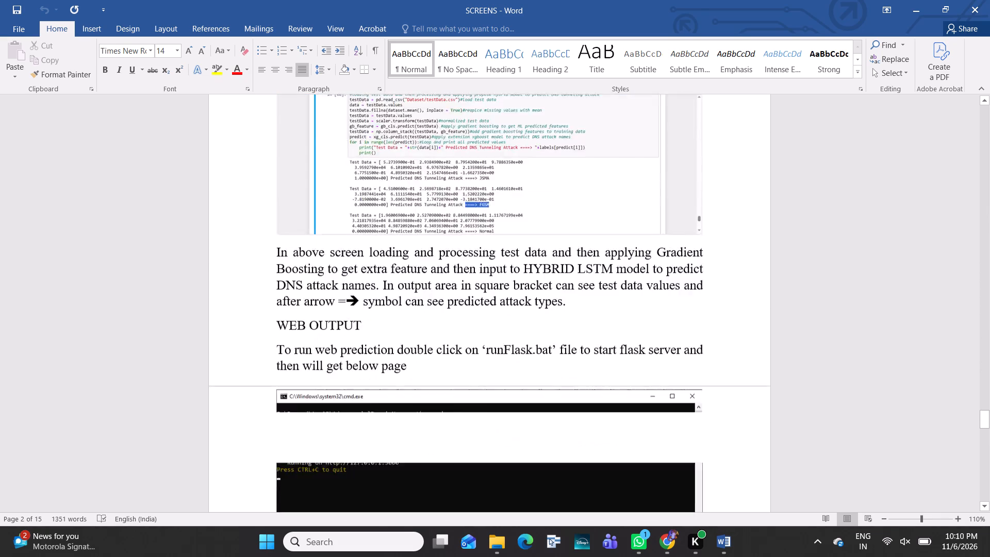
scroll(378, 266, down, 8)
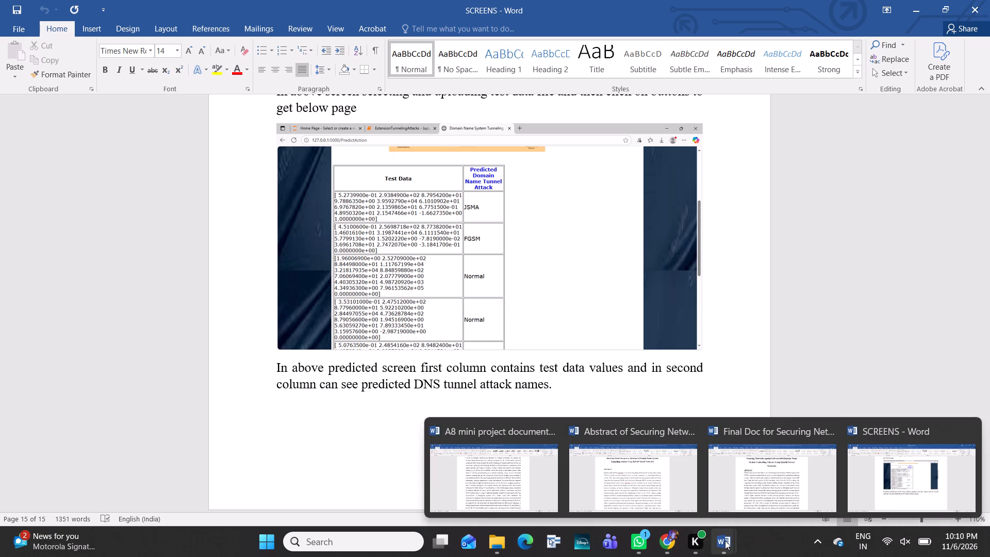
Return to the A8 mini project documentation and look back through its list of figures and table of contents.
click(731, 501)
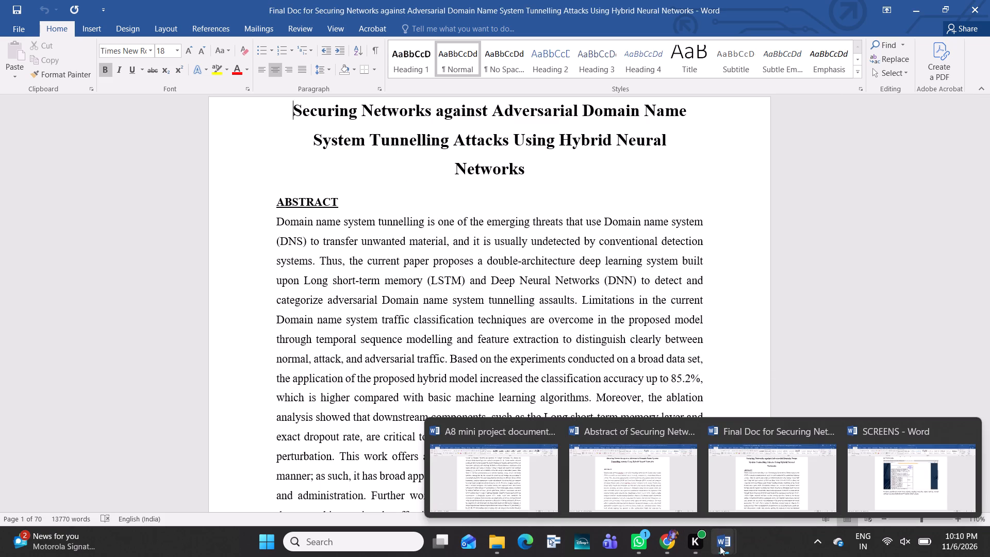
click(659, 500)
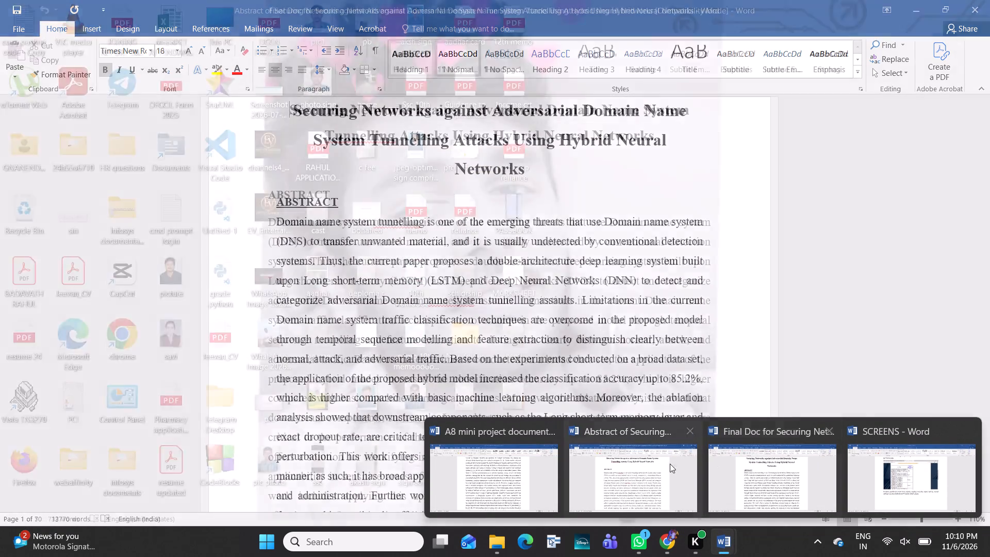
click(502, 463)
scroll(460, 272, up, 5)
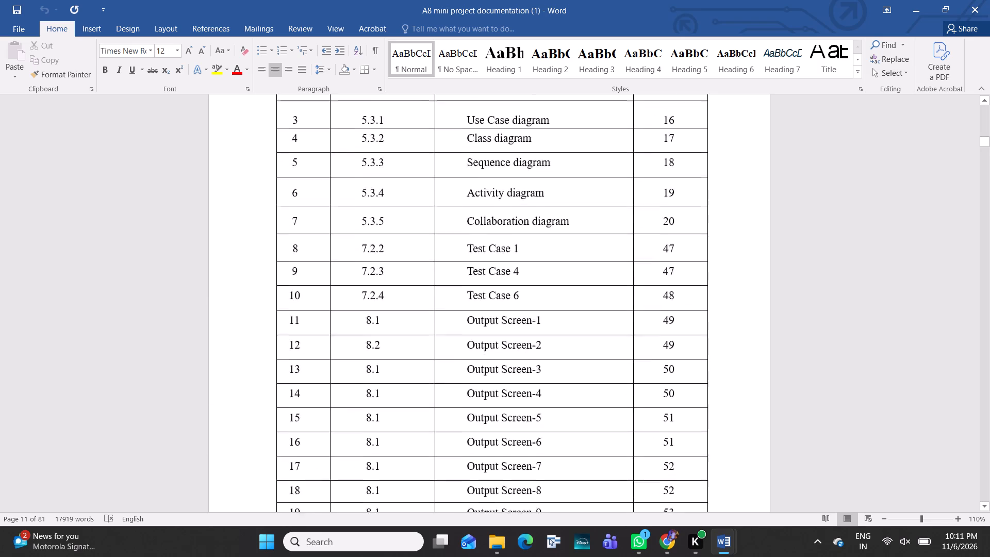
scroll(460, 272, up, 5)
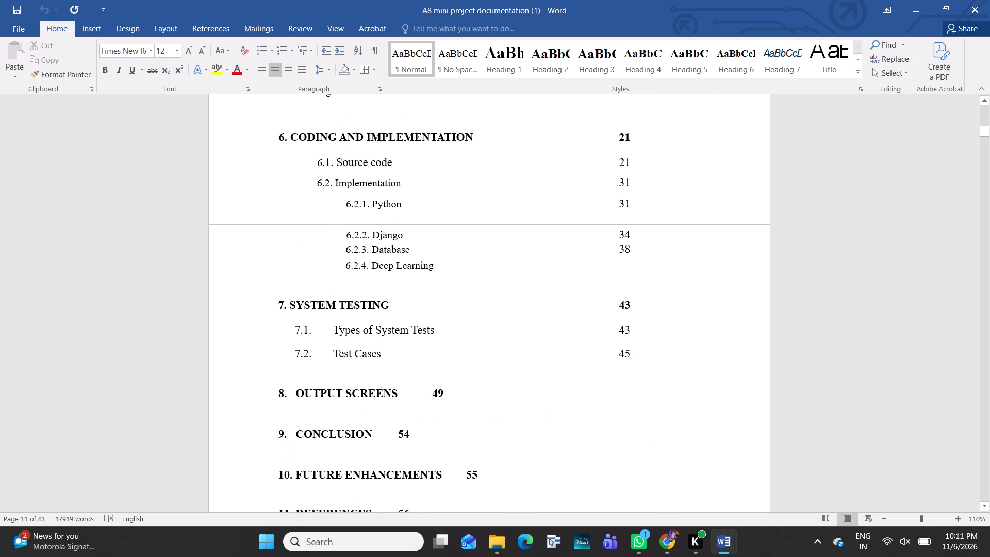
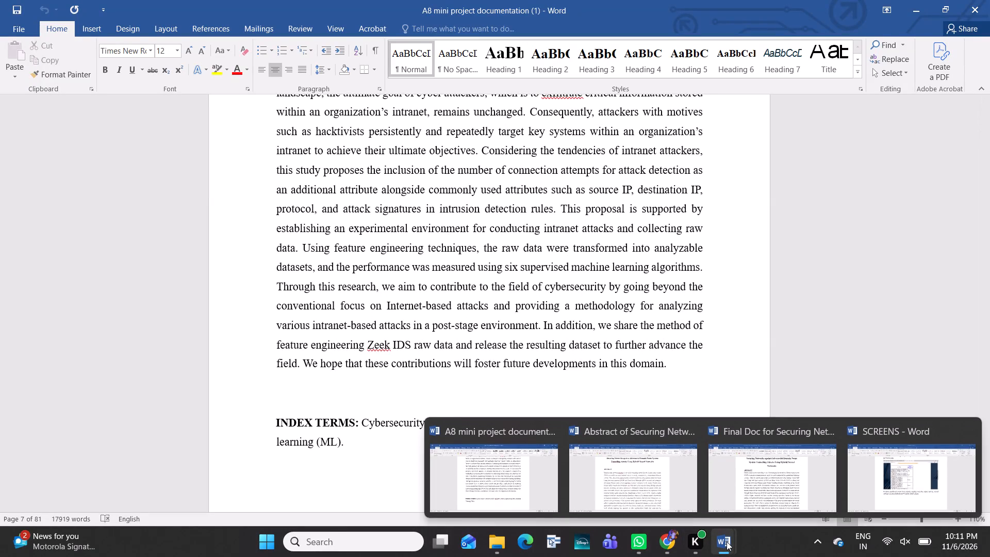
Examine the abstract and index terms on page 7 of the A8 mini project documentation.
click(601, 466)
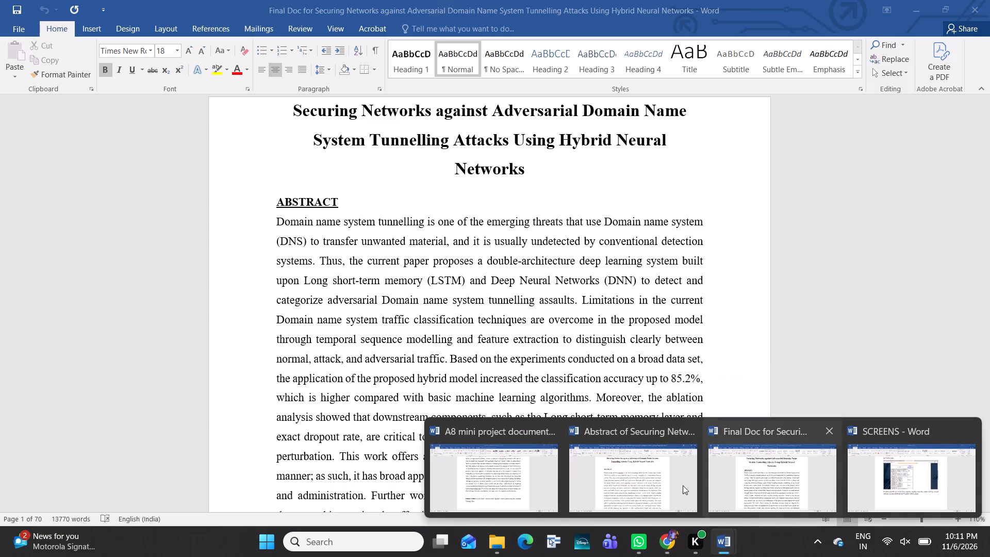
click(510, 479)
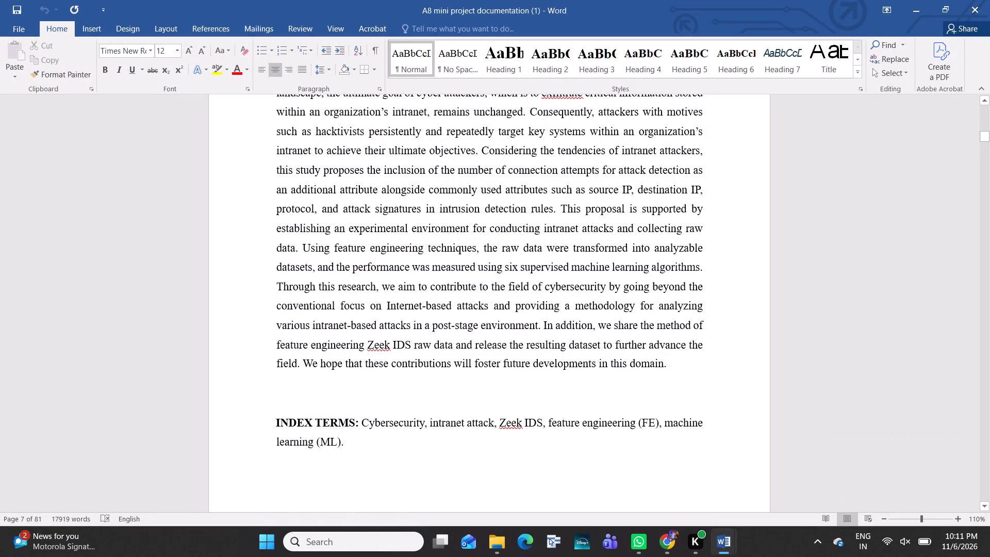
scroll(507, 342, right, 1)
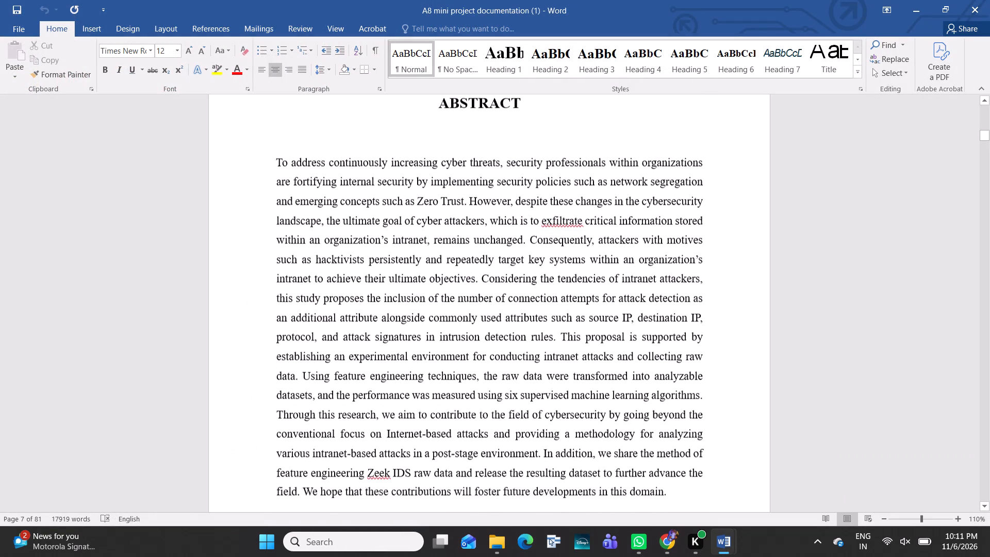
scroll(507, 342, right, 2)
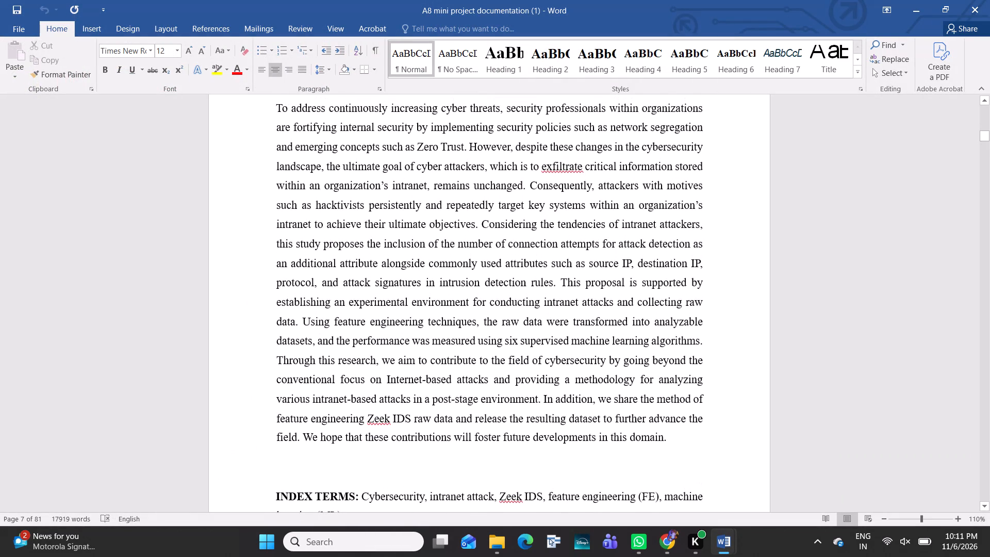
scroll(507, 342, right, 1)
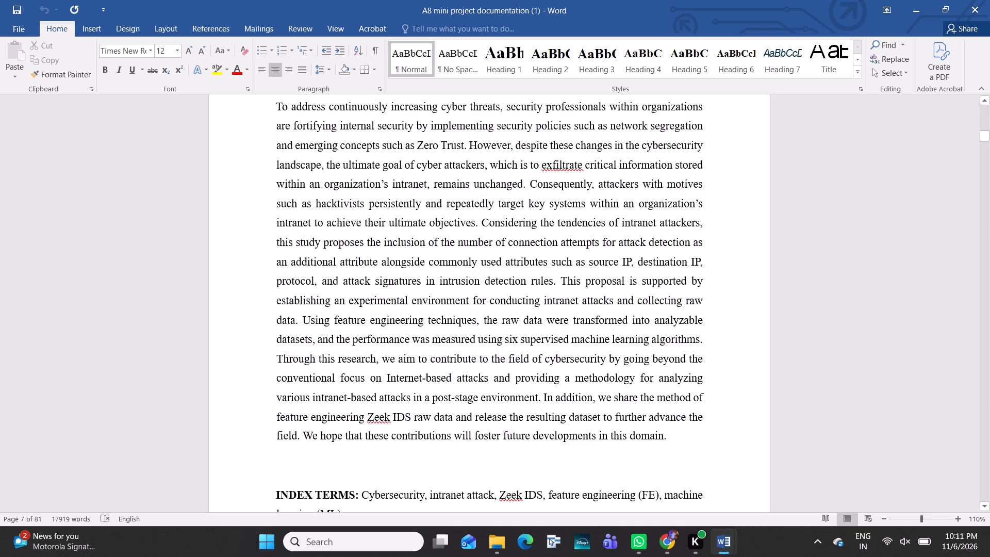
drag(402, 161, 422, 177)
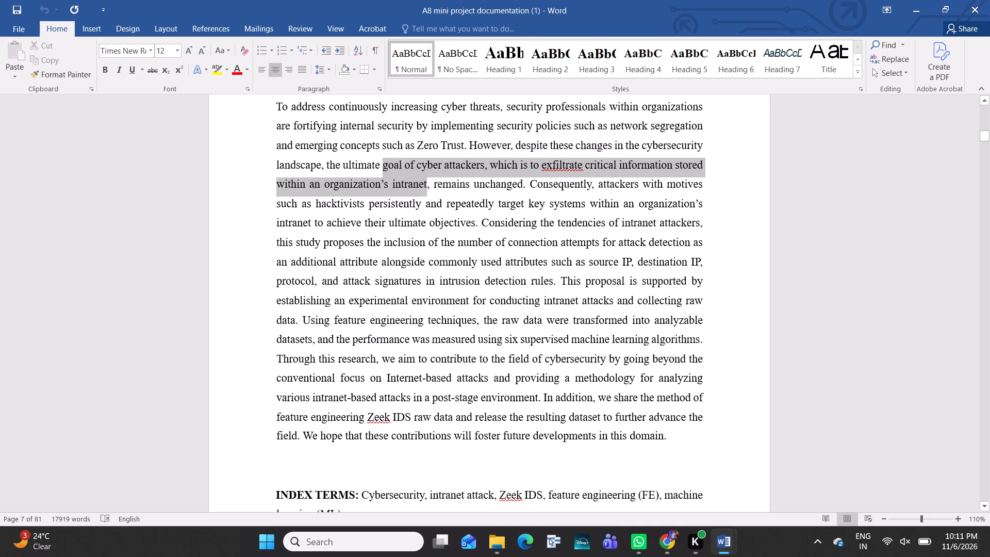
drag(422, 177, 422, 178)
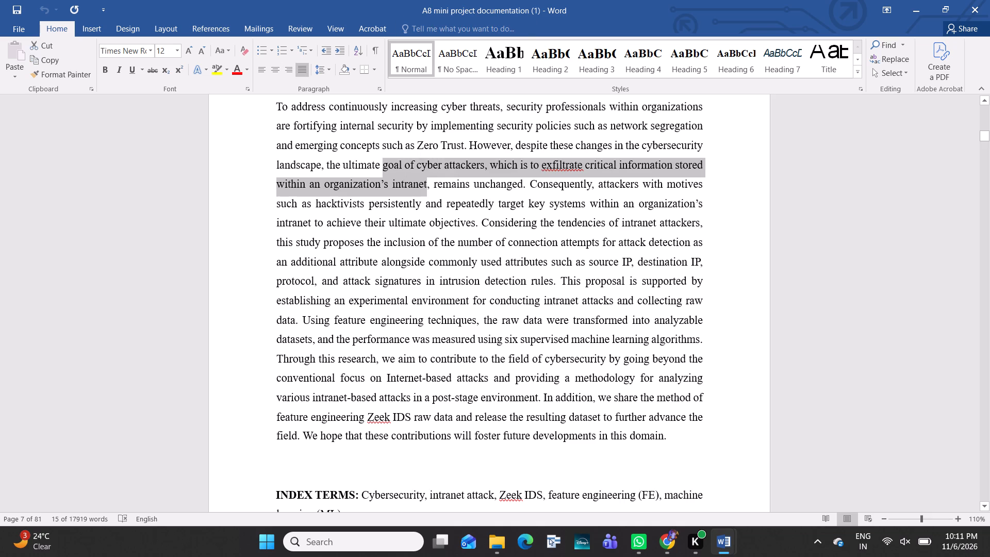
click(336, 188)
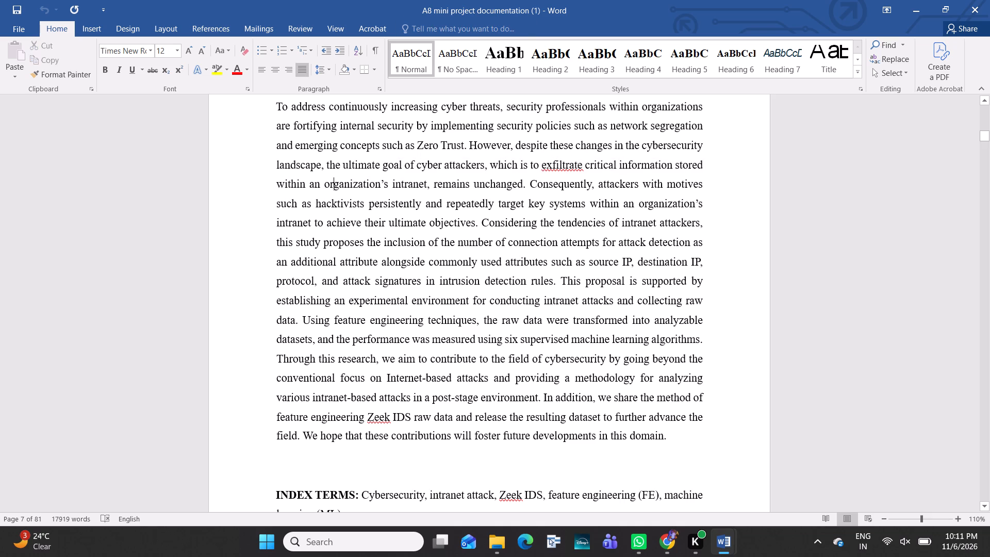
drag(322, 193, 369, 191)
click(217, 197)
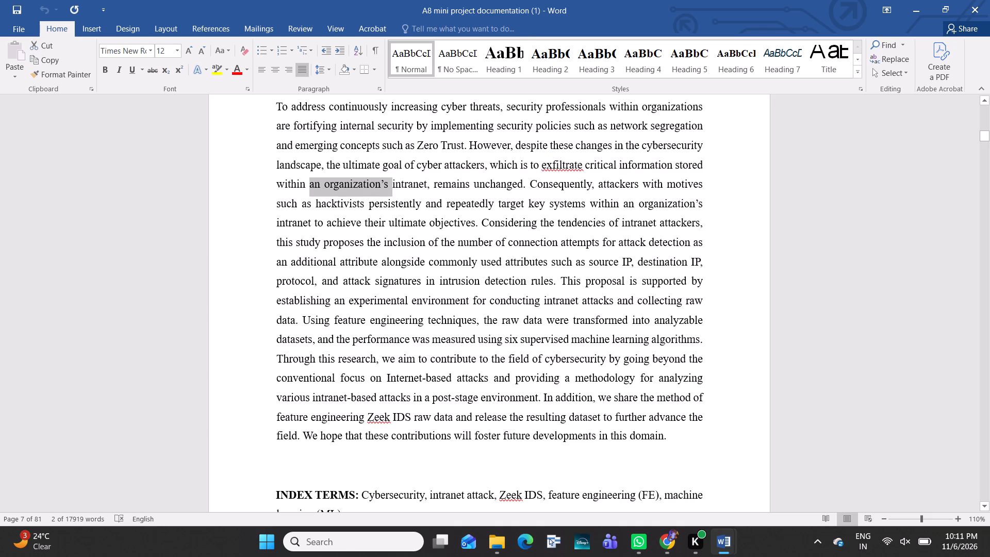
click(248, 246)
scroll(248, 246, down, 1)
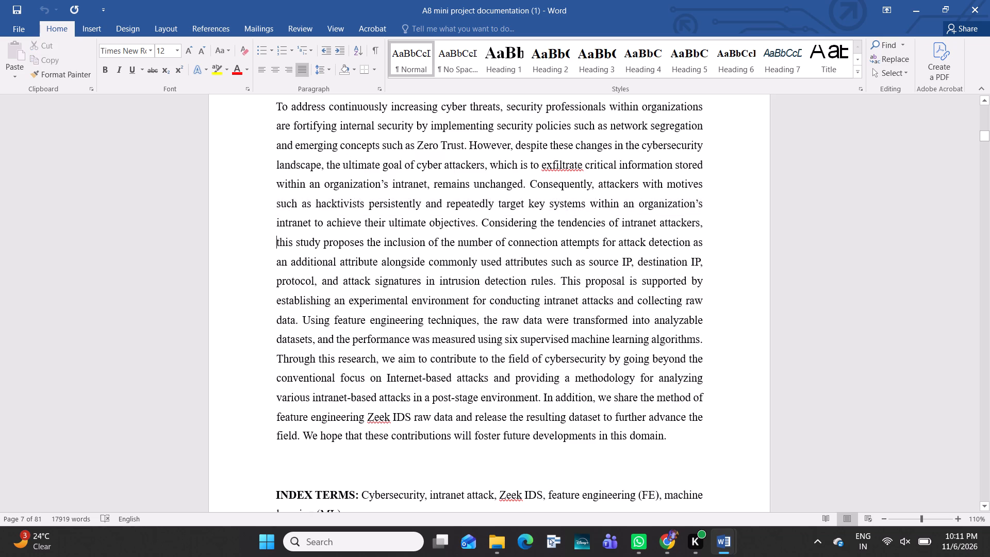
scroll(248, 246, down, 2)
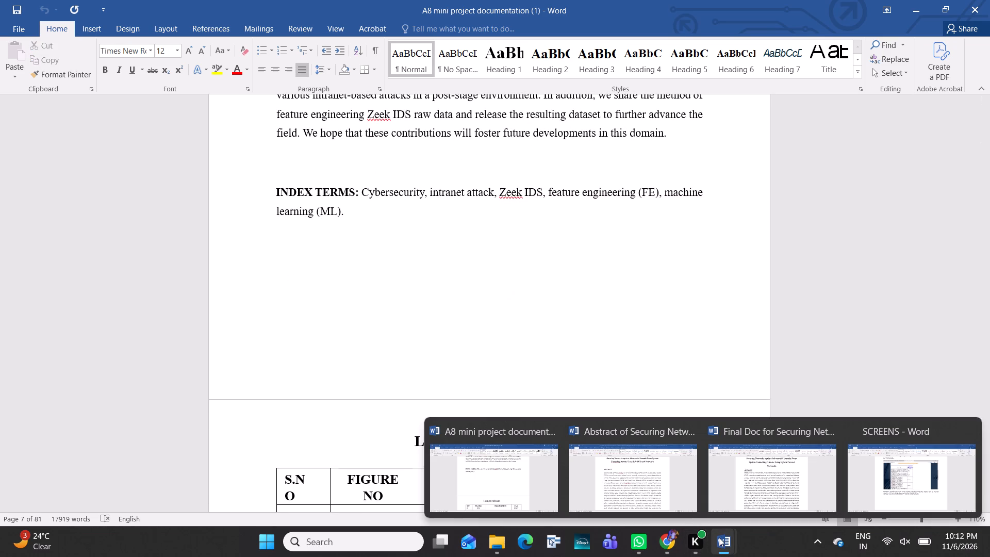
Review the A8 mini project documentation's front matter, from the title page, certificate and declaration through the contents to the abstract.
click(653, 499)
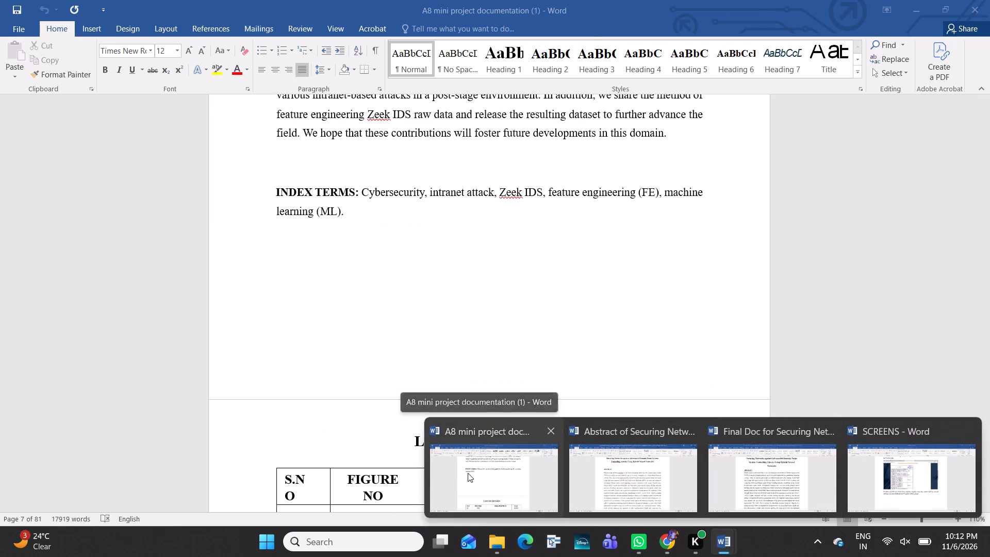
click(468, 473)
scroll(433, 319, up, 3)
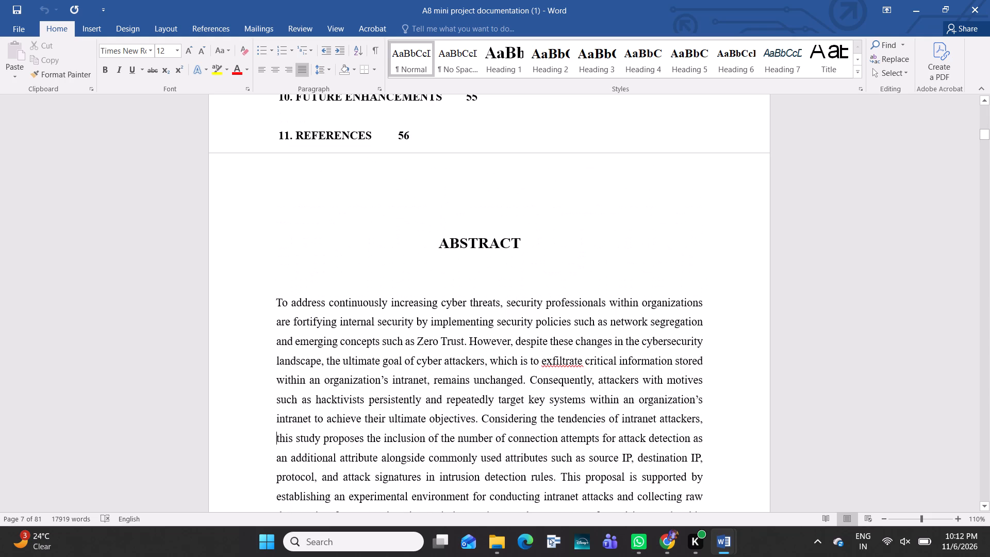
scroll(433, 319, up, 3)
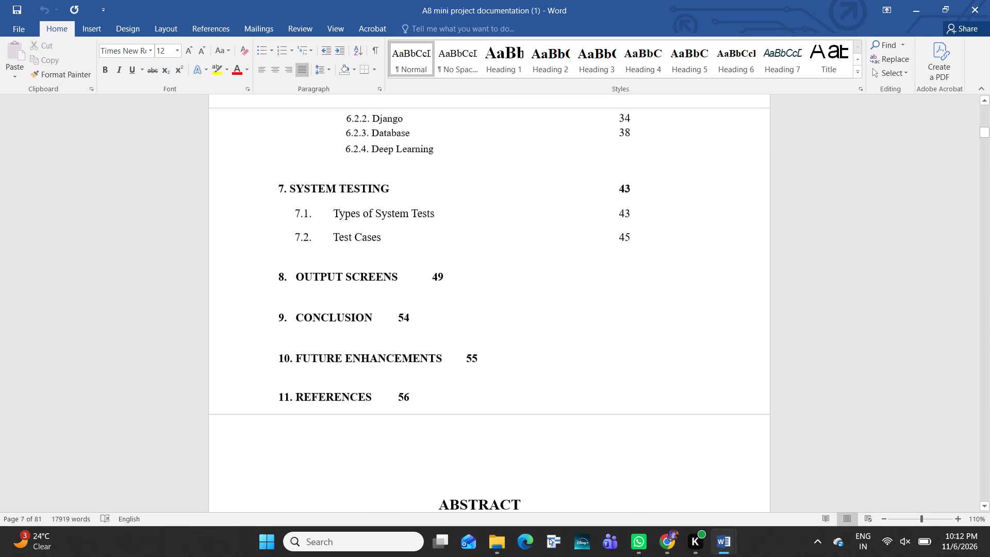
scroll(433, 319, up, 6)
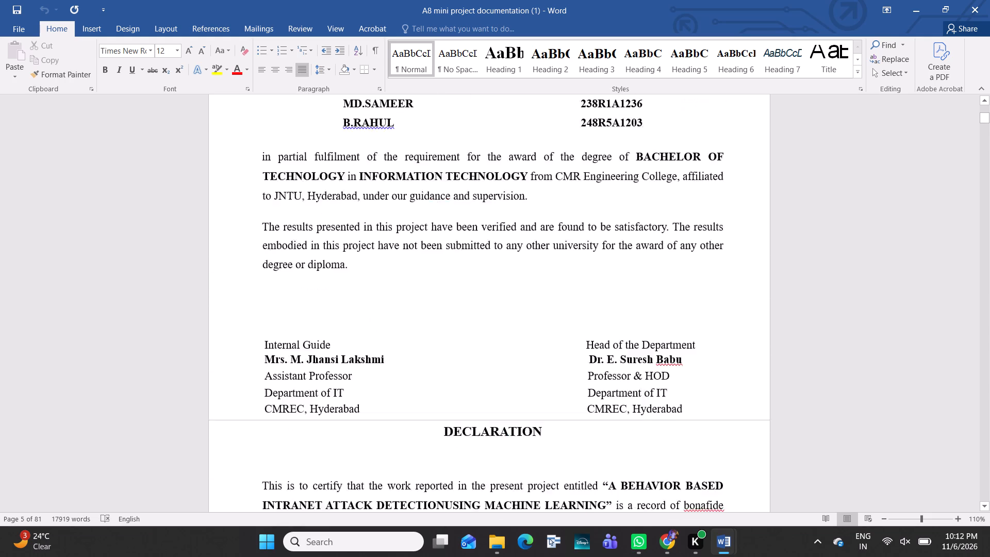
scroll(433, 319, down, 3)
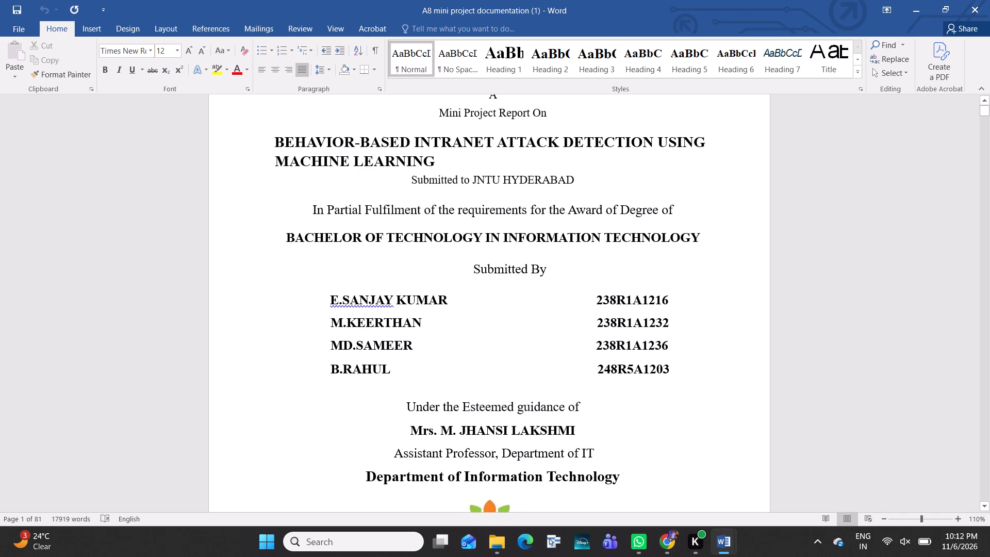
scroll(433, 319, down, 1)
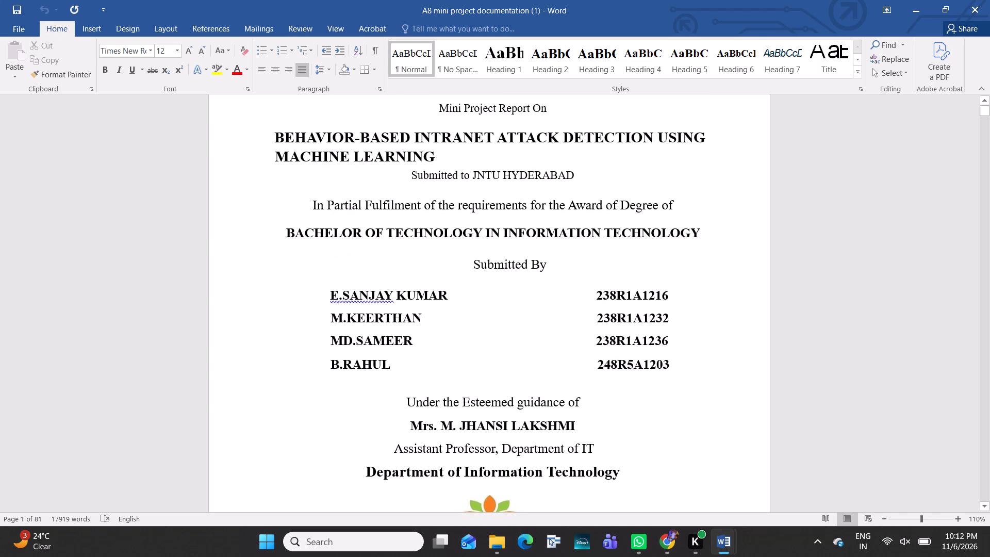
scroll(433, 319, down, 2)
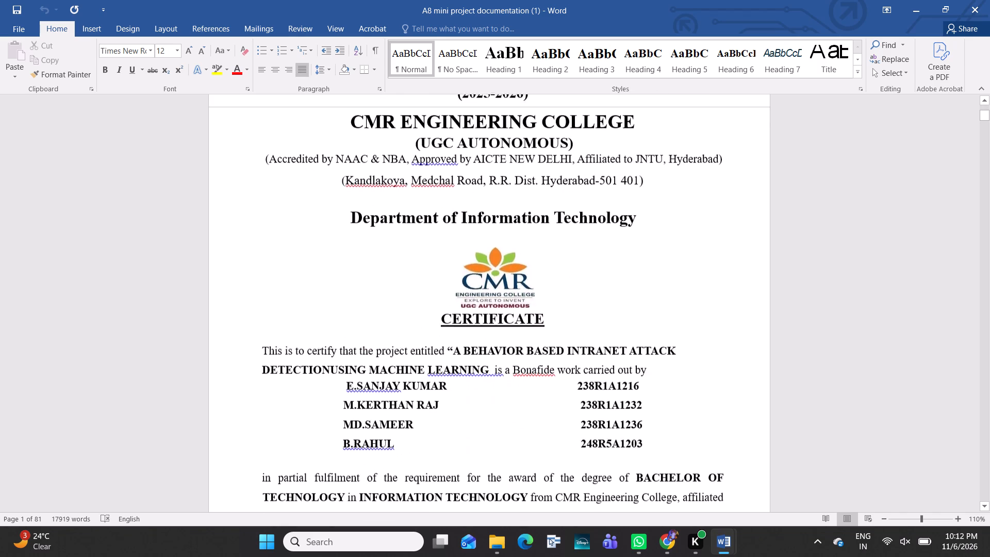
scroll(433, 319, down, 5)
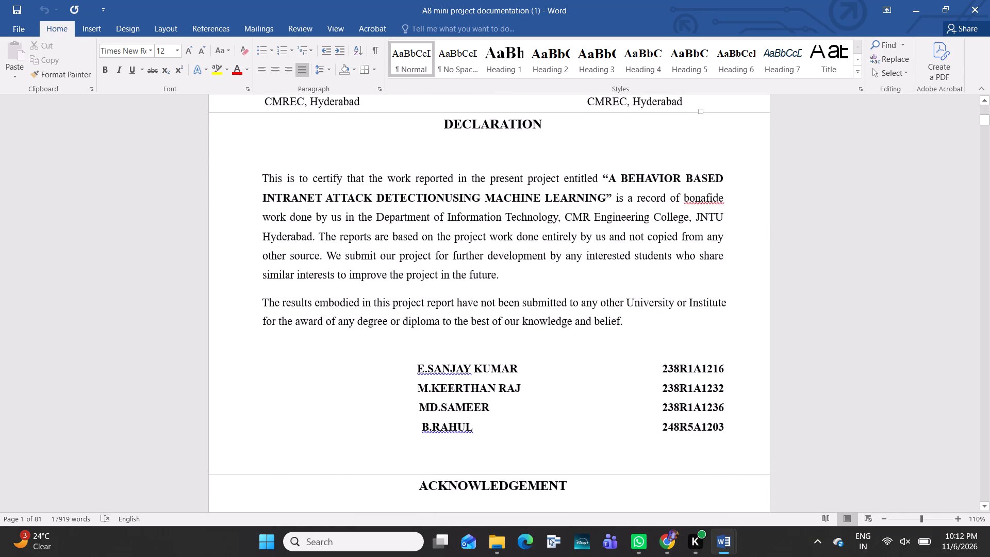
scroll(433, 319, down, 5)
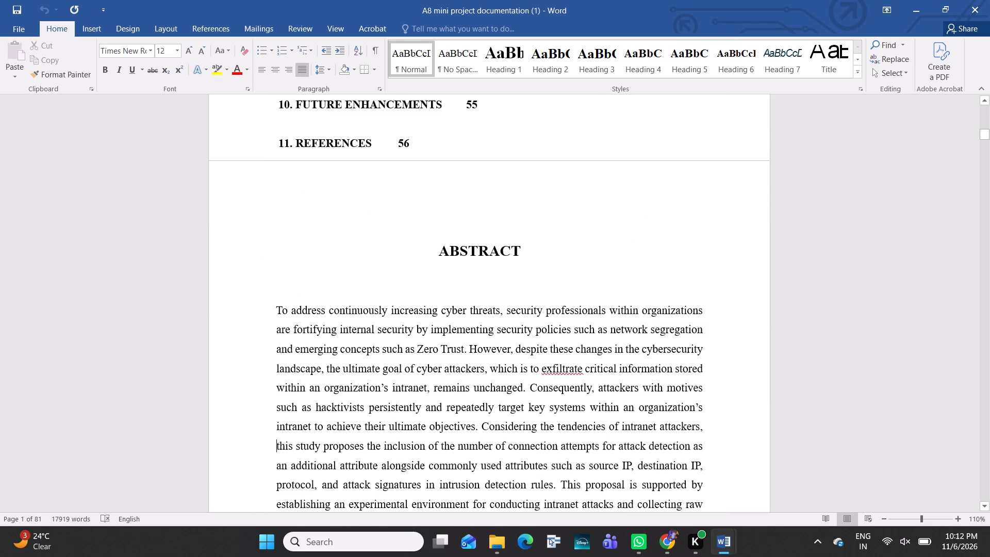
scroll(433, 319, down, 2)
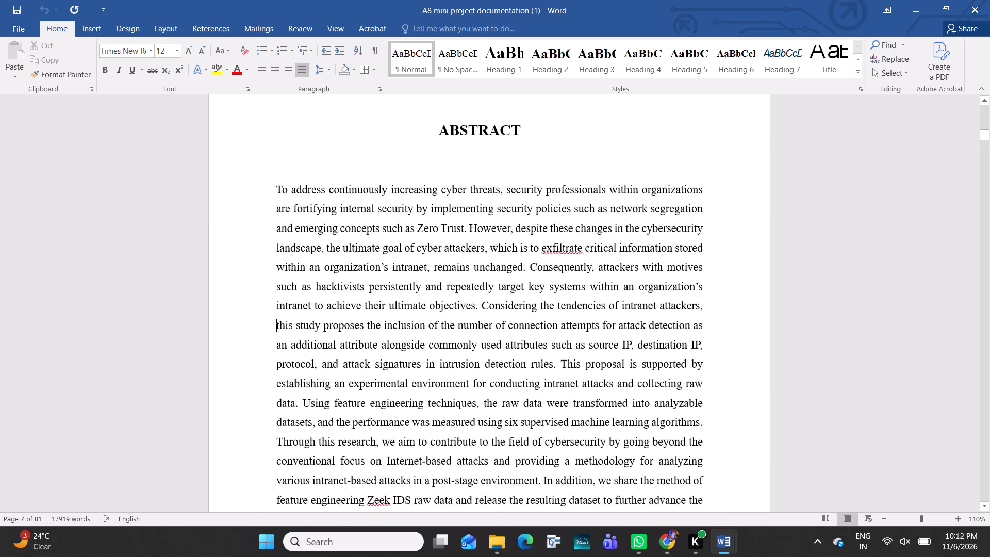
scroll(433, 319, down, 1)
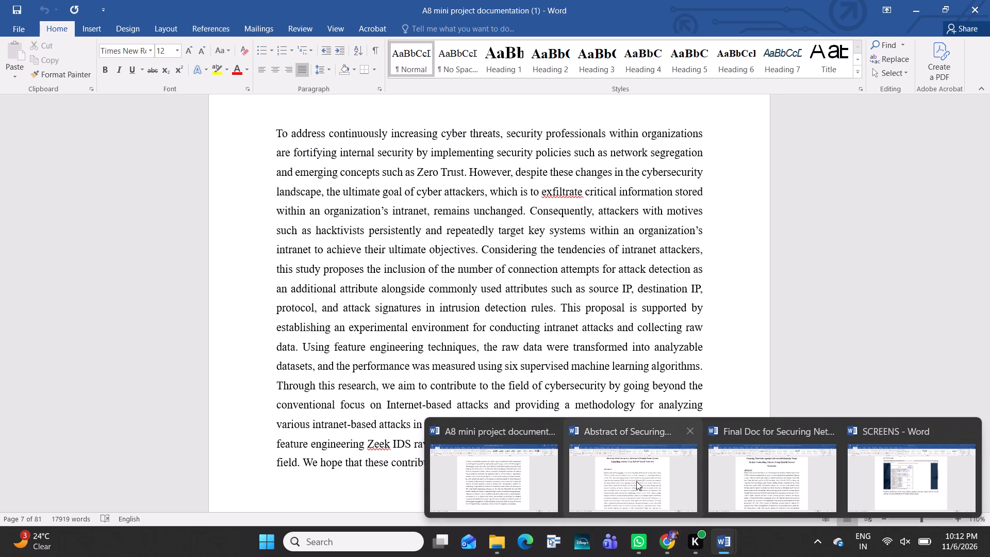
Copy the abstract text from "Domain name system tunnelling" through the keywords ending "Traffic Classification" in the Securing Networks abstract document.
click(629, 480)
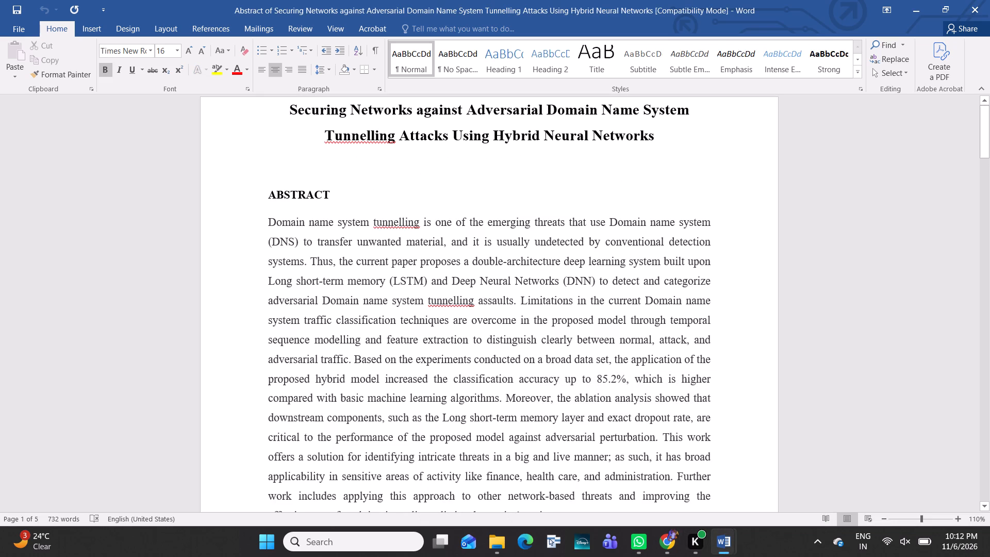
drag(270, 224, 376, 529)
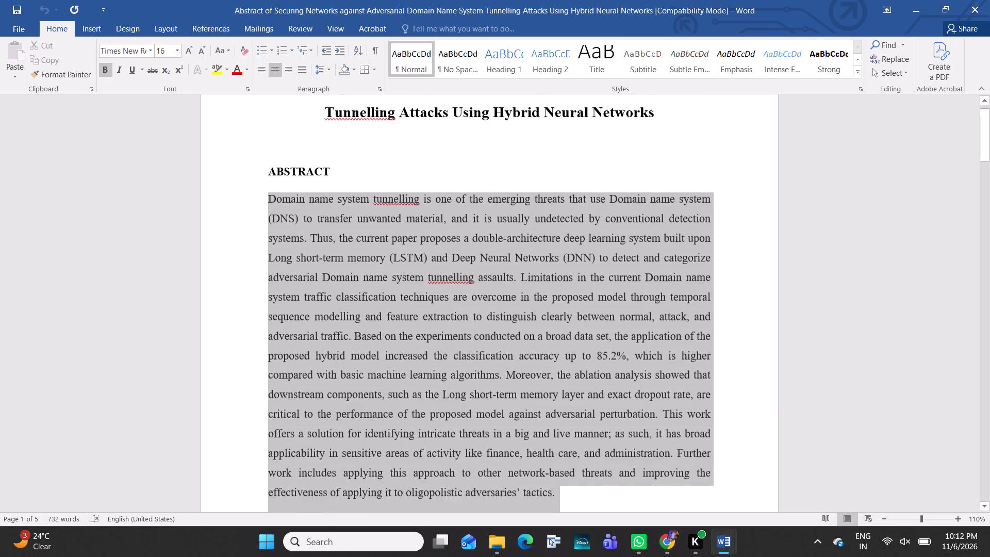
drag(376, 529, 427, 120)
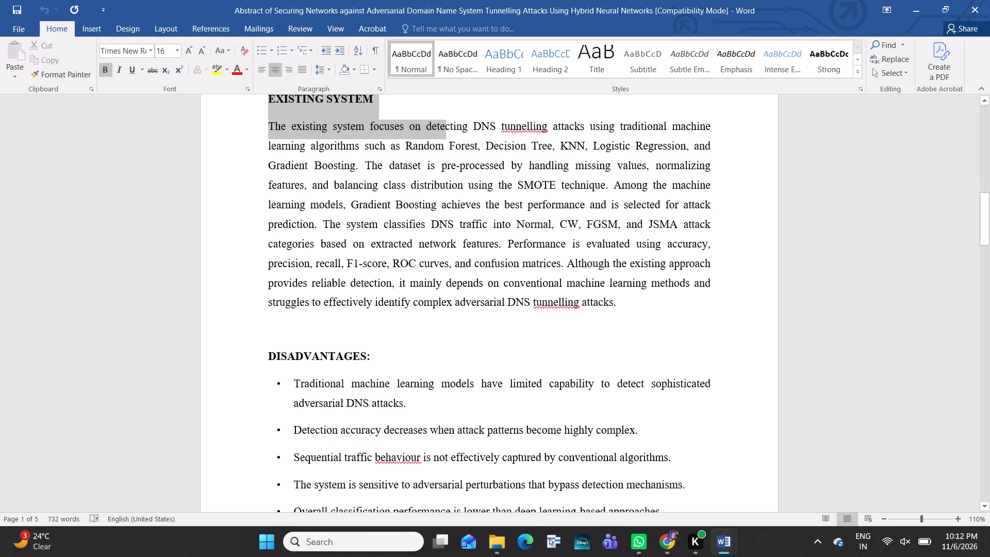
drag(427, 120, 552, 189)
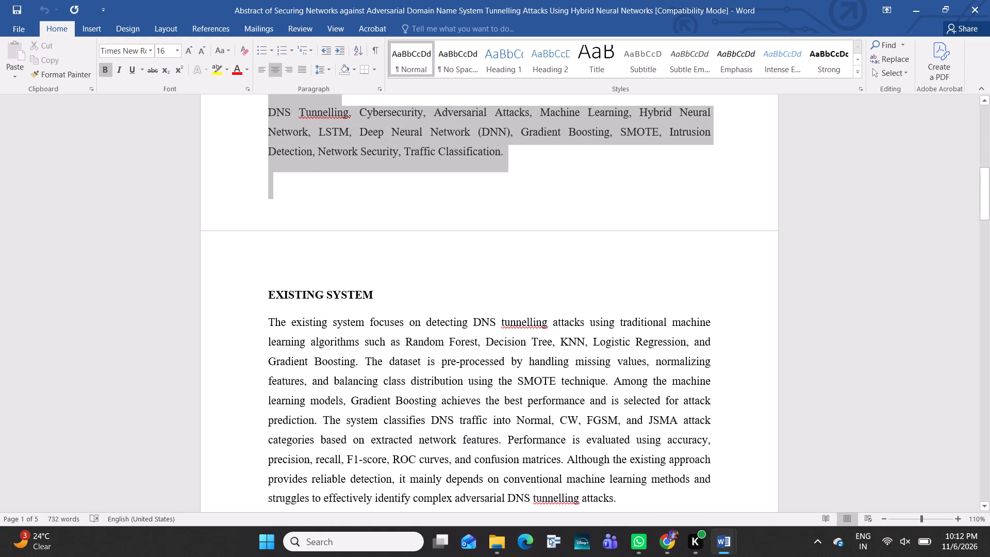
drag(552, 189, 729, 152)
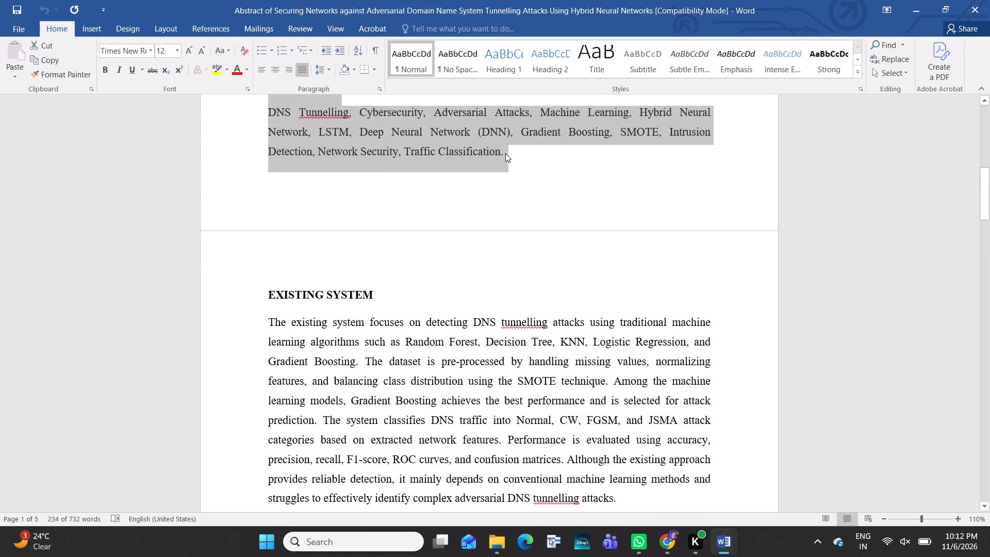
key(ctrl+c)
Replace the abstract body and index terms on page 7 of the A8 mini project documentation with the copied DNS tunnelling abstract and keywords.
click(487, 472)
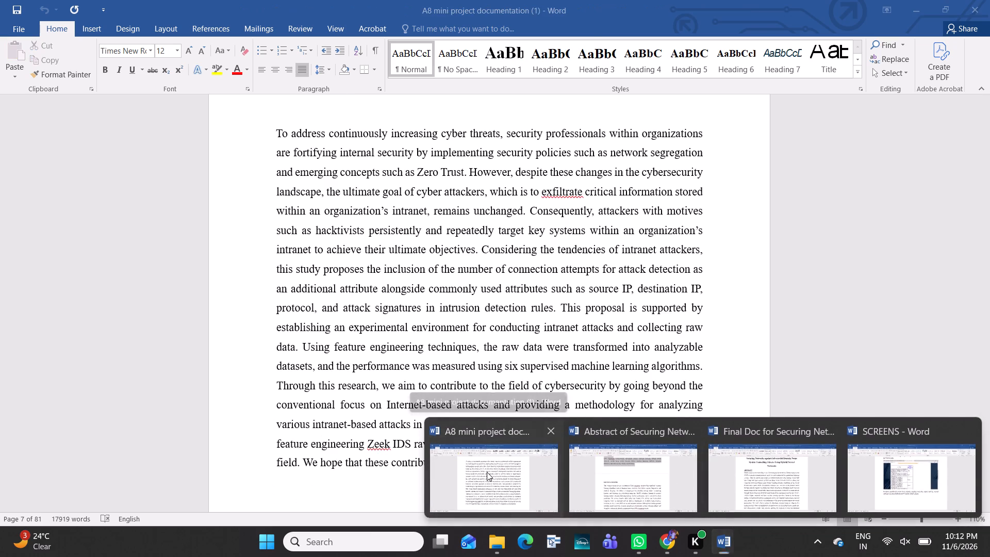
scroll(418, 300, up, 1)
scroll(418, 300, down, 1)
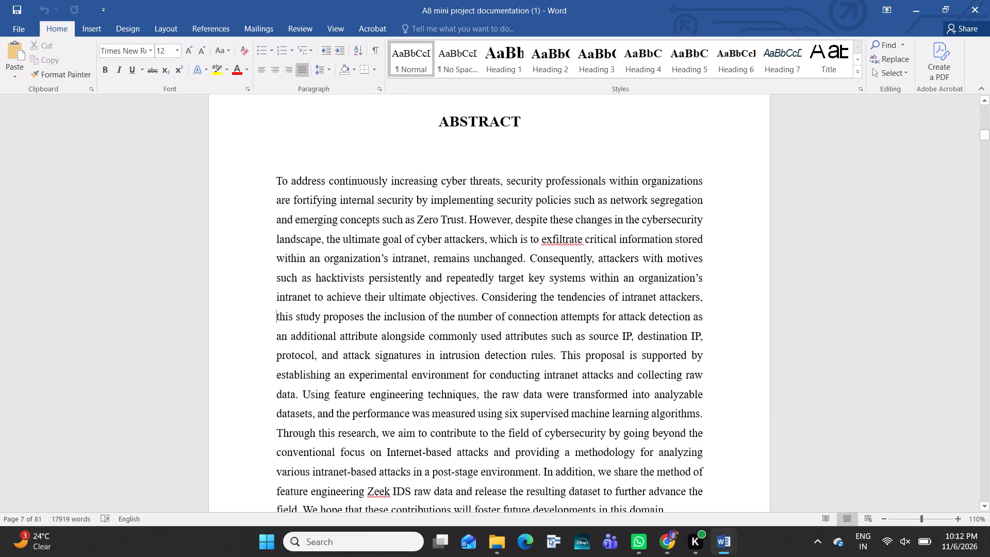
drag(275, 175, 476, 367)
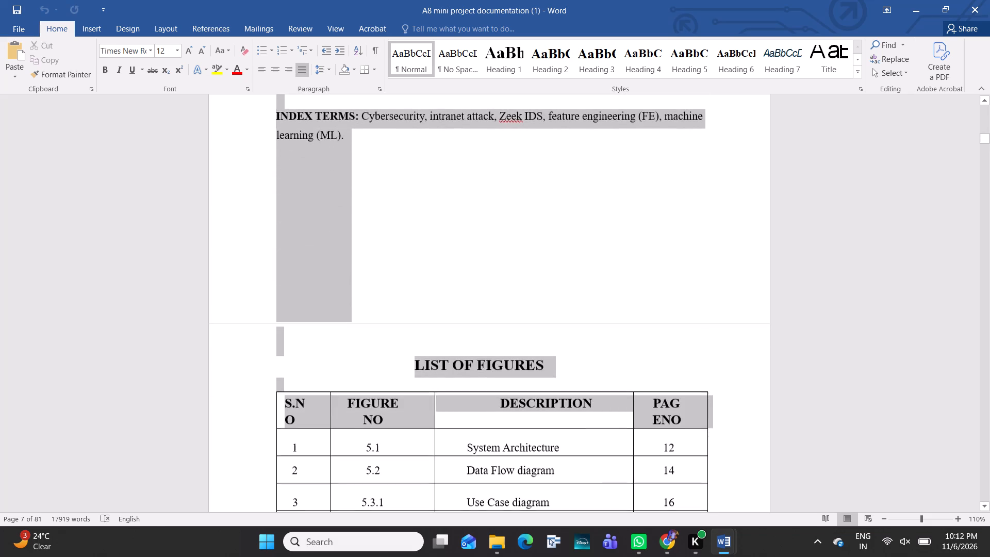
drag(476, 367, 349, 92)
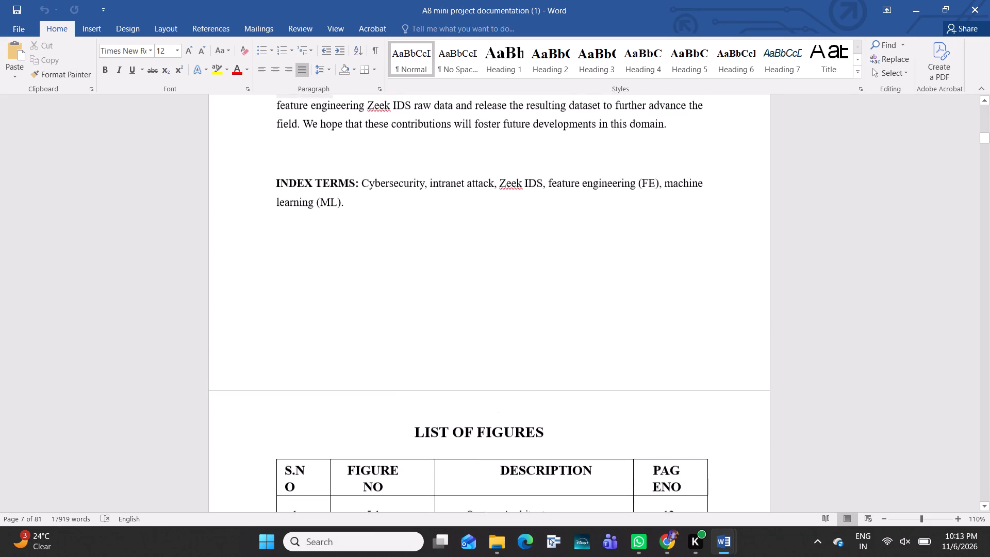
drag(349, 92, 351, 222)
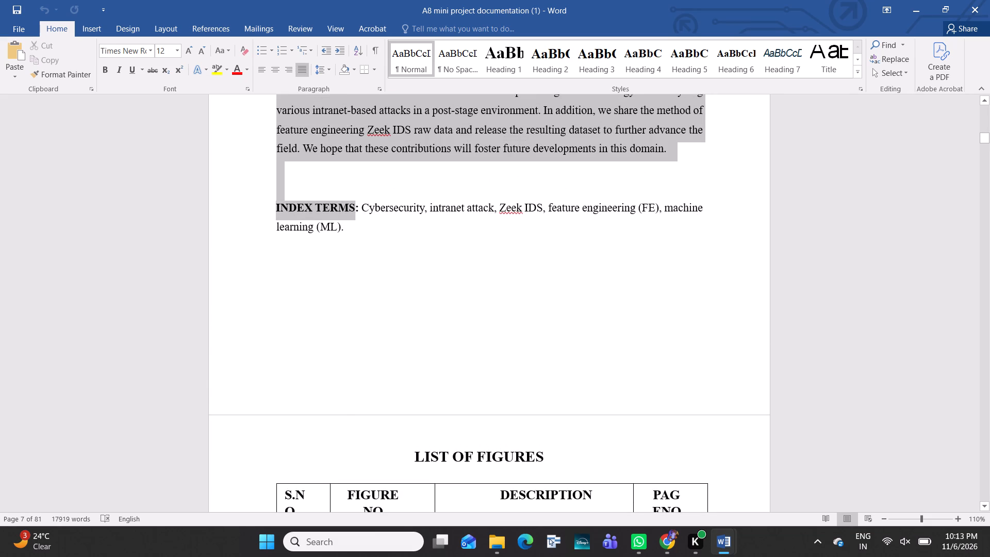
drag(351, 222, 344, 227)
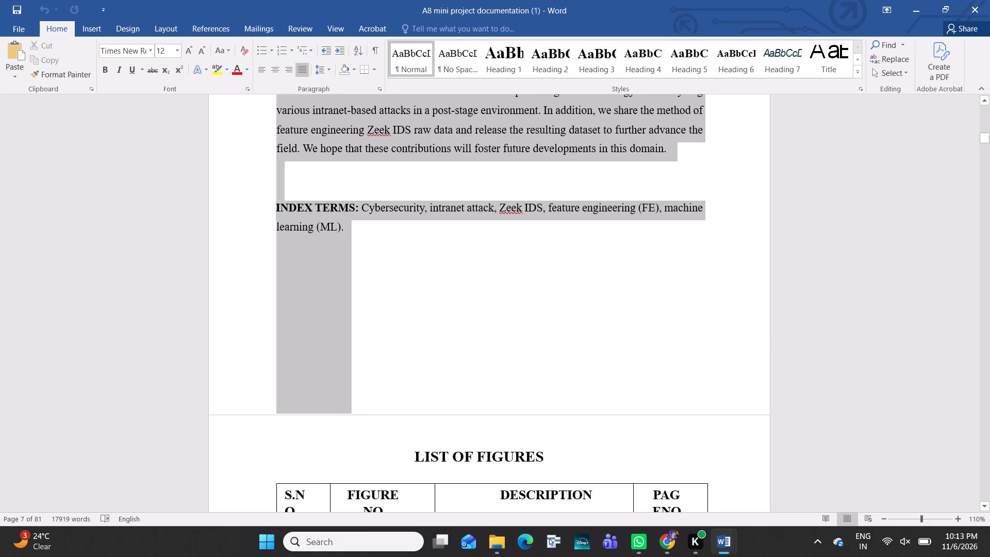
drag(344, 227, 342, 227)
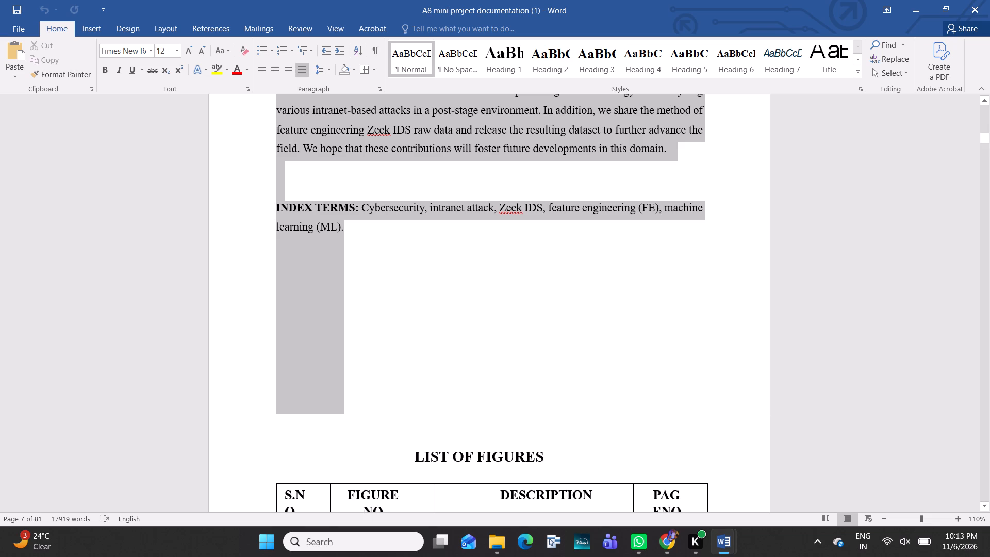
drag(342, 227, 343, 227)
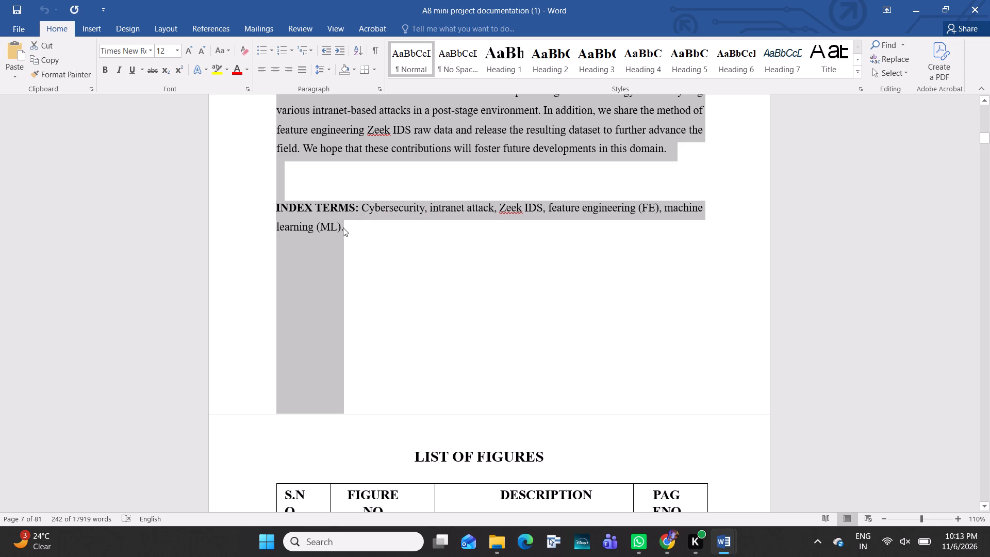
key(ctrl+v)
scroll(343, 227, up, 3)
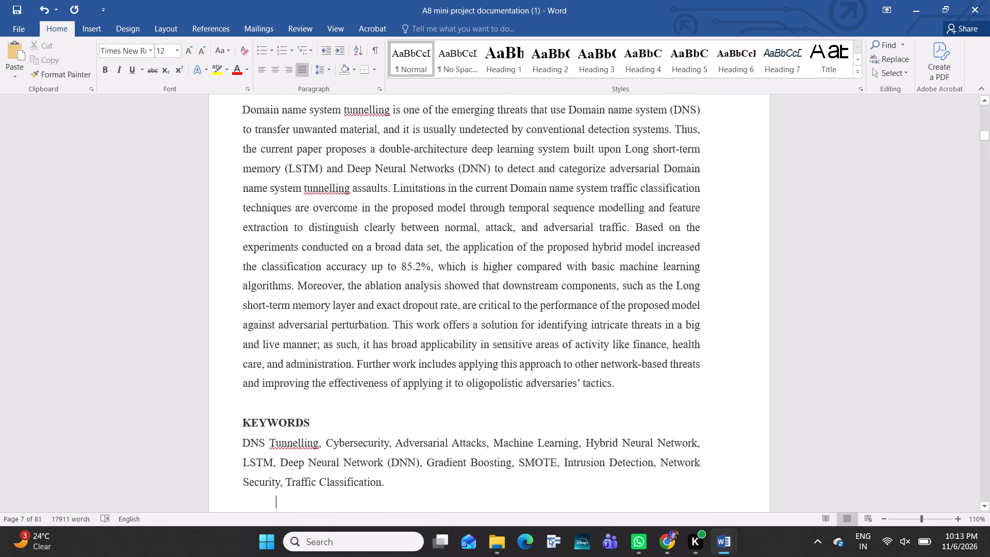
scroll(343, 227, up, 1)
Select the whole 1.1 Introduction body text, from "ndustry 4.0 represents" to "operational integrity of Industry 4.0 environments", stopping before 1.2 Project Objectives.
scroll(343, 227, down, 4)
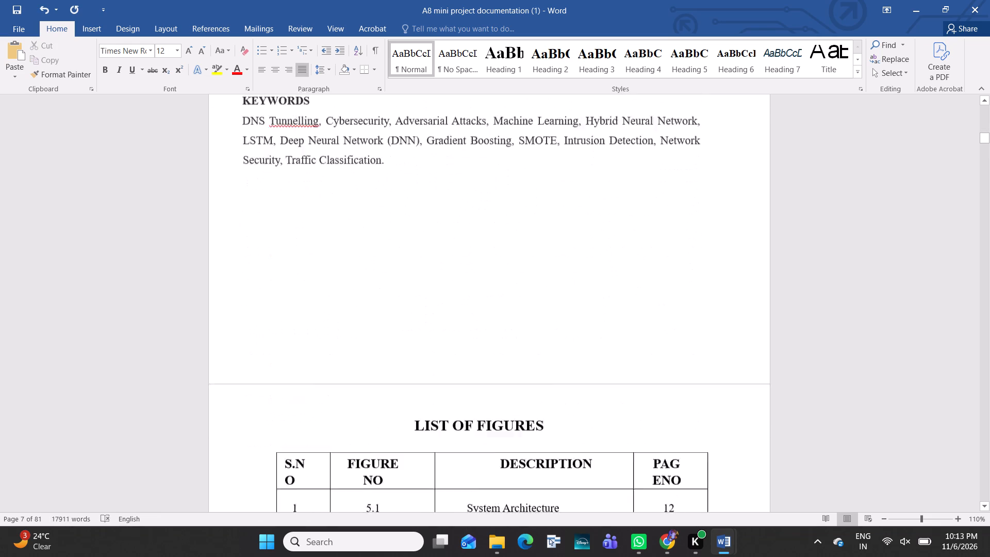
scroll(343, 227, down, 3)
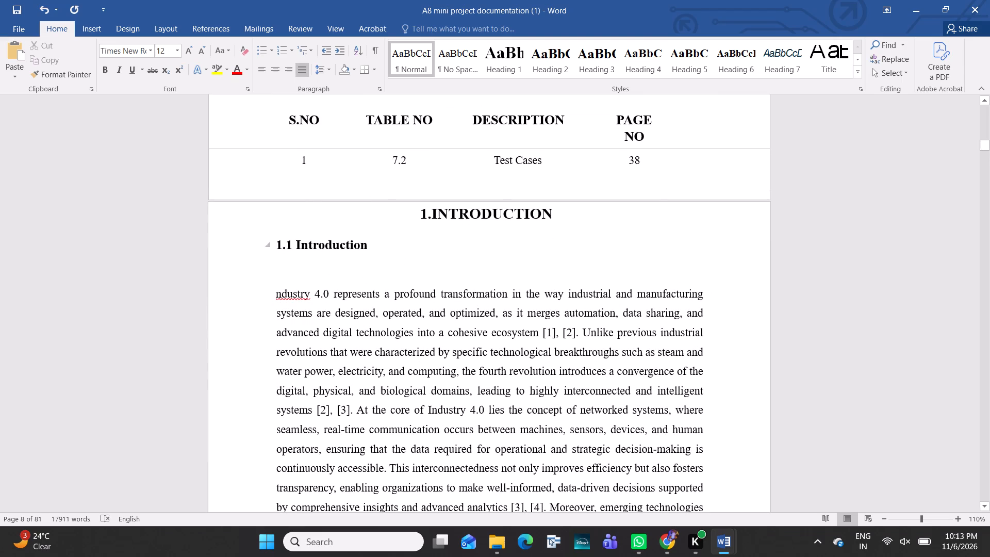
click(403, 220)
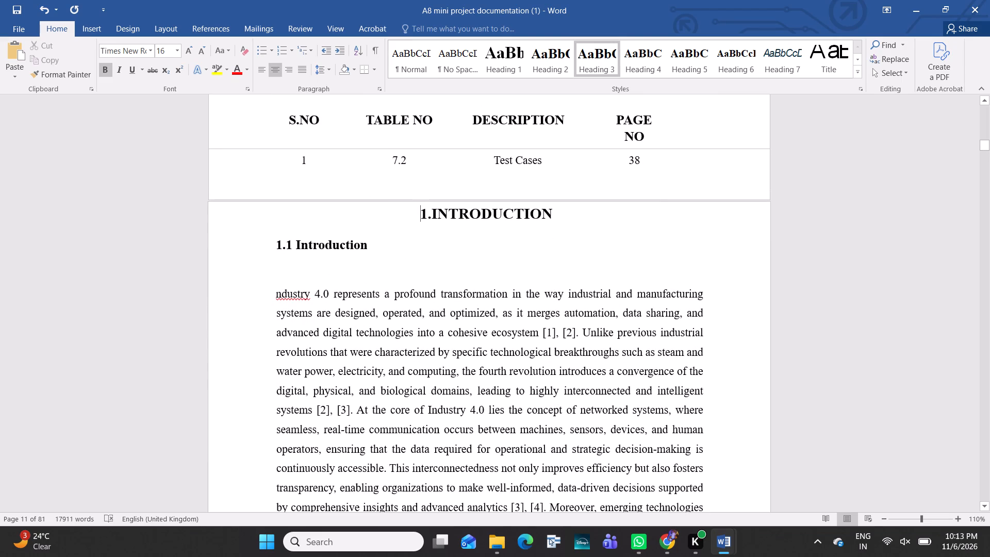
drag(273, 296, 340, 414)
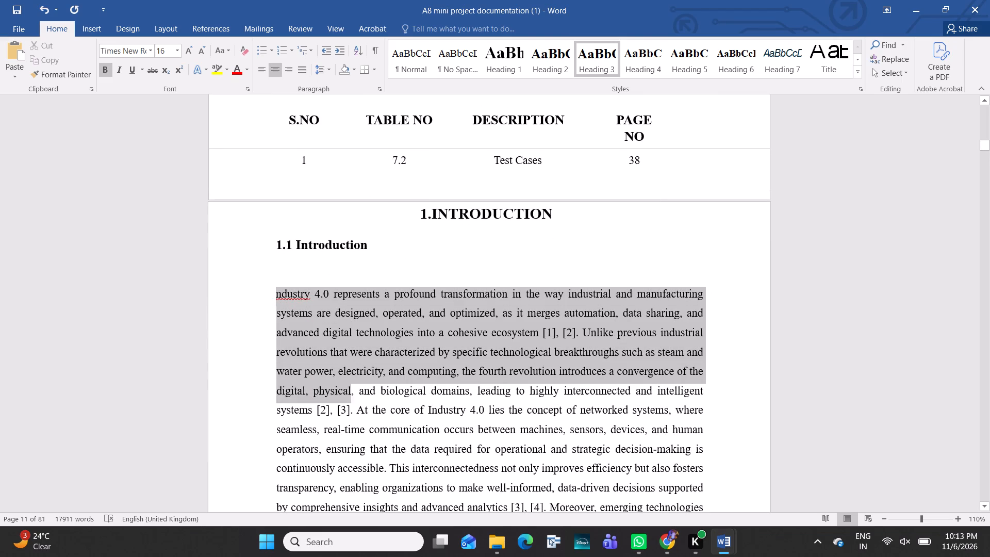
drag(340, 414, 394, 433)
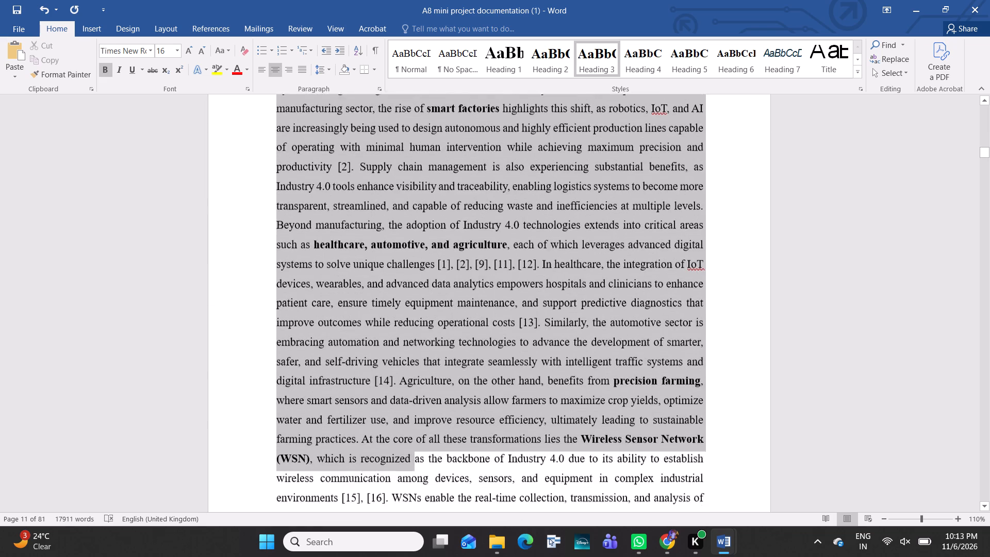
drag(394, 433, 293, 179)
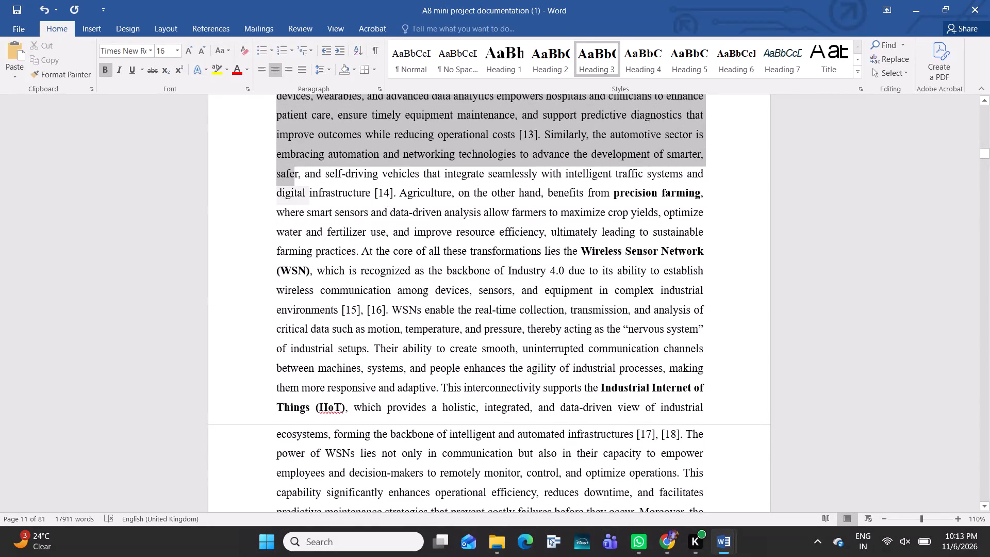
drag(293, 179, 305, 135)
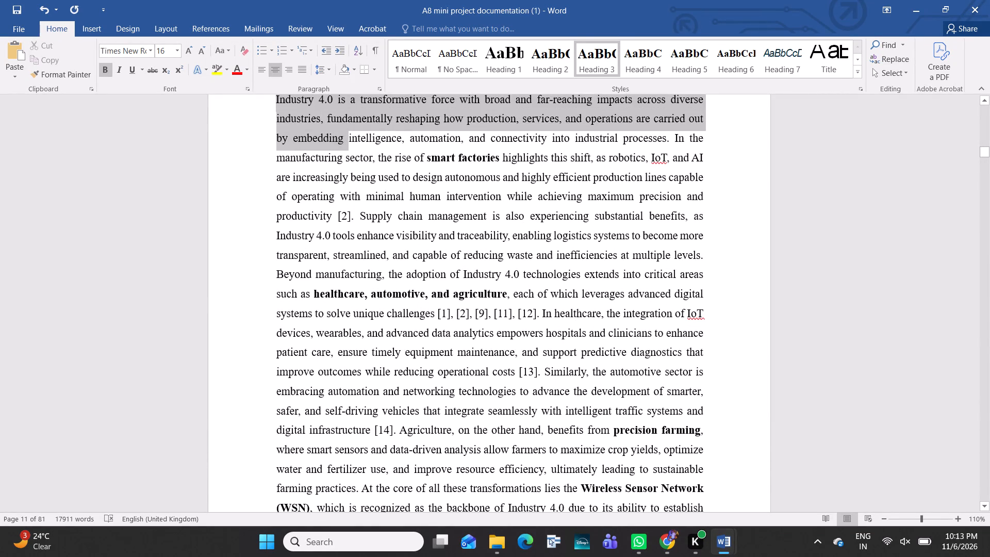
drag(305, 135, 374, 378)
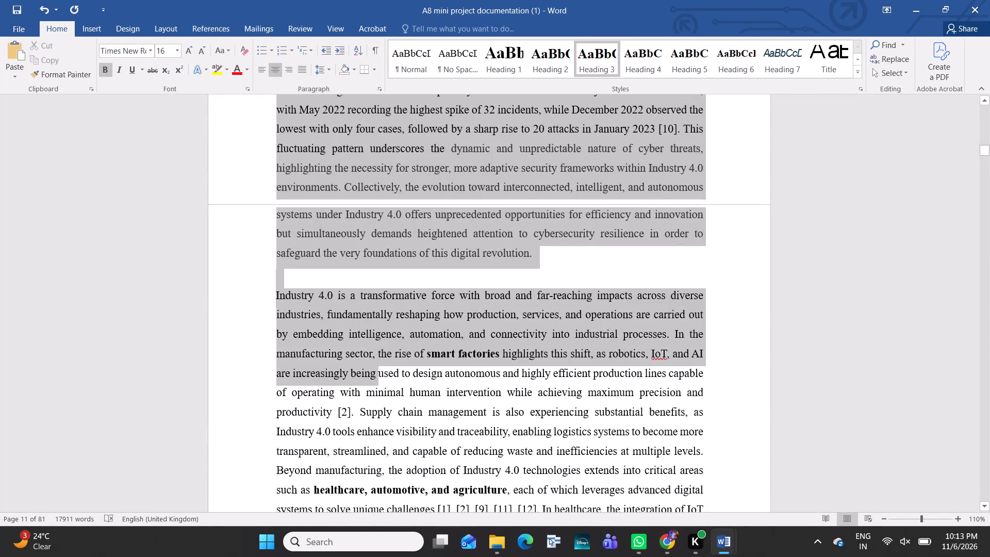
drag(374, 378, 380, 518)
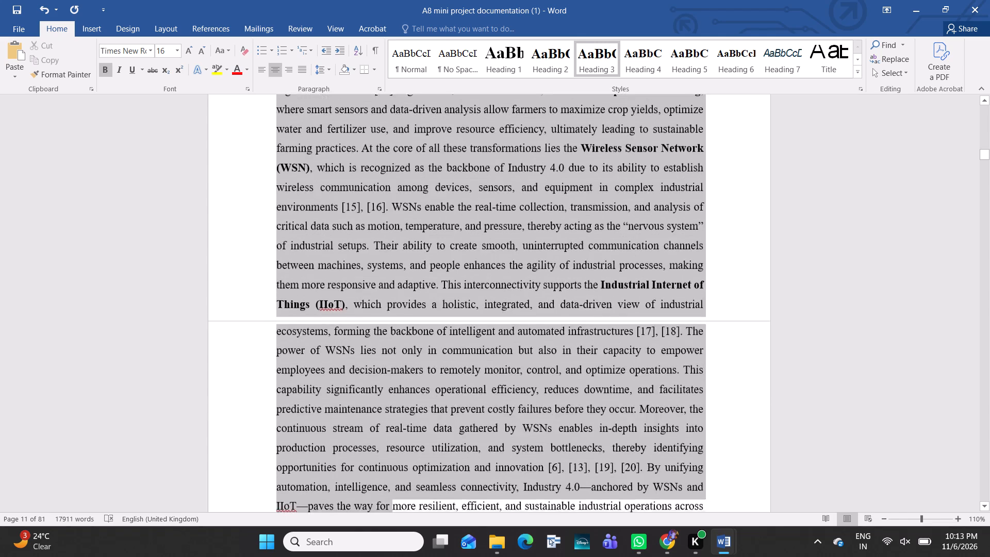
drag(380, 518, 394, 494)
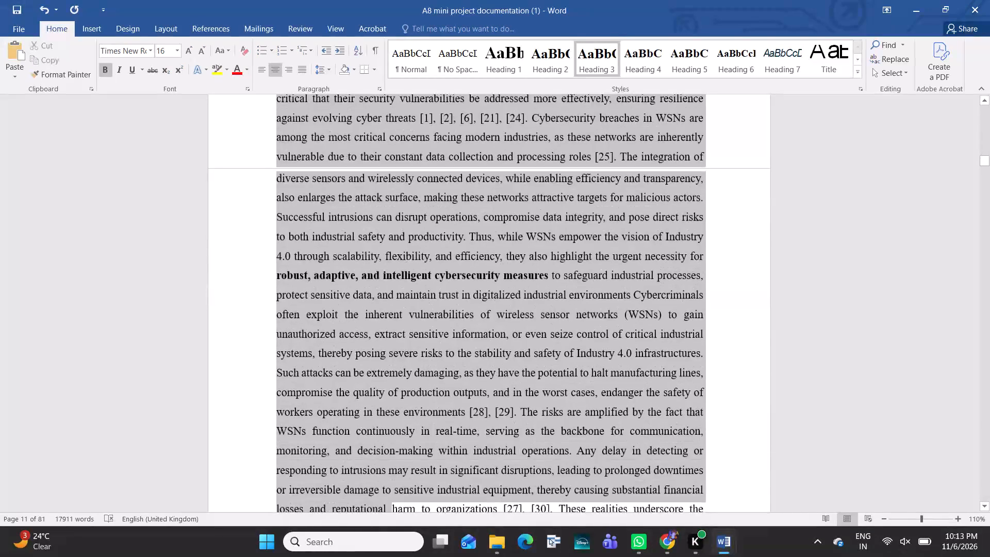
drag(394, 494, 436, 486)
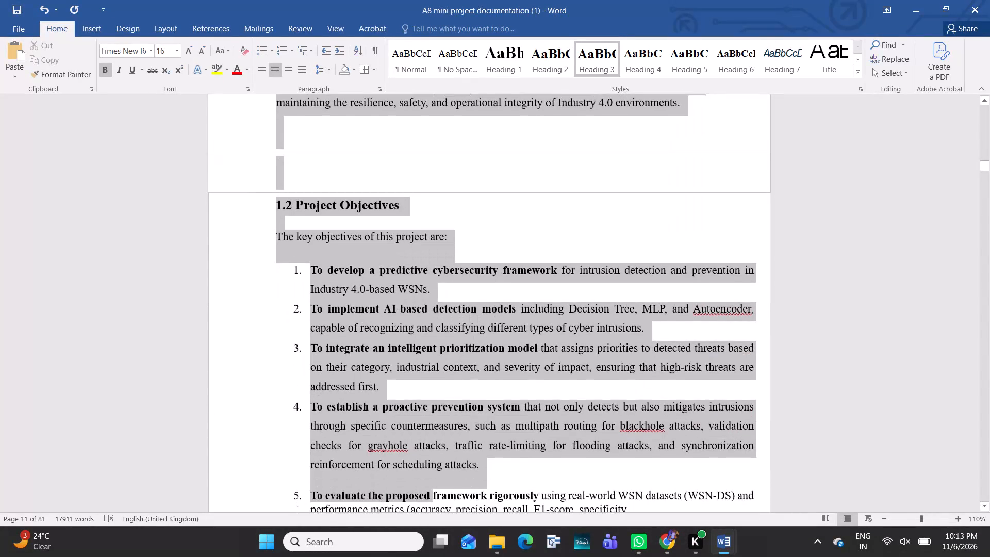
drag(436, 486, 344, 146)
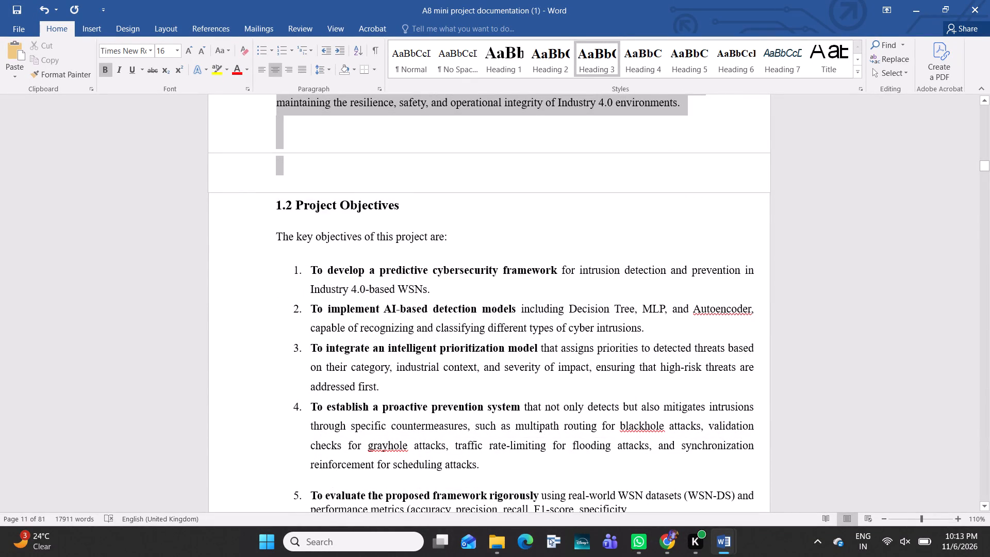
drag(344, 146, 636, 266)
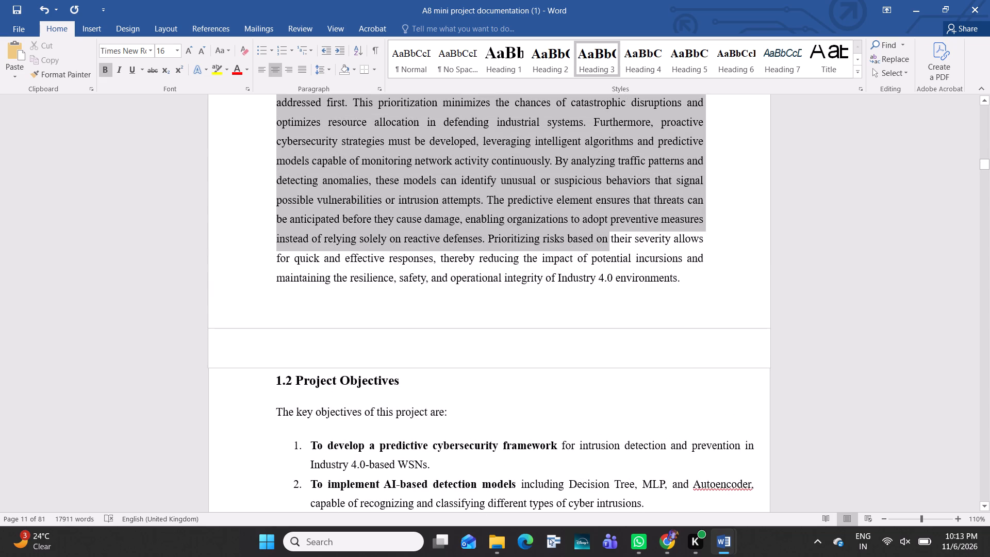
drag(636, 266, 754, 275)
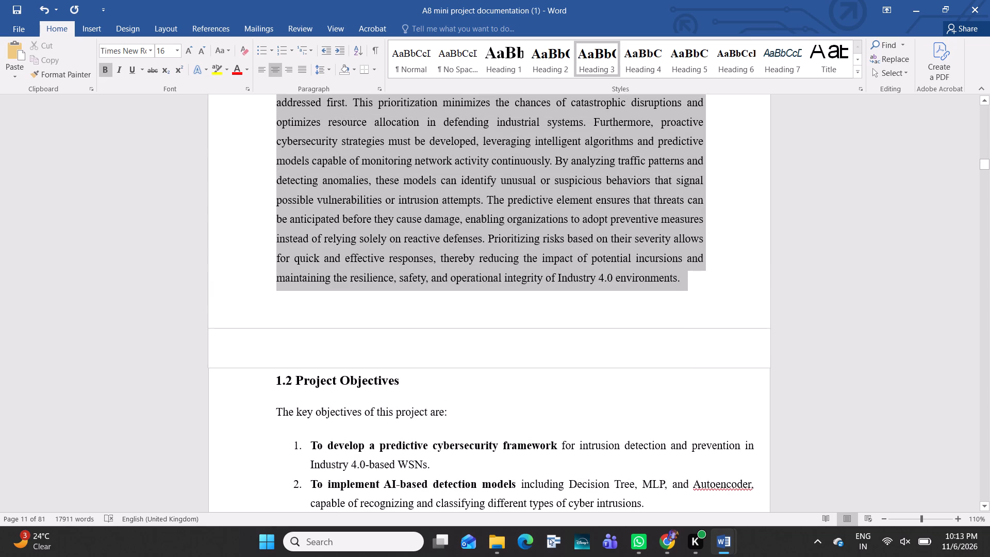
drag(754, 275, 752, 272)
drag(752, 272, 750, 272)
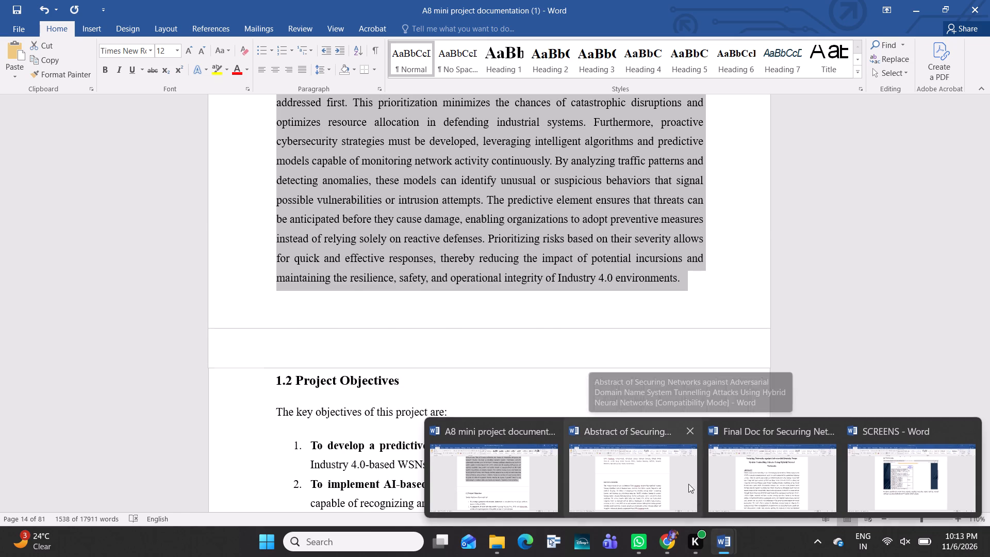
Switch to the Securing Networks abstract document and review its sections, from the abstract and existing system through modules, architecture and requirements.
click(669, 472)
scroll(522, 325, down, 1)
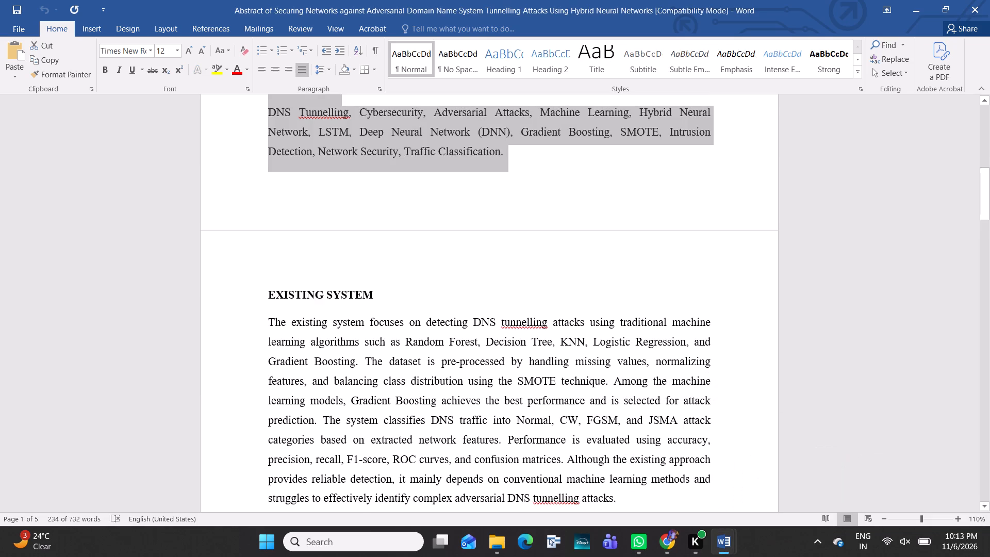
scroll(522, 325, down, 2)
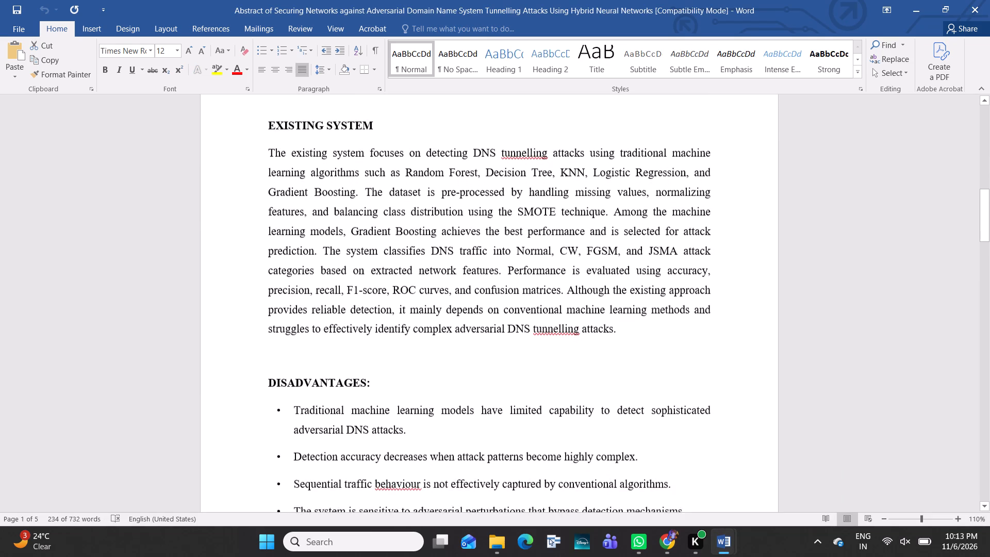
scroll(522, 325, down, 1)
scroll(522, 325, up, 5)
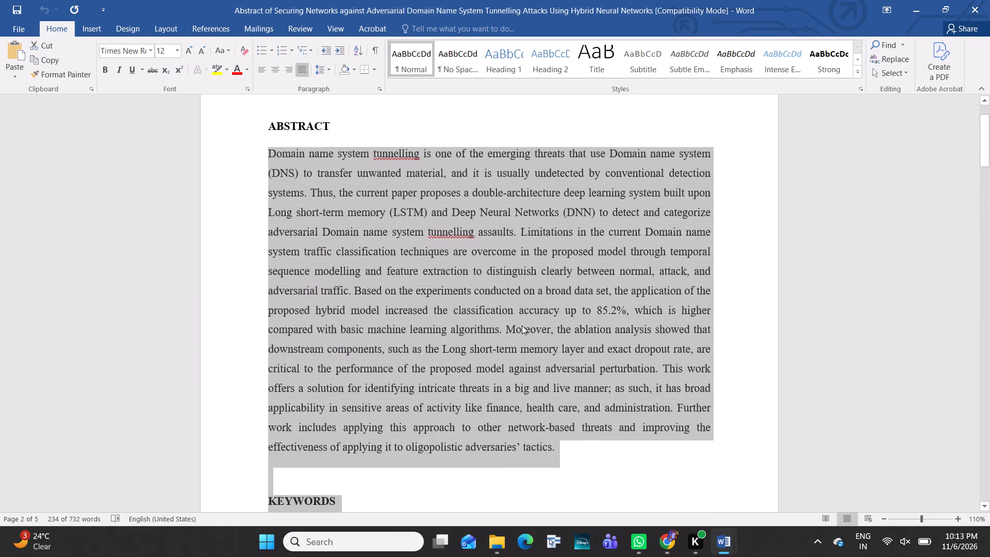
scroll(522, 325, up, 1)
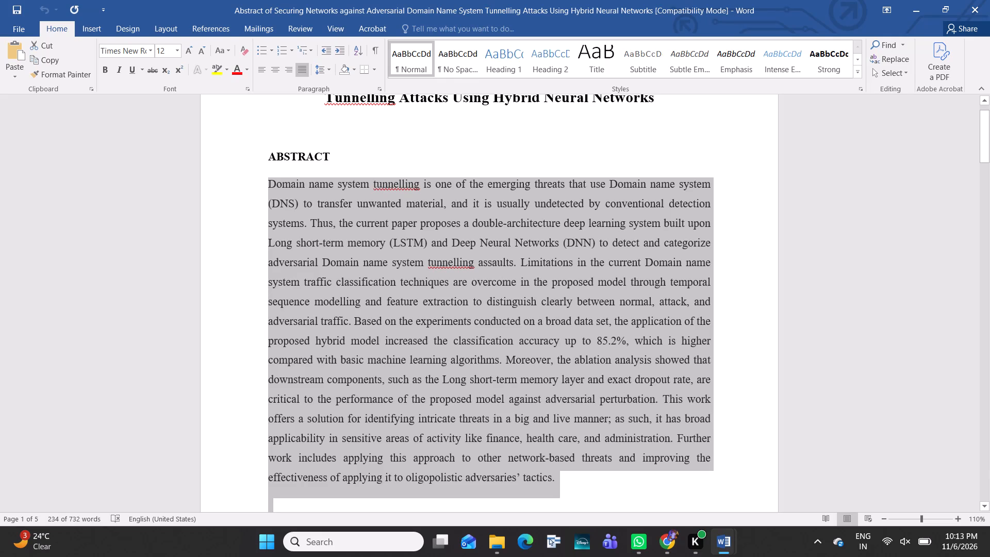
click(423, 111)
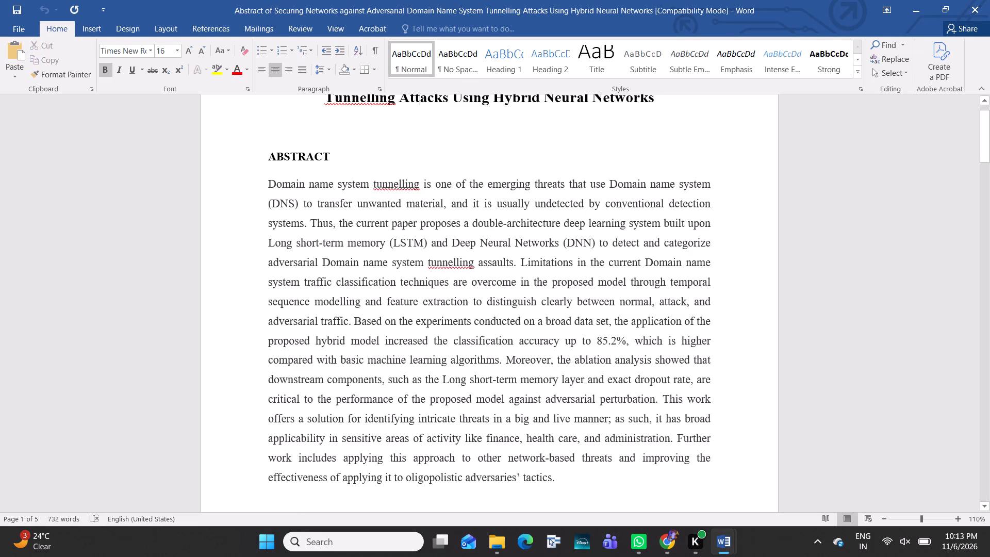
scroll(385, 167, down, 5)
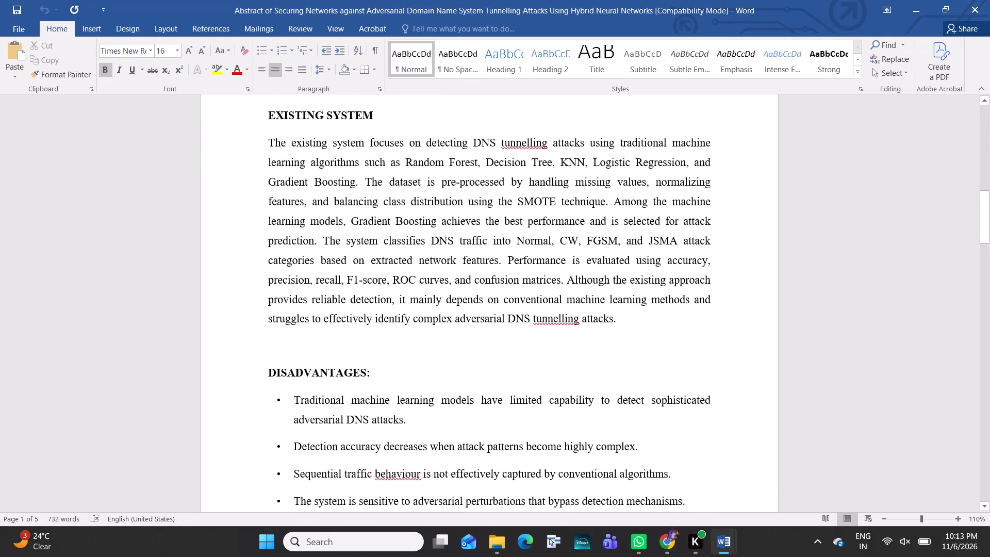
scroll(385, 167, down, 6)
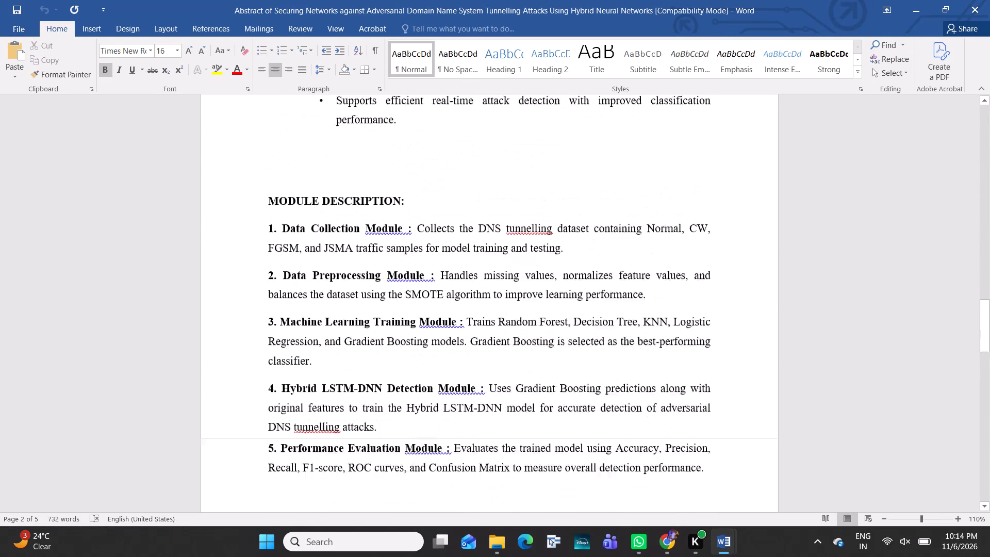
scroll(385, 167, up, 2)
scroll(385, 167, down, 2)
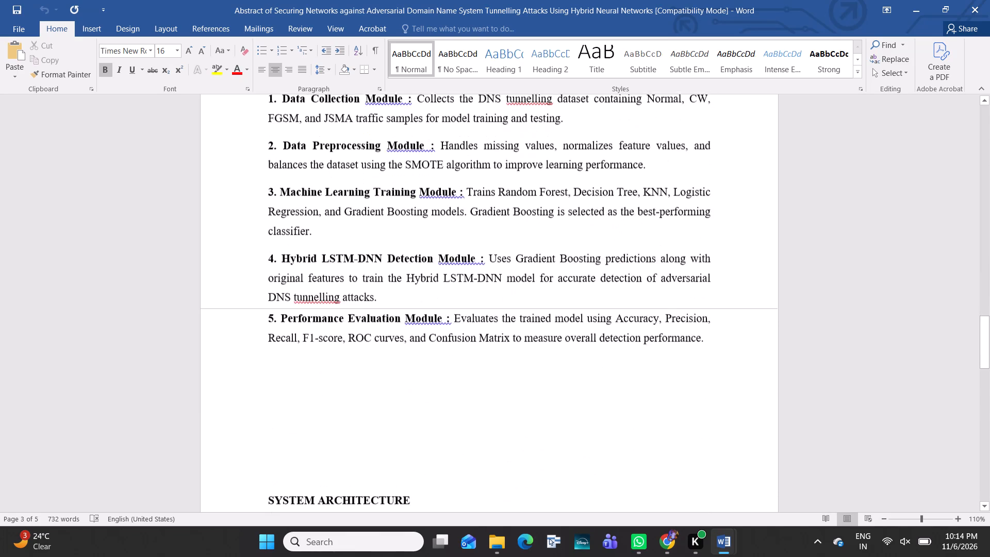
scroll(385, 167, down, 1)
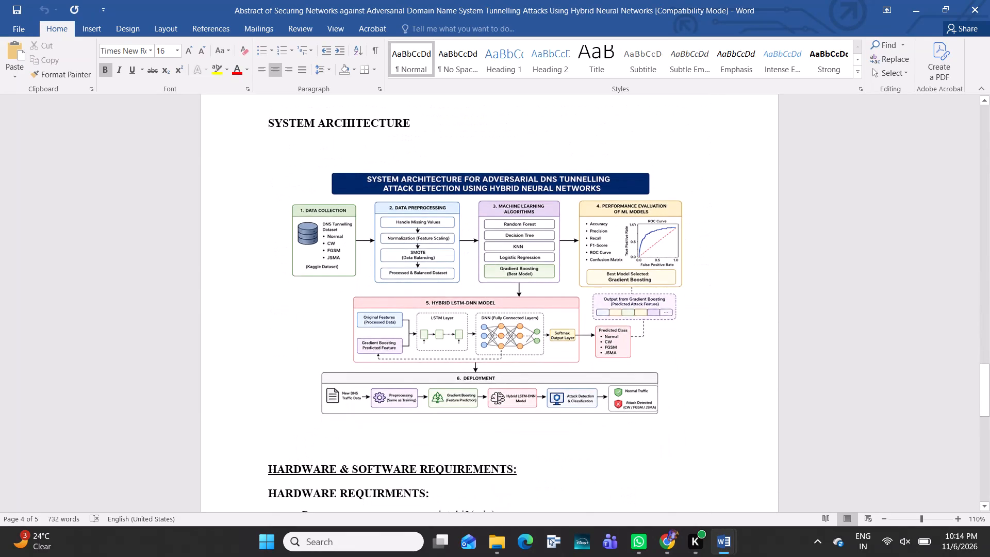
scroll(385, 167, down, 12)
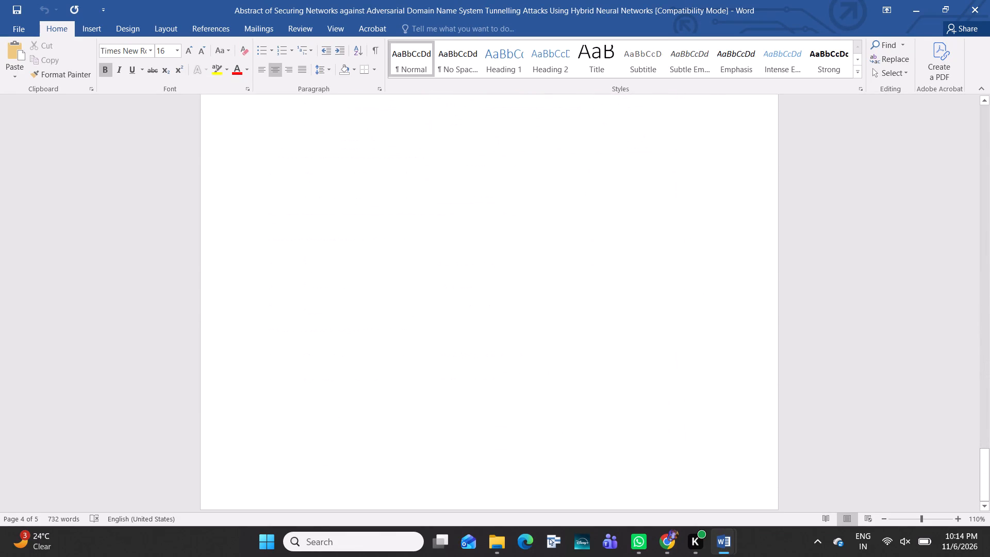
Re-read the Securing Networks abstract document, covering the requirements, architecture, modules, proposed system, existing system, keywords and abstract sections.
scroll(385, 167, down, 11)
scroll(385, 167, up, 5)
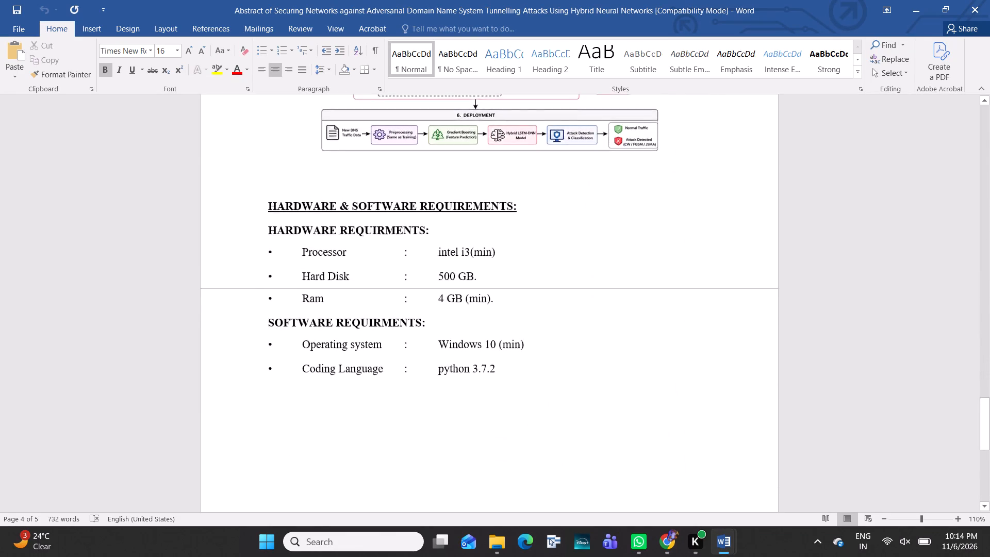
scroll(385, 167, up, 2)
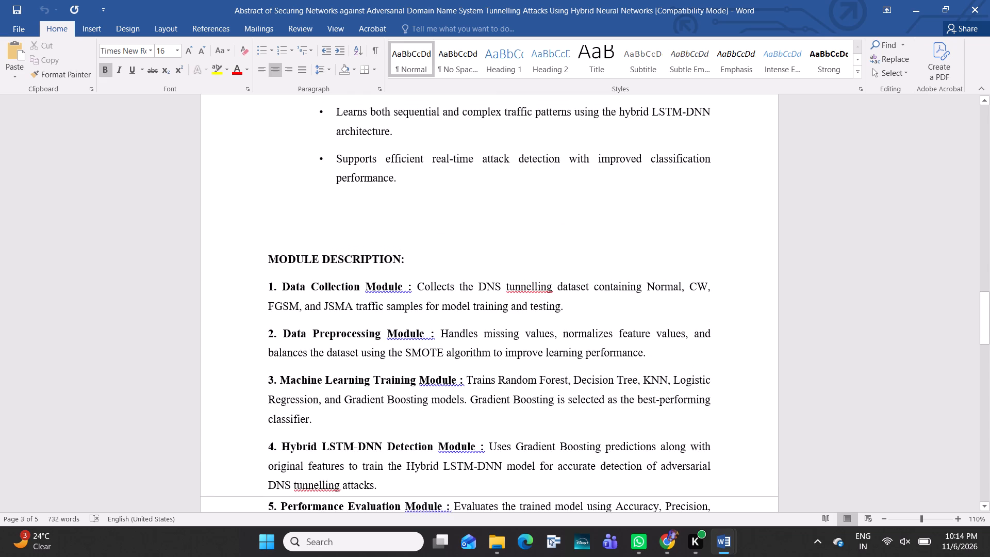
scroll(385, 167, up, 6)
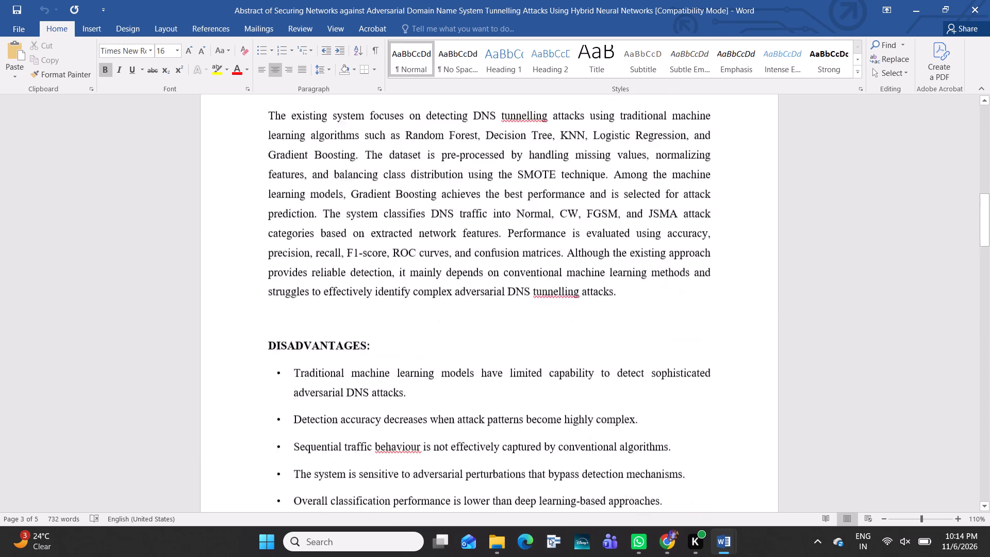
scroll(385, 167, up, 6)
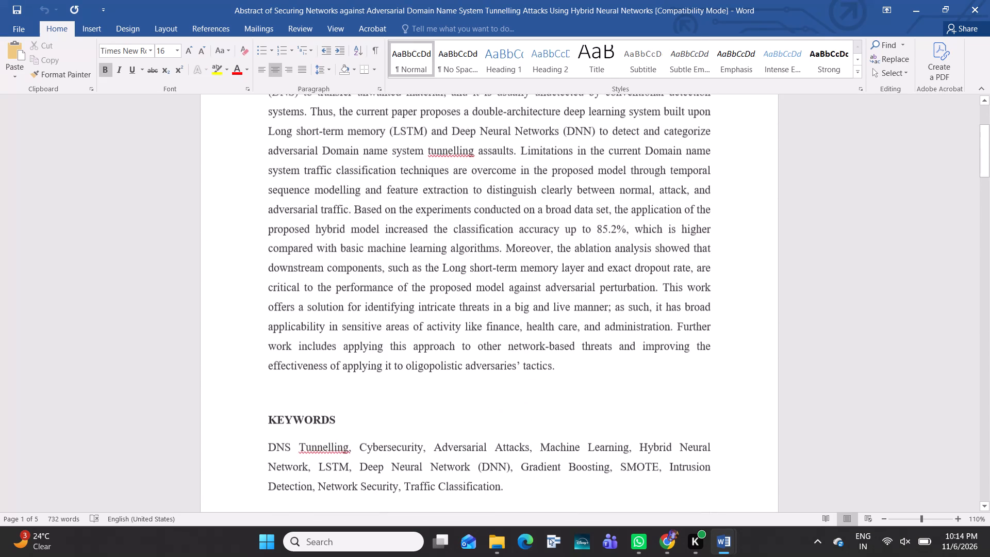
scroll(385, 167, down, 1)
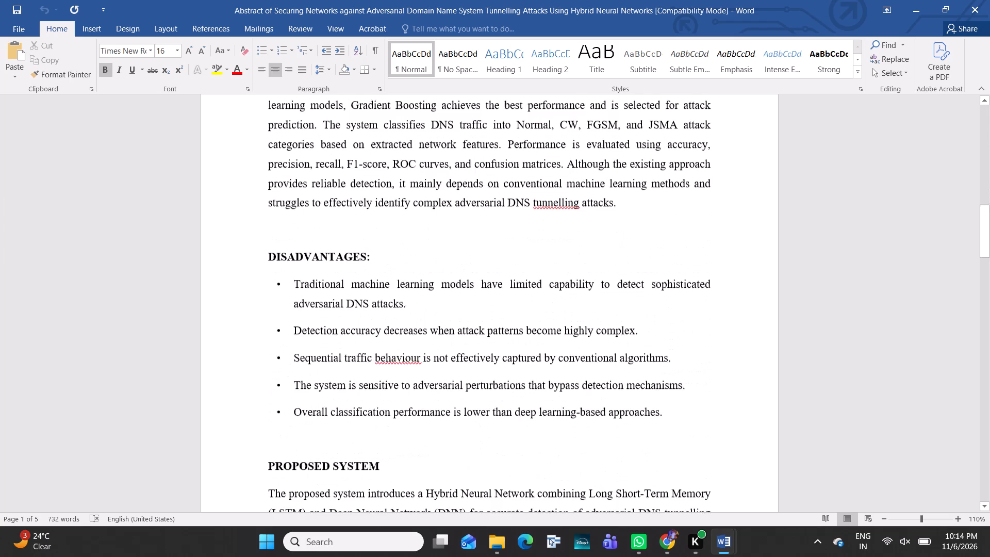
scroll(385, 167, down, 20)
scroll(385, 167, down, 9)
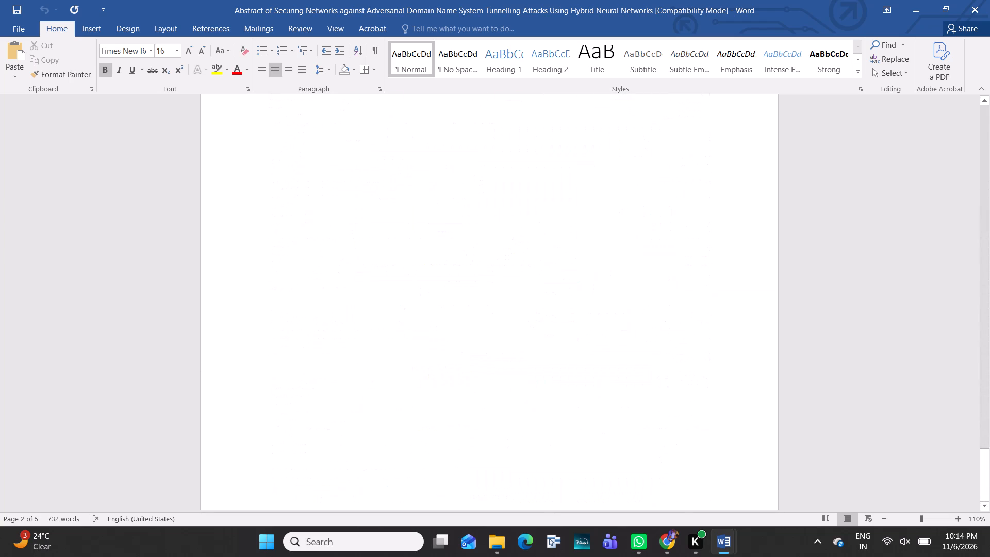
scroll(385, 167, up, 9)
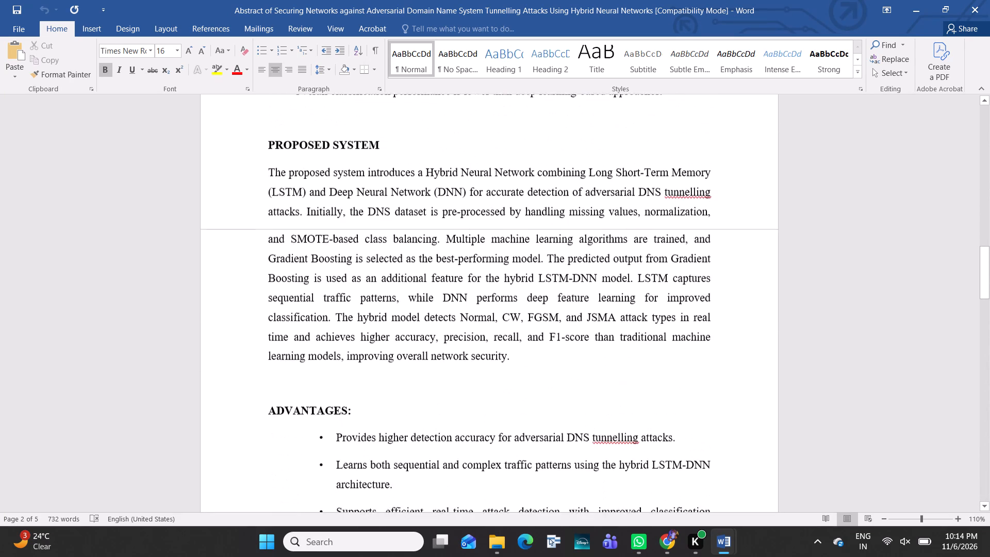
scroll(385, 167, up, 5)
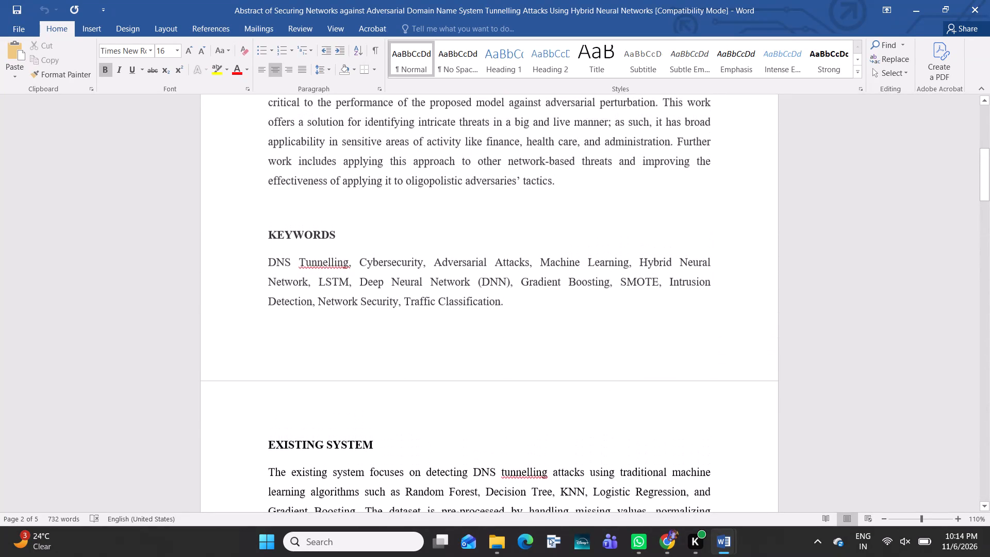
scroll(385, 167, up, 2)
scroll(385, 167, down, 2)
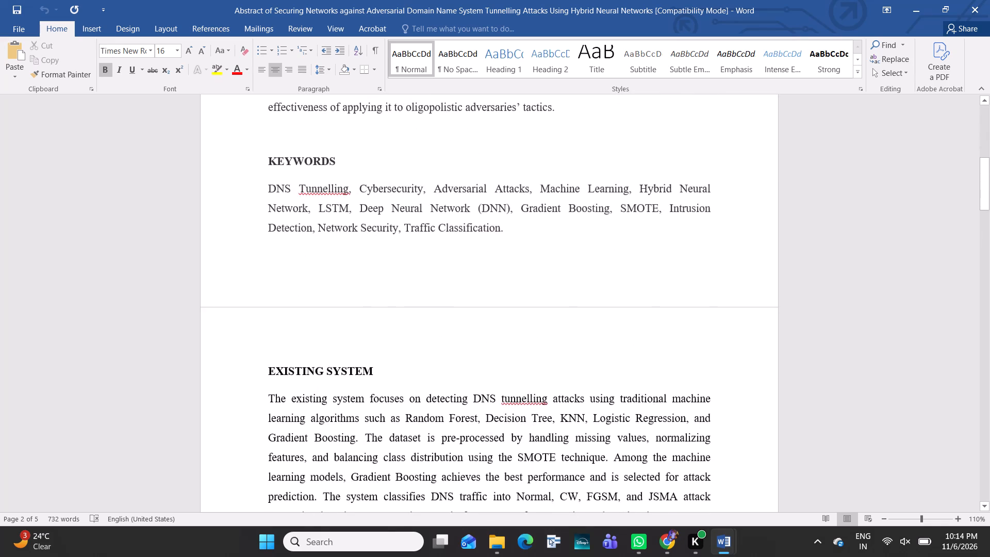
scroll(385, 167, down, 2)
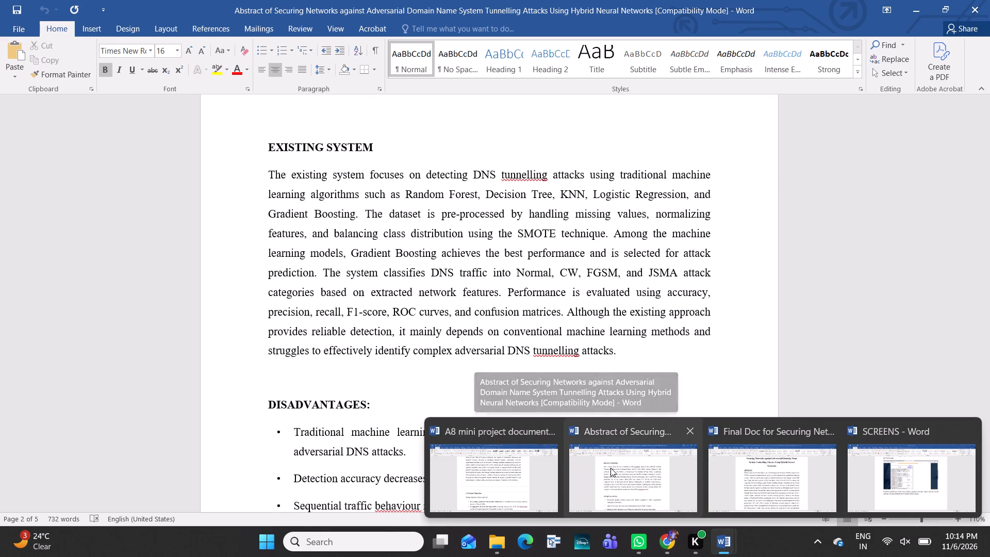
click(610, 468)
scroll(490, 356, up, 2)
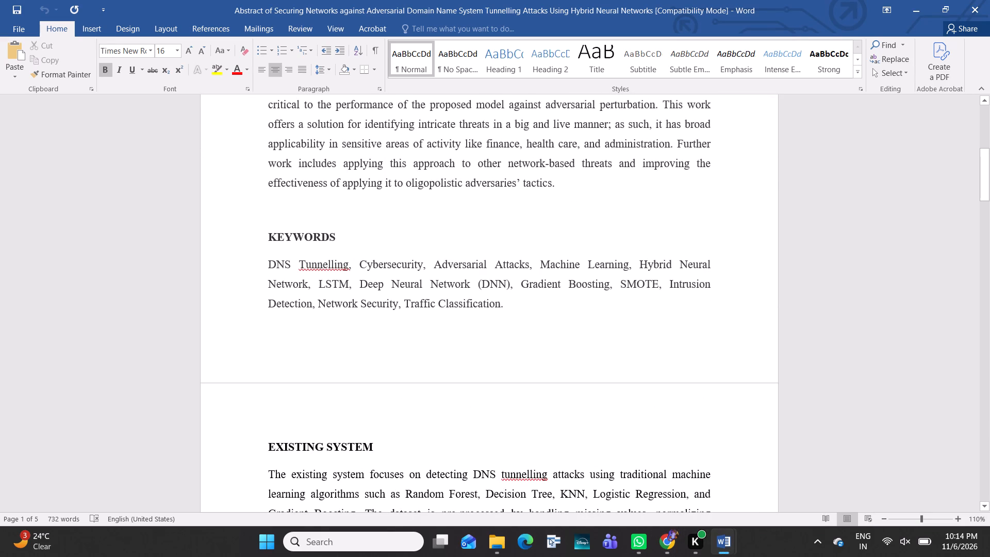
scroll(490, 356, up, 3)
scroll(490, 356, down, 1)
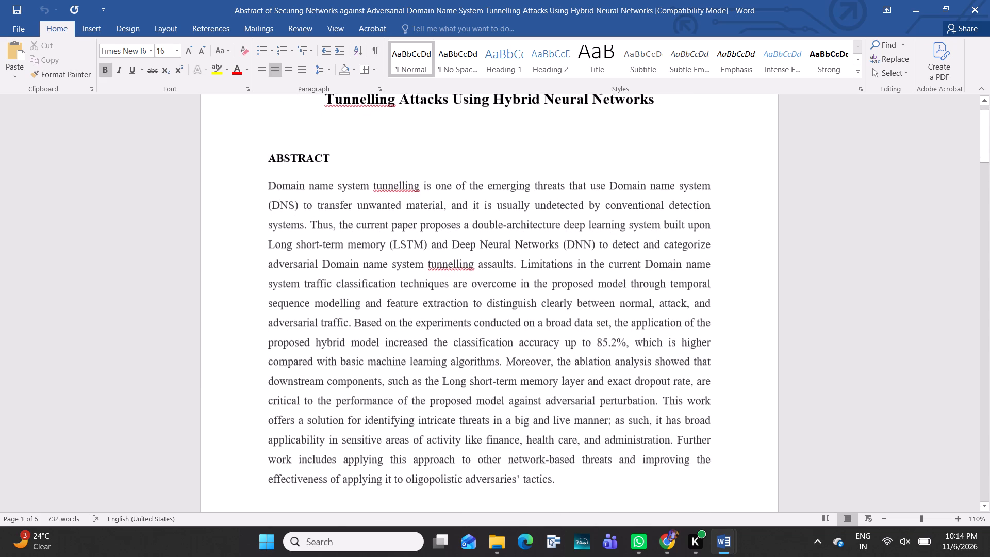
scroll(490, 356, down, 1)
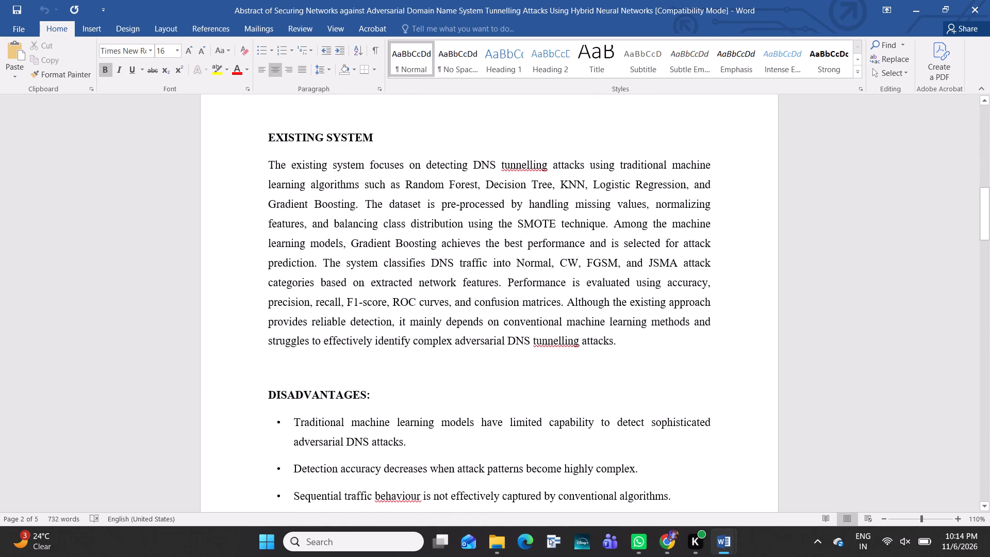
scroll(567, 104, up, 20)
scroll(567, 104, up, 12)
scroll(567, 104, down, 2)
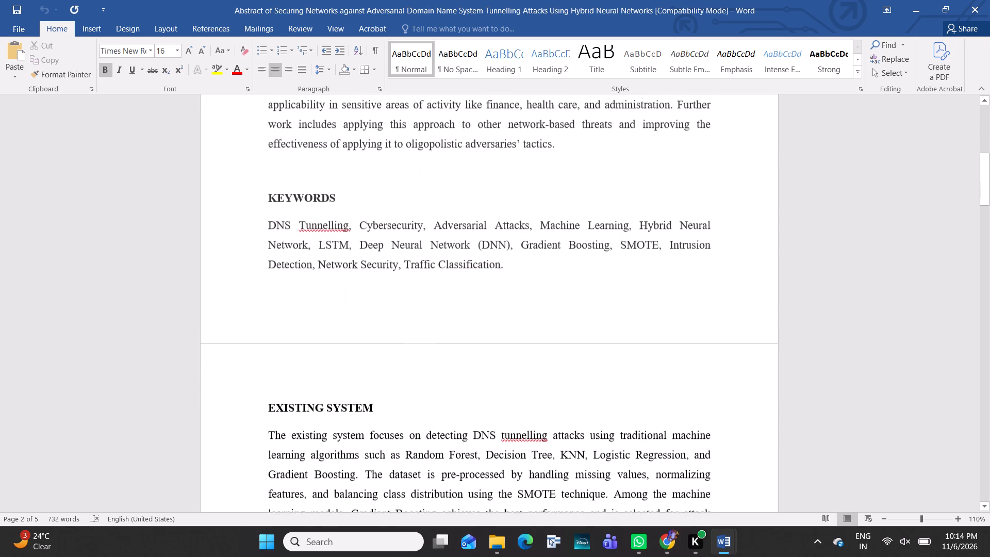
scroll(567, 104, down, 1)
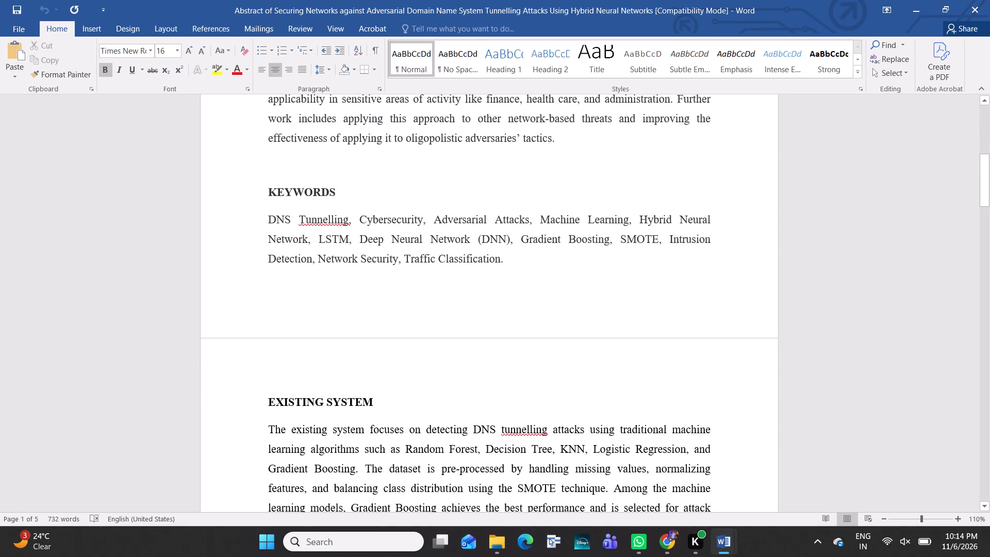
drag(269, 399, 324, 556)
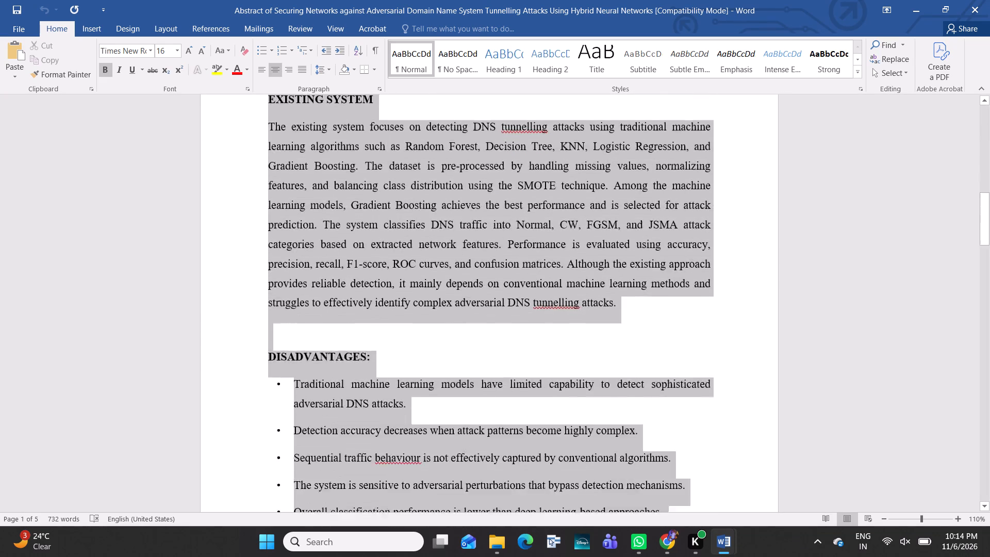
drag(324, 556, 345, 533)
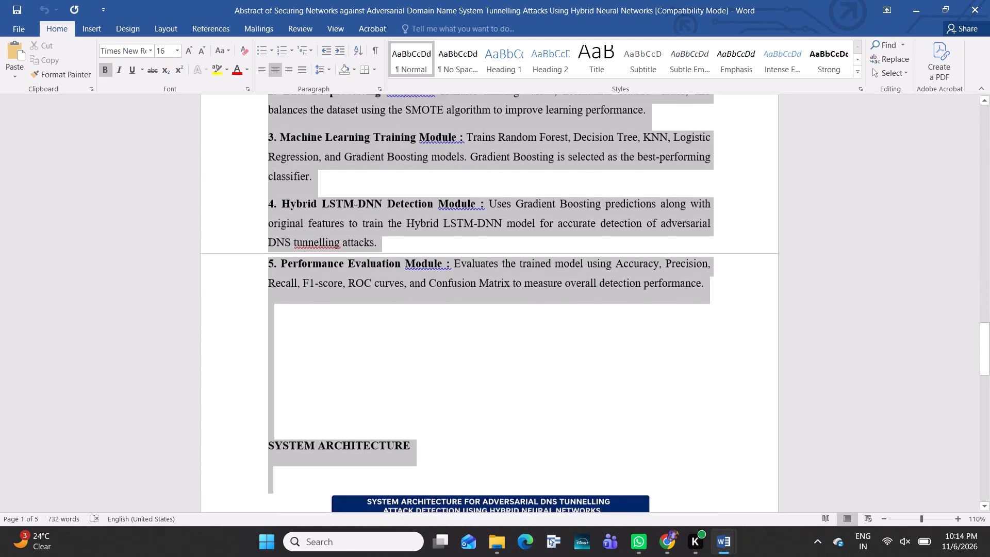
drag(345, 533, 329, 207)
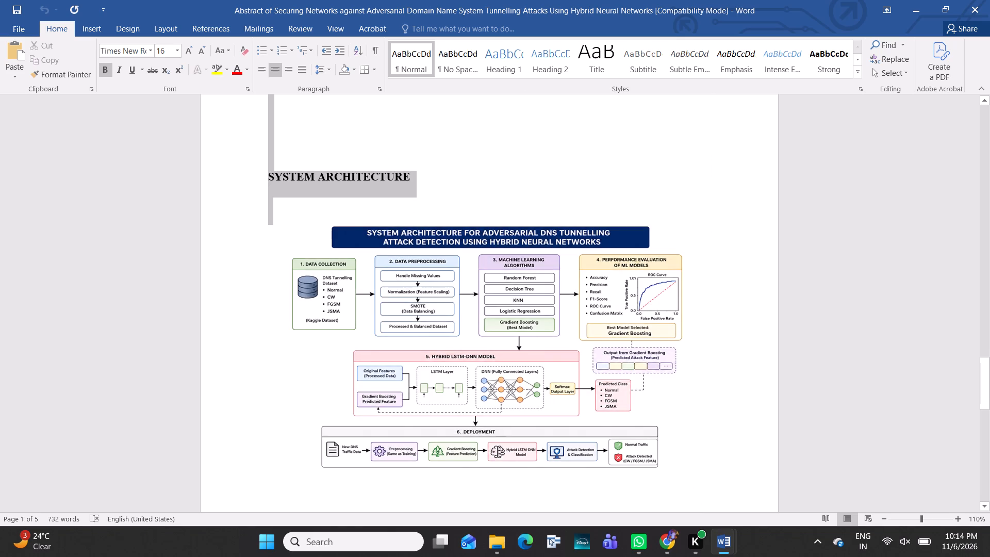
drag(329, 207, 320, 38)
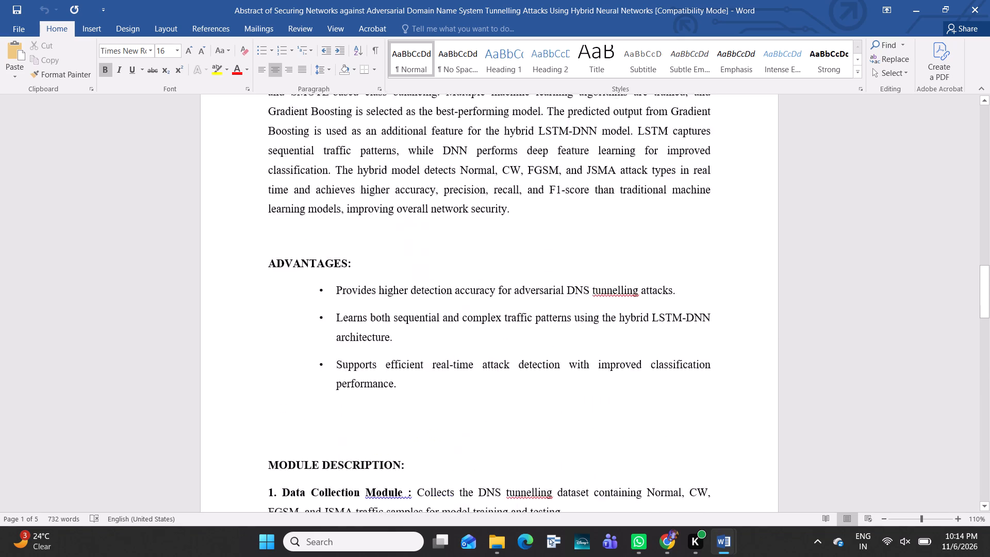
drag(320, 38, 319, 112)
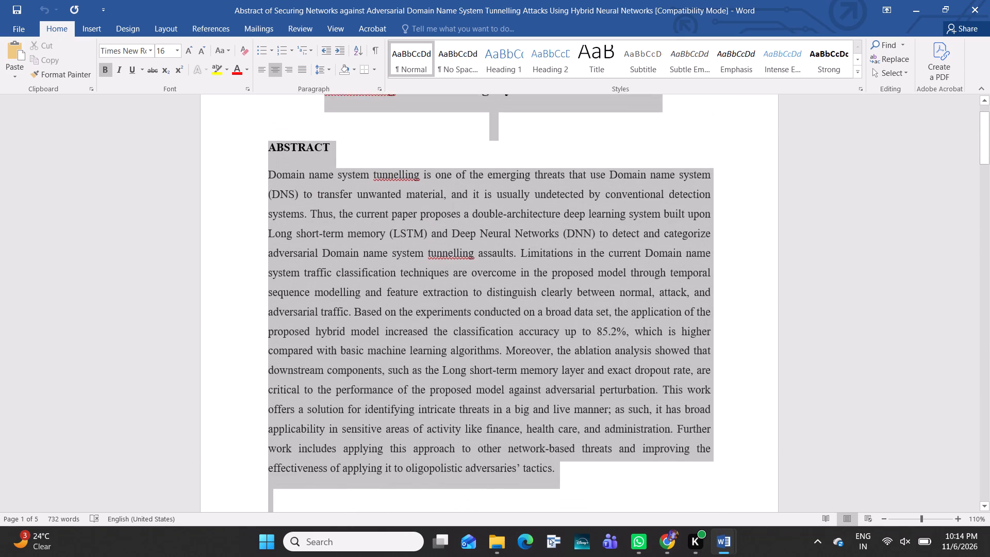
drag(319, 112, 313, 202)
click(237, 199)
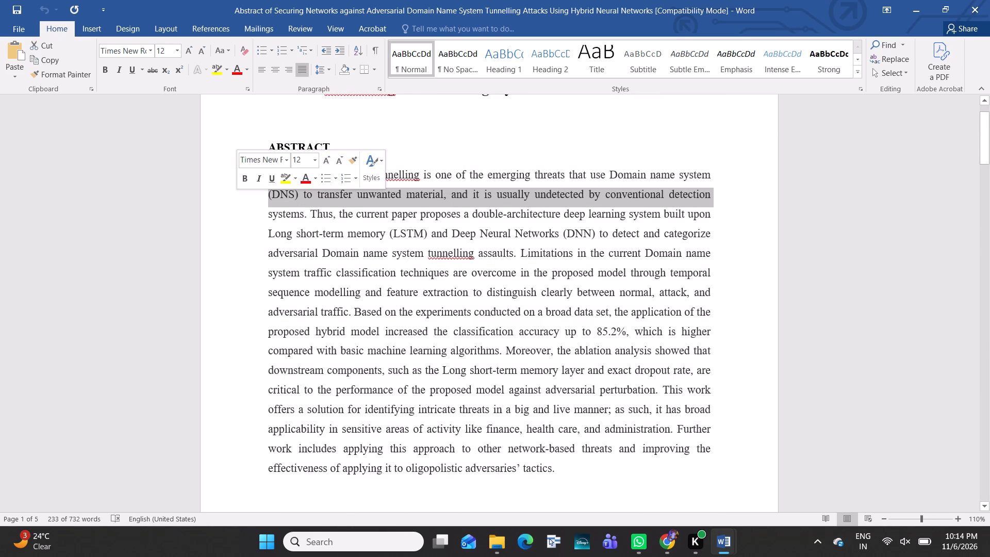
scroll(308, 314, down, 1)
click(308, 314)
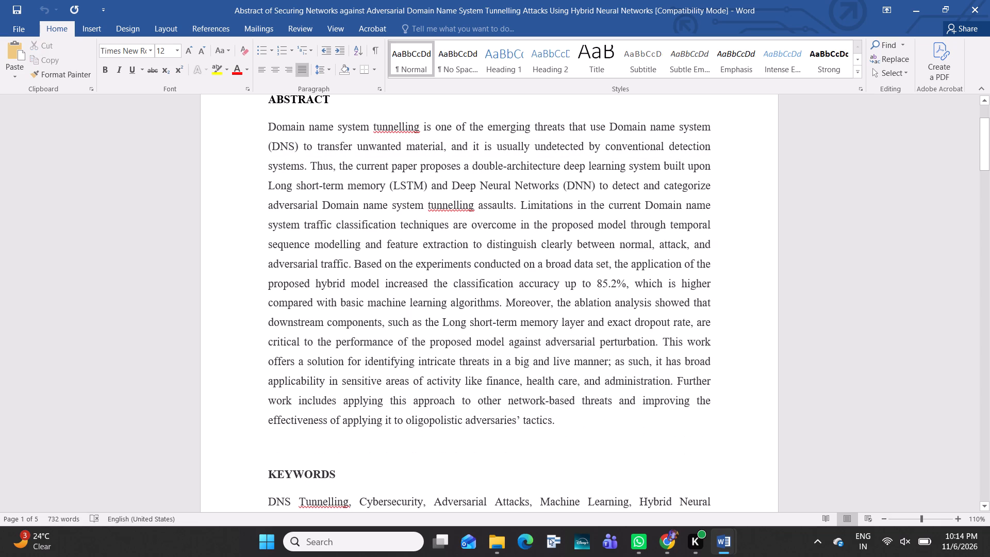
Copy the text from the EXISTING SYSTEM heading through the proposed system paragraph ending "improving overall network security", stopping before ADVANTAGES.
scroll(375, 507, down, 2)
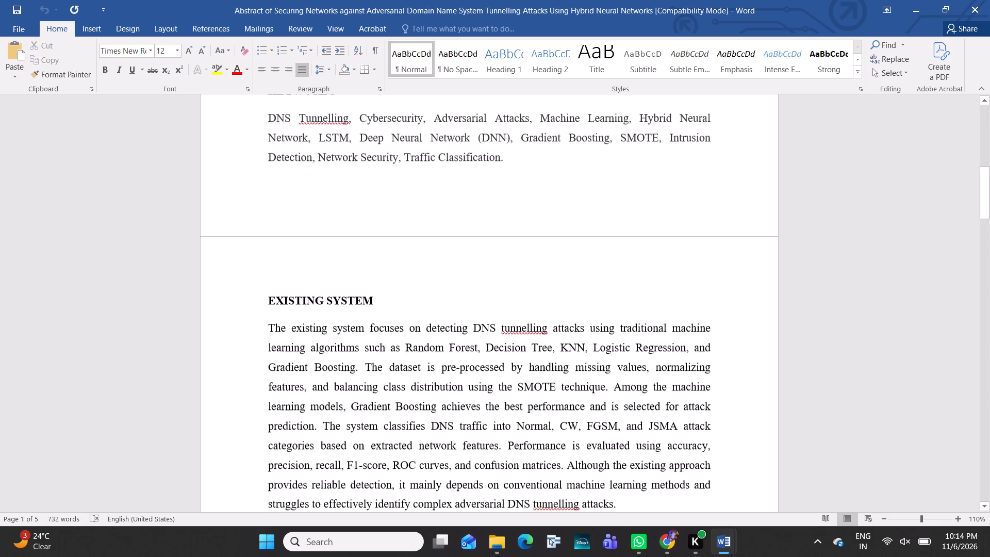
scroll(375, 507, down, 1)
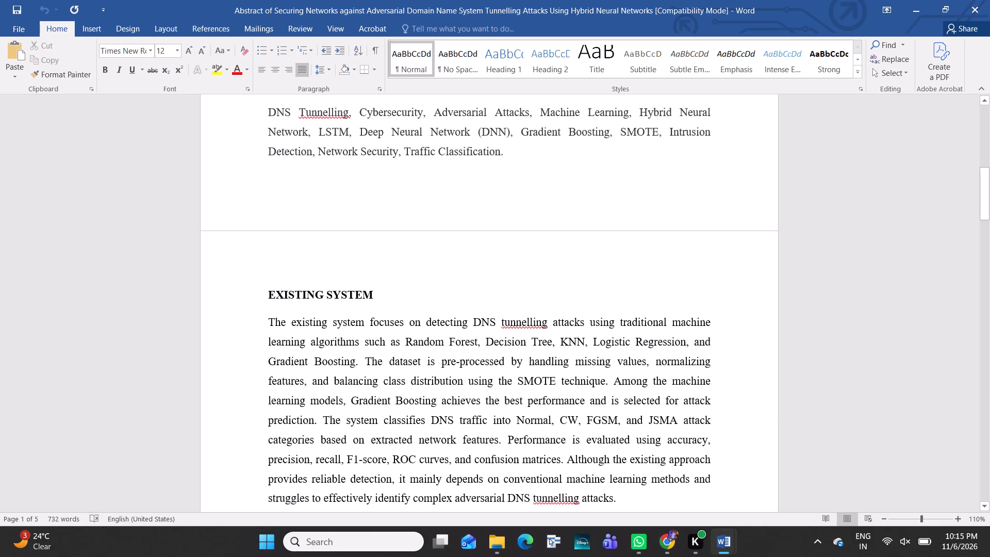
scroll(284, 261, down, 1)
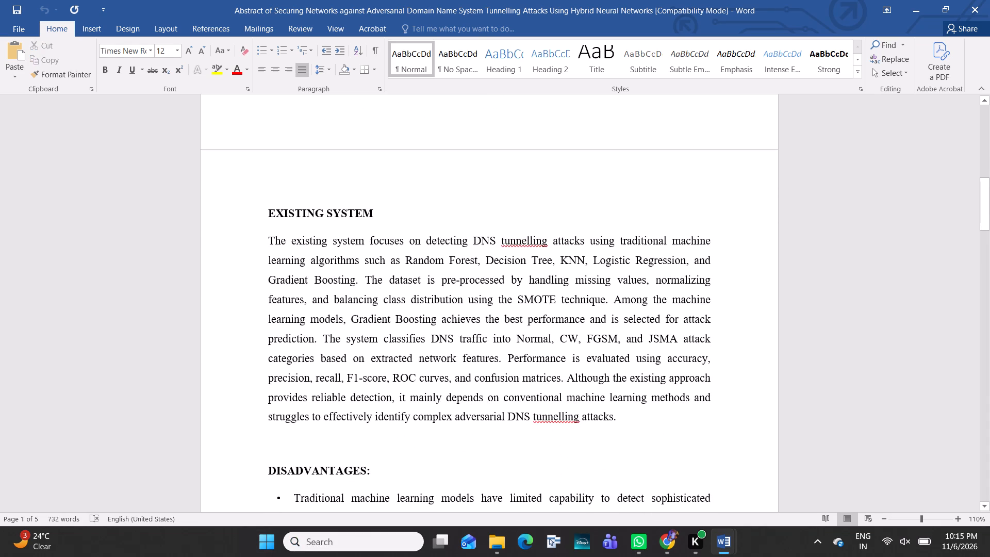
click(293, 209)
double_click(280, 208)
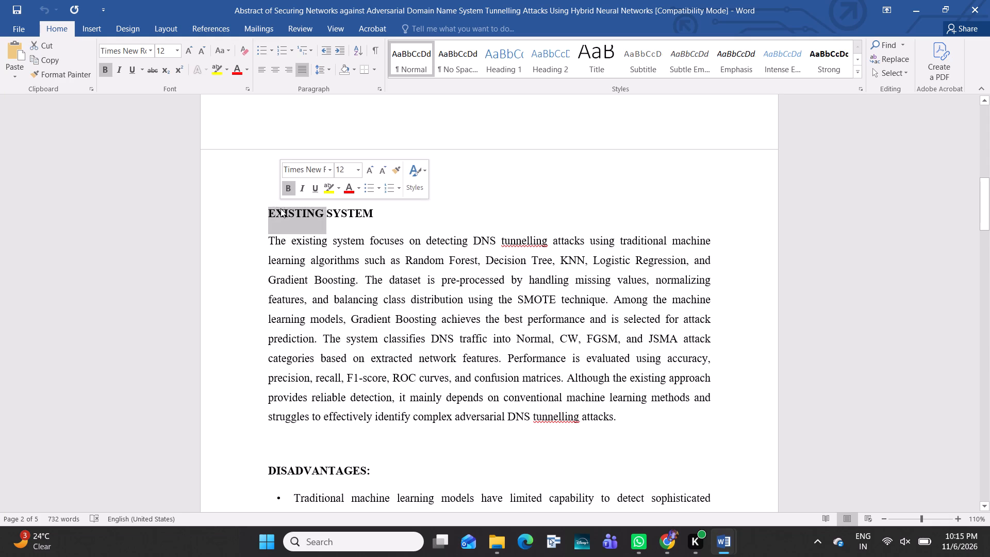
click(270, 207)
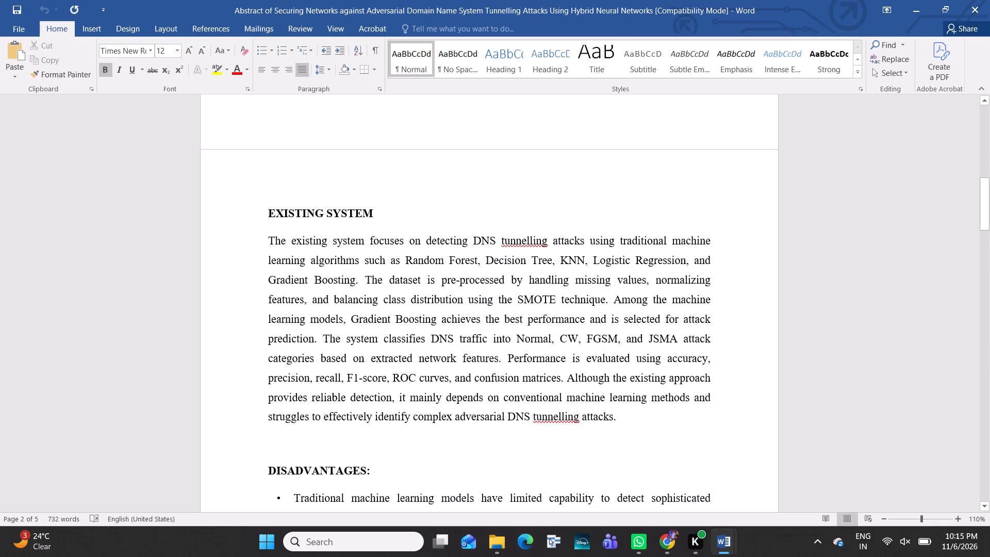
drag(266, 207, 396, 494)
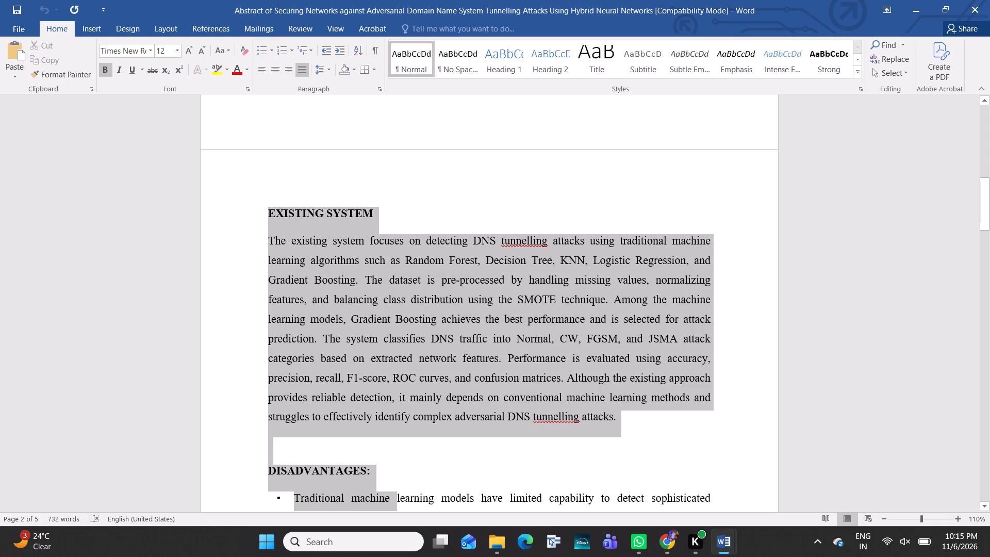
drag(396, 494, 399, 509)
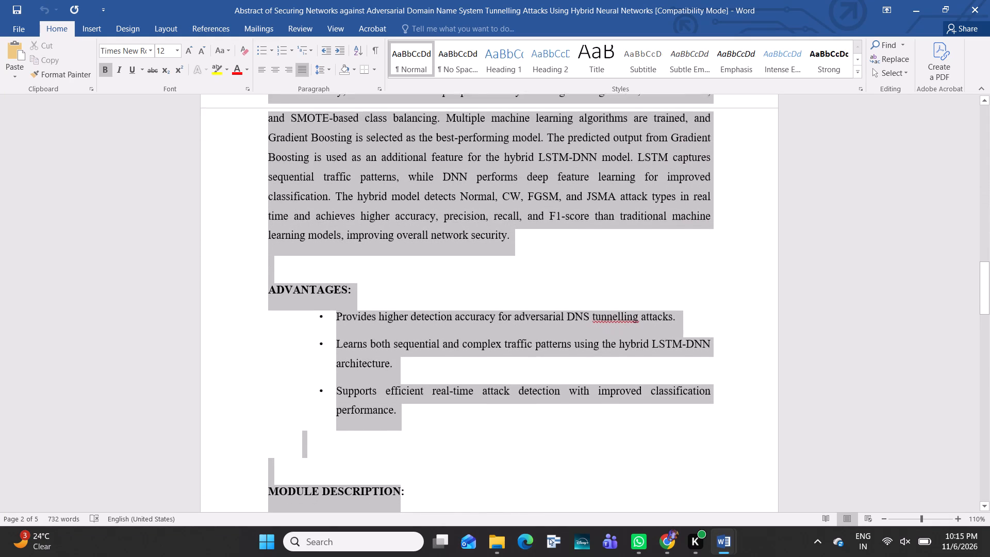
drag(399, 509, 436, 196)
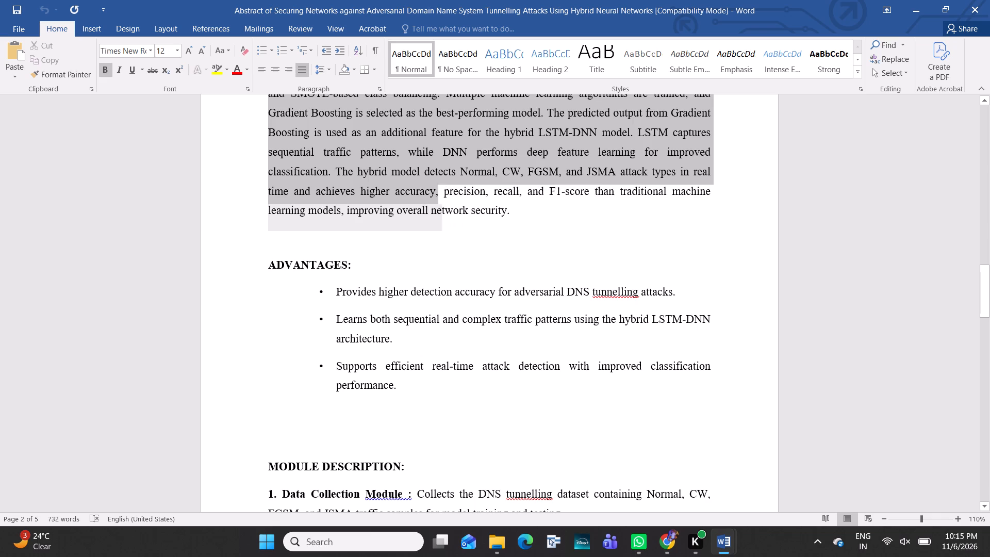
drag(436, 196, 430, 109)
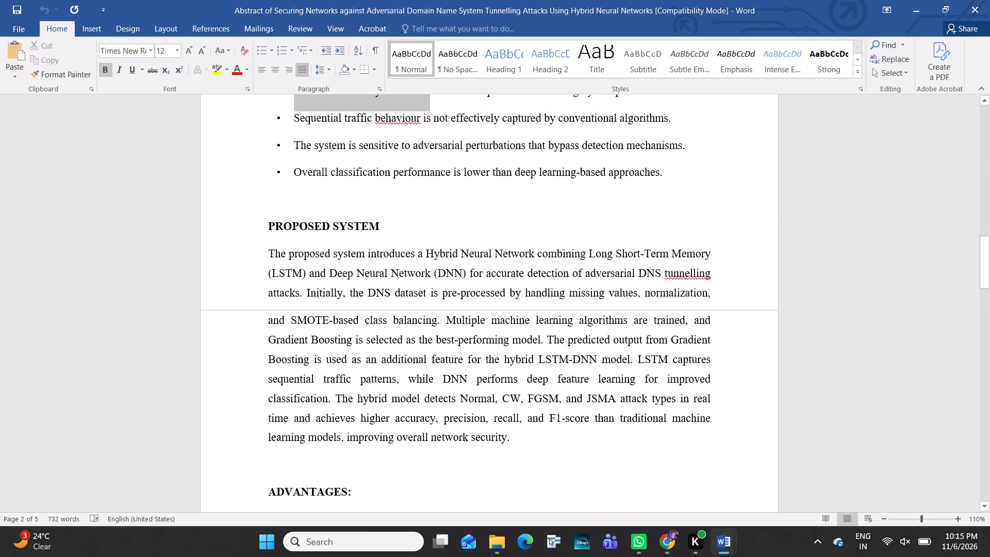
drag(430, 109, 625, 288)
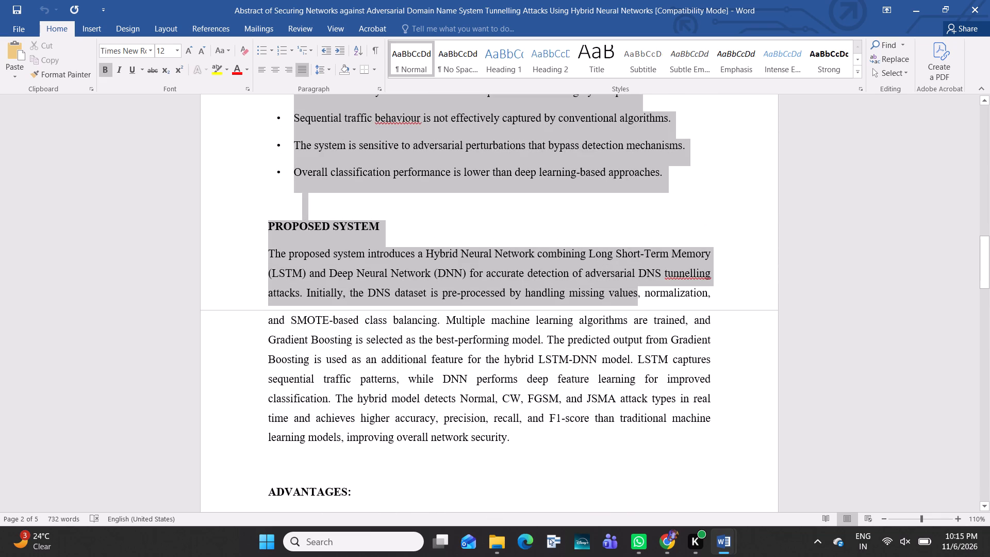
drag(625, 288, 517, 469)
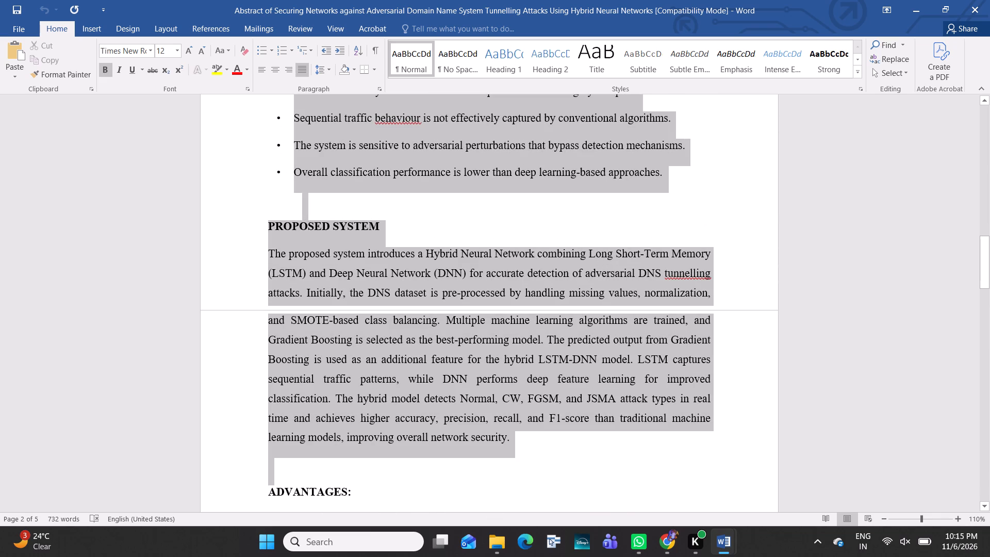
drag(517, 469, 610, 439)
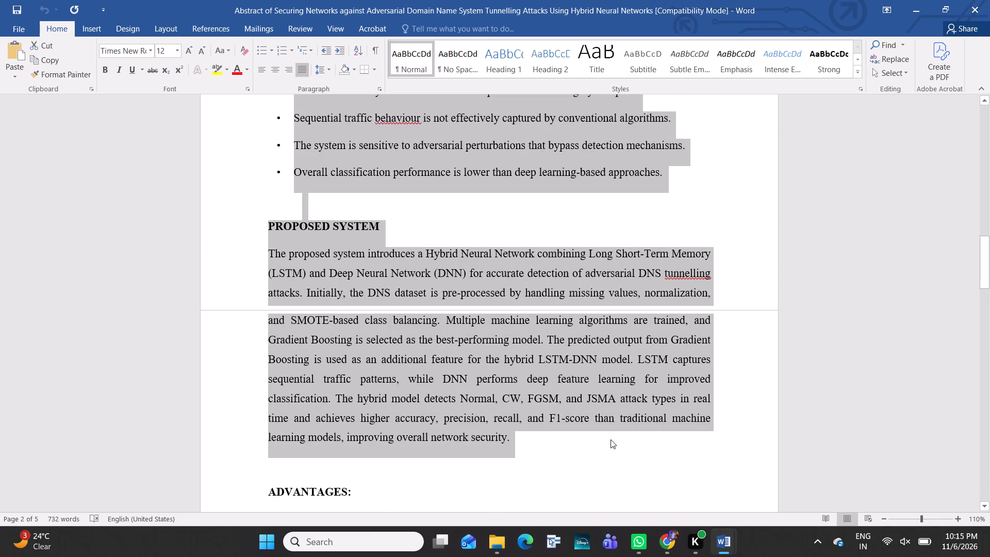
key(ctrl+c)
key(ctrl+c)
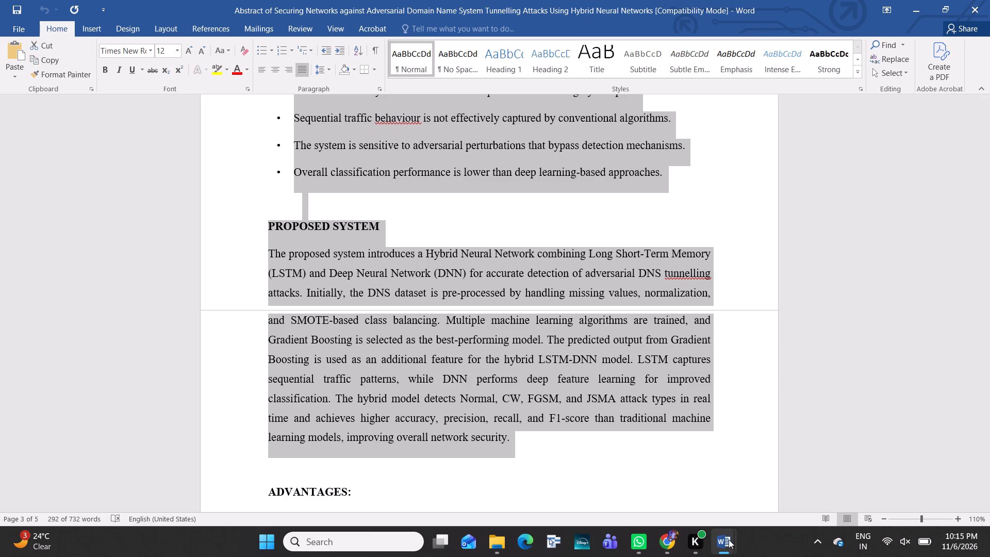
Switch to the A8 mini project documentation, clear the text selection, and review the 1.1 Introduction and the lists of figures and tables before it.
click(499, 466)
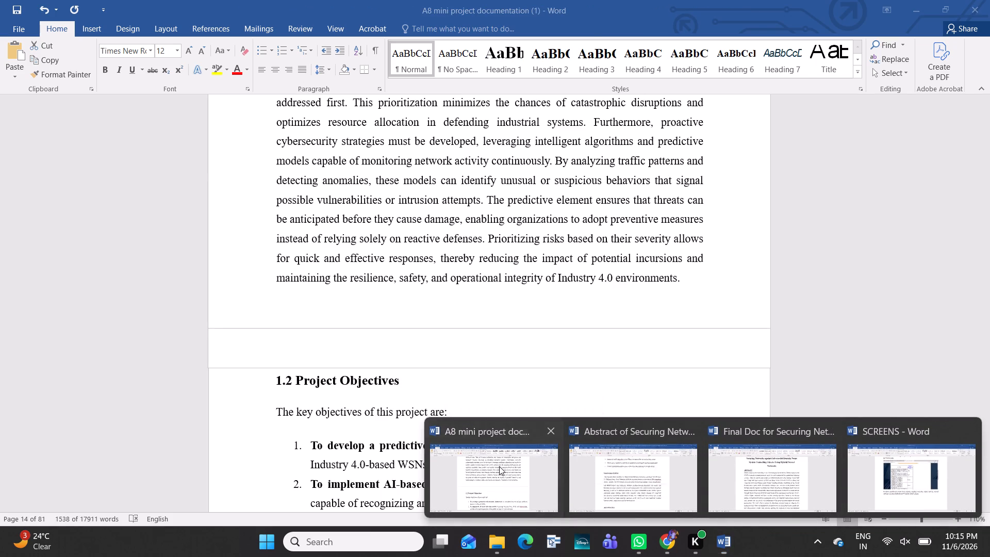
click(404, 362)
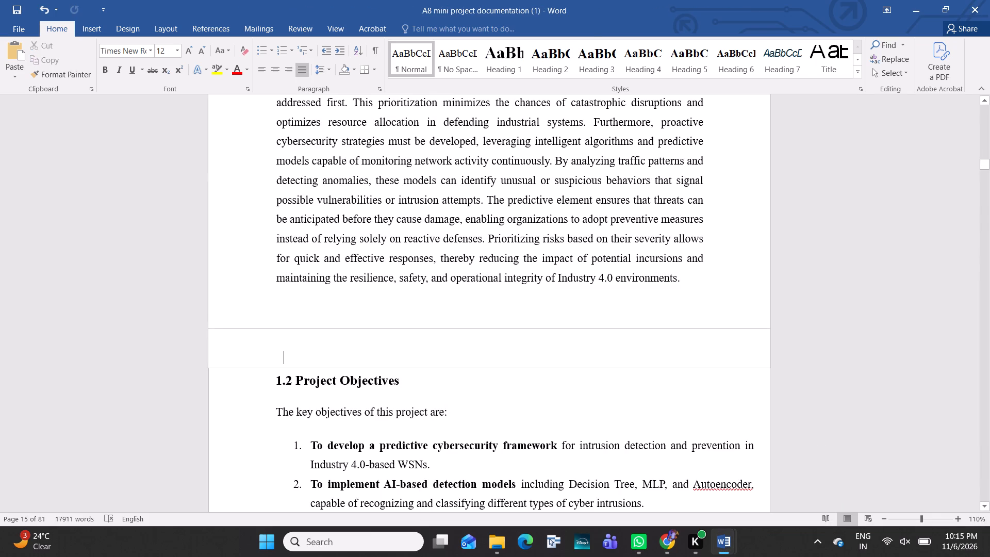
click(282, 350)
scroll(326, 293, up, 7)
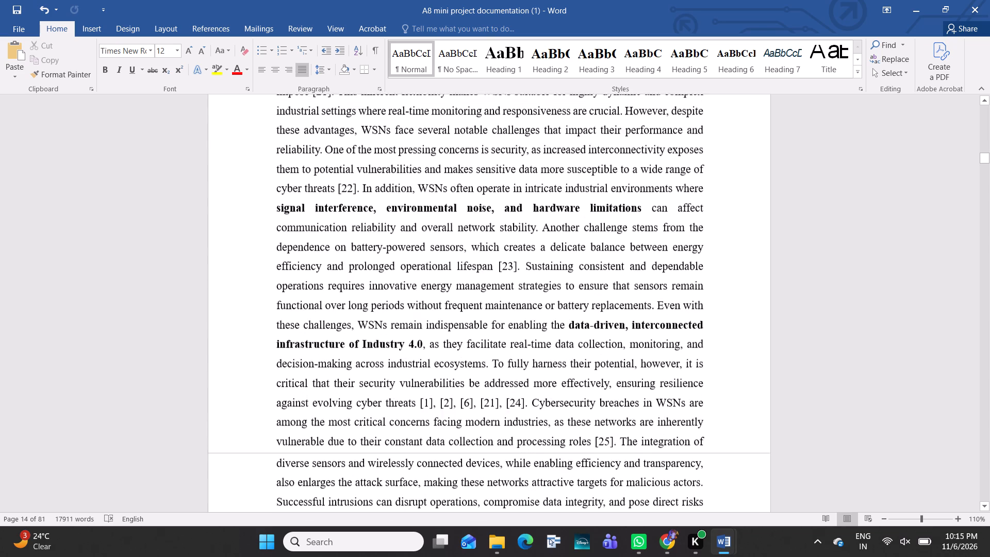
scroll(326, 293, up, 7)
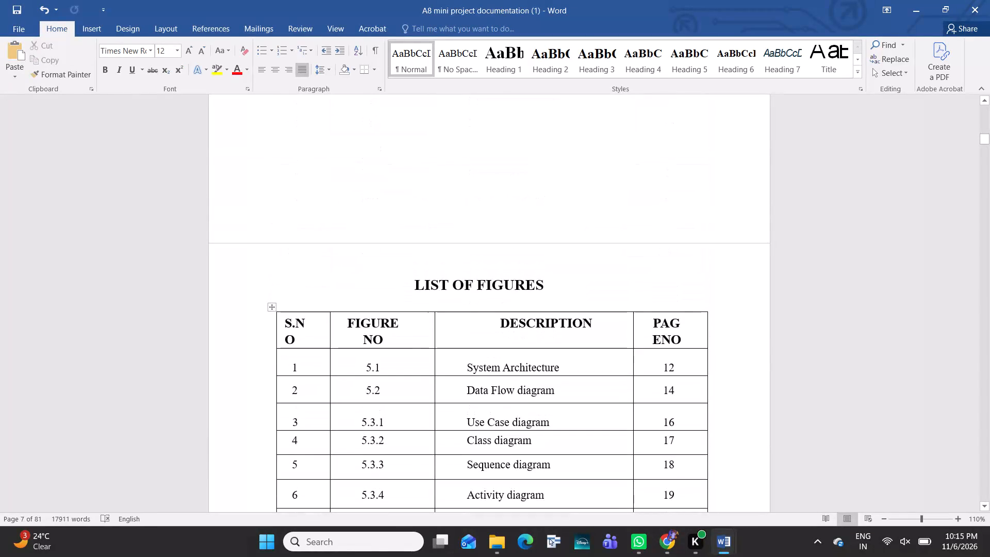
scroll(326, 293, down, 8)
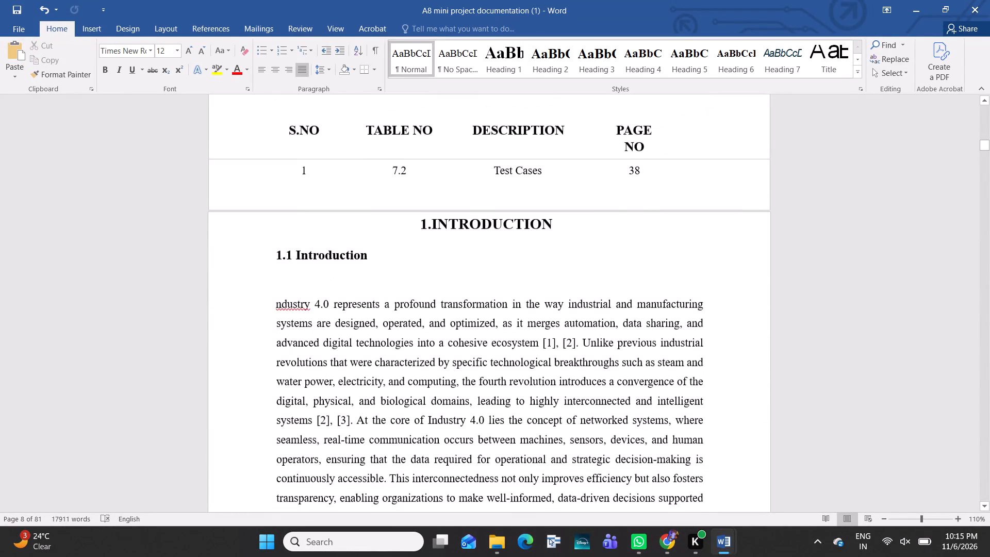
scroll(326, 293, down, 5)
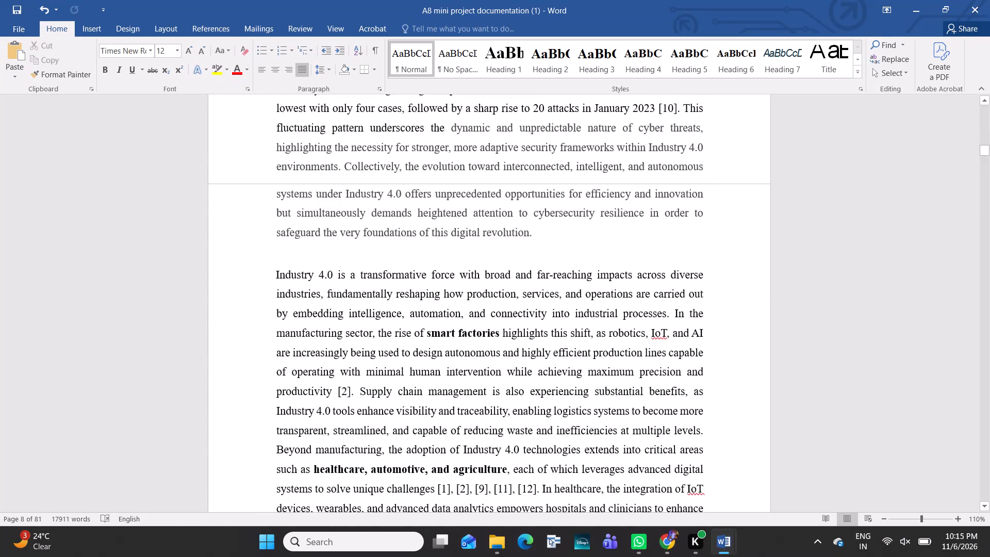
scroll(326, 293, up, 4)
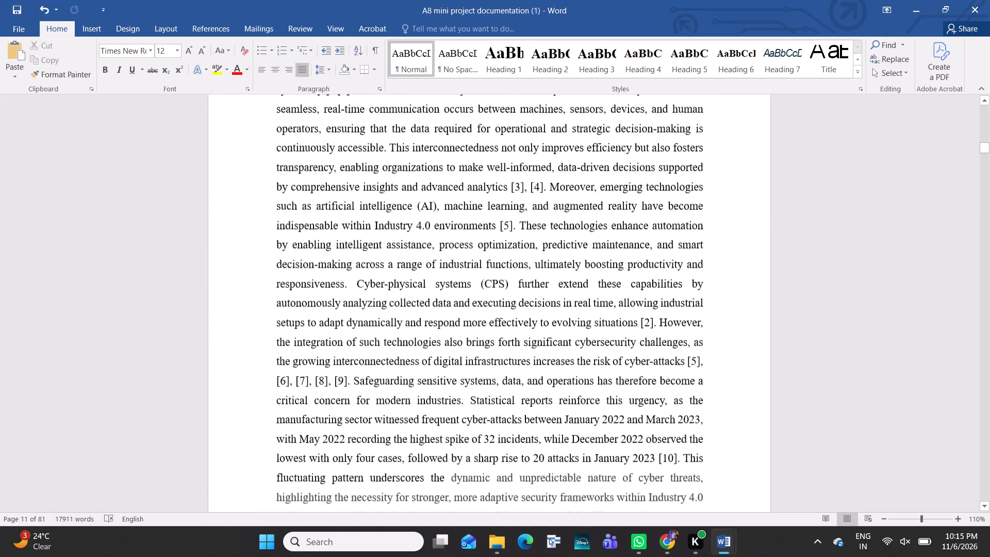
scroll(326, 293, up, 3)
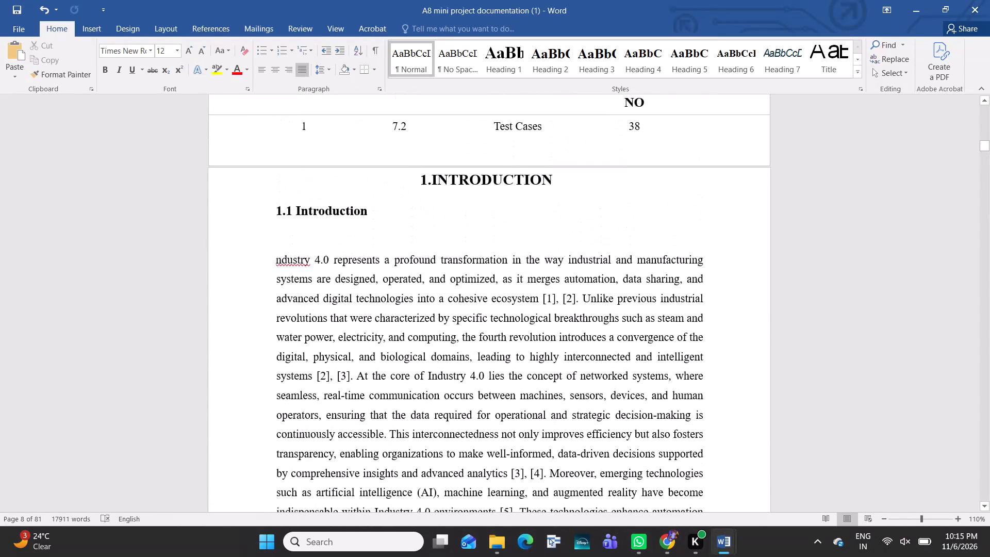
scroll(330, 332, up, 9)
scroll(330, 332, down, 7)
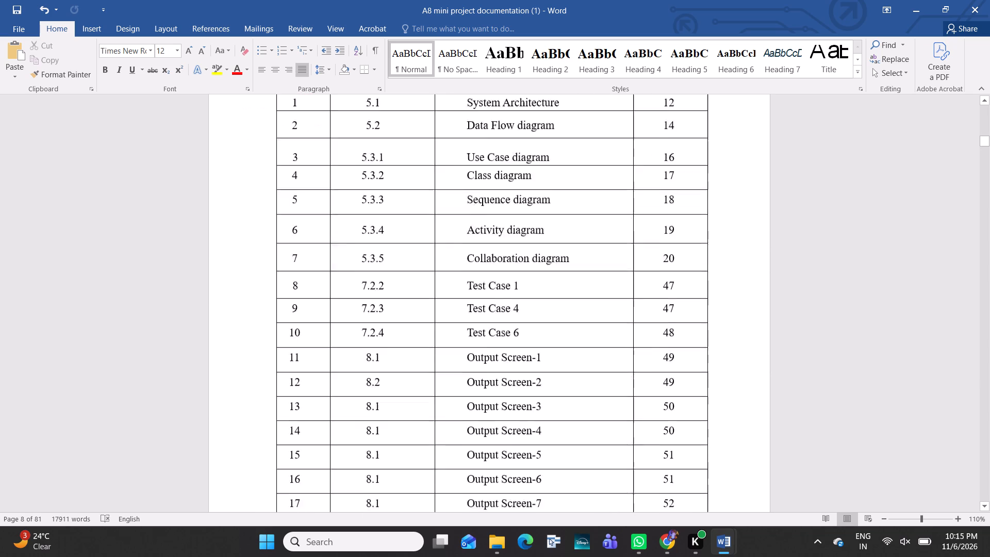
scroll(330, 332, down, 3)
scroll(330, 332, up, 4)
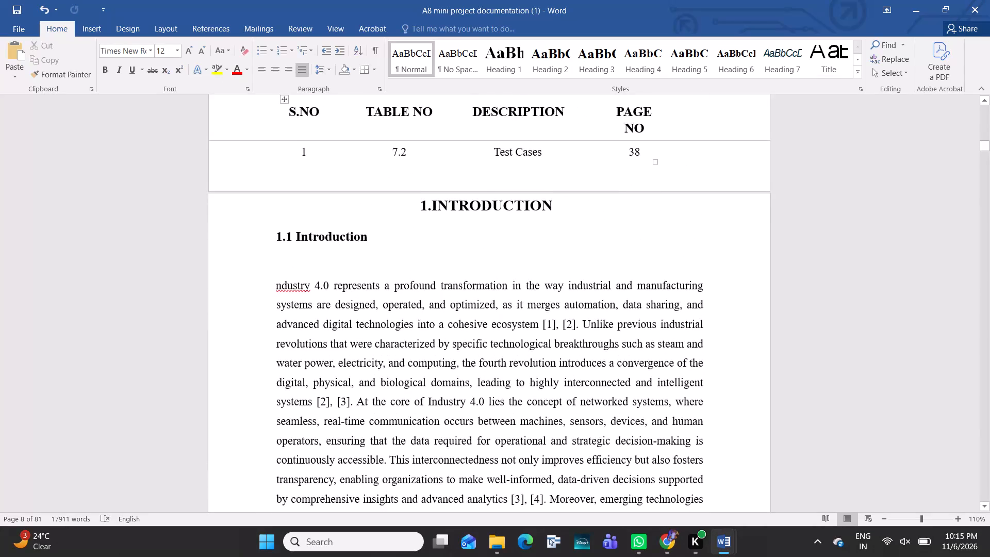
scroll(330, 332, up, 1)
Switch to the Final Doc for Securing Networks and examine its abstract, keywords and introduction sections.
click(930, 454)
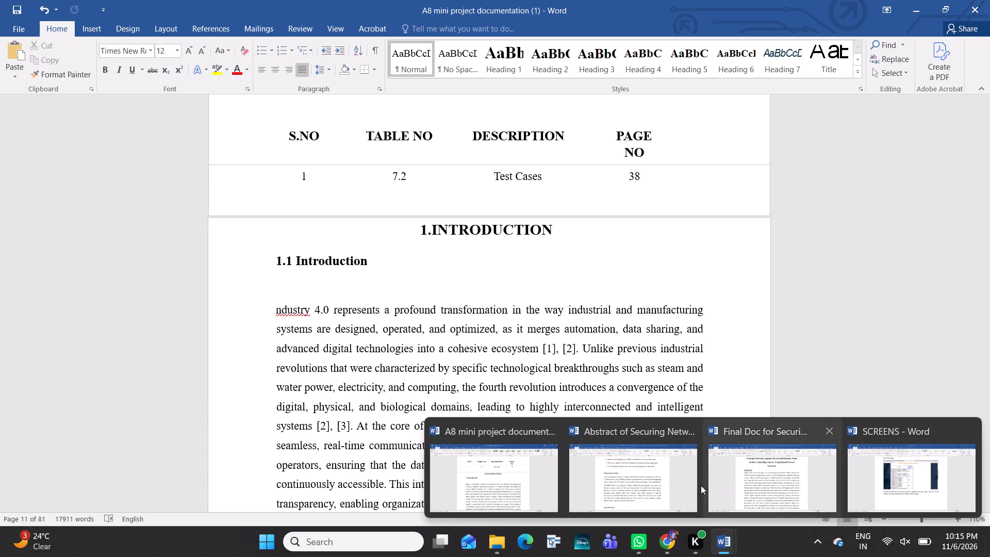
click(753, 469)
scroll(540, 332, down, 1)
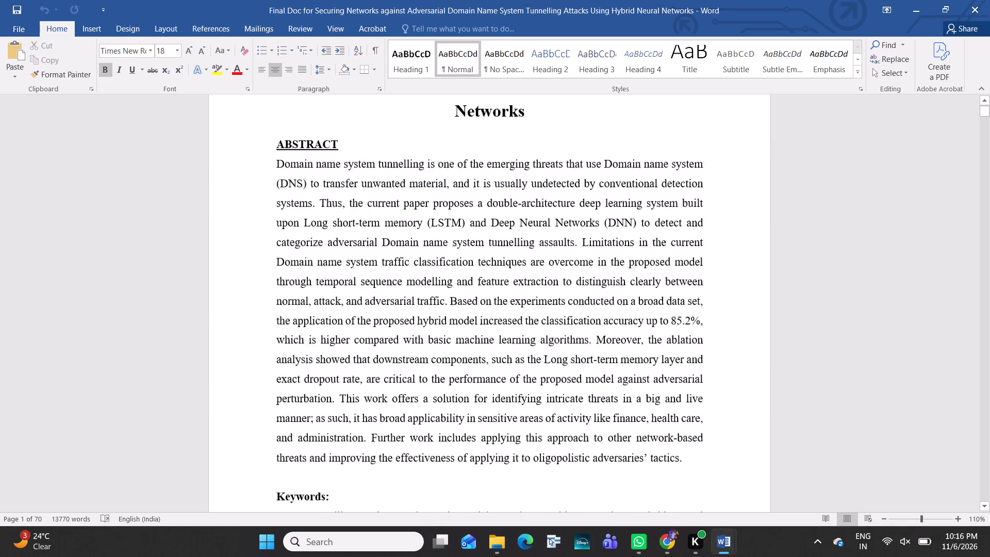
scroll(540, 332, down, 4)
scroll(540, 332, up, 3)
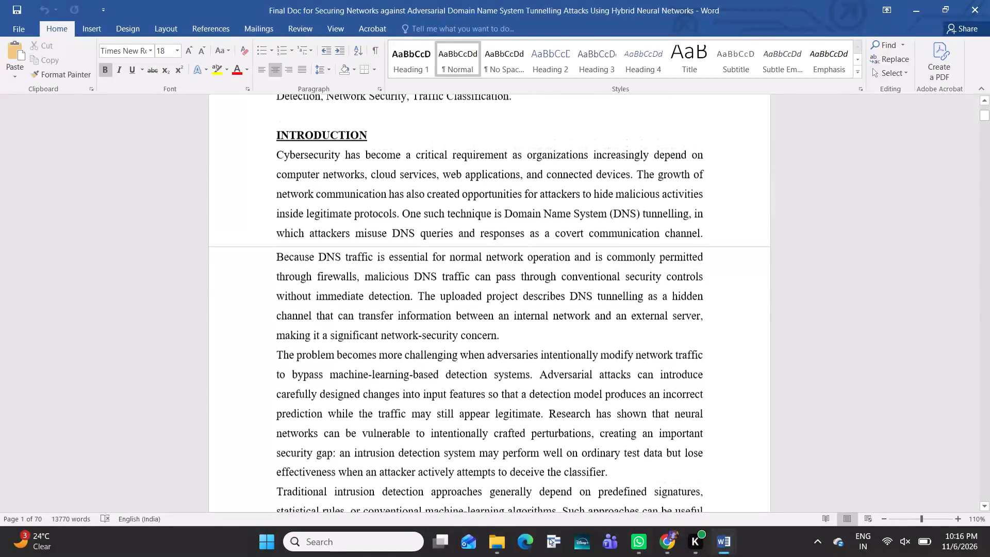
scroll(540, 332, up, 1)
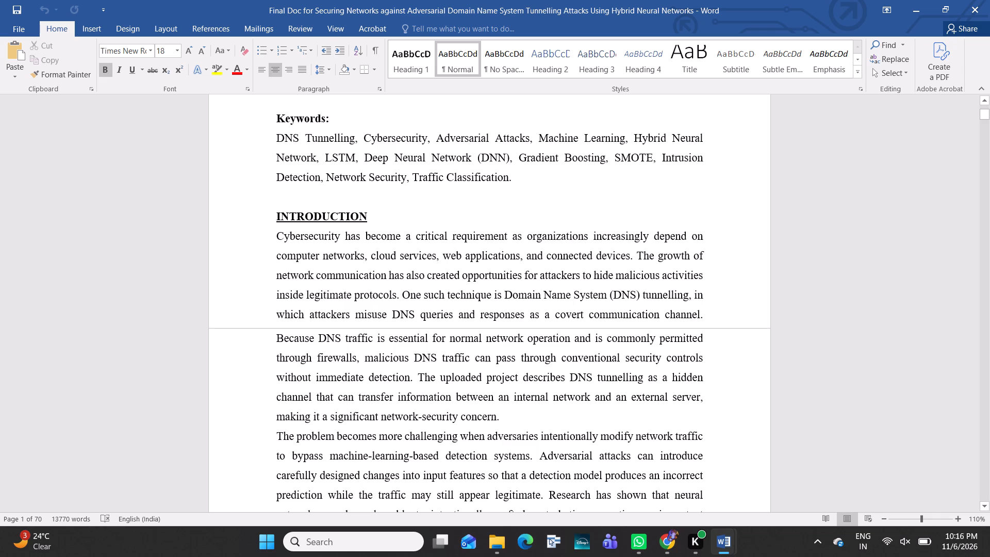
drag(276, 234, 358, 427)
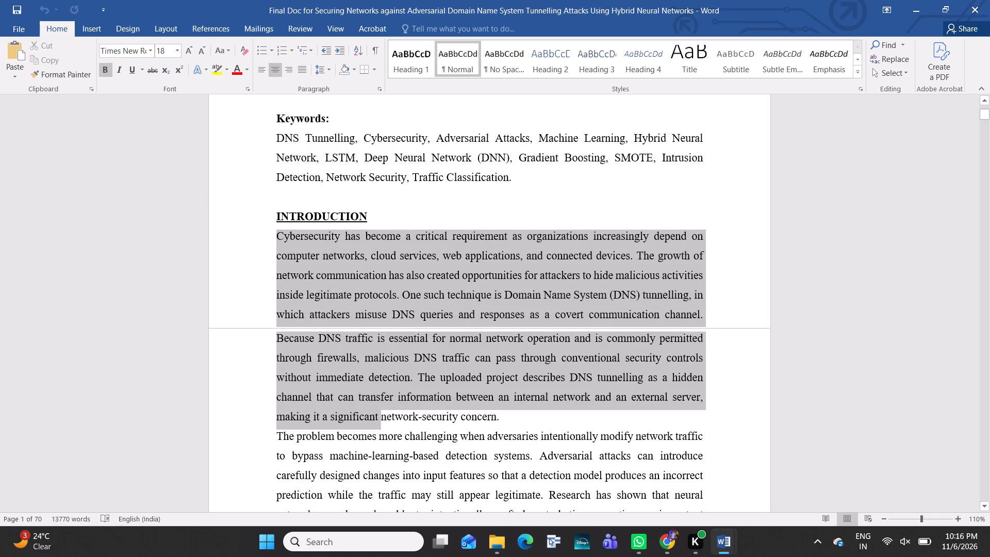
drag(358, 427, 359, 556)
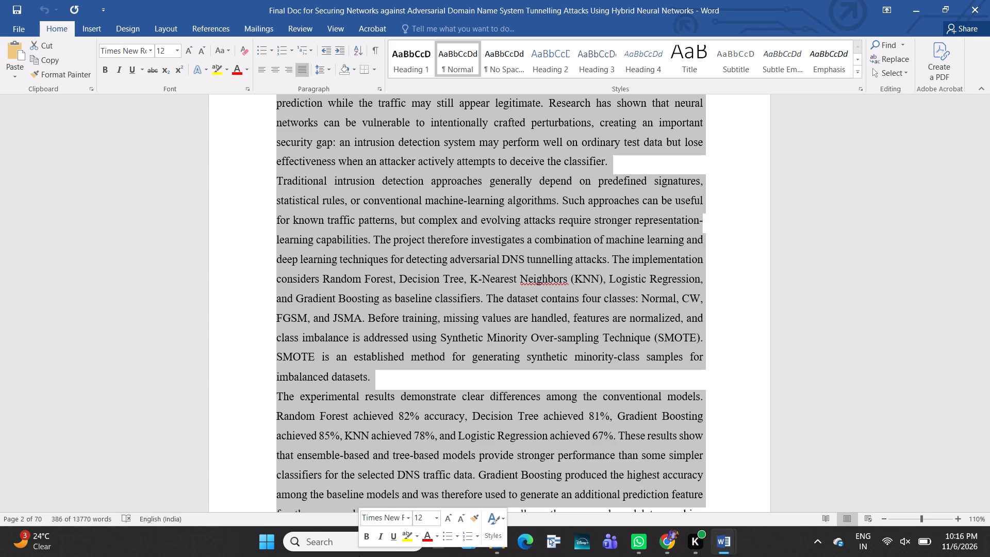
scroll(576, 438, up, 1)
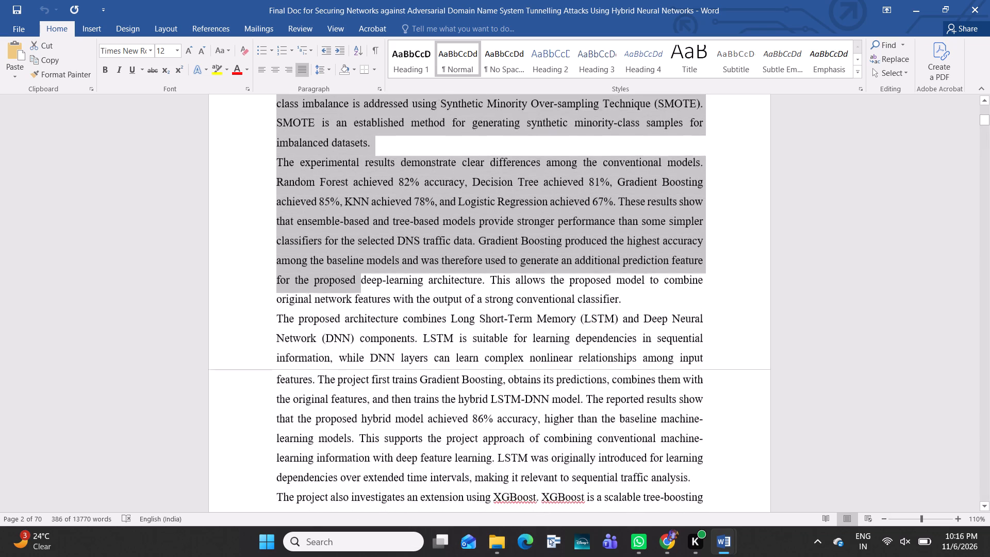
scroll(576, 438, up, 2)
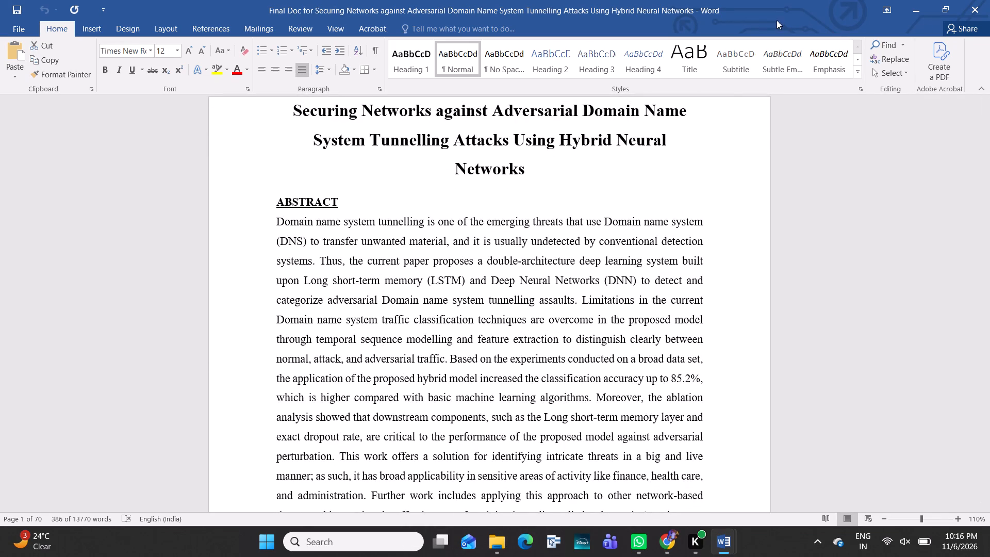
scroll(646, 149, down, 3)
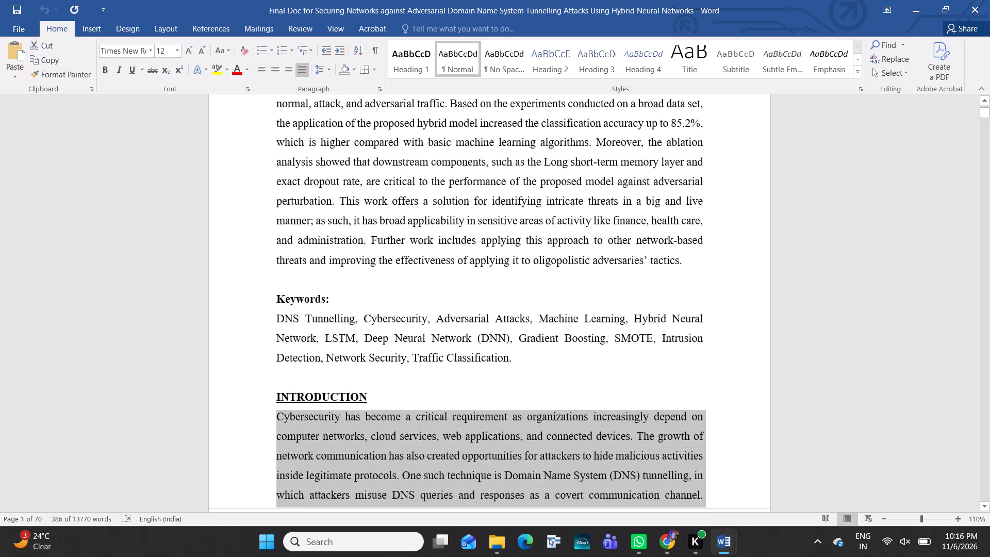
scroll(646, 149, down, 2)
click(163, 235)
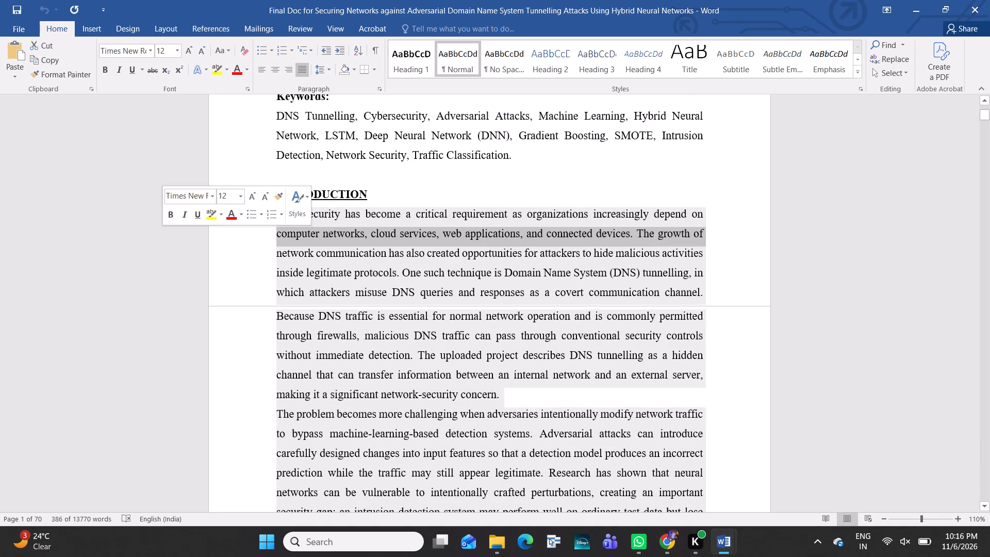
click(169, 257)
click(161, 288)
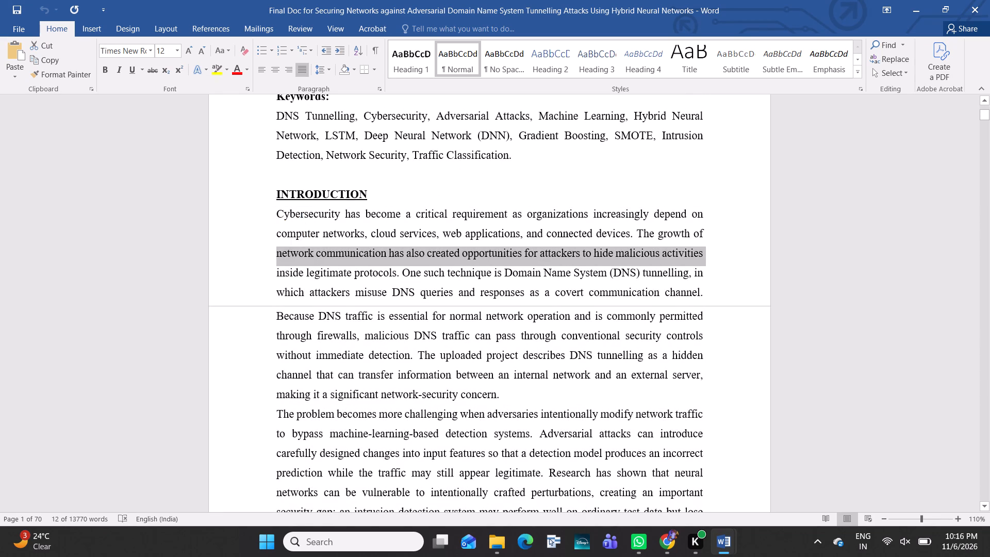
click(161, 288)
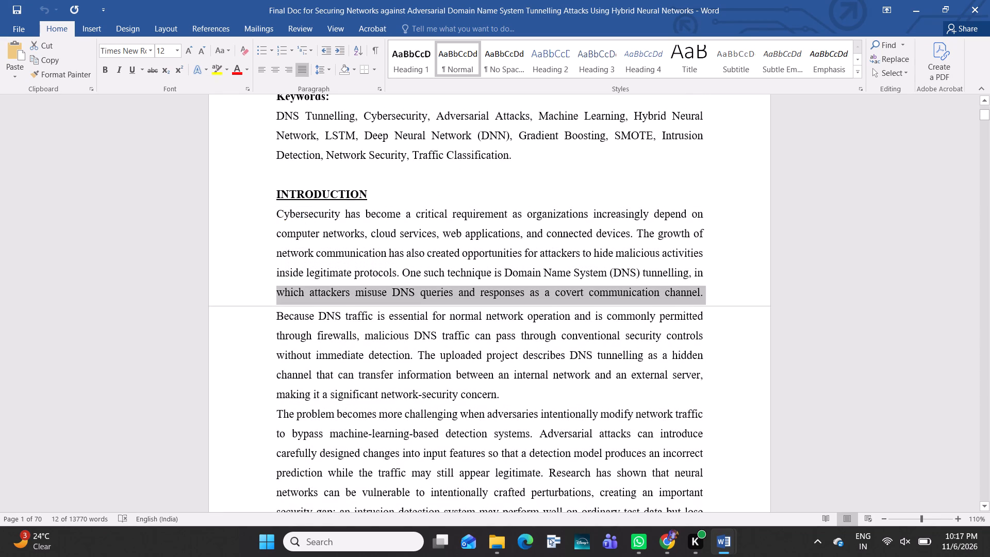
Select the final document's text from "Cybersecurity has become a critical requirement" under INTRODUCTION down to the "#applying smote algorithm" code comment.
drag(278, 211, 387, 521)
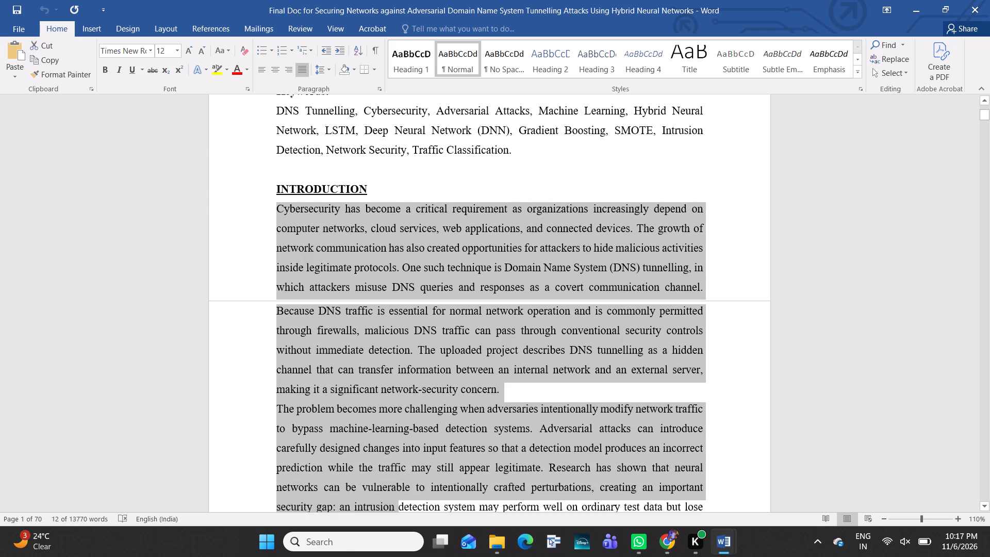
drag(387, 521, 421, 276)
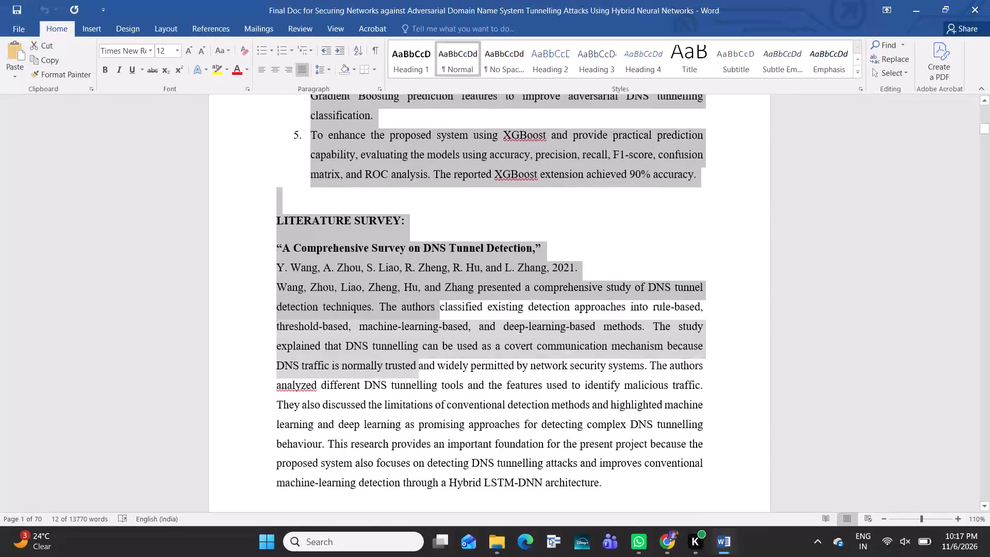
drag(421, 276, 438, 59)
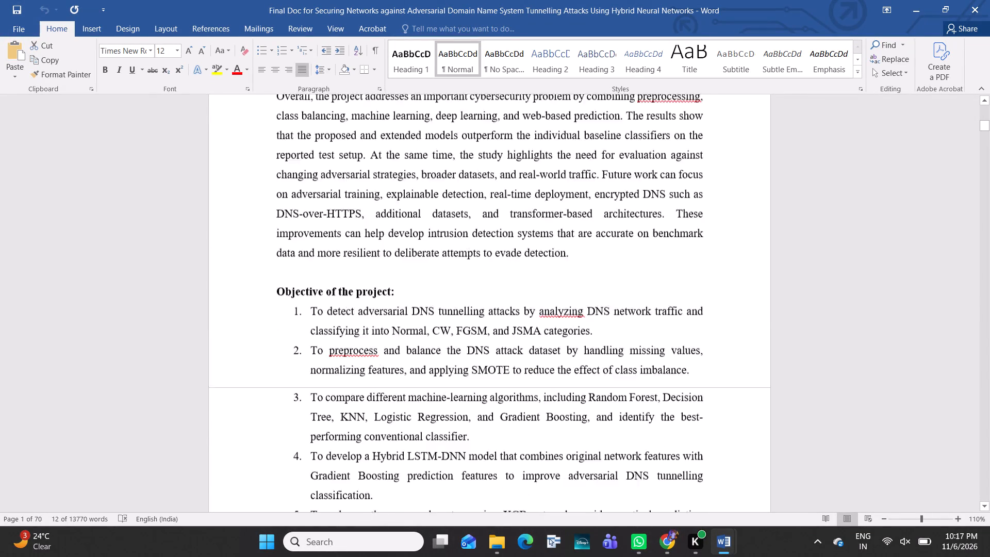
drag(438, 59, 442, 338)
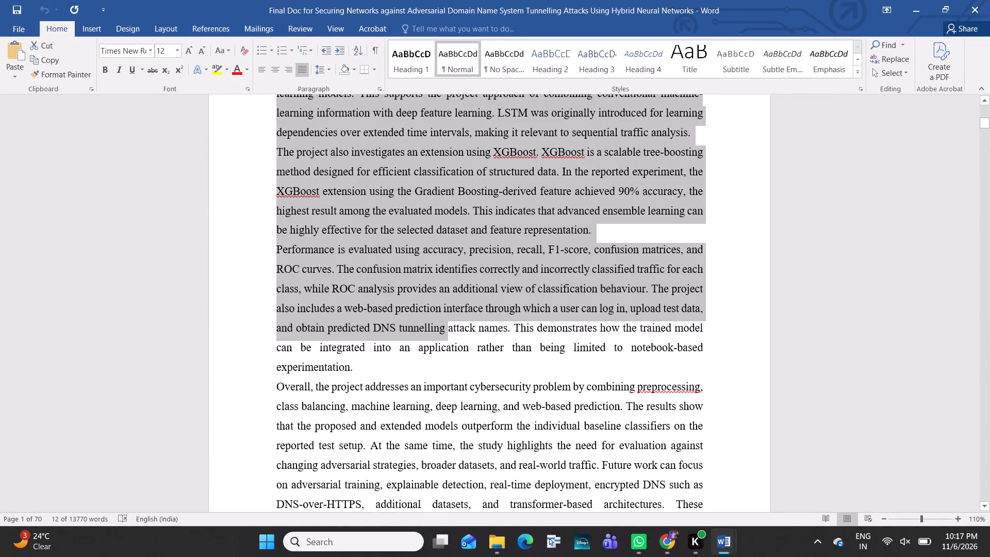
drag(442, 338, 432, 556)
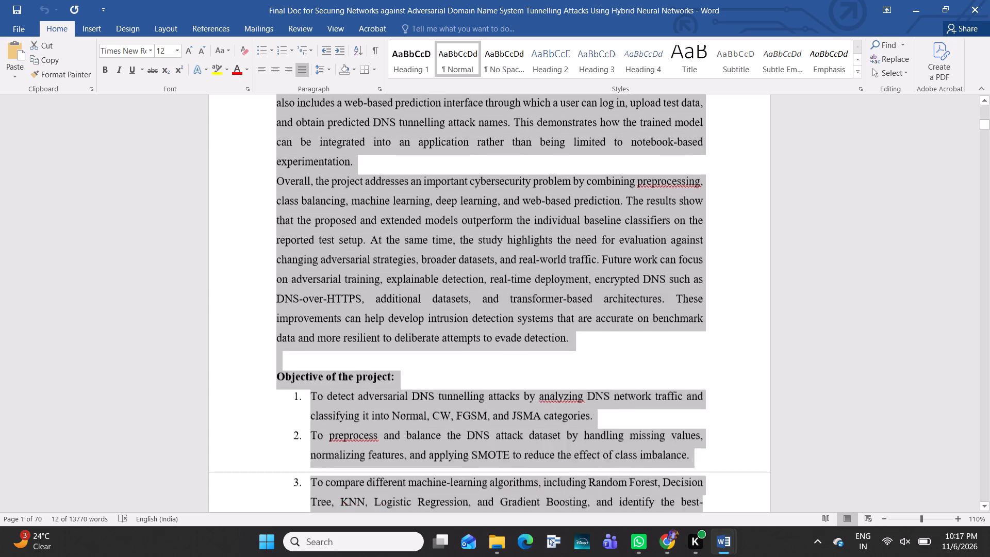
drag(432, 556, 444, 553)
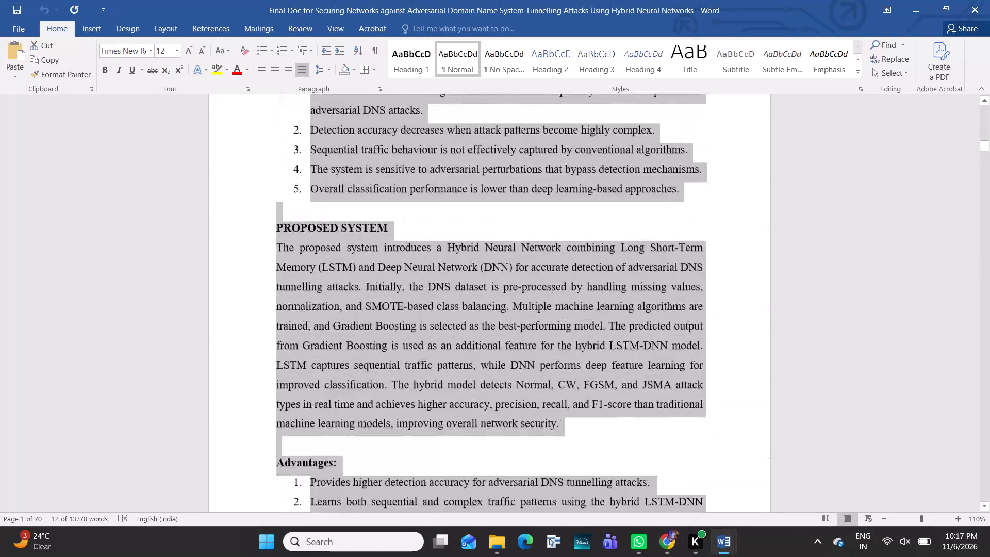
drag(444, 553, 444, 554)
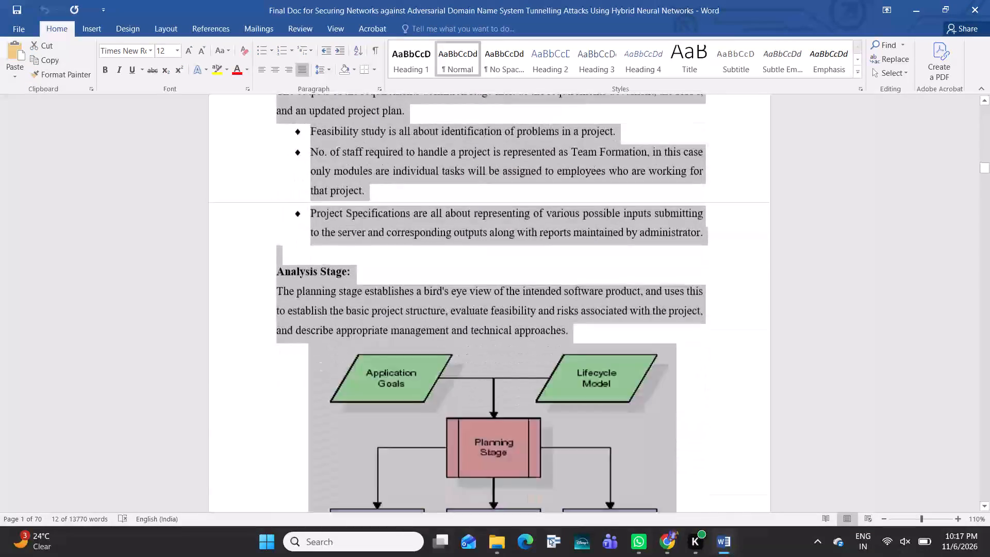
drag(444, 554, 444, 554)
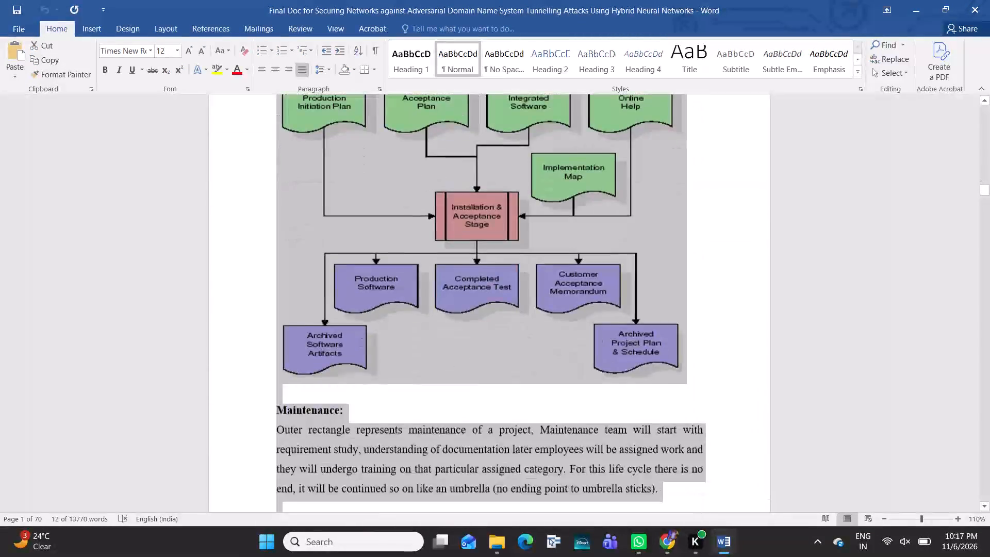
drag(444, 554, 444, 555)
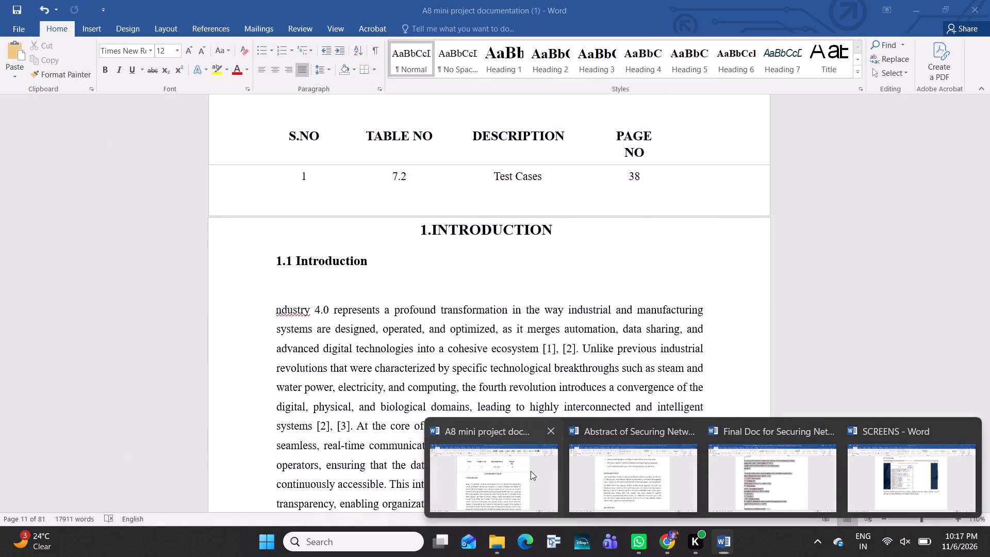
Switch to the A8 mini project document and review its introduction, requirement analysis, software design and title pages.
click(531, 471)
scroll(513, 403, down, 16)
scroll(513, 403, down, 20)
scroll(513, 403, down, 10)
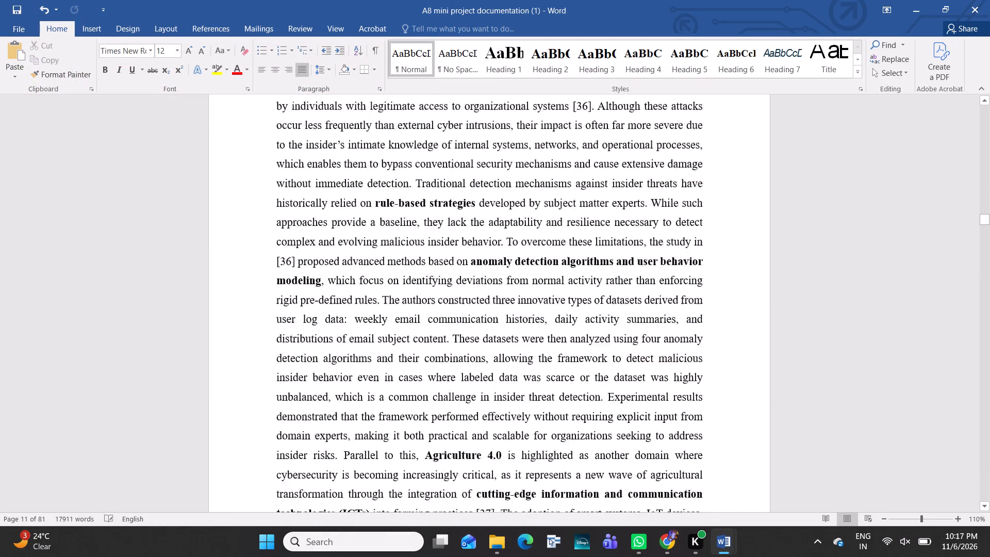
scroll(513, 403, down, 20)
scroll(513, 403, down, 20)
scroll(513, 403, down, 2)
scroll(513, 403, up, 3)
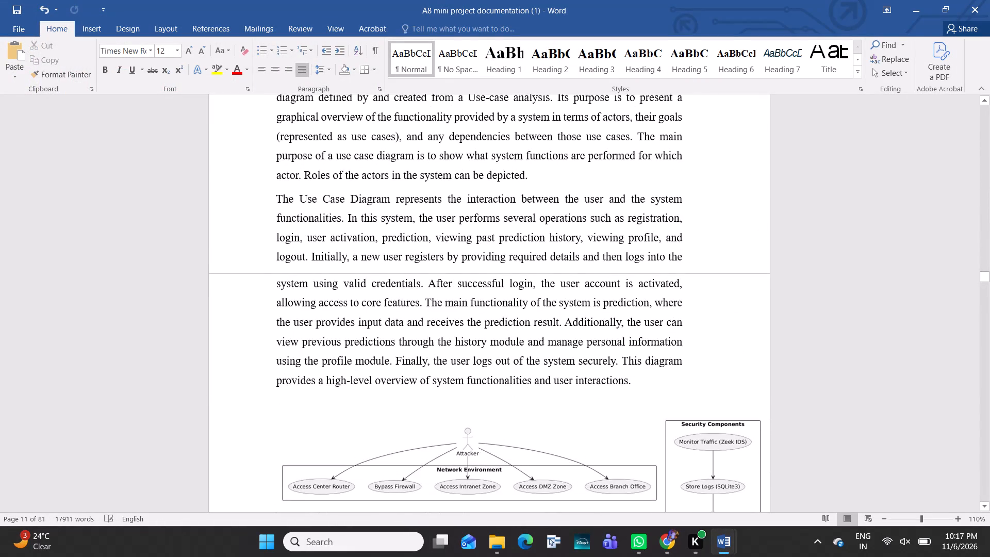
scroll(513, 403, up, 5)
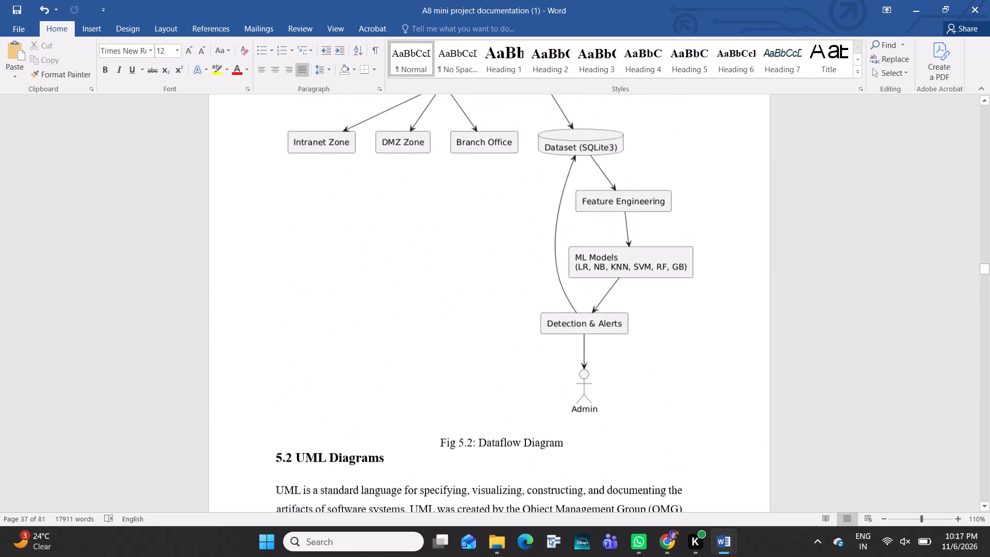
scroll(513, 403, up, 12)
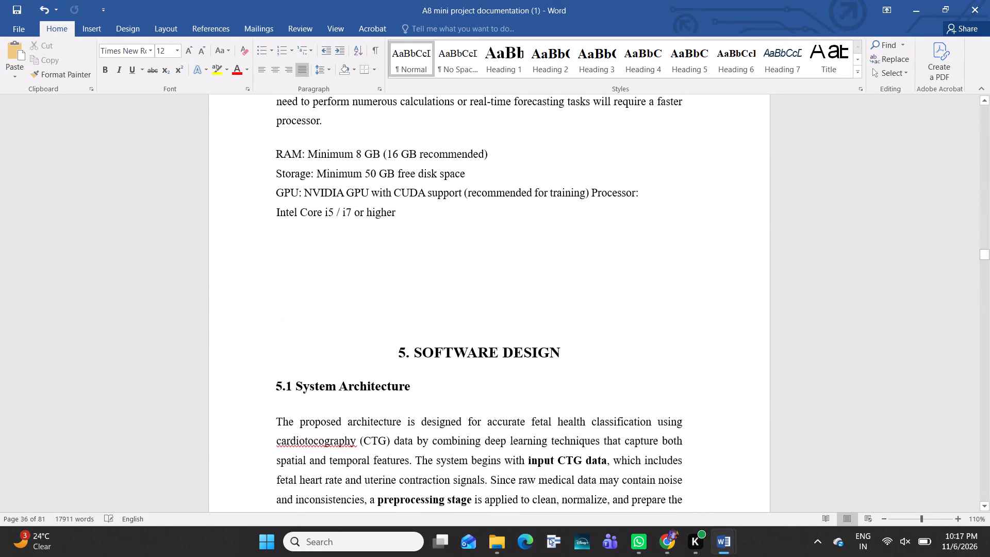
scroll(513, 403, up, 10)
scroll(513, 403, up, 12)
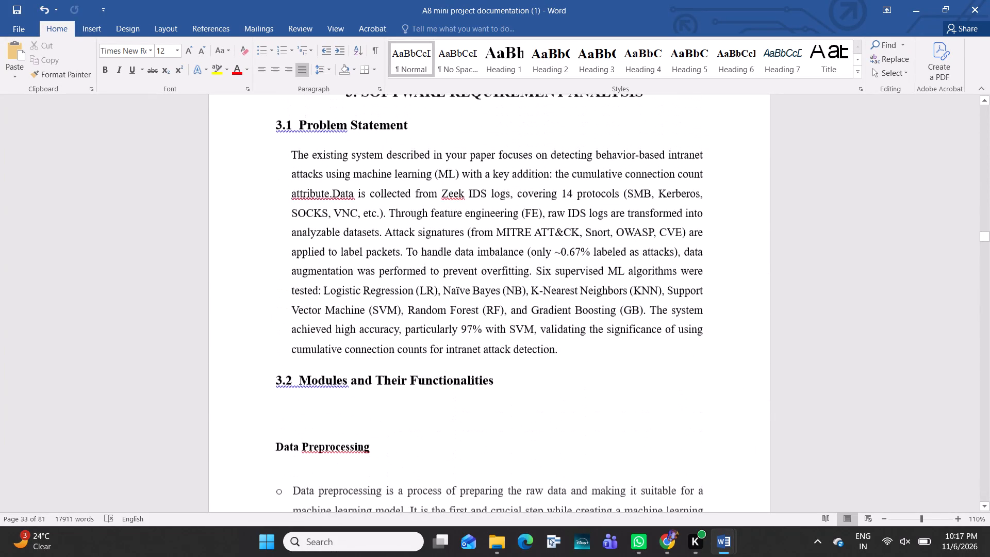
scroll(513, 403, up, 20)
scroll(513, 403, up, 4)
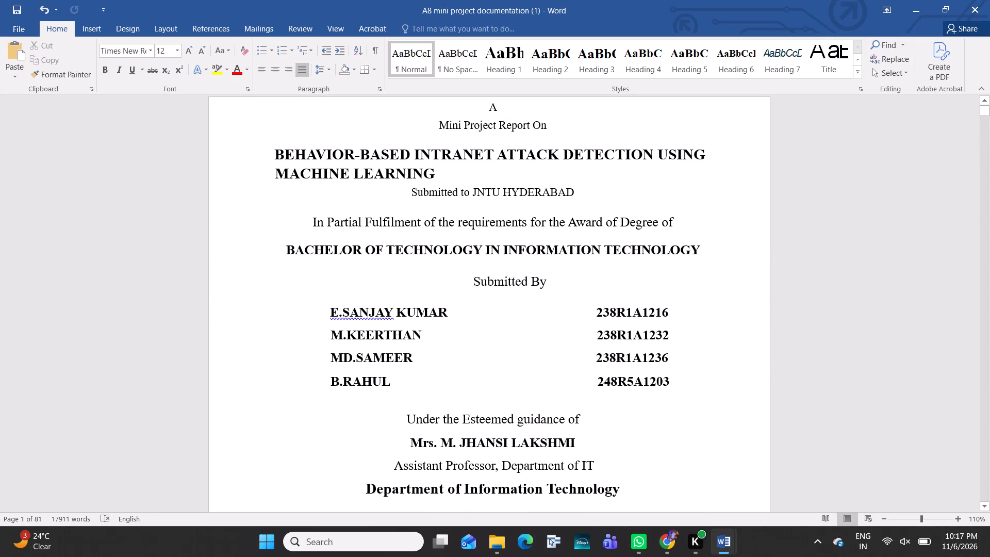
scroll(513, 403, down, 2)
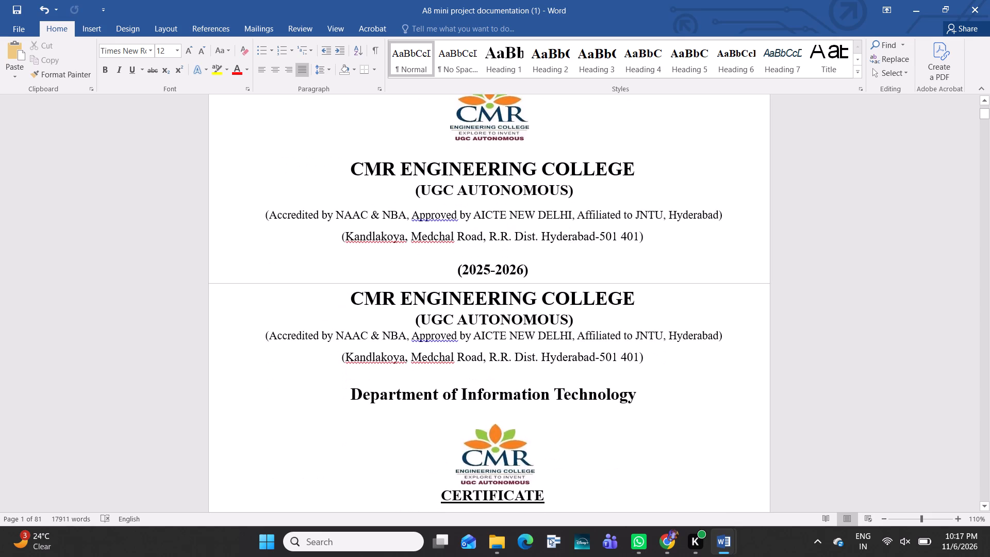
scroll(513, 403, up, 4)
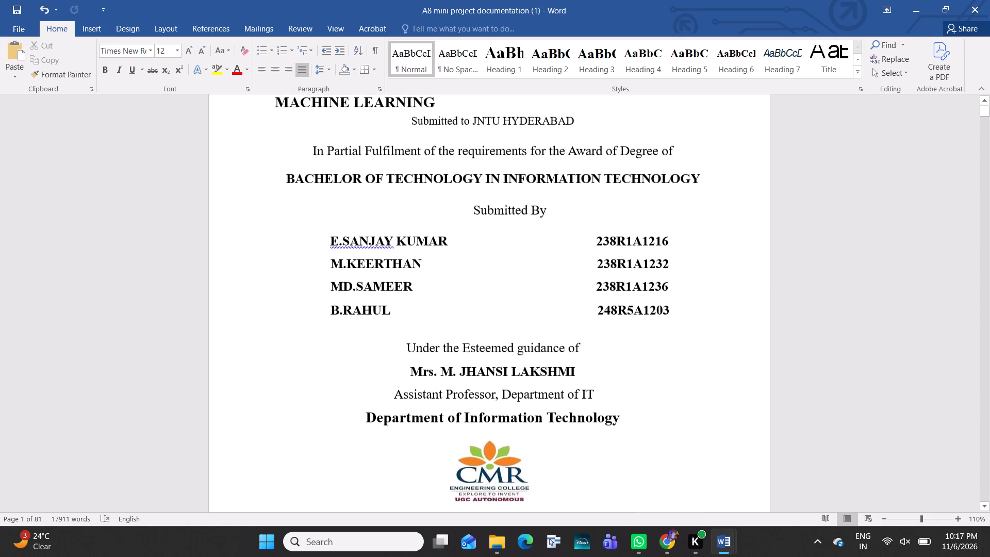
scroll(513, 403, up, 3)
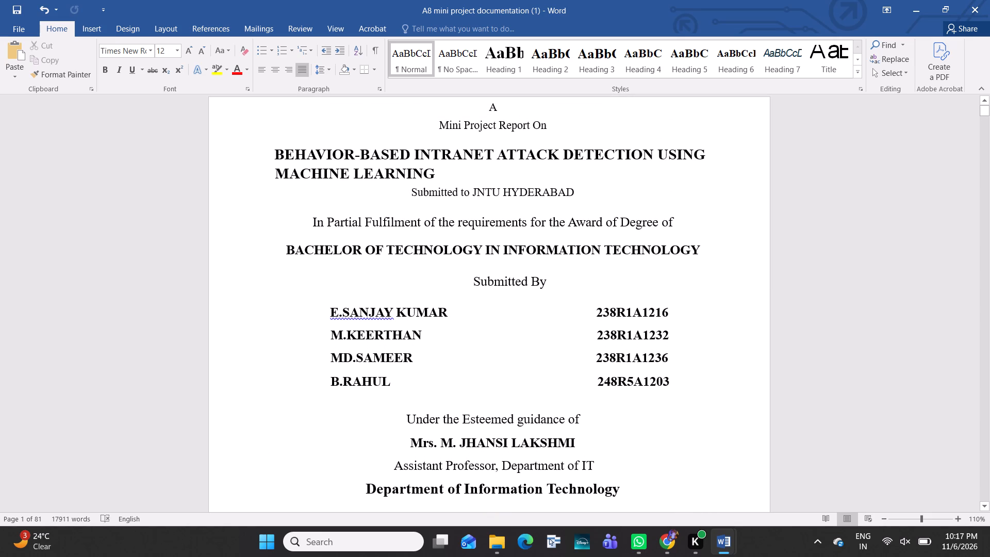
scroll(513, 403, up, 1)
scroll(513, 403, down, 16)
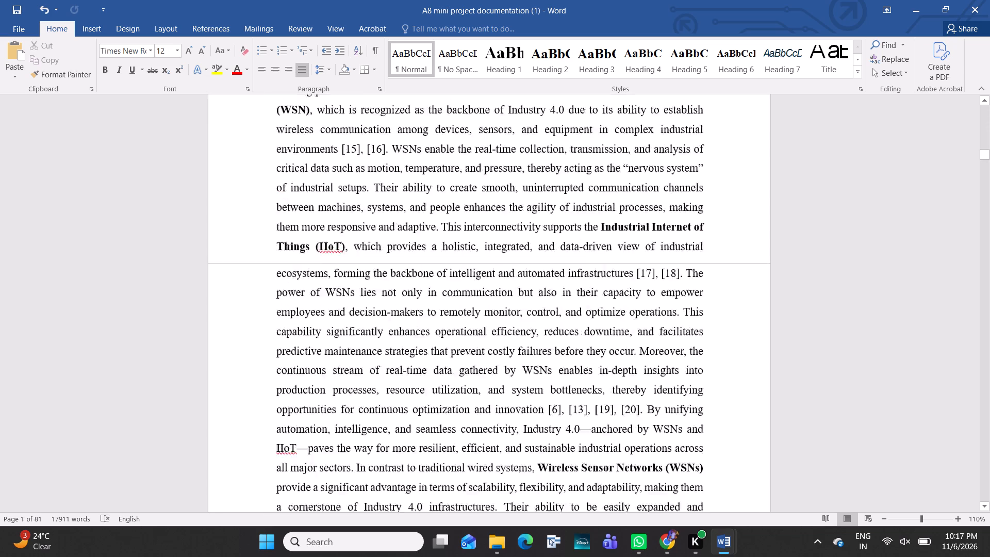
scroll(513, 403, up, 2)
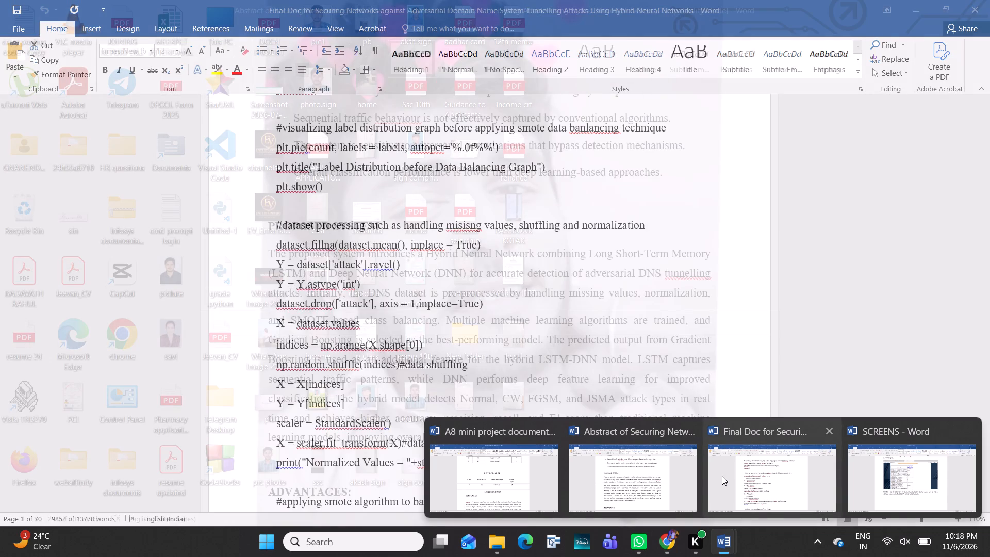
Return to the final Securing Networks document, extend the selection through reference 20 at the end, and copy the selected content.
click(722, 476)
scroll(581, 389, down, 2)
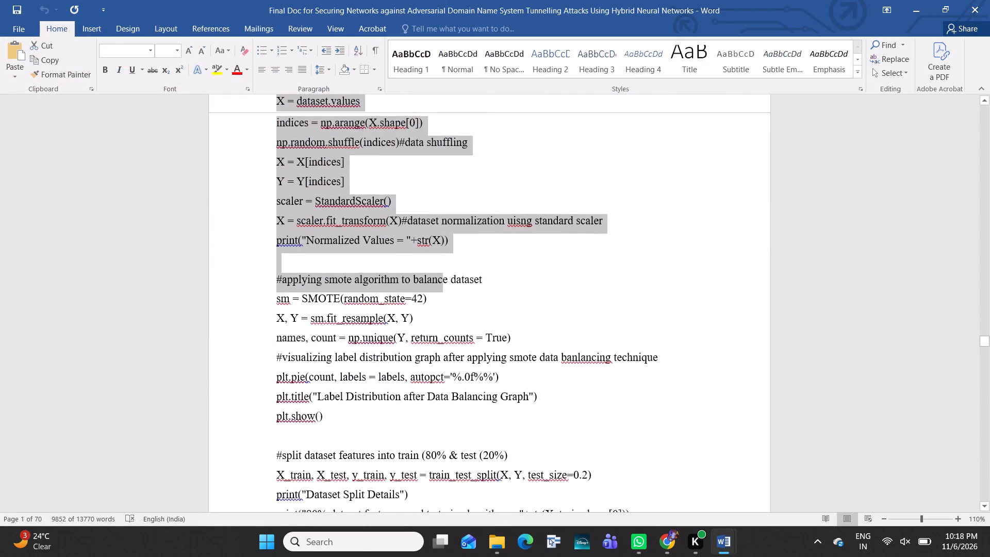
scroll(581, 389, down, 1)
key(shift+Down)
key(shift+Down)
key(shift+Down)
key(shift+Down)
key(shift+Down)
key(shift+Down)
key(shift+Down)
key(shift+Down)
key(shift+Down)
key(shift+Down)
key(shift+Down)
key(shift+Down)
key(shift+Down)
key(shift+Down)
key(shift+Down)
key(shift+Down)
key(shift+Down)
key(shift+Down)
key(shift+Down)
key(shift+Down)
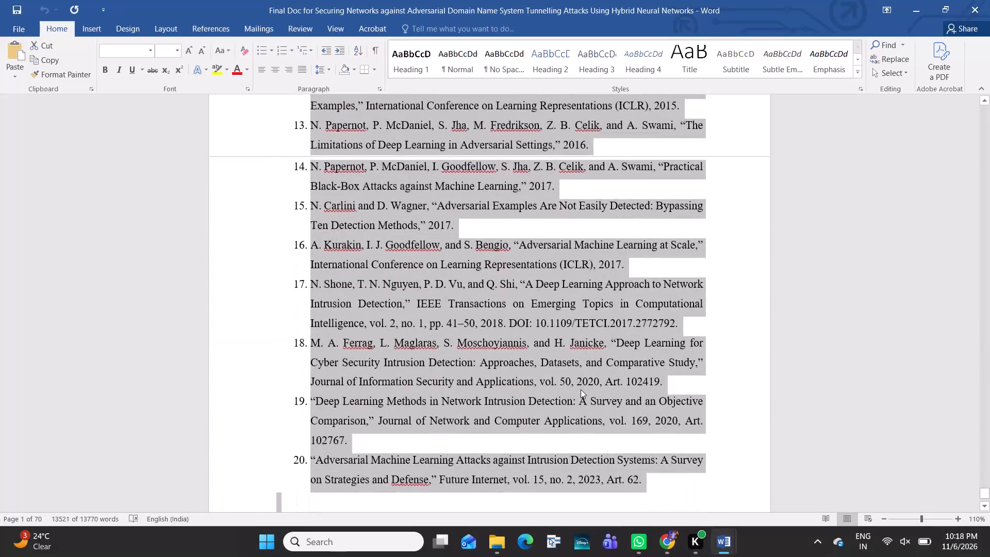
right_click(581, 389)
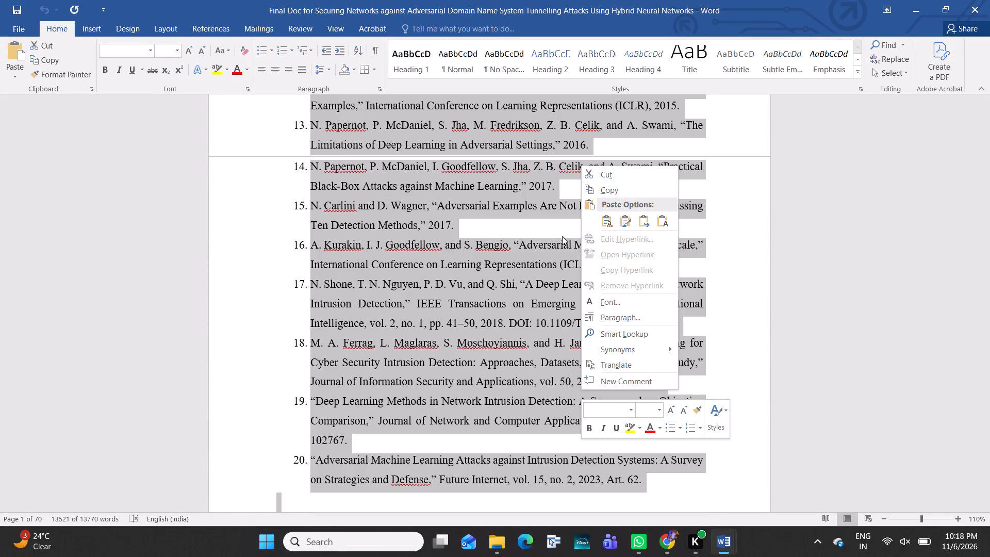
click(596, 189)
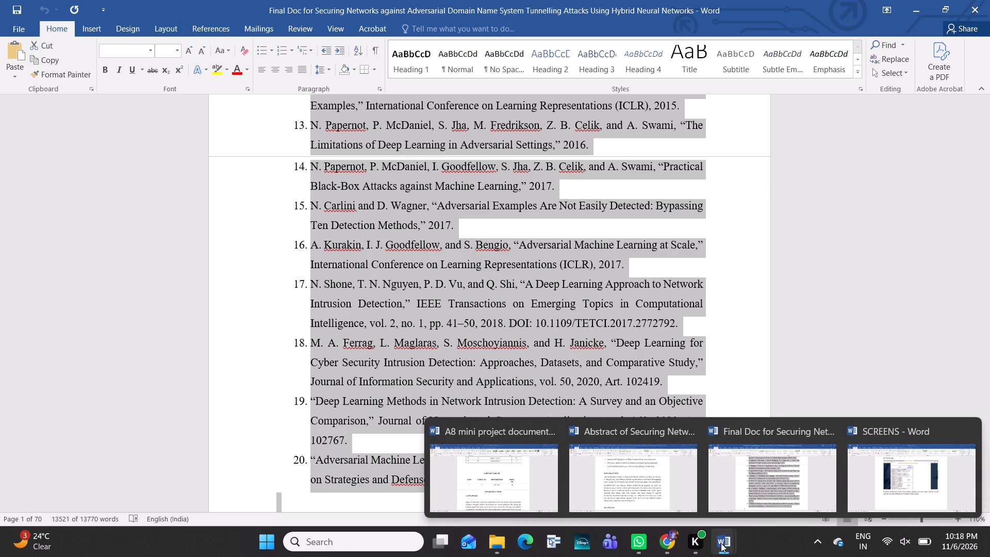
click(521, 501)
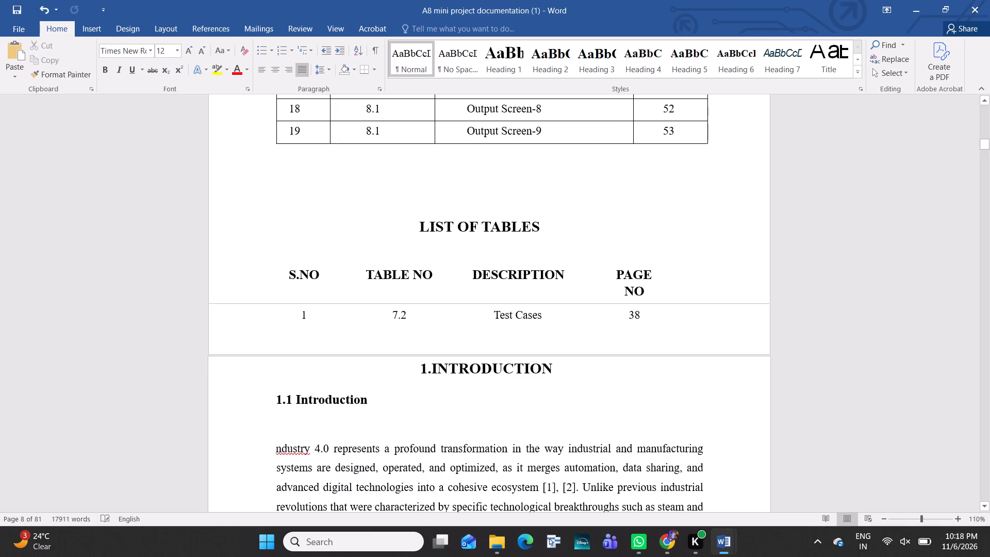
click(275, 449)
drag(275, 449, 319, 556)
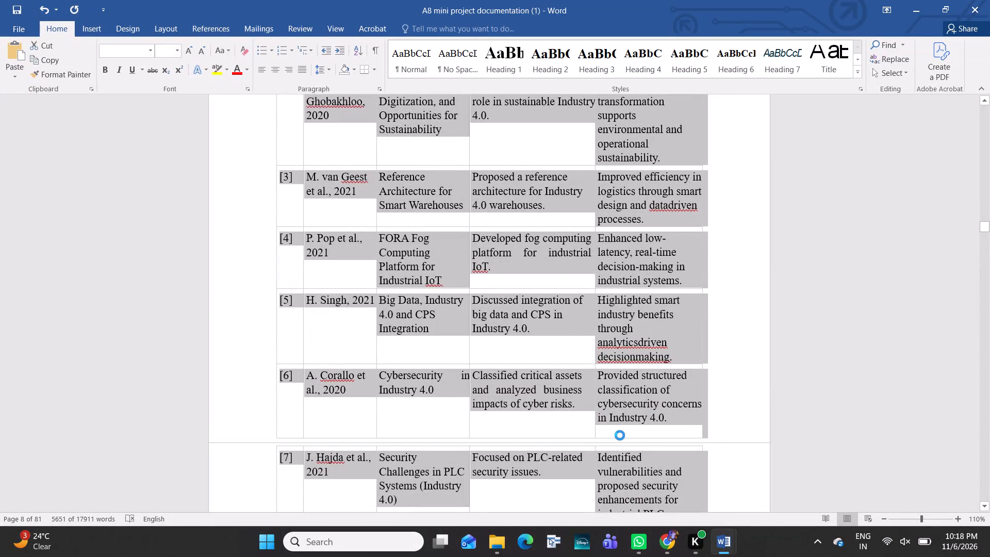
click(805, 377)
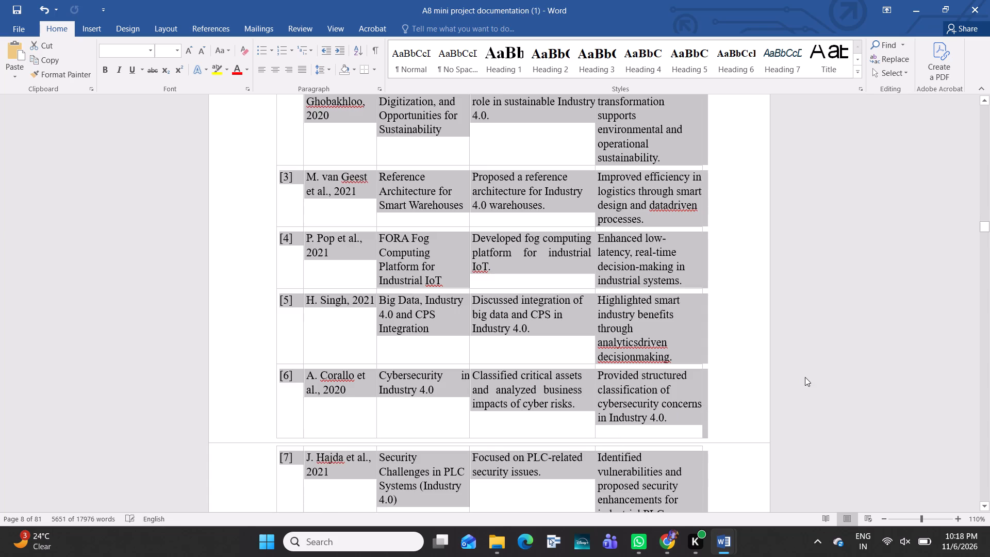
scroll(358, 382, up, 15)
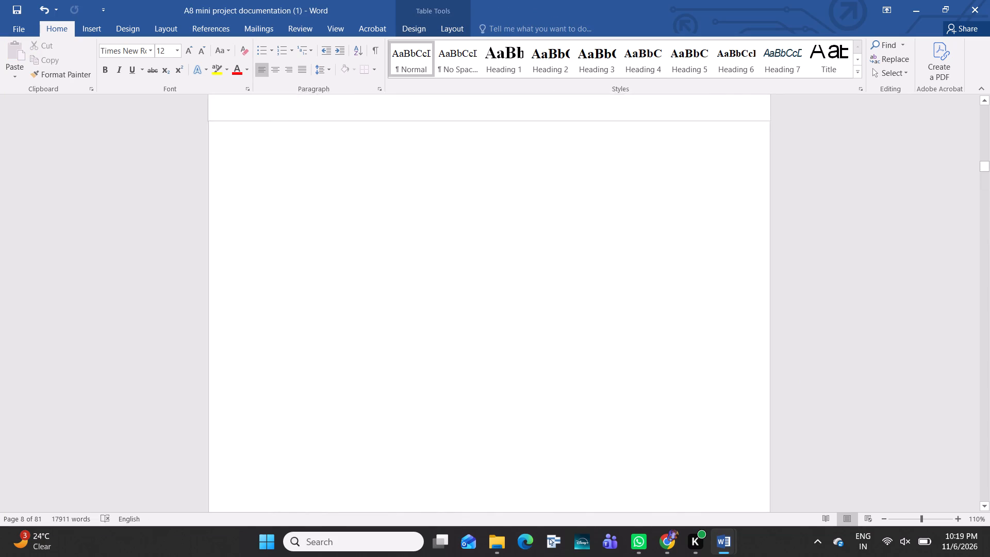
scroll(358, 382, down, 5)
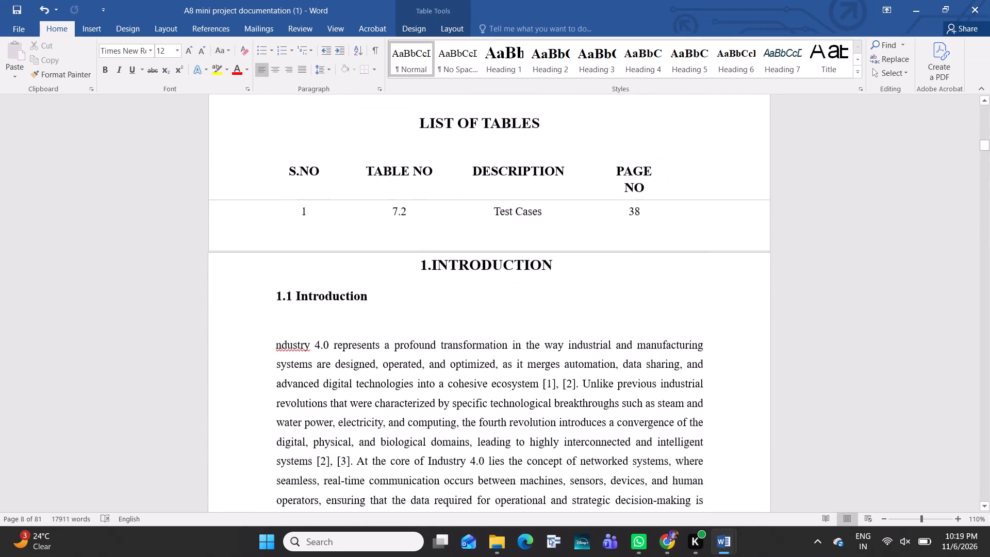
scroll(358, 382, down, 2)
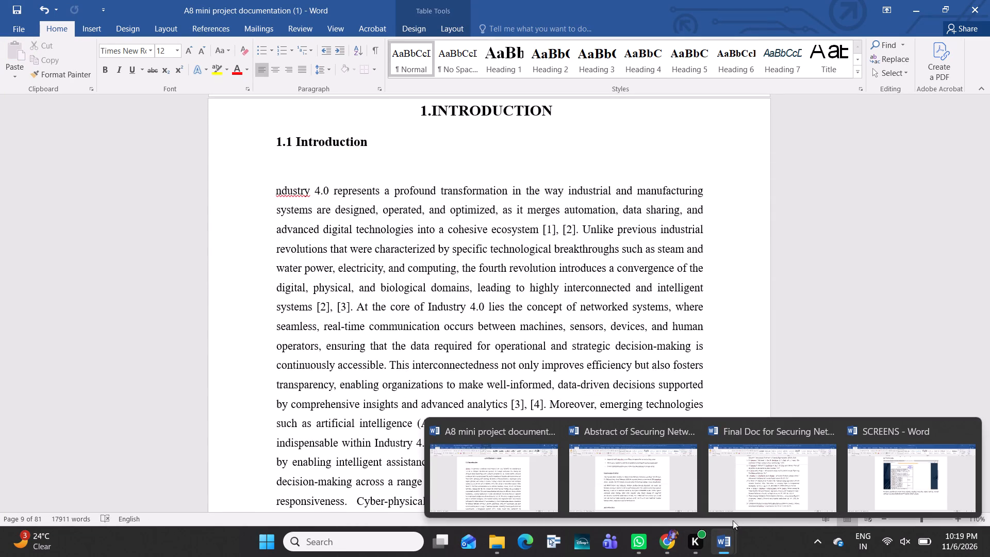
Return to the final Securing Networks document and copy the INTRODUCTION text from "Cybersecurity has become" through "attempts to evade detection.".
click(737, 499)
scroll(630, 419, up, 4)
click(630, 419)
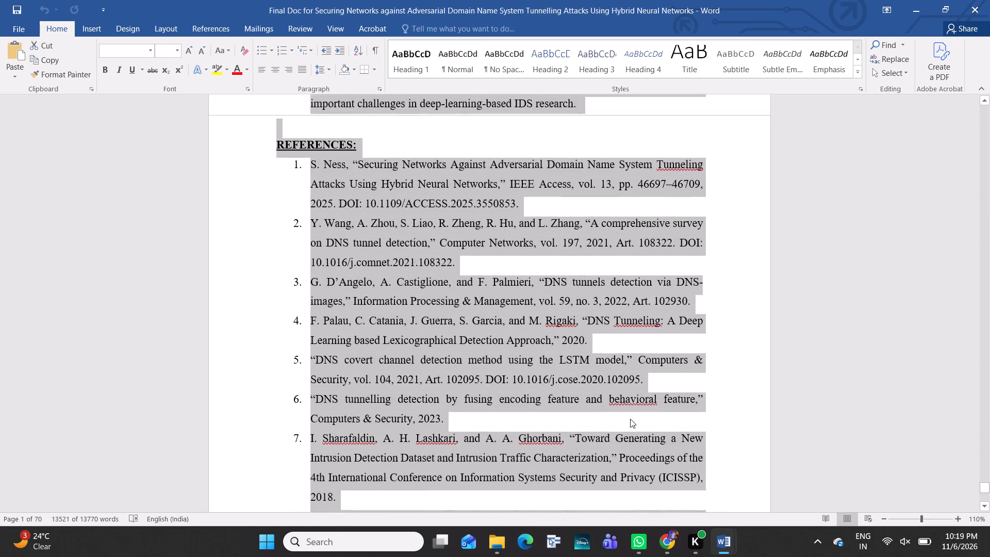
scroll(493, 342, up, 20)
scroll(493, 342, up, 20)
scroll(493, 342, up, 20)
scroll(493, 342, up, 15)
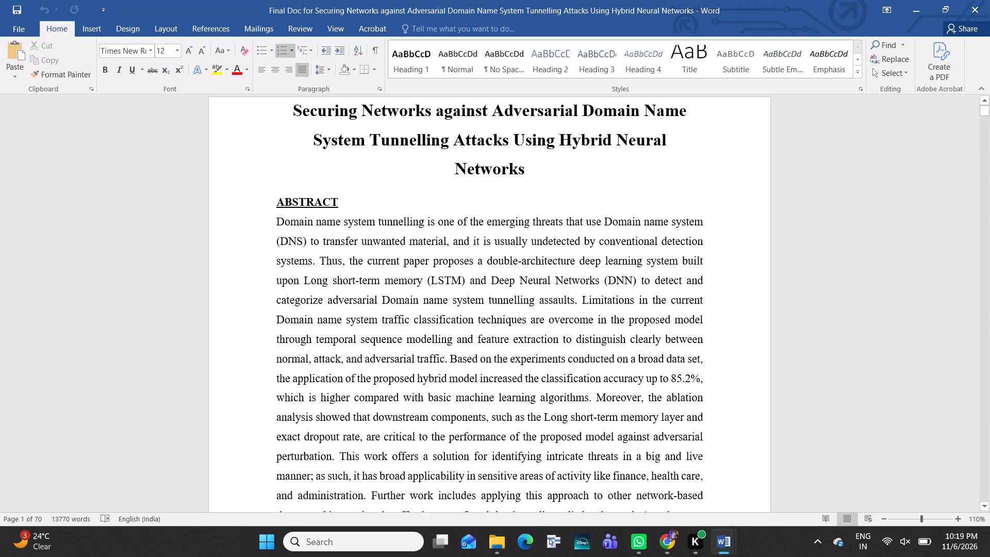
scroll(493, 342, down, 3)
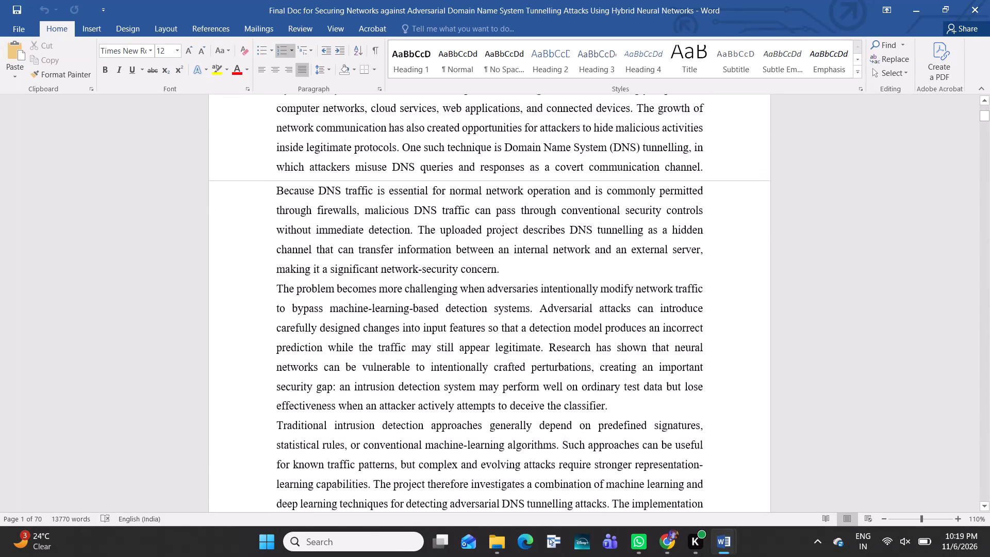
scroll(493, 342, down, 1)
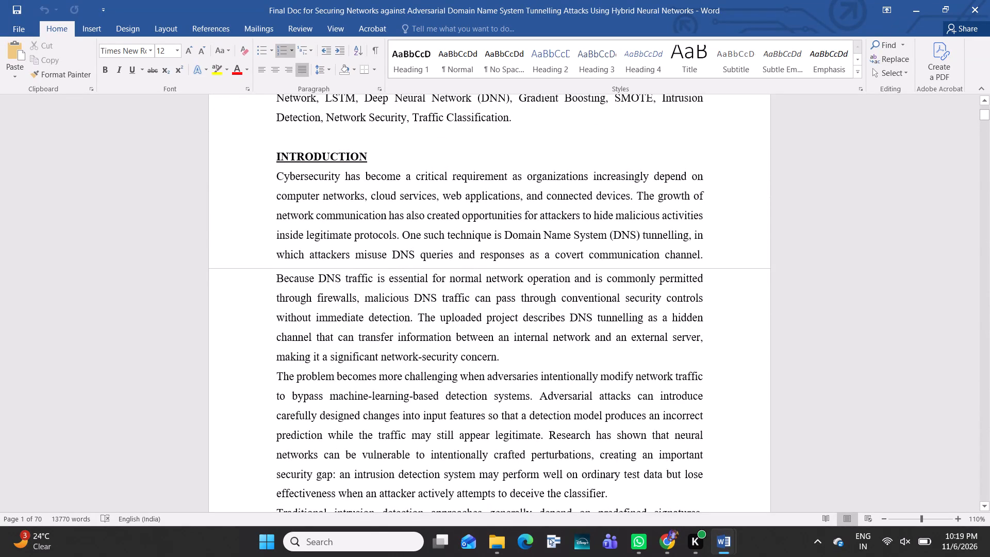
drag(275, 177, 344, 539)
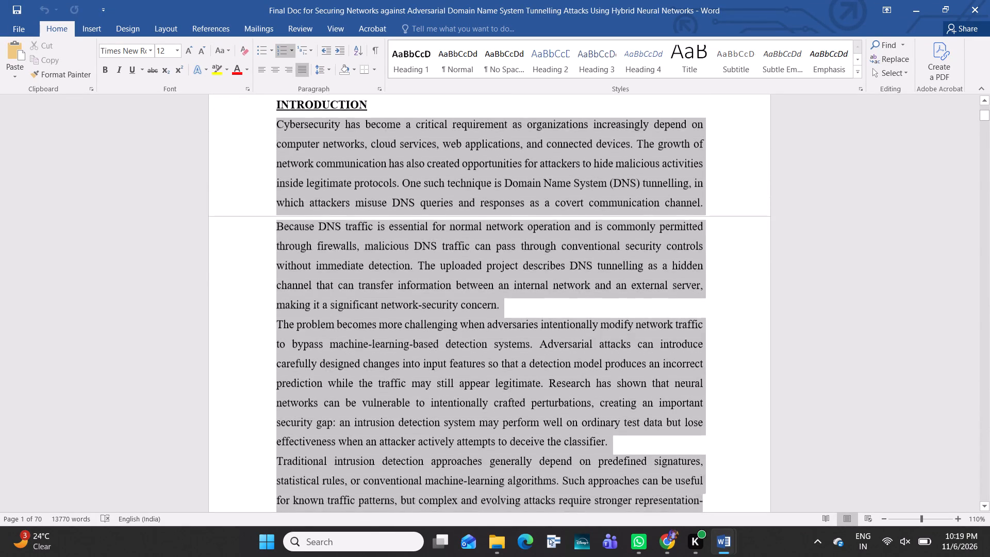
drag(344, 539, 523, 312)
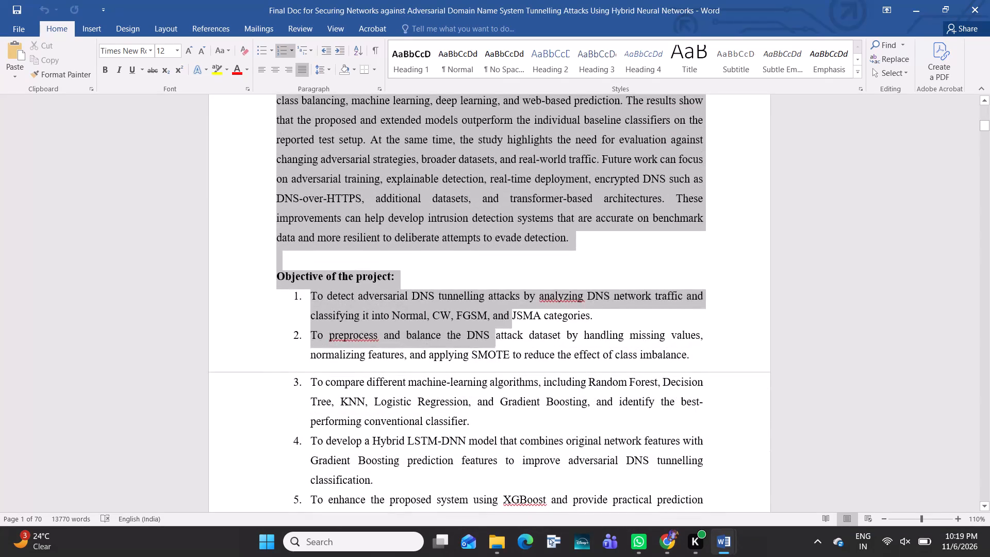
drag(523, 312, 588, 240)
key(ctrl+c)
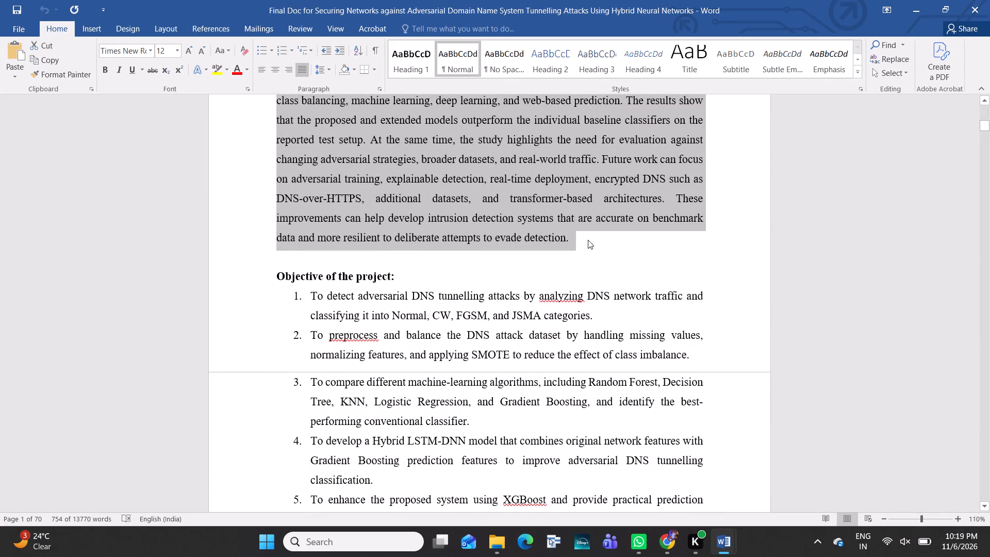
key(ctrl+c)
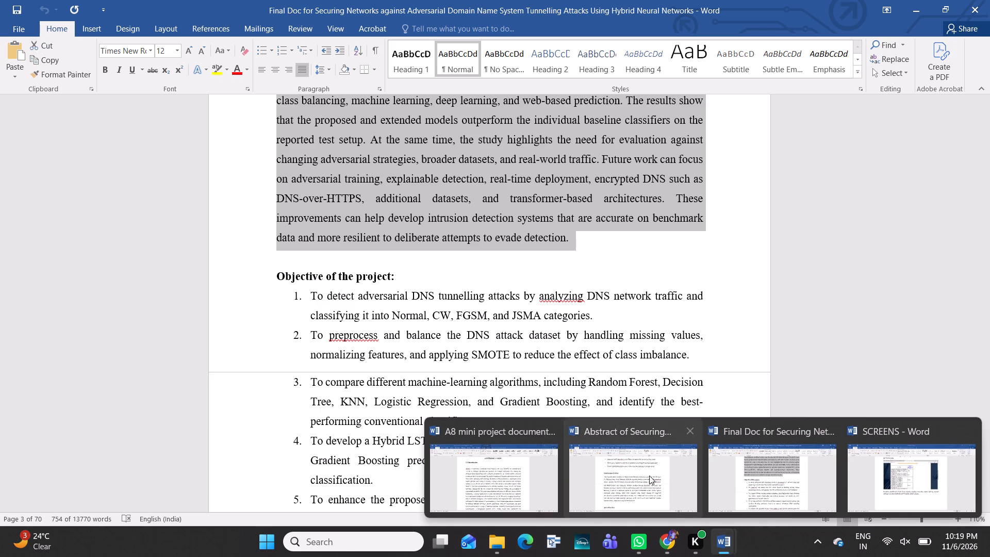
Switch to the A8 mini project document and review its literature survey, front matter, contents and lists up to 1.1 Introduction.
click(530, 471)
scroll(463, 386, down, 5)
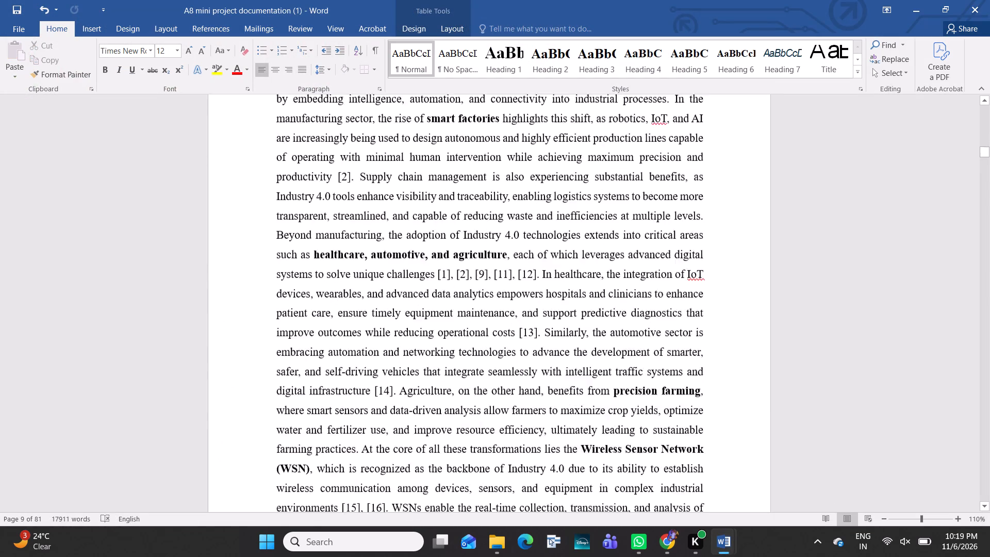
scroll(463, 386, down, 11)
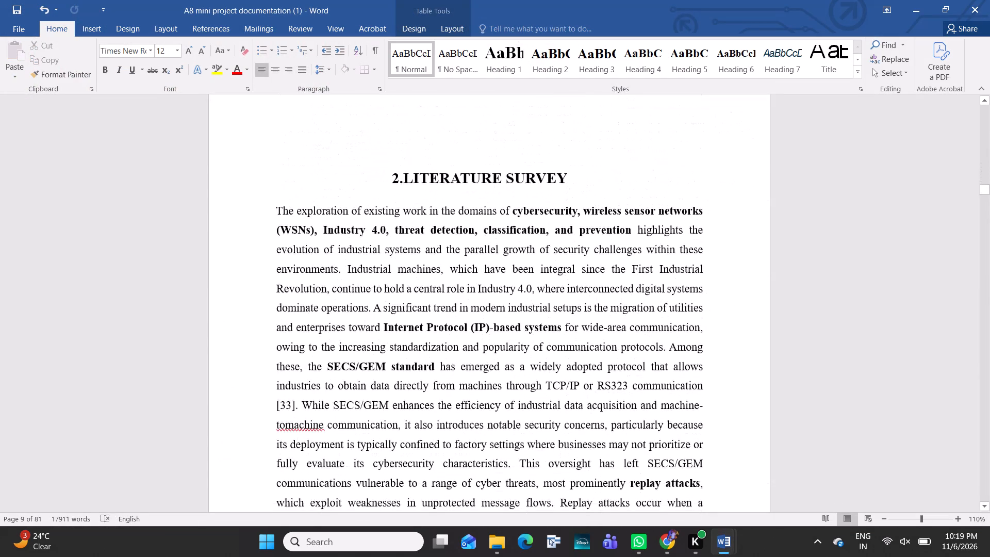
scroll(463, 386, up, 18)
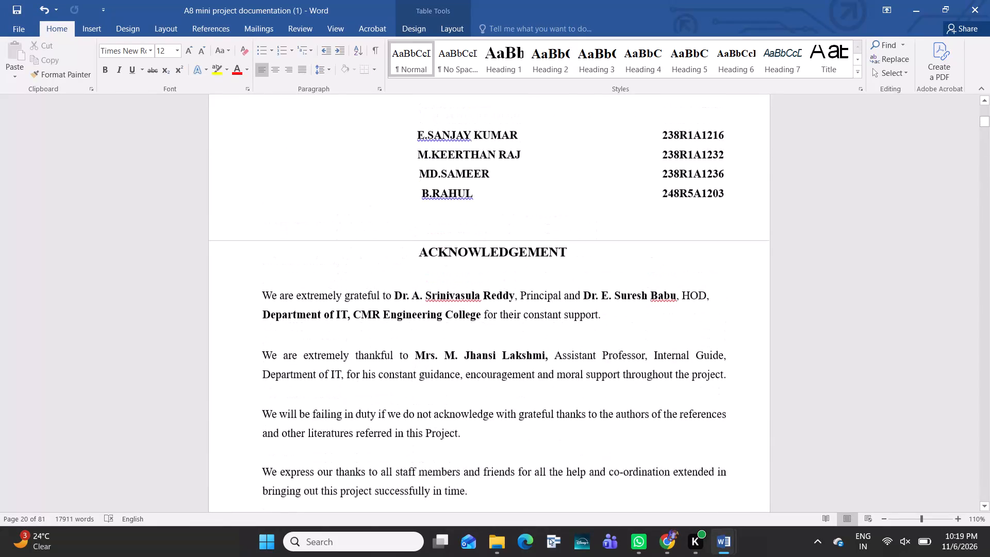
scroll(463, 386, down, 7)
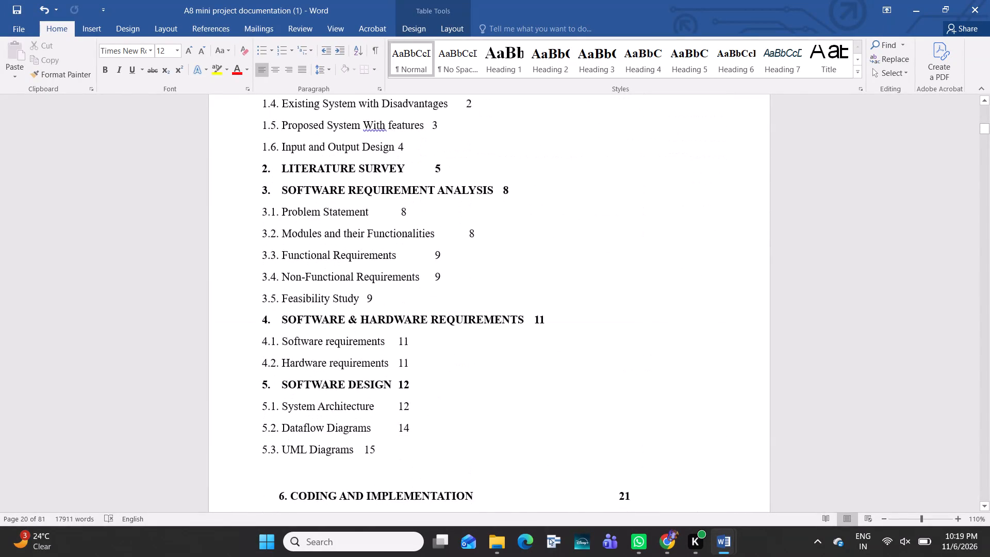
scroll(463, 386, down, 6)
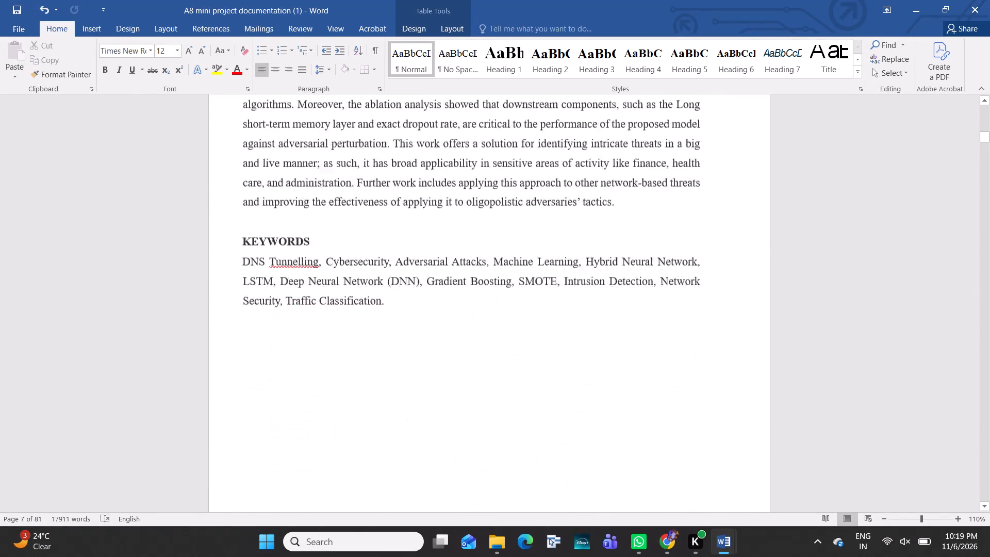
scroll(463, 386, down, 7)
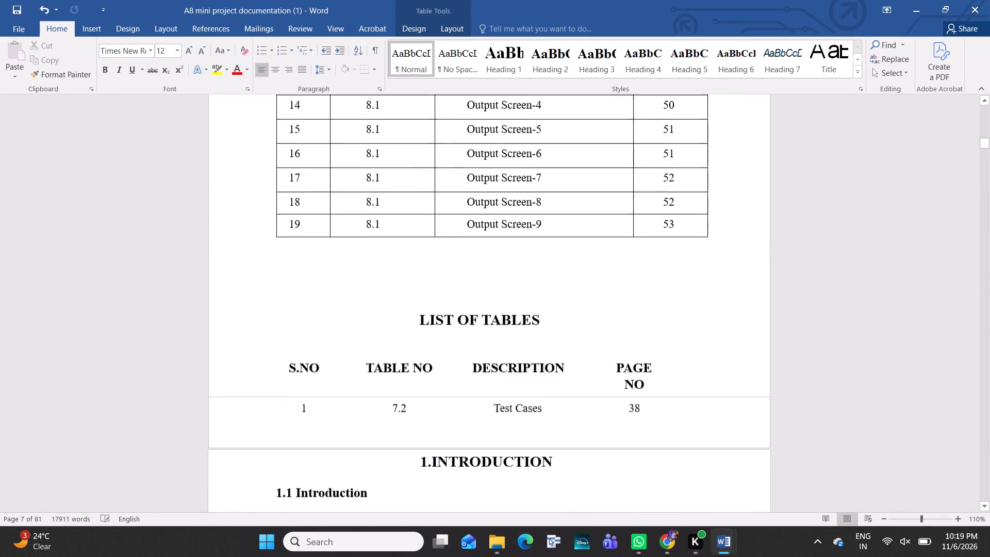
scroll(463, 386, down, 1)
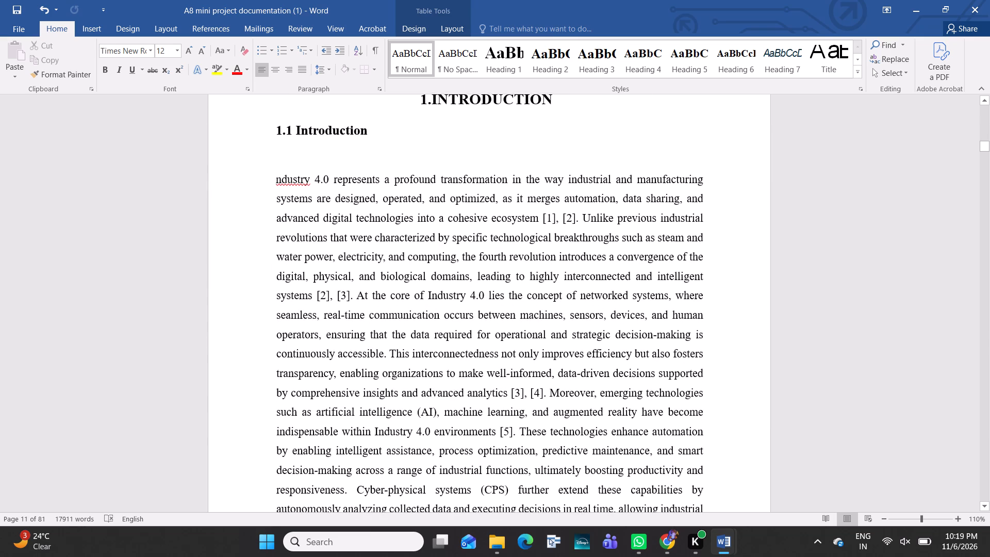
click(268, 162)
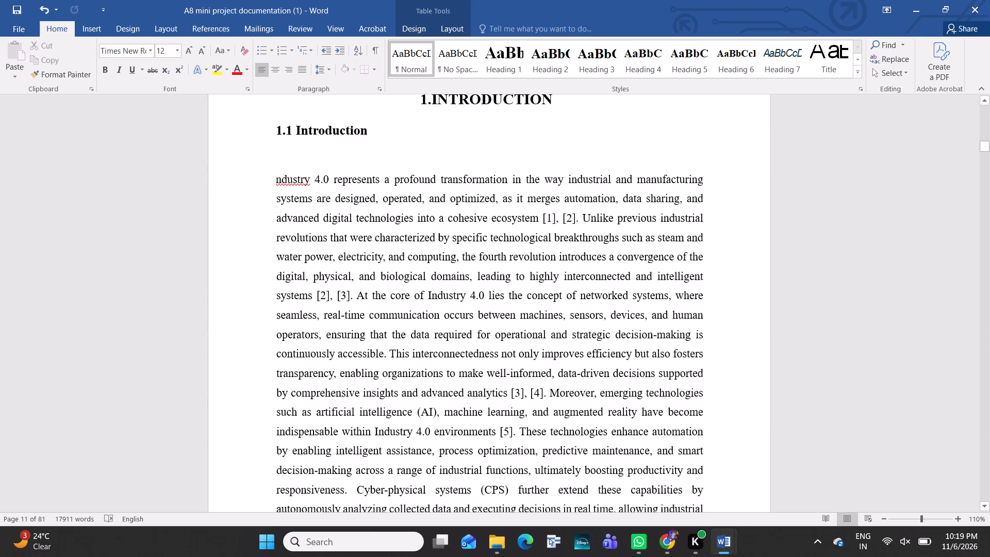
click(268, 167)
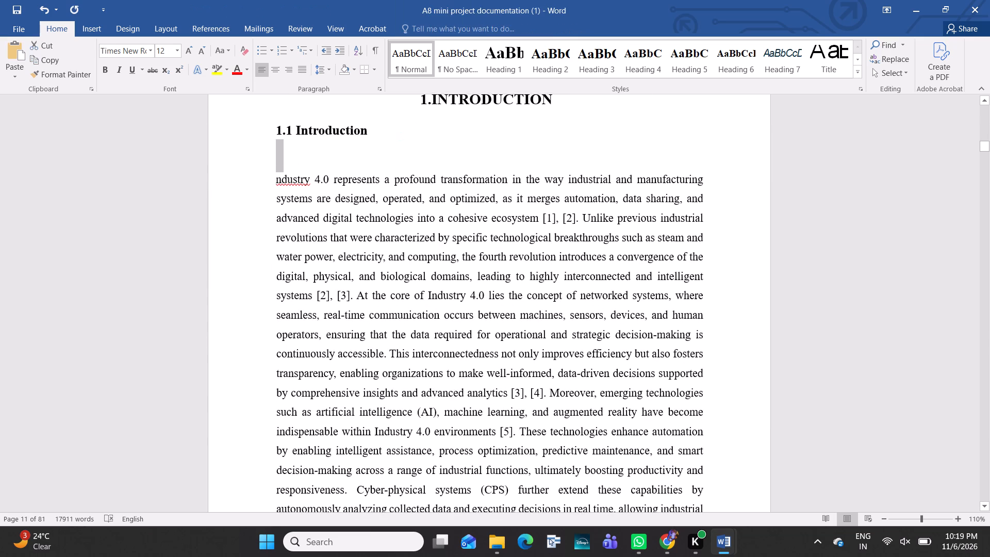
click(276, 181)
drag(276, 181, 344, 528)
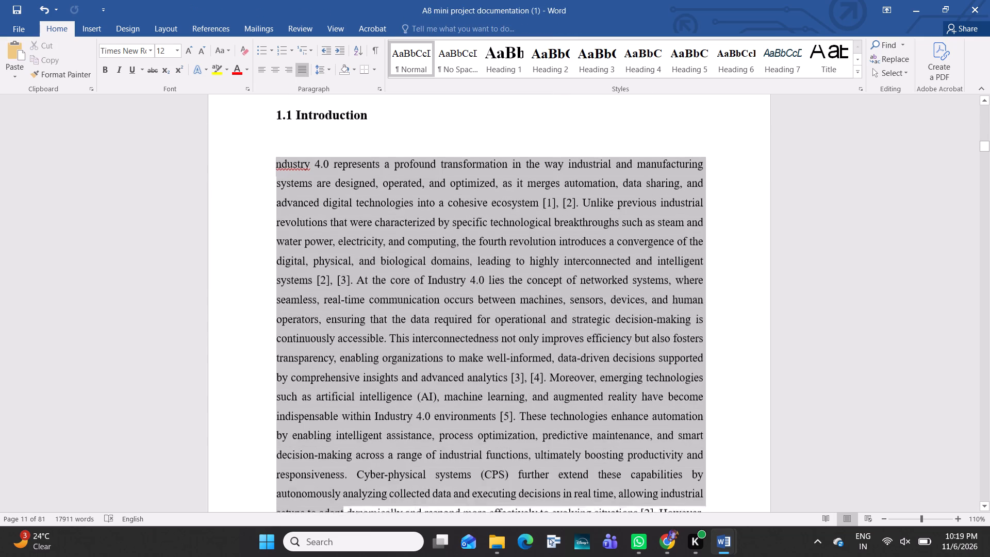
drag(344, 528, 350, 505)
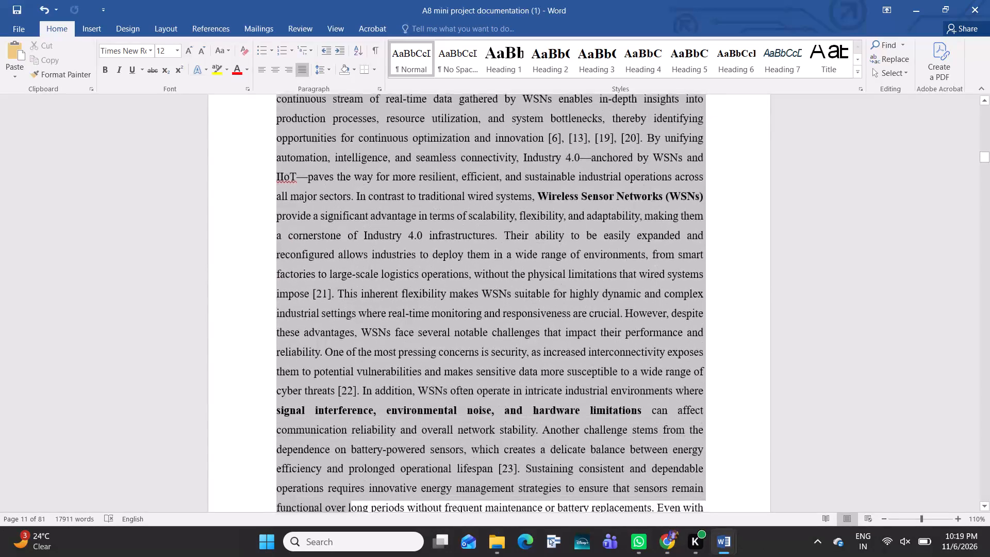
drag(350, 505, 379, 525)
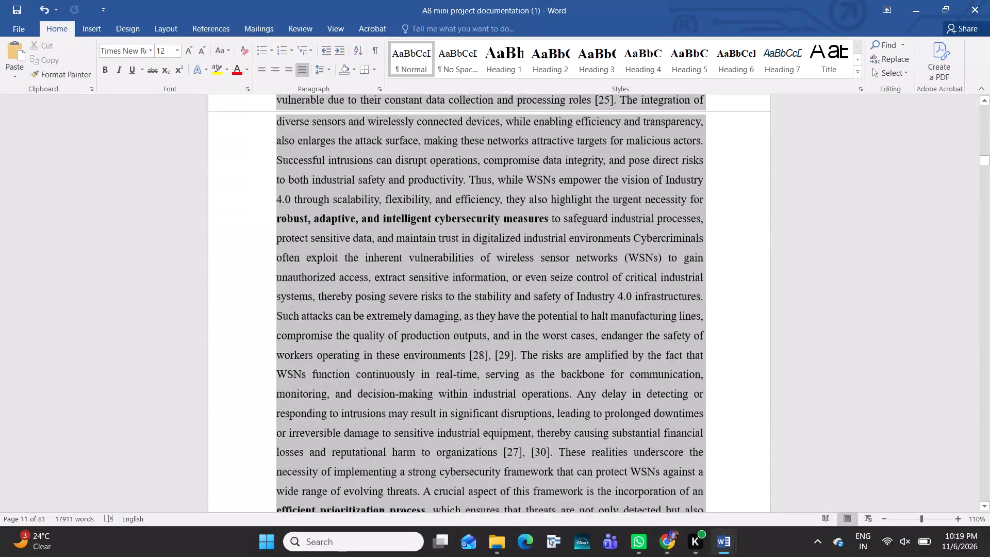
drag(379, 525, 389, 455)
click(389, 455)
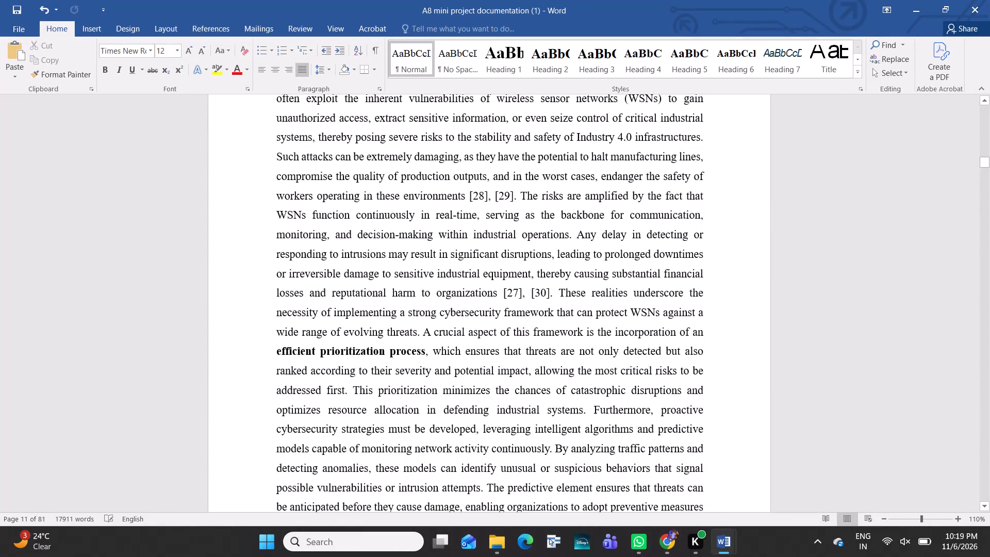
Replace the 1.1 Introduction body, from "ndustry 4.0 represents" through "operational integrity of Industry 4.0 environments.", with the copied cybersecurity introduction text.
scroll(375, 434, down, 4)
scroll(375, 434, up, 2)
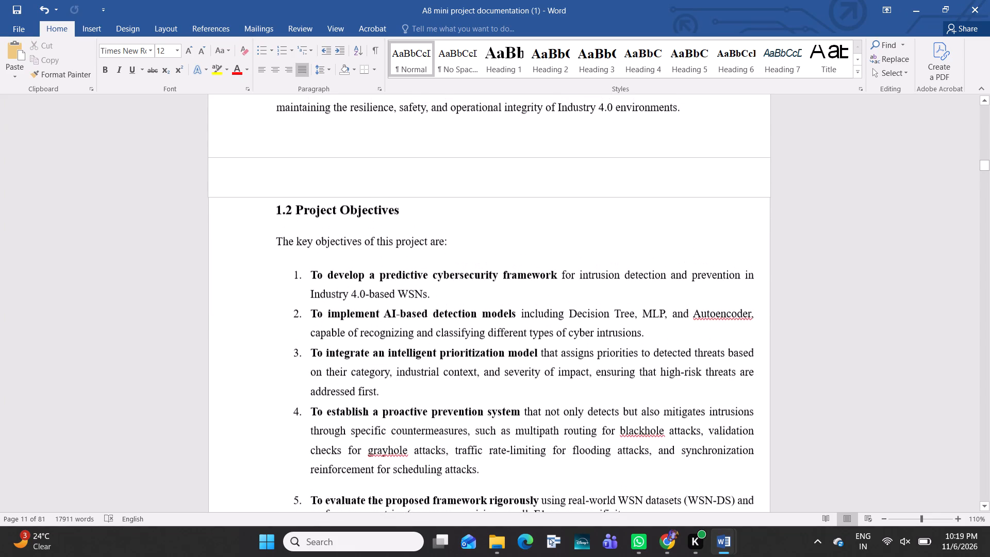
scroll(375, 434, up, 5)
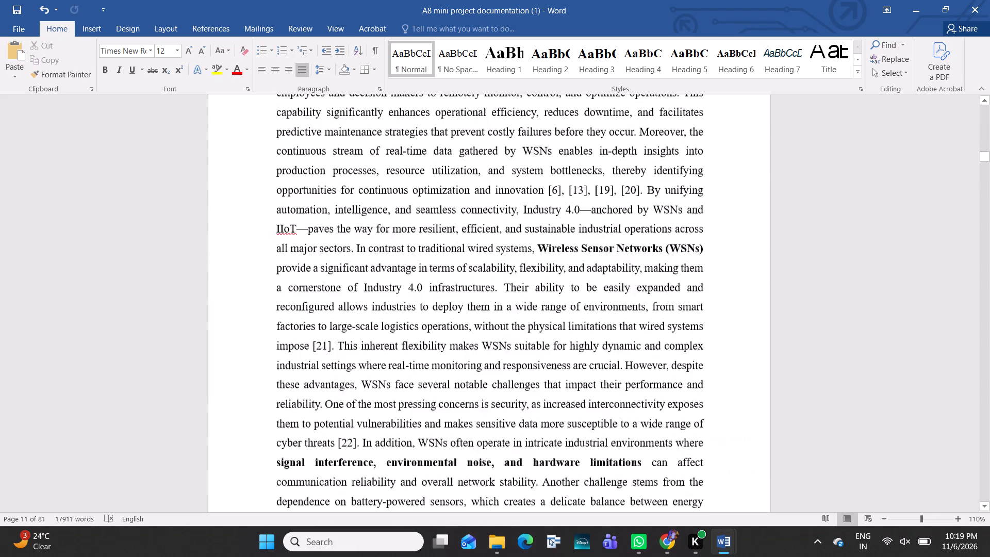
scroll(375, 434, up, 9)
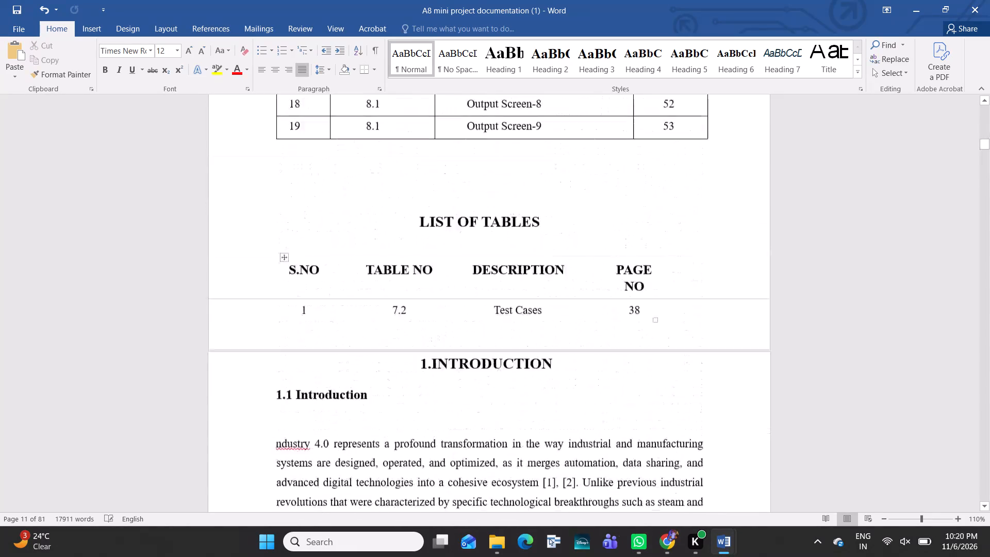
scroll(375, 434, up, 1)
scroll(375, 434, down, 2)
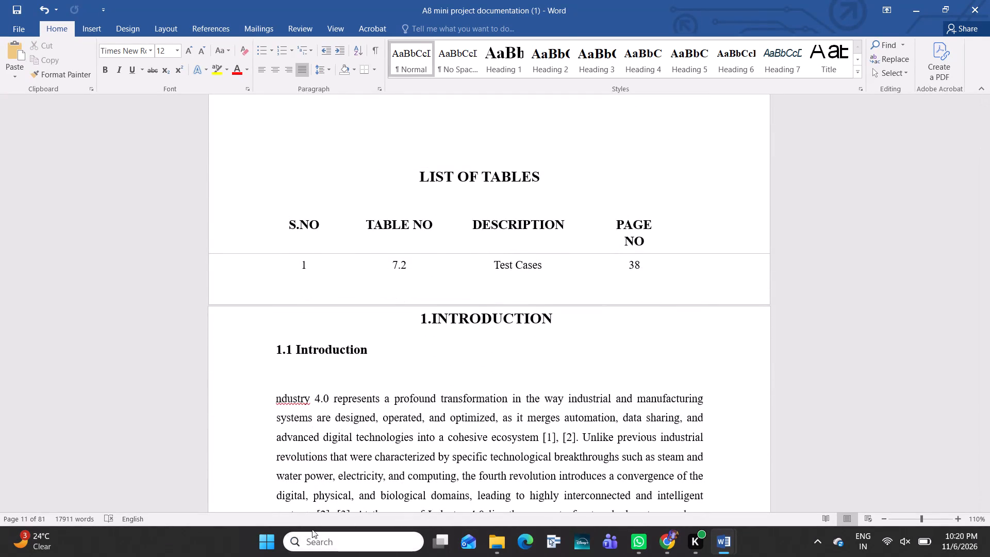
drag(275, 396, 371, 556)
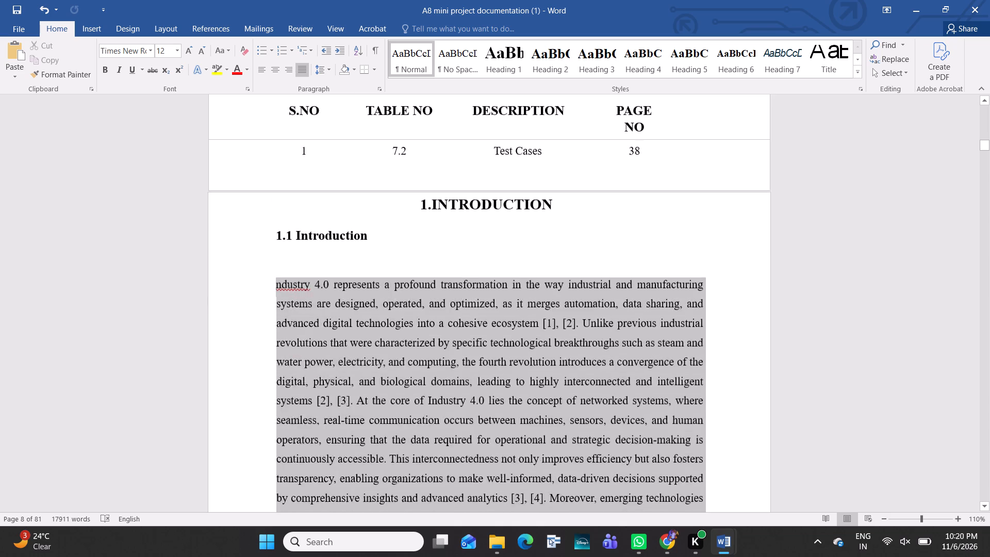
drag(371, 556, 372, 556)
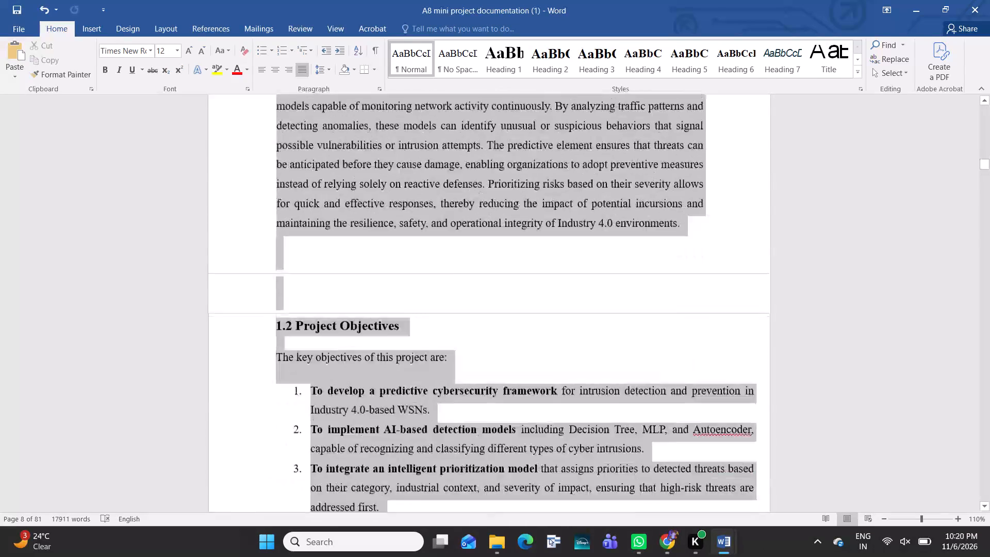
drag(372, 556, 388, 91)
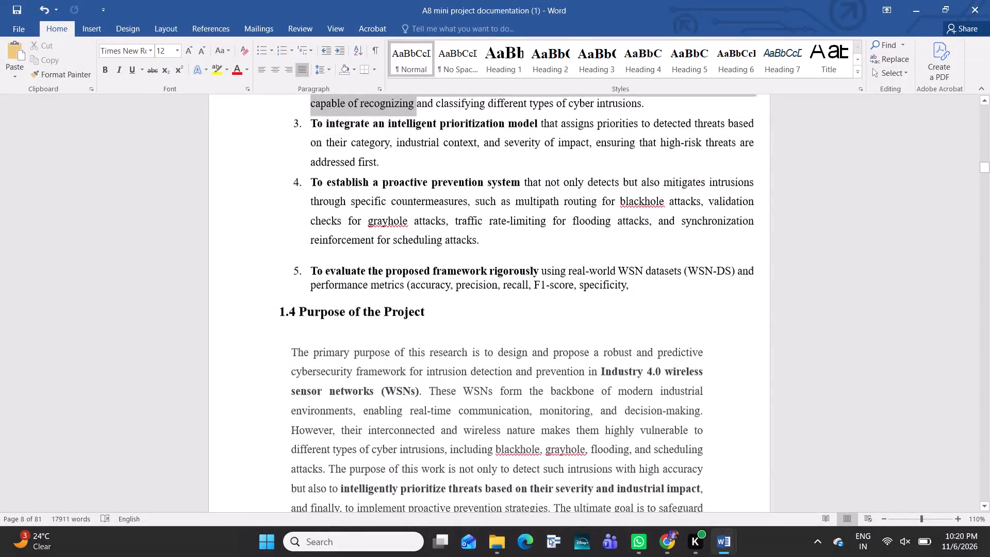
drag(388, 91, 378, 102)
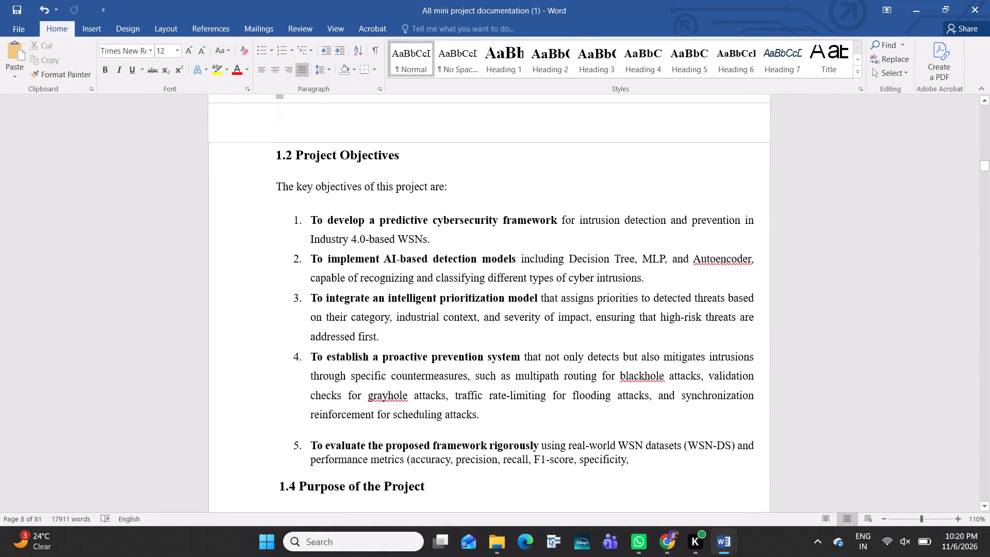
drag(378, 102, 651, 179)
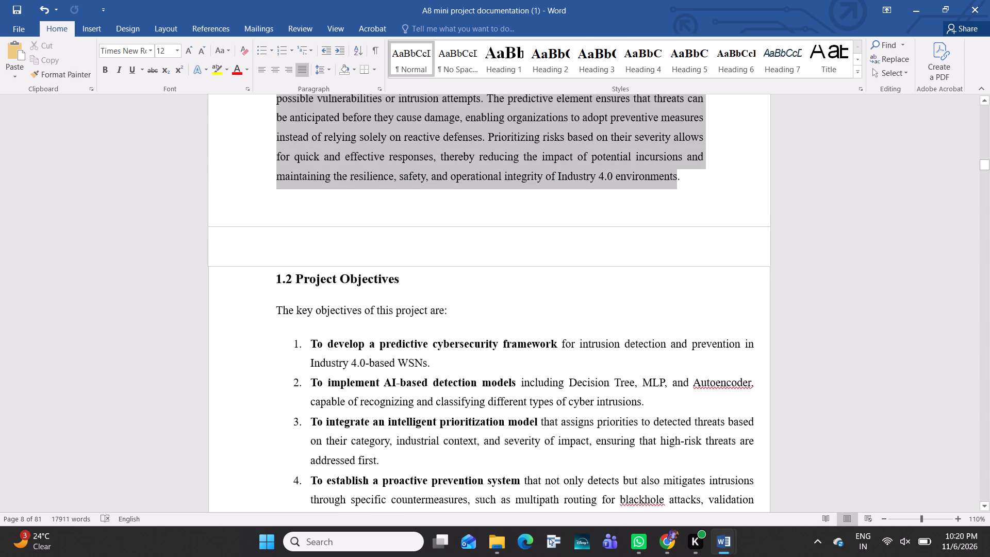
drag(651, 179, 677, 179)
drag(677, 179, 678, 181)
drag(678, 181, 681, 181)
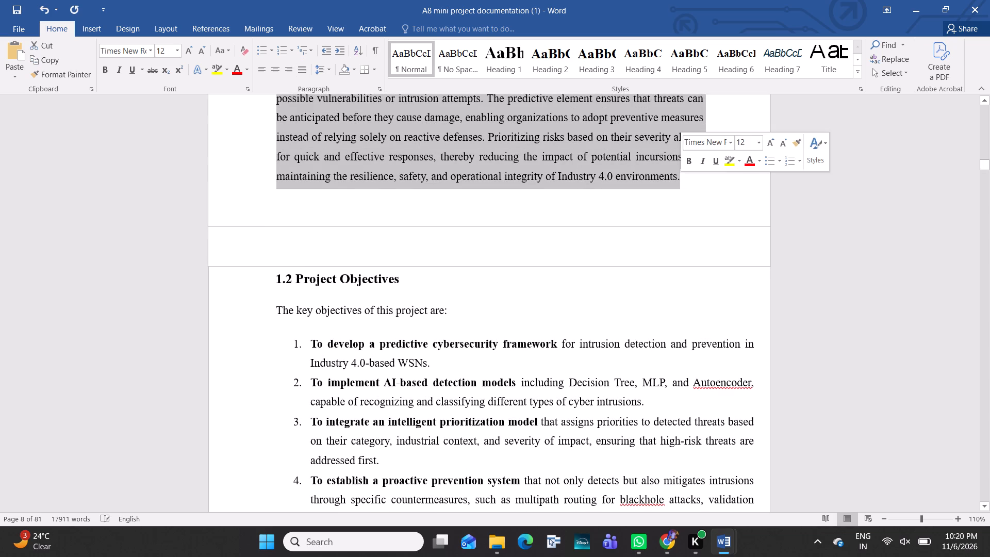
key(ctrl+v)
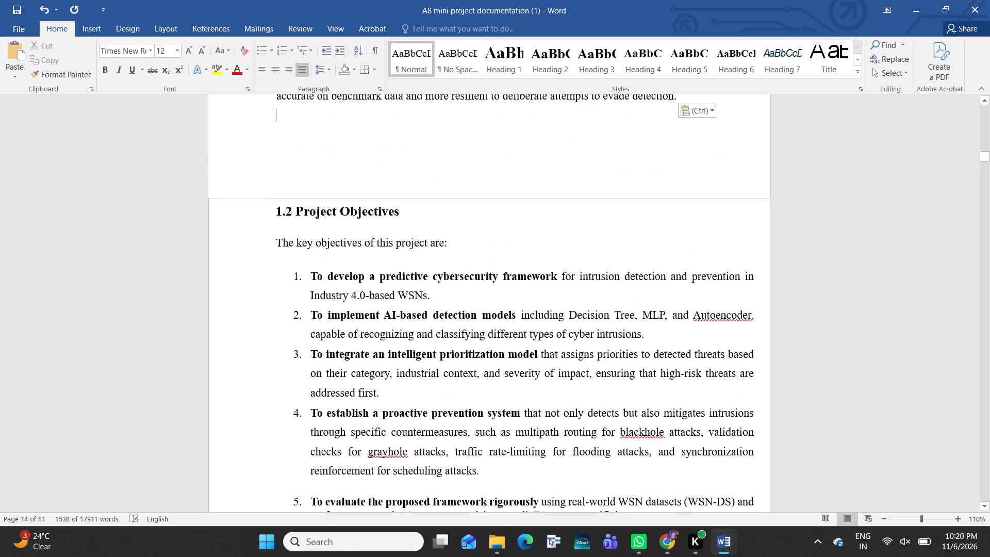
Review the pasted 1.1 Introduction text from its opening cybersecurity paragraph to its closing future-work paragraph.
scroll(681, 181, up, 9)
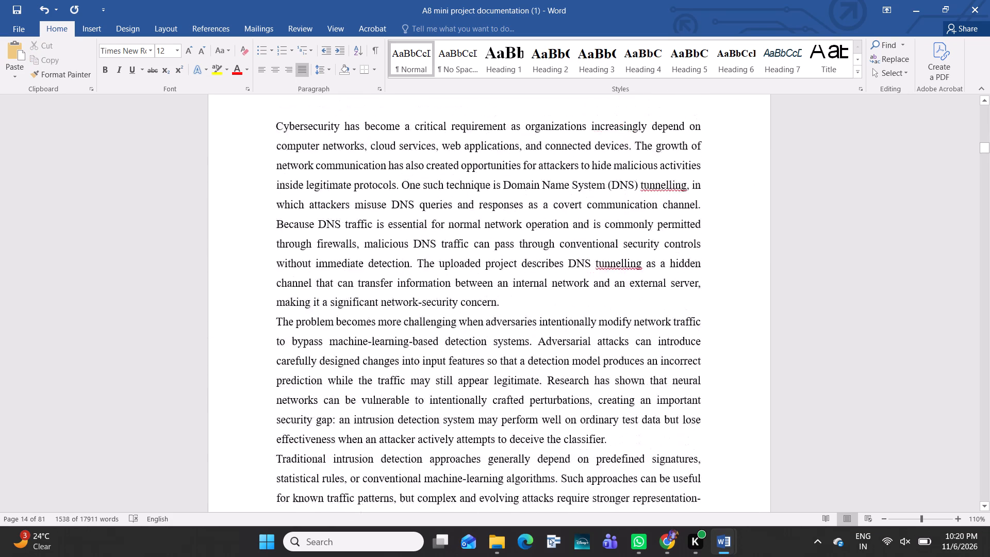
scroll(681, 181, up, 2)
scroll(681, 181, down, 3)
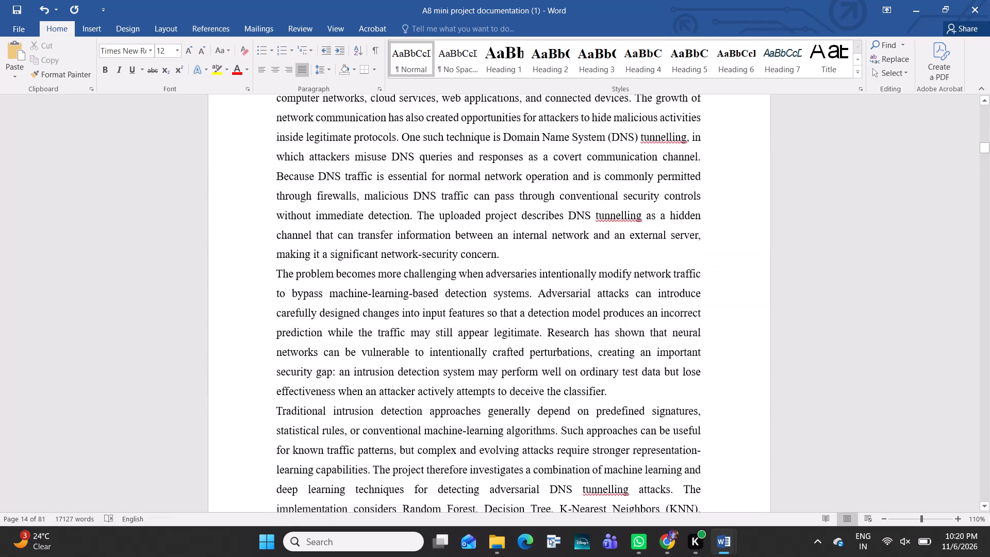
scroll(681, 181, down, 6)
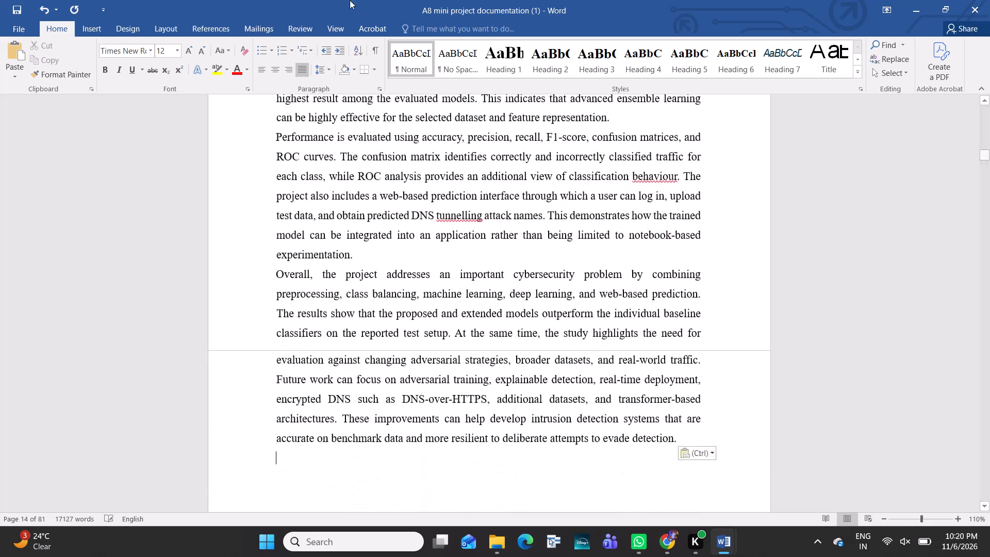
Save the A8 mini project document.
click(13, 24)
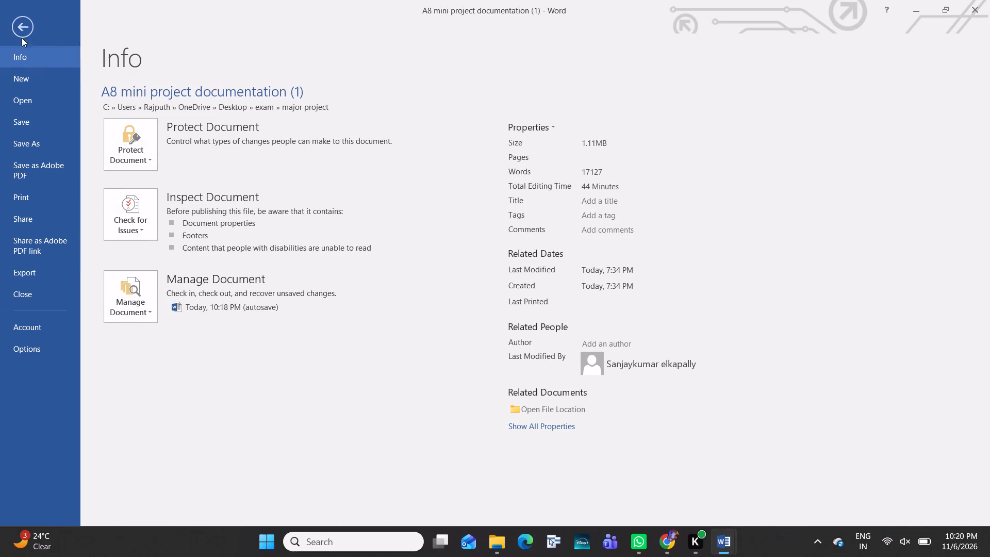
click(16, 119)
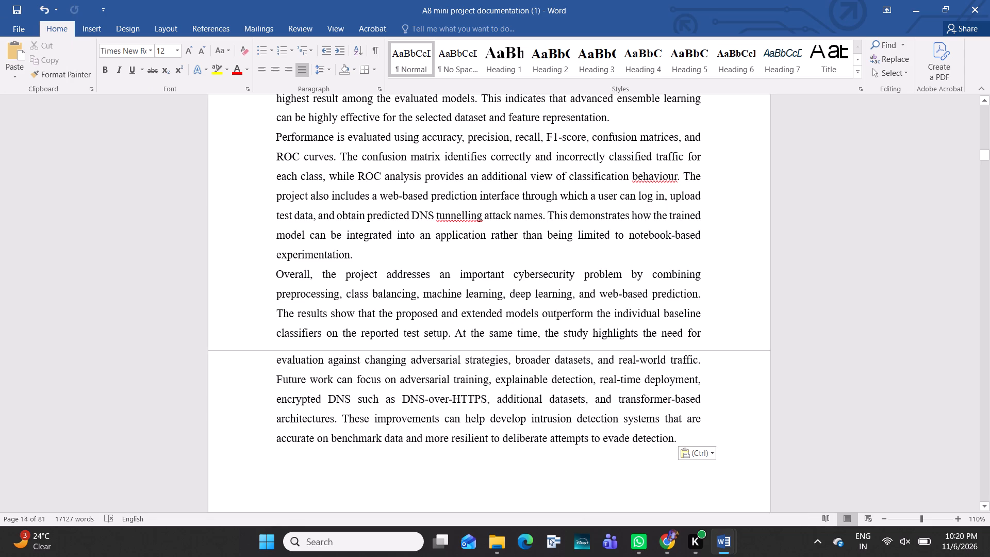
click(229, 308)
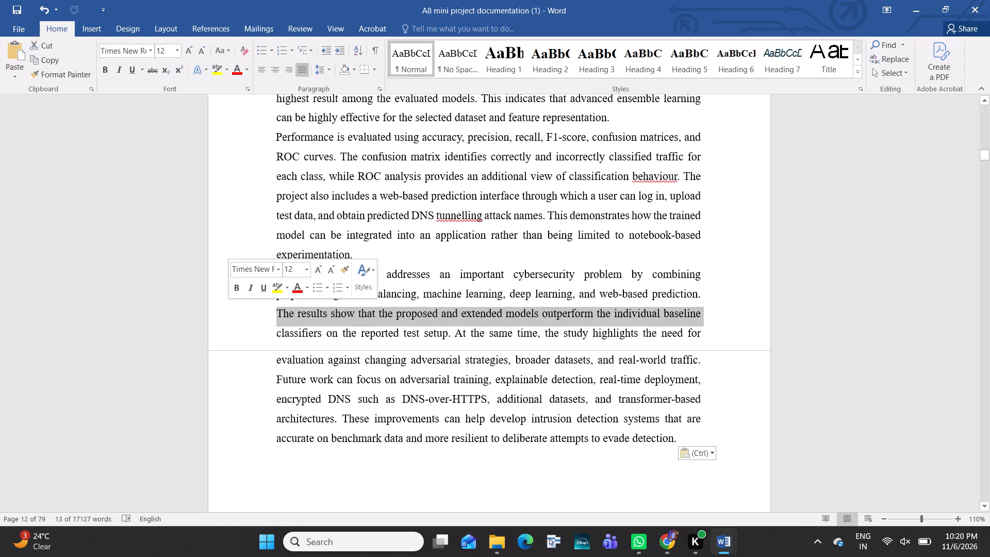
click(150, 326)
click(138, 405)
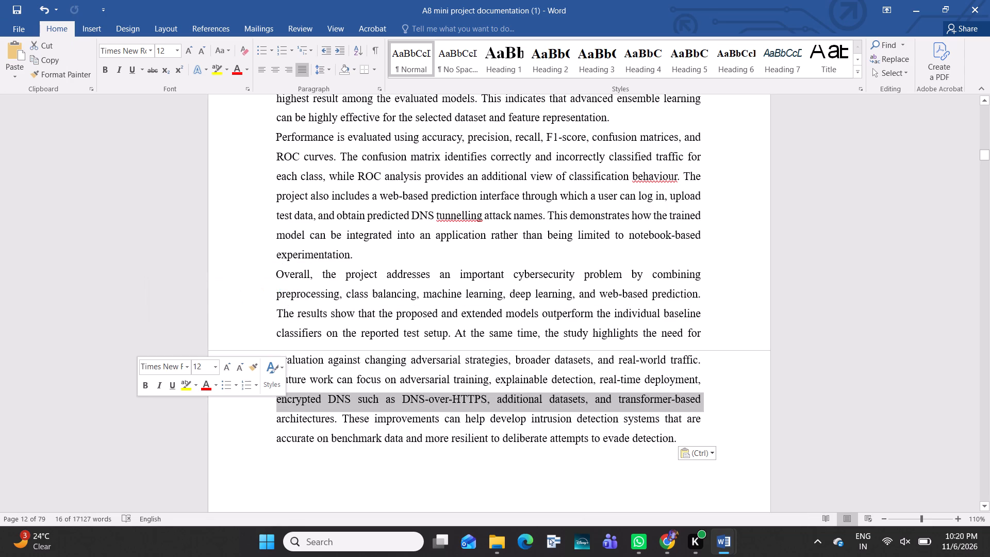
Switch to the final Securing Networks document and copy from objective 1, "To detect adversarial DNS tunnelling attacks", through "balanced dataset before model training.".
scroll(308, 437, down, 2)
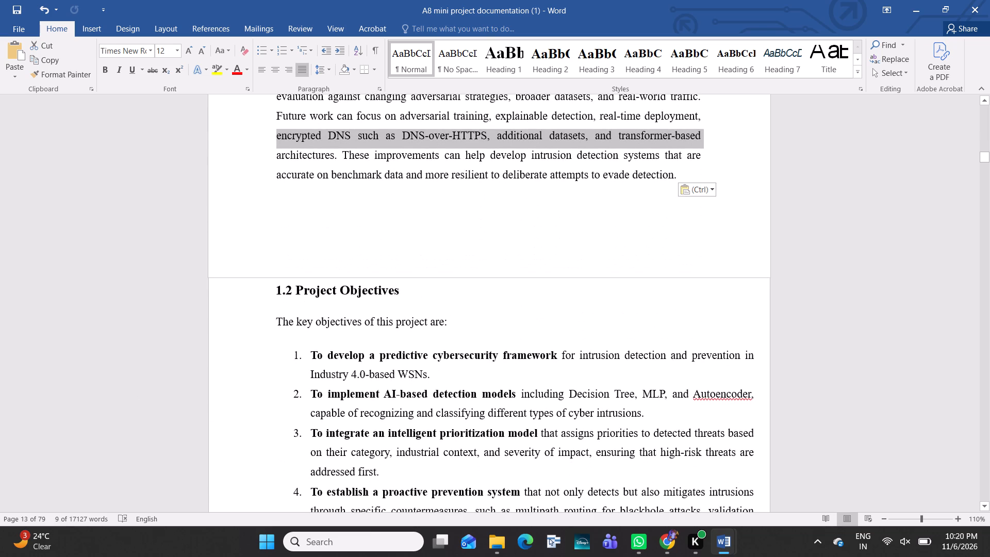
click(265, 351)
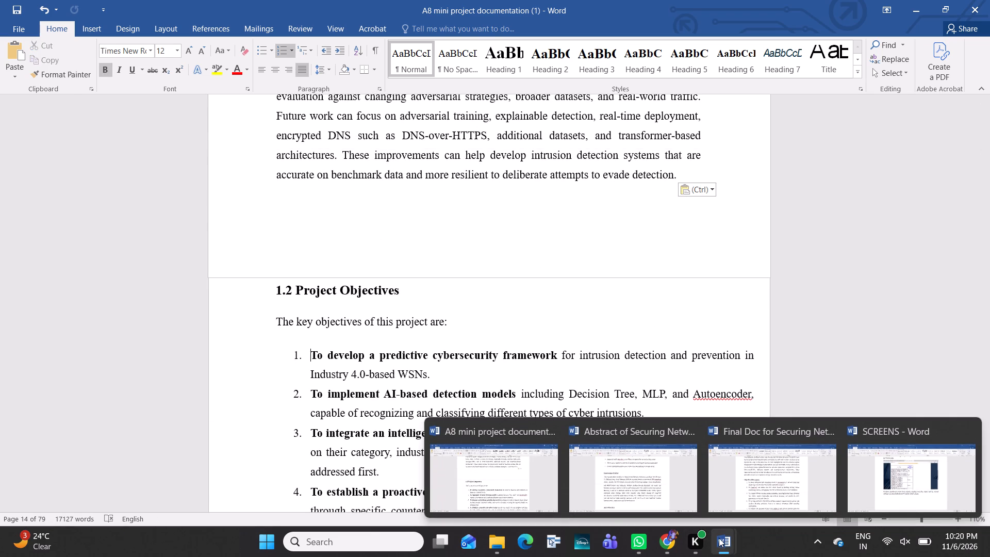
click(758, 482)
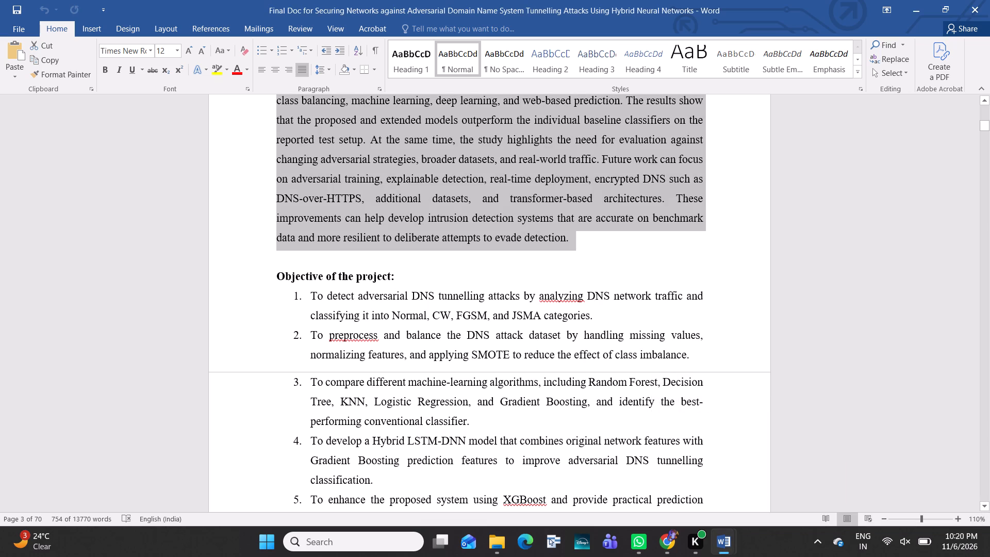
click(273, 299)
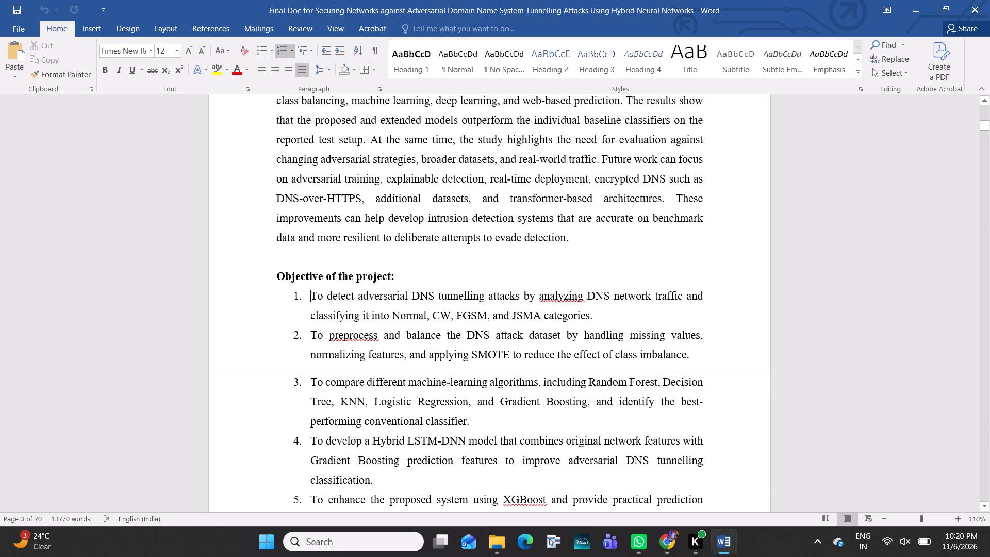
drag(293, 297, 317, 520)
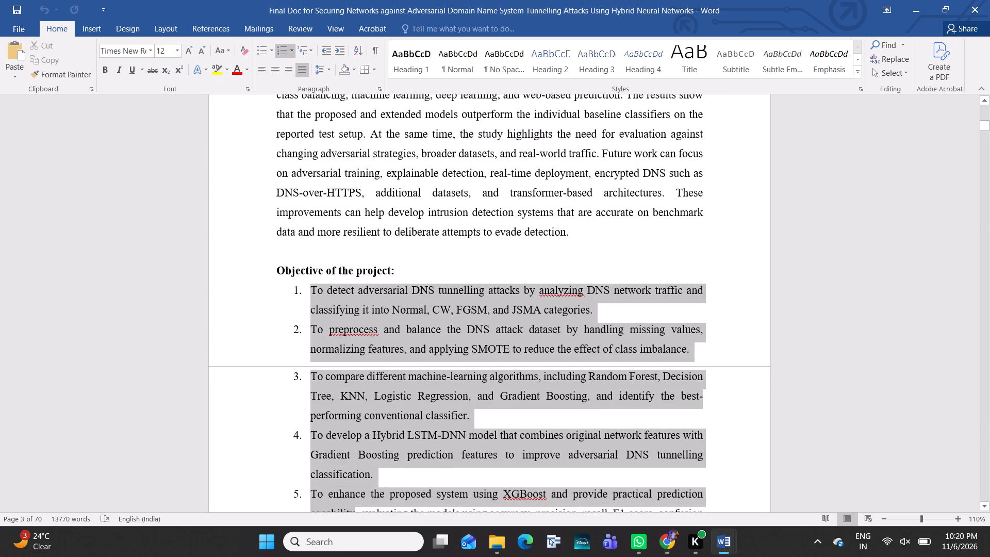
drag(317, 520, 331, 526)
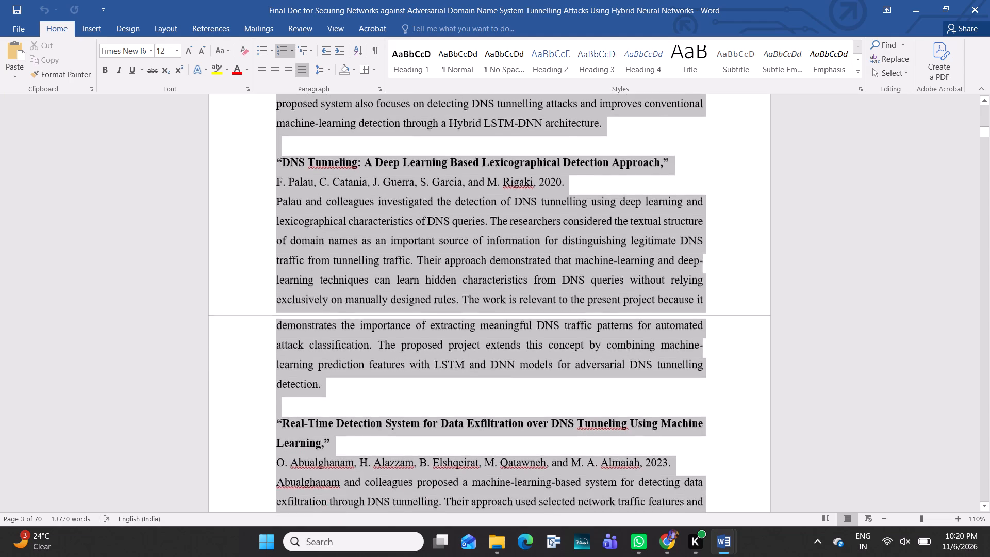
drag(331, 526, 337, 505)
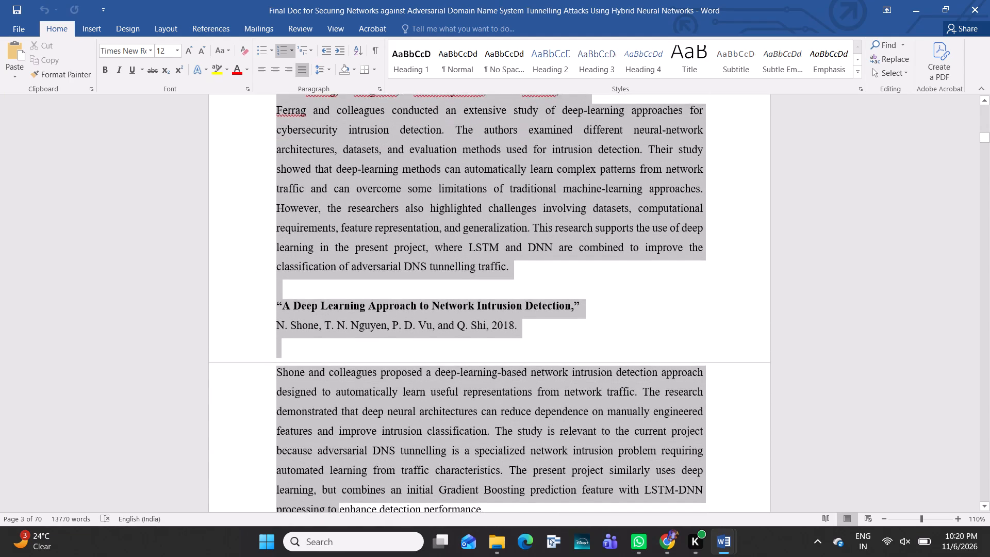
drag(337, 505, 333, 281)
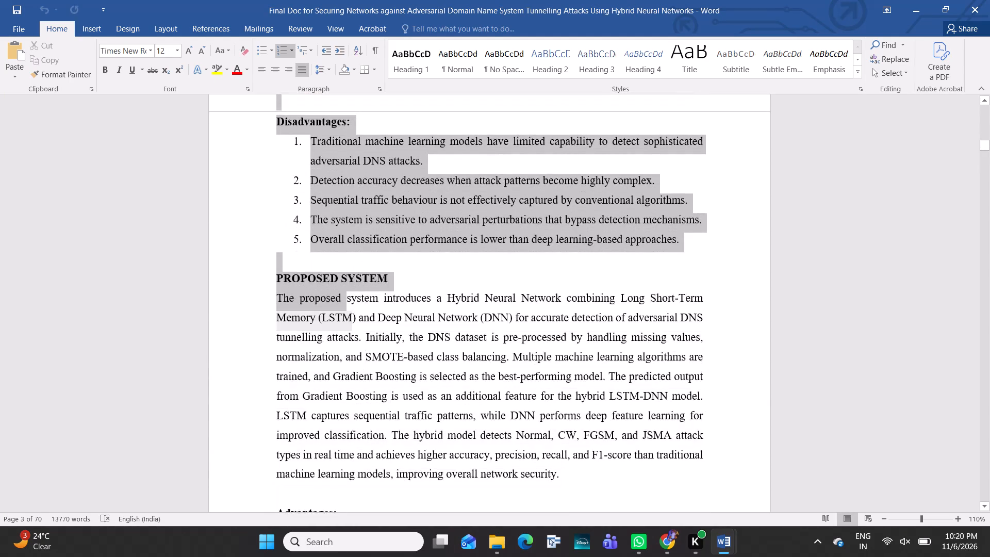
drag(333, 281, 336, 83)
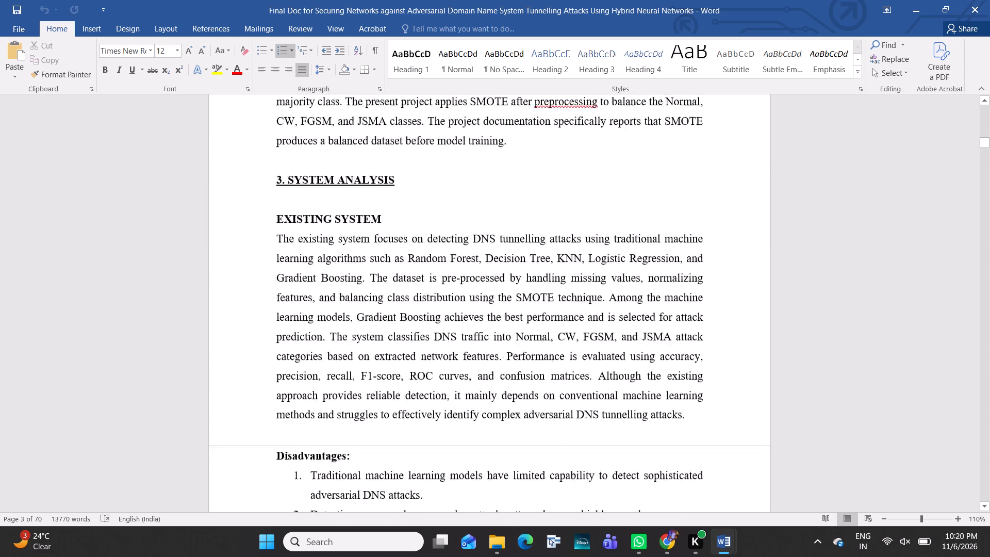
drag(336, 83, 485, 219)
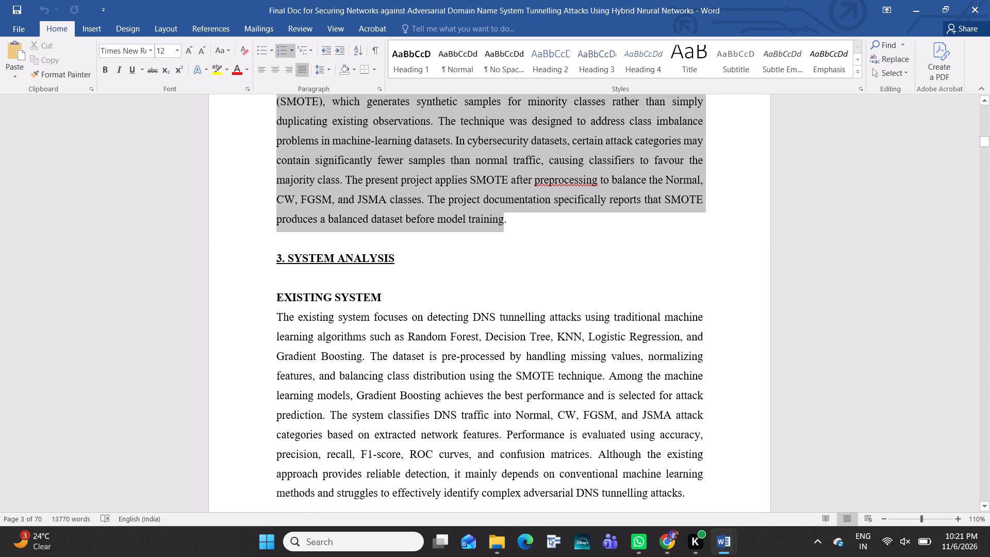
drag(485, 219, 509, 224)
drag(509, 224, 508, 223)
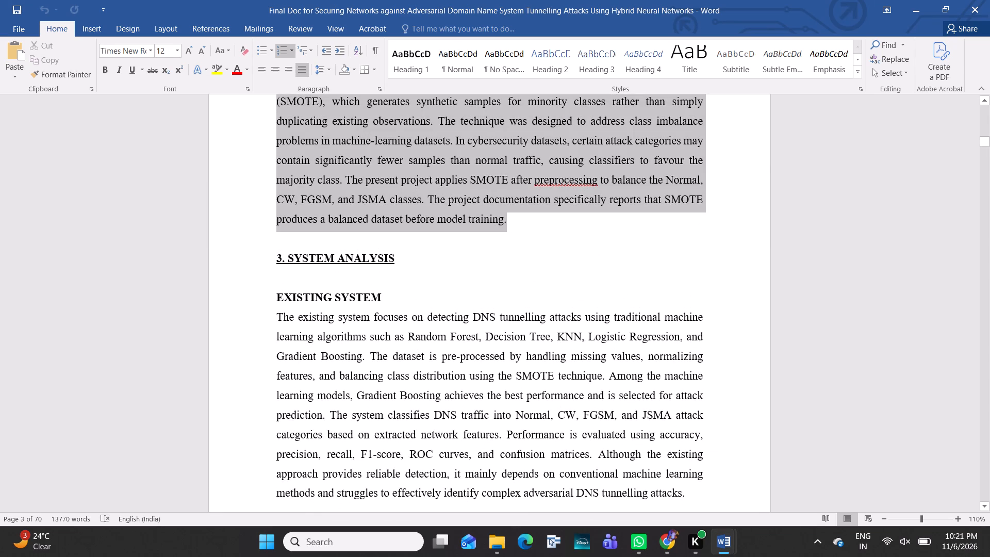
drag(508, 223, 507, 223)
key(ctrl+c)
key(ctrl+c)
scroll(507, 223, up, 8)
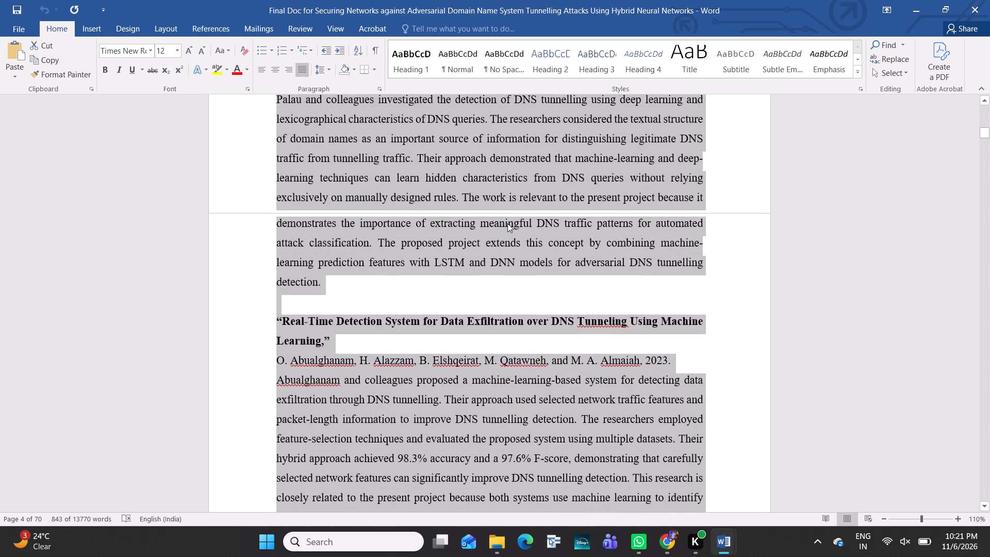
scroll(507, 223, up, 6)
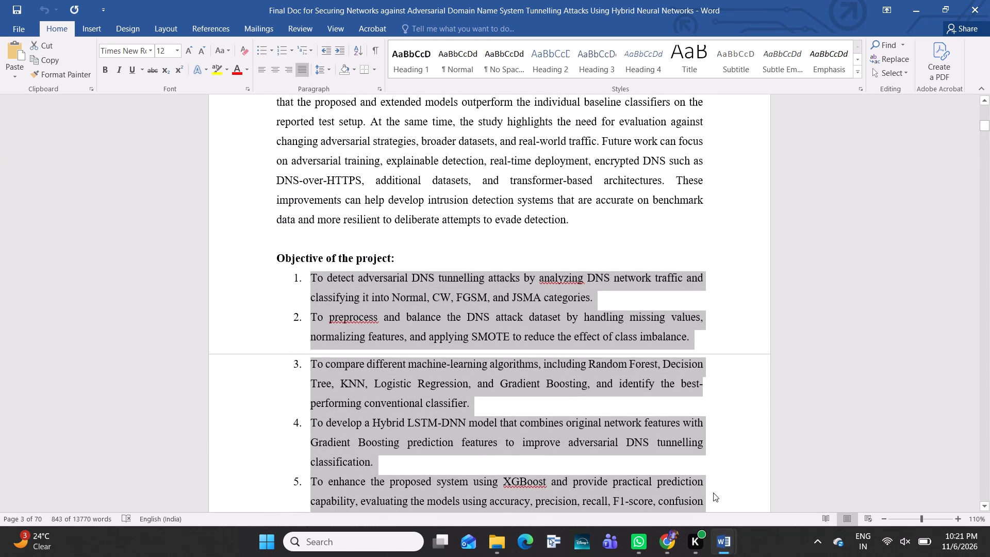
Switch to the A8 mini project document and select from objective 1, "To develop a predictive cybersecurity framework", into Disadvantages item 2, "Experimental Environment Limitations".
click(531, 493)
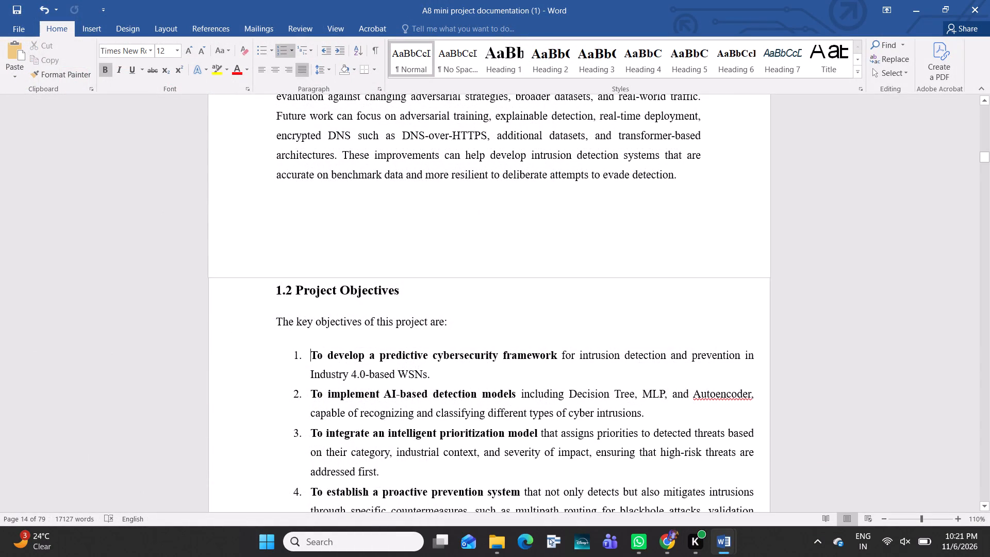
drag(288, 353, 338, 556)
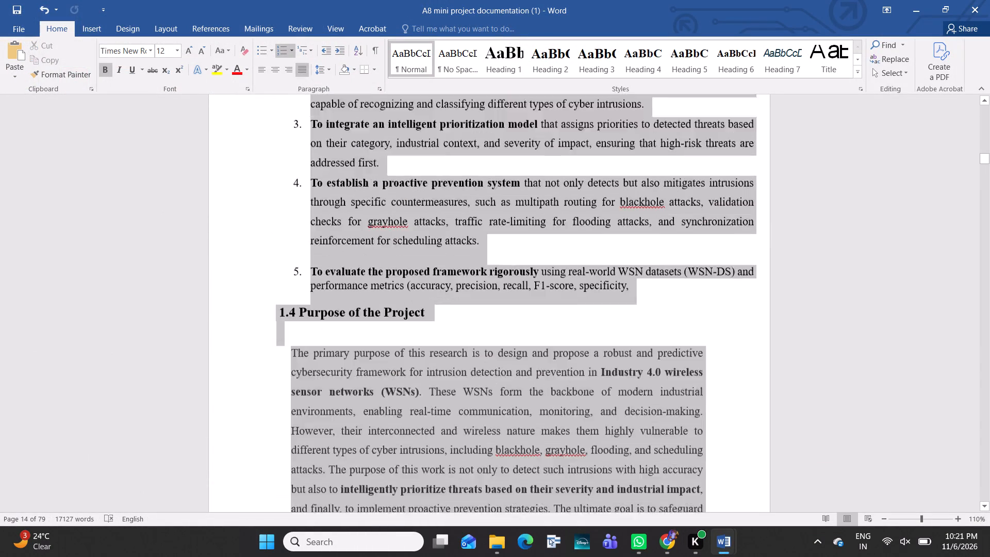
drag(338, 556, 366, 460)
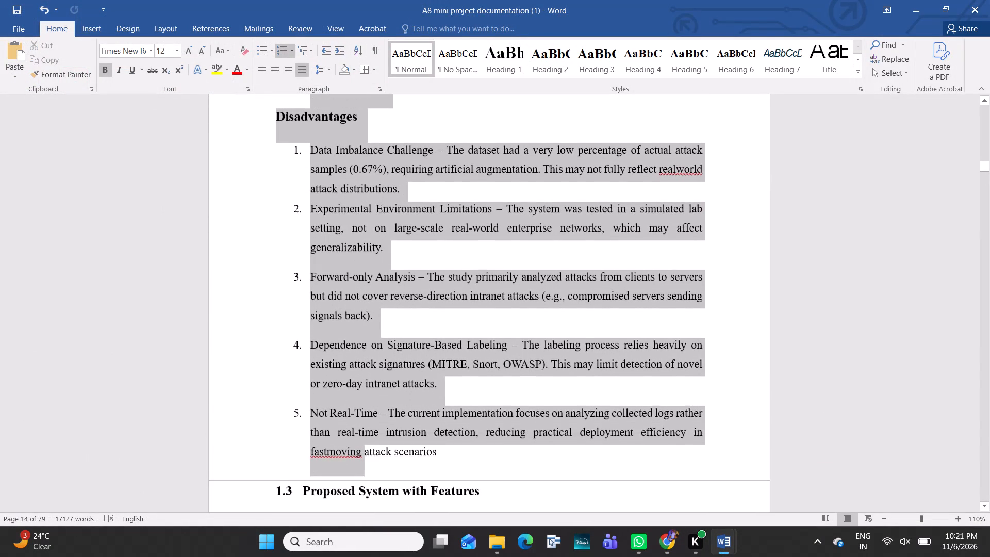
drag(366, 460, 418, 95)
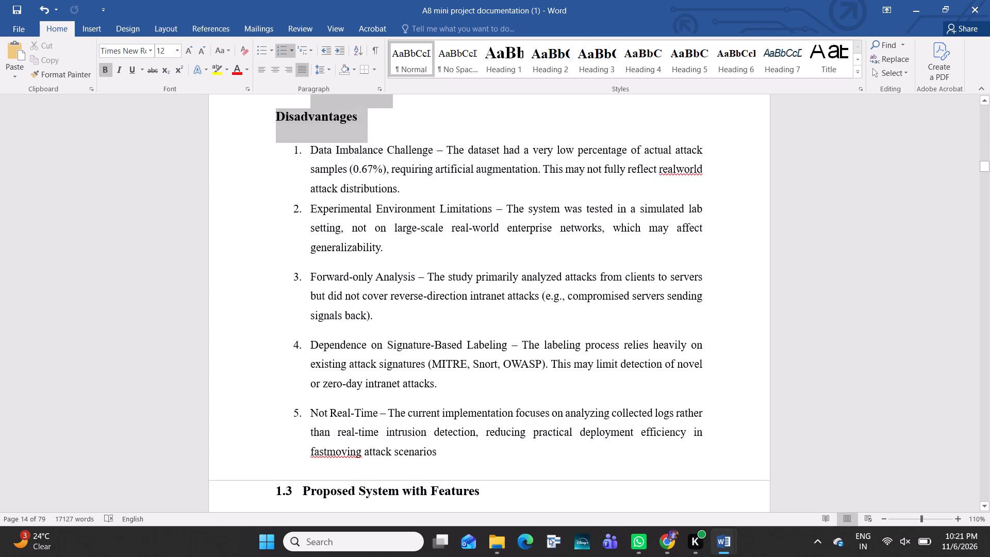
drag(418, 95, 433, 210)
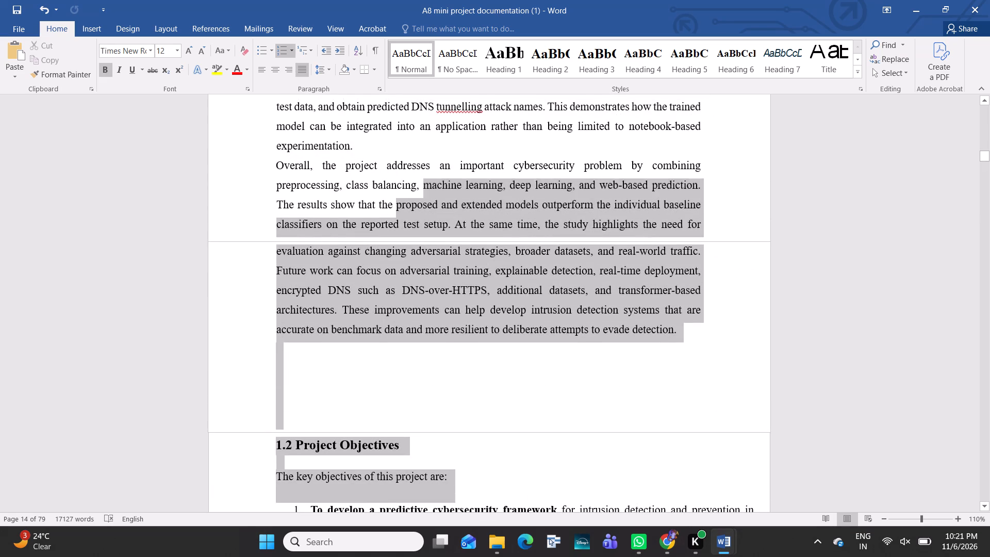
drag(433, 210, 424, 361)
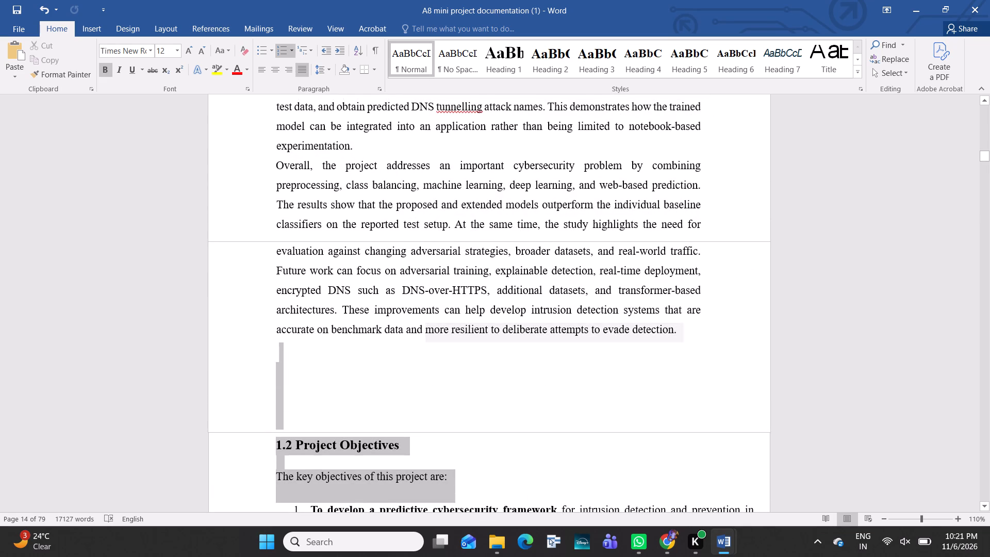
drag(424, 361, 422, 530)
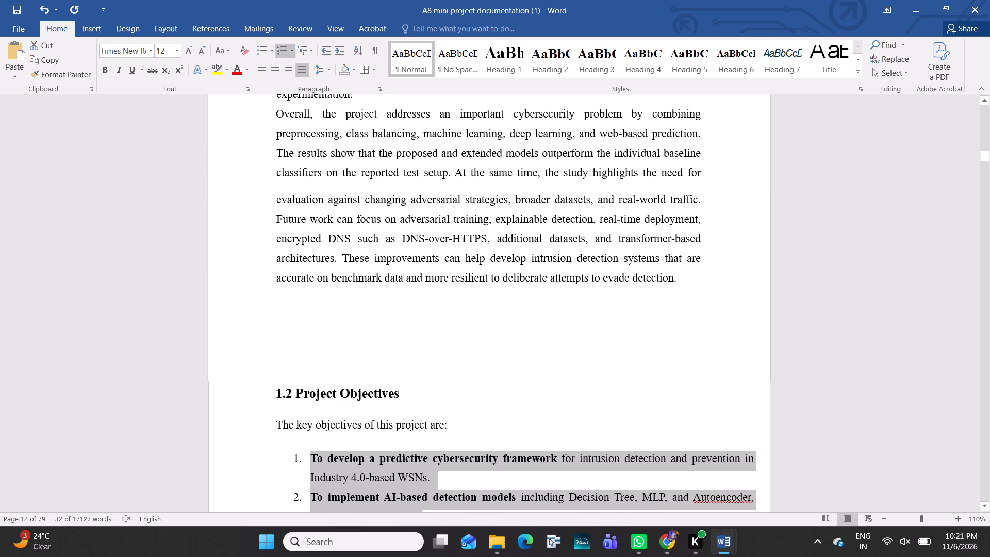
key(shift+Down)
key(shift+Down)
key(shift+Down)
key(shift+Down)
key(shift+Down)
key(shift+Down)
key(shift+Down)
key(shift+Down)
key(shift+Down)
key(shift+Down)
key(shift+Down)
key(shift+Down)
key(shift+Down)
key(shift+Down)
key(shift+Down)
key(shift+Down)
key(shift+Down)
key(shift+Down)
key(shift+Down)
key(shift+Down)
key(shift+Down)
key(shift+Down)
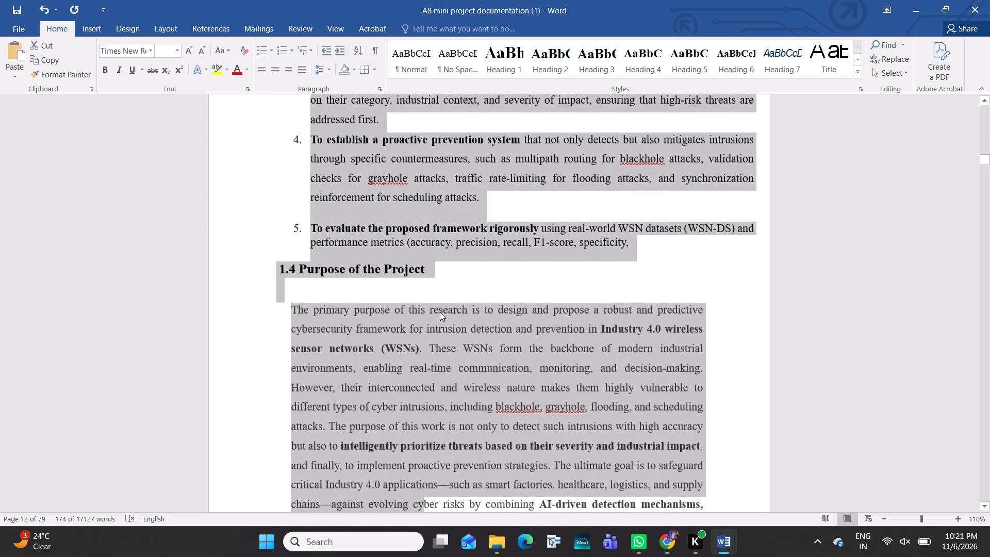
key(shift+Down)
key(shift+Down)
key(shift+Down)
key(shift+Down)
key(shift+Down)
key(shift+Down)
key(shift+Down)
key(shift+Down)
key(shift+Down)
key(shift+Down)
key(shift+Down)
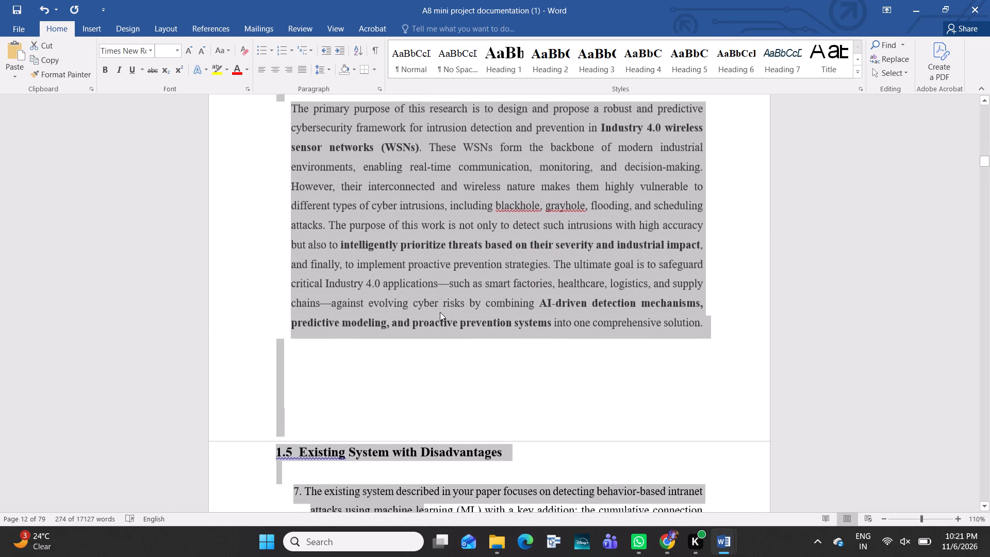
key(shift+Down)
key(shift+Down)
key(shift+Down)
key(shift+Down)
key(shift+Down)
key(shift+Down)
key(shift+Down)
key(shift+Down)
key(shift+Down)
key(shift+Down)
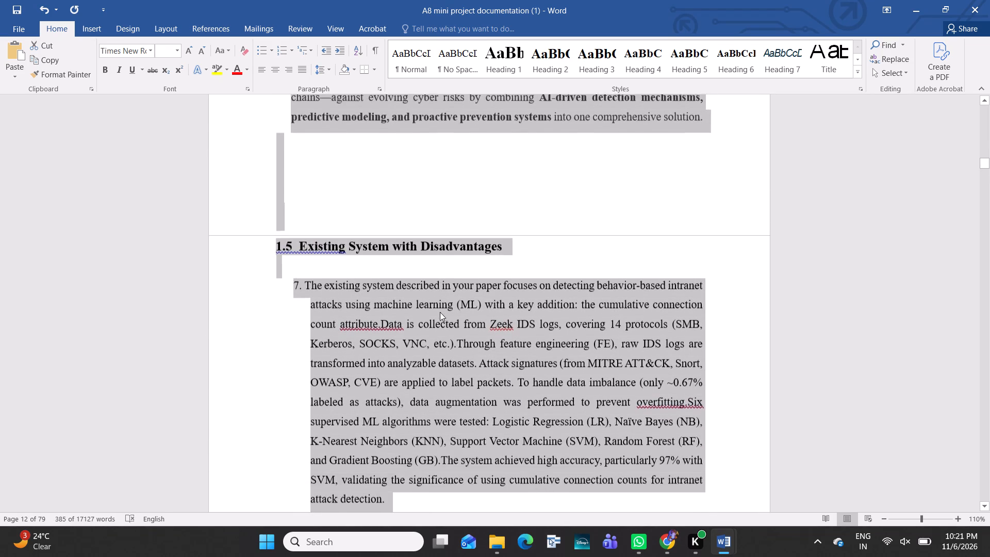
key(shift+Down)
key(shift+Down)
key(shift+Down)
key(shift+Down)
key(shift+Down)
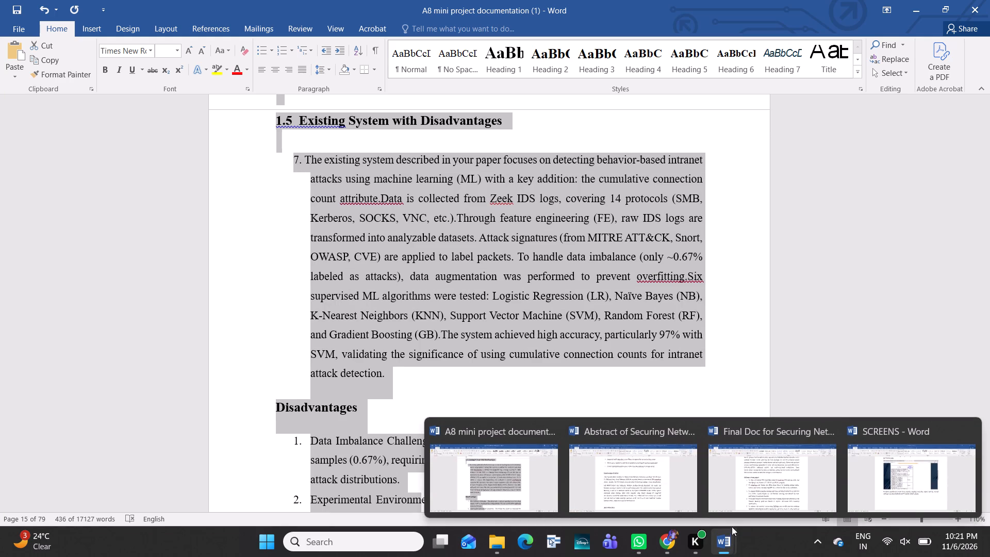
Switch to the final Securing Networks document and review the copied range from the objectives through the literature survey to the System Analysis section.
click(745, 498)
scroll(582, 369, down, 2)
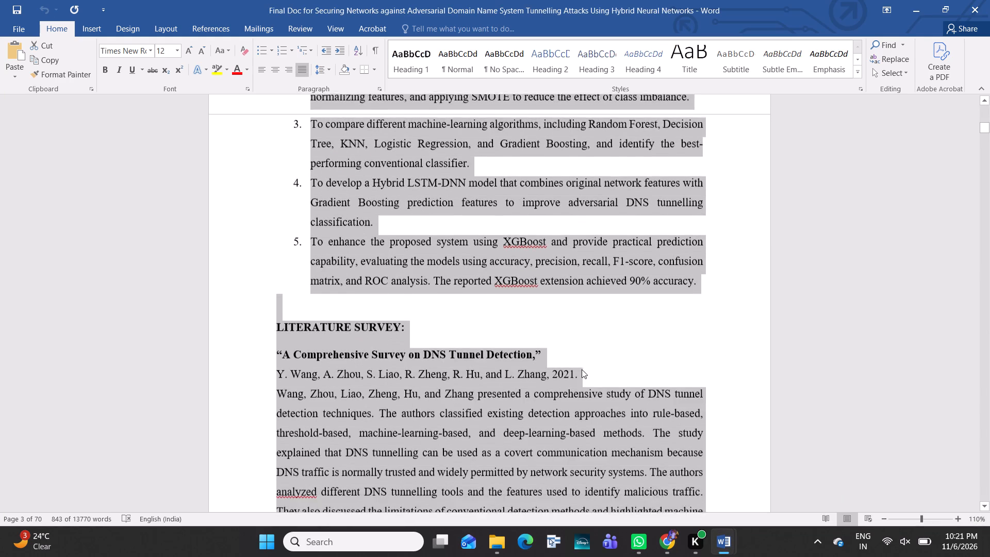
scroll(582, 369, down, 4)
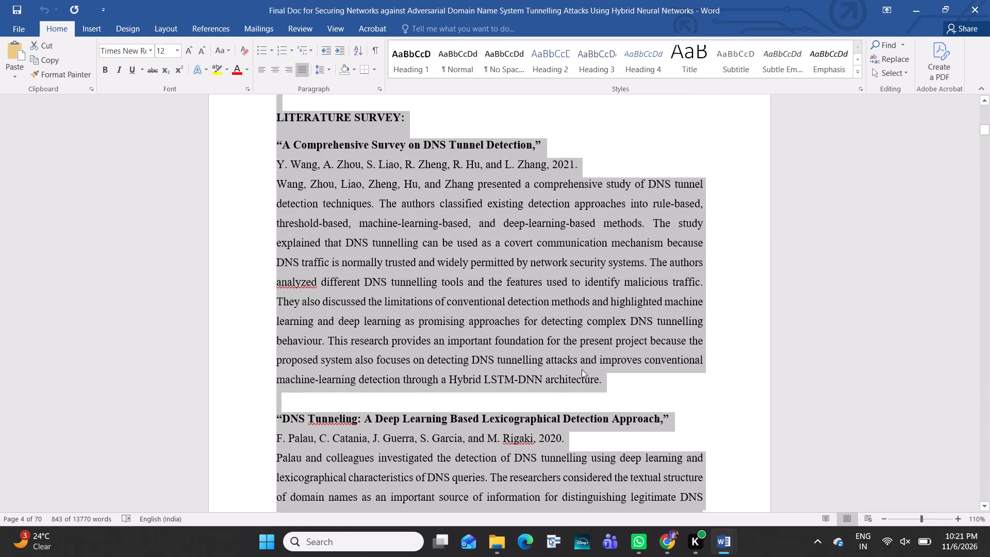
scroll(582, 369, down, 7)
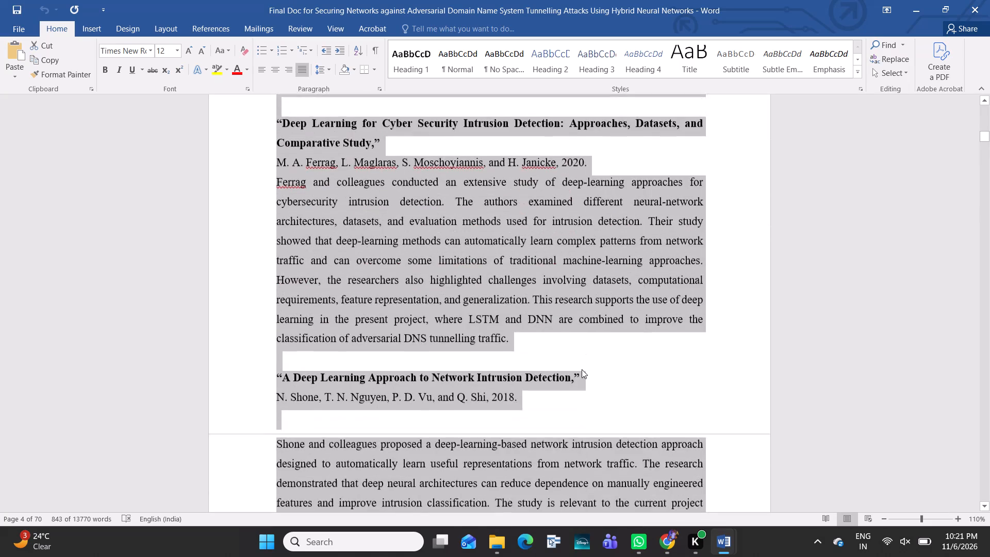
scroll(582, 369, down, 6)
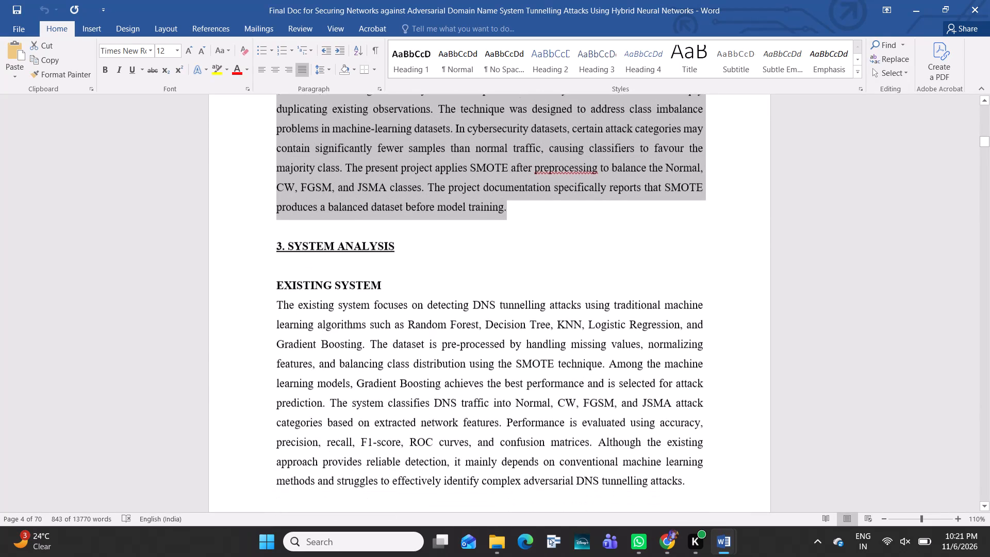
scroll(582, 369, down, 2)
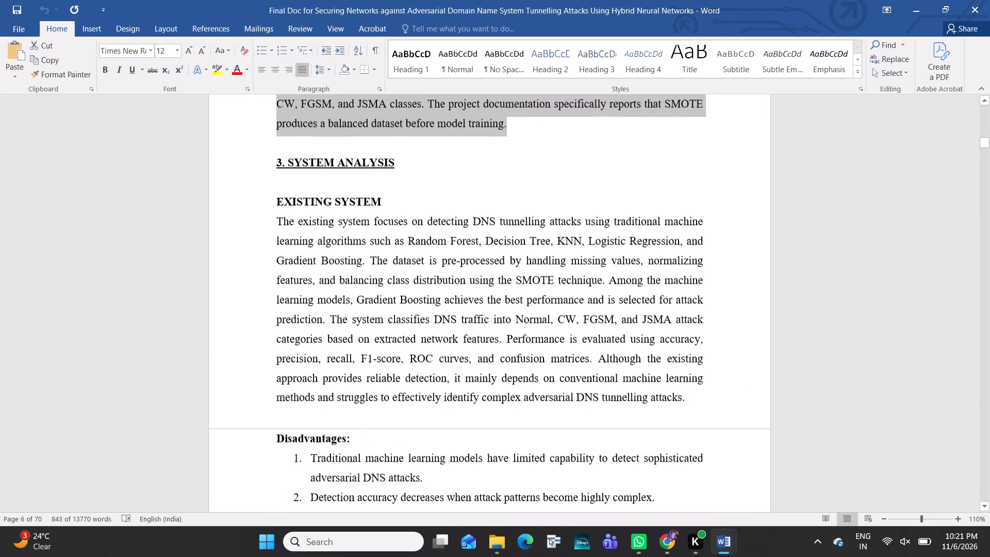
scroll(582, 369, down, 1)
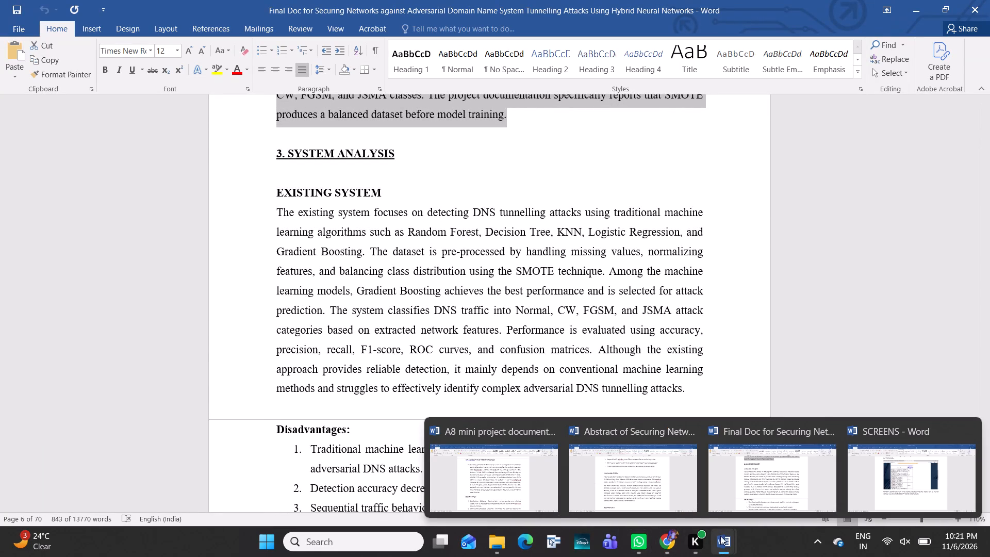
Return to the A8 mini project document and examine its sections from 1.4 Purpose of the Project through Input Design and Output Design.
click(432, 443)
scroll(430, 384, down, 2)
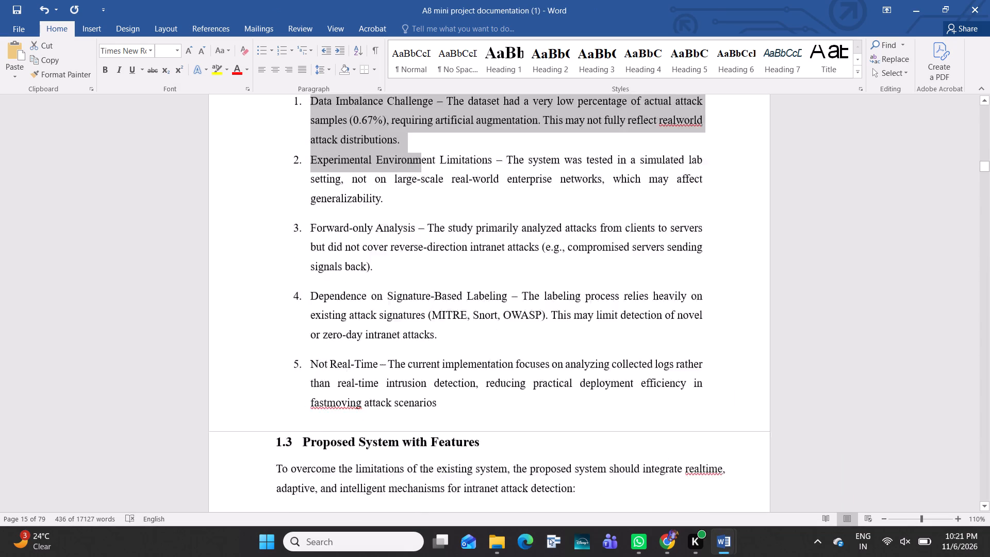
scroll(430, 384, down, 1)
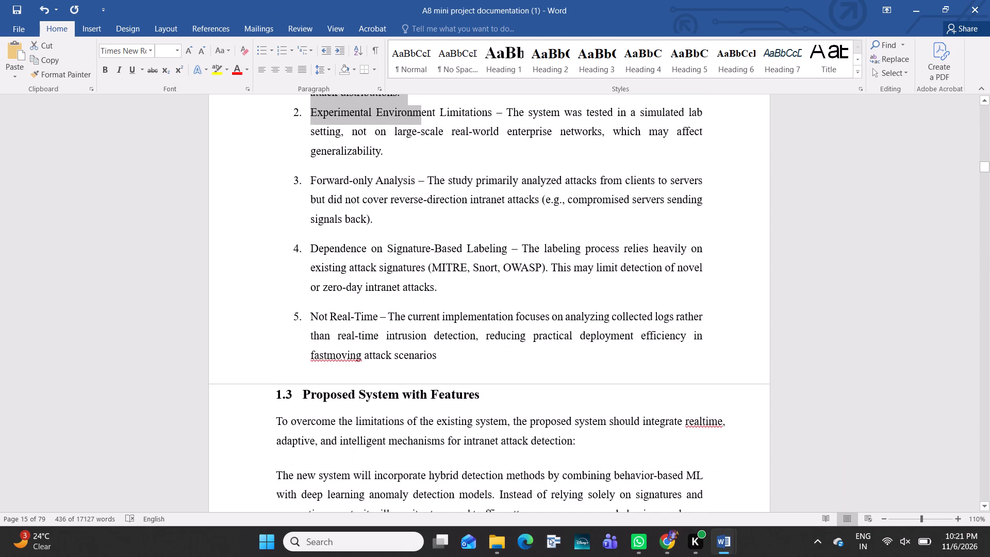
scroll(631, 416, down, 3)
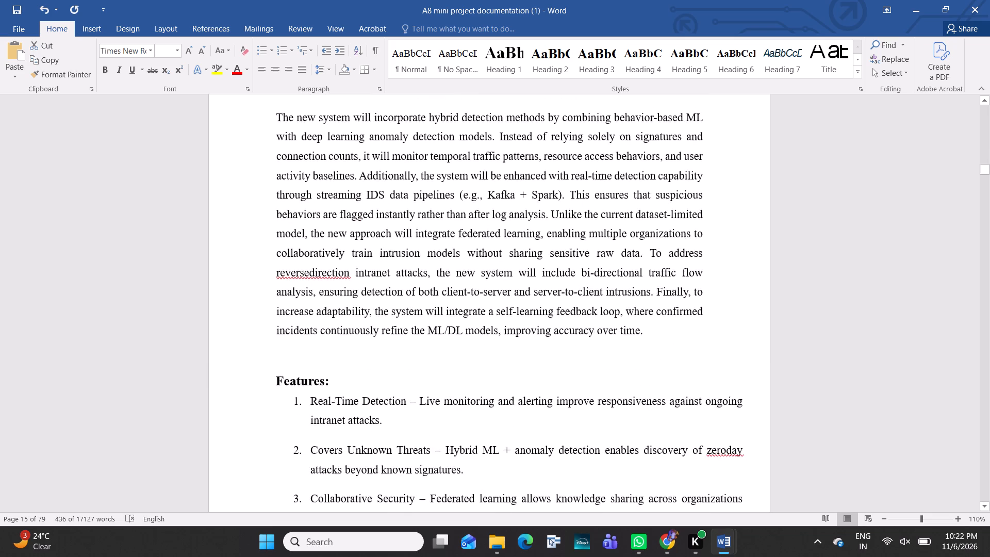
scroll(631, 416, down, 4)
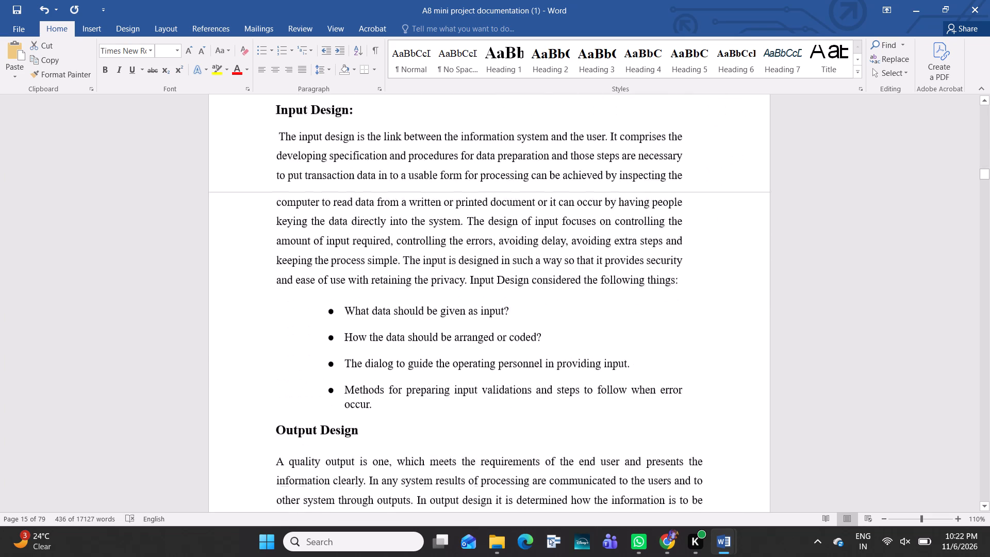
scroll(631, 416, down, 1)
scroll(631, 416, up, 9)
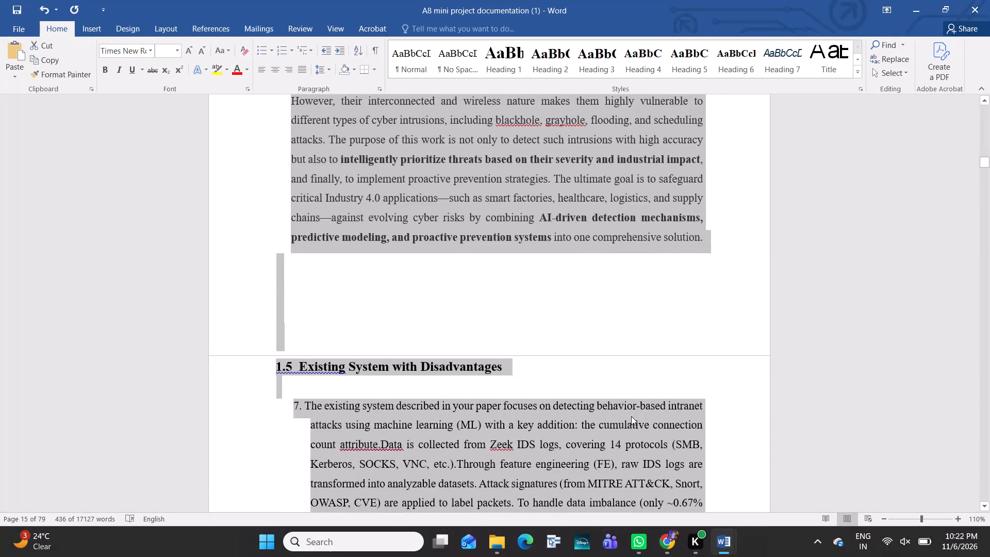
scroll(631, 416, up, 2)
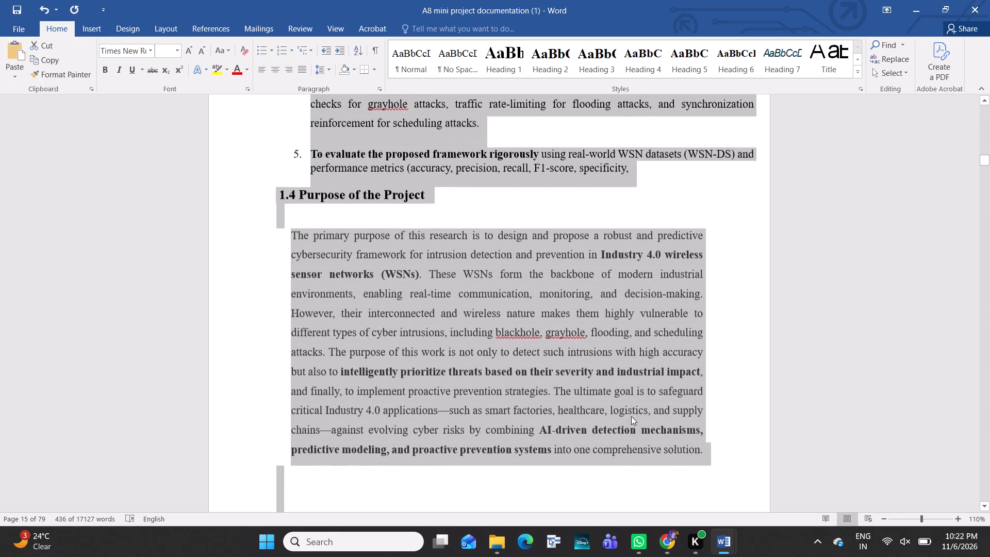
scroll(631, 416, up, 1)
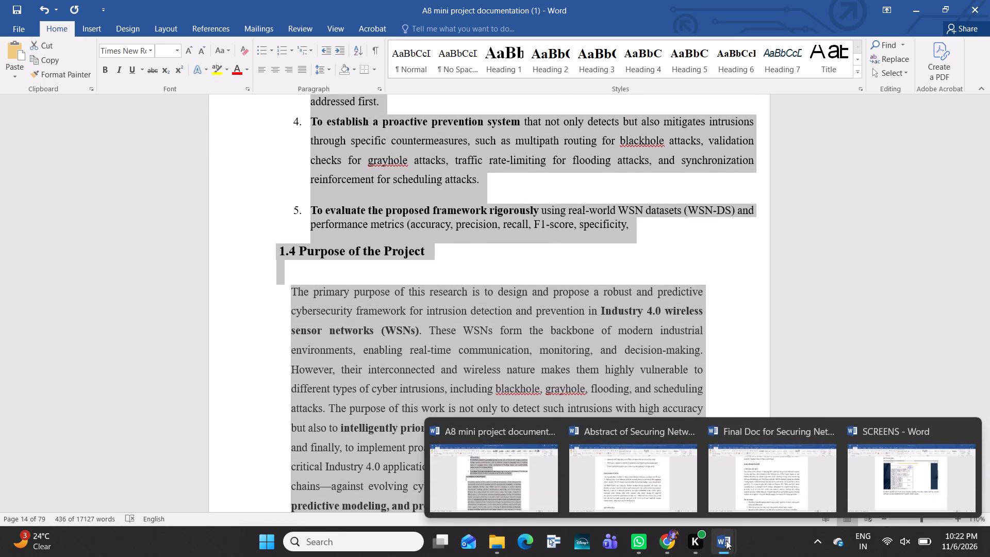
Switch to the final Securing Networks document and recheck the copied text from the literature survey back to the project objectives.
click(764, 487)
scroll(560, 370, up, 6)
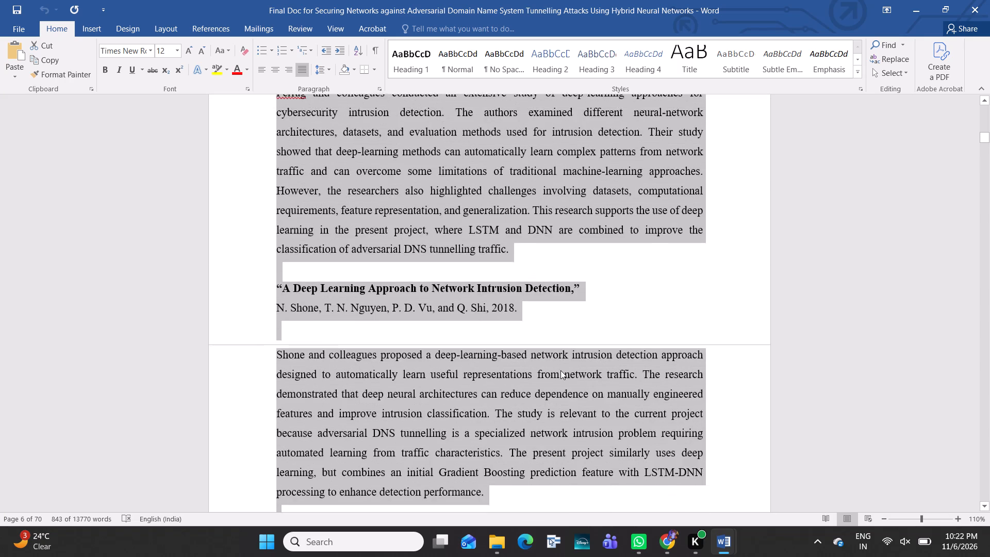
scroll(560, 370, up, 4)
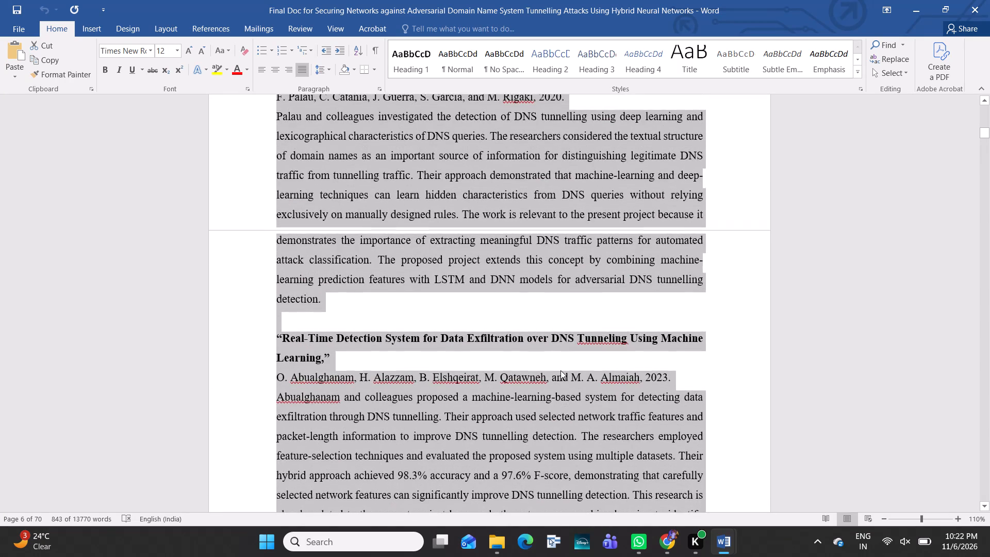
scroll(560, 370, up, 4)
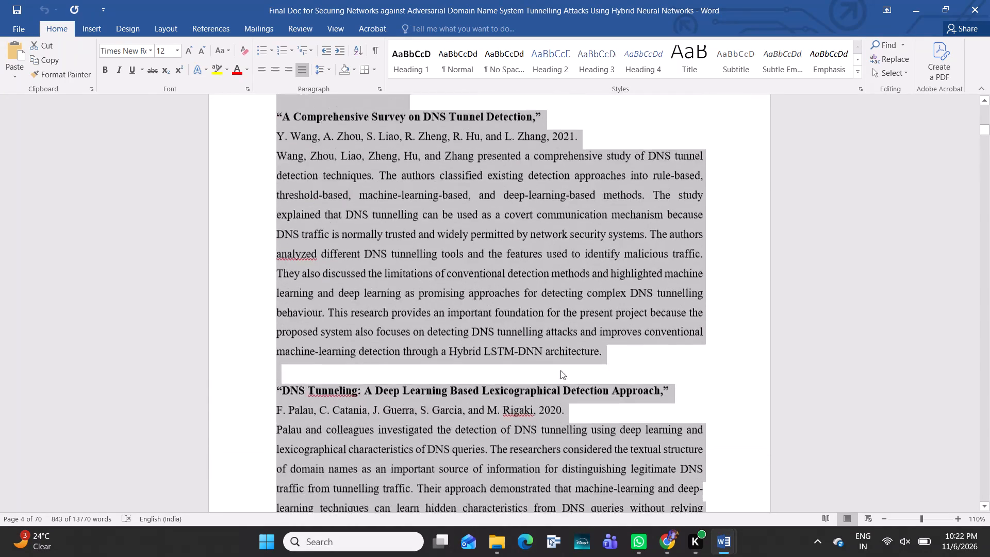
scroll(560, 370, up, 1)
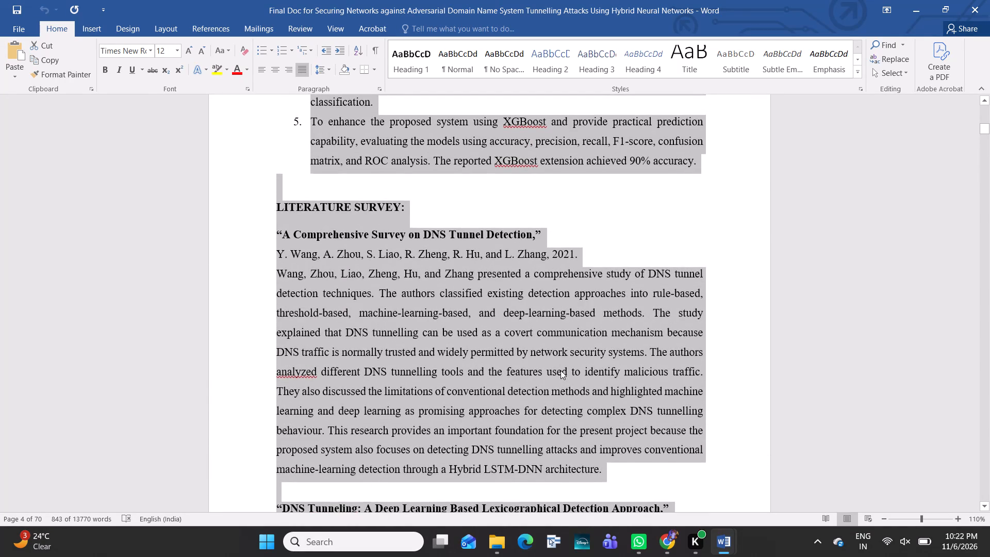
scroll(560, 370, up, 4)
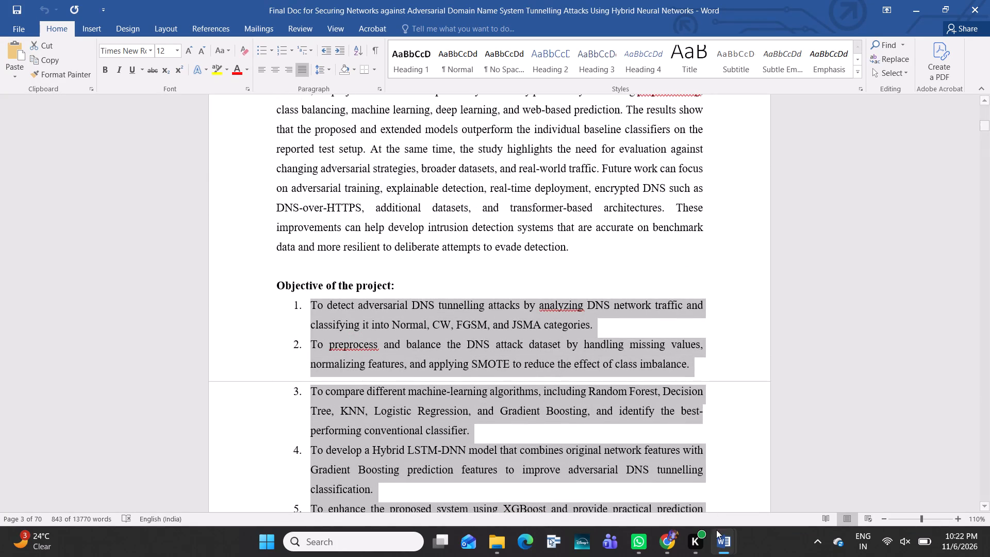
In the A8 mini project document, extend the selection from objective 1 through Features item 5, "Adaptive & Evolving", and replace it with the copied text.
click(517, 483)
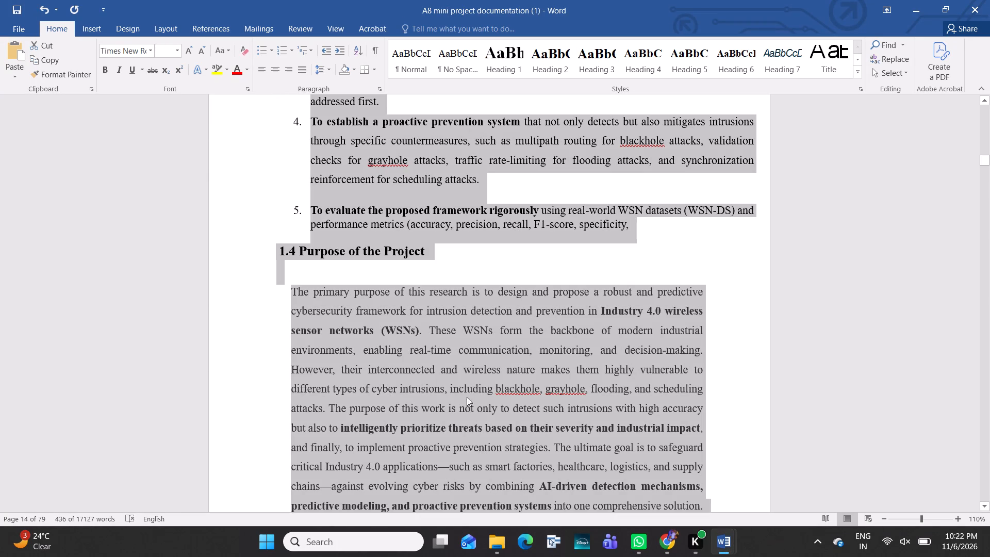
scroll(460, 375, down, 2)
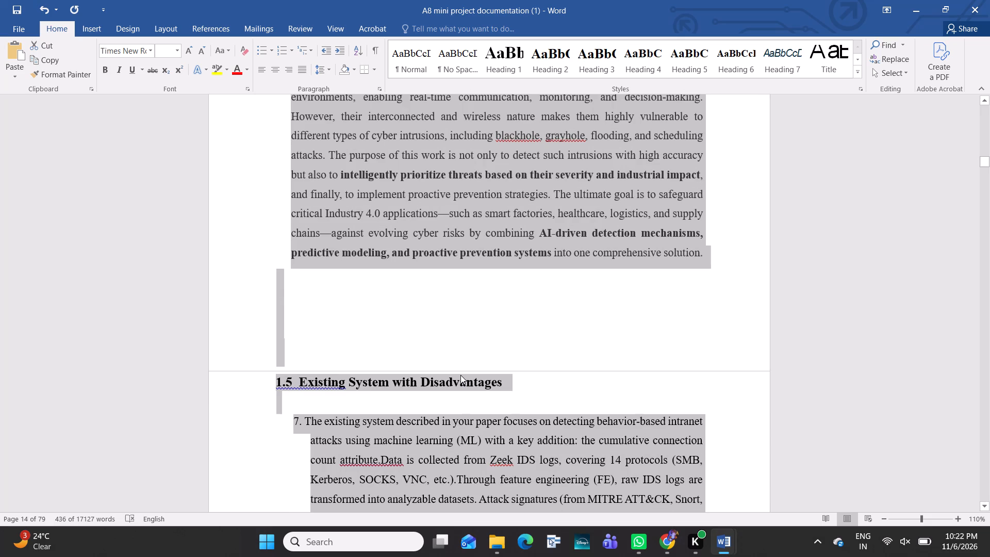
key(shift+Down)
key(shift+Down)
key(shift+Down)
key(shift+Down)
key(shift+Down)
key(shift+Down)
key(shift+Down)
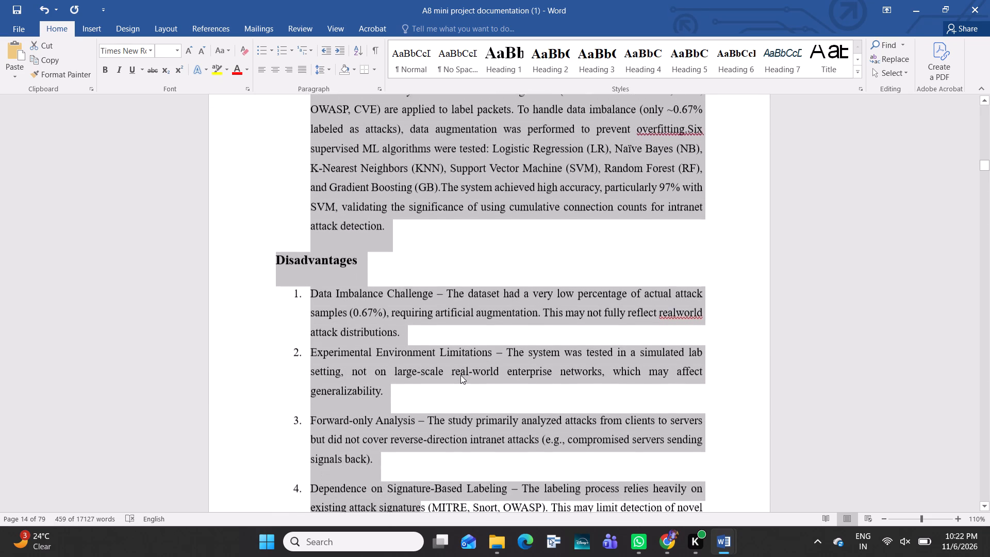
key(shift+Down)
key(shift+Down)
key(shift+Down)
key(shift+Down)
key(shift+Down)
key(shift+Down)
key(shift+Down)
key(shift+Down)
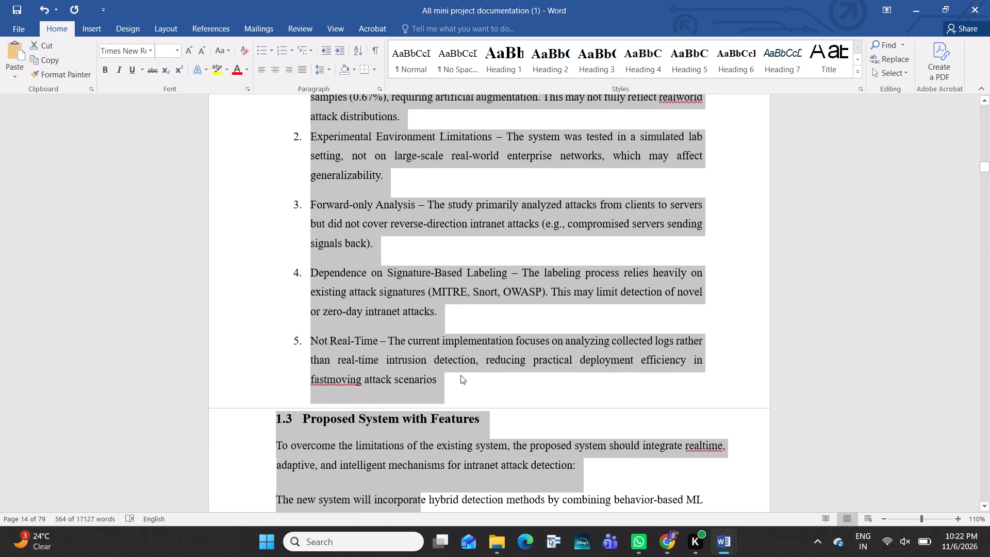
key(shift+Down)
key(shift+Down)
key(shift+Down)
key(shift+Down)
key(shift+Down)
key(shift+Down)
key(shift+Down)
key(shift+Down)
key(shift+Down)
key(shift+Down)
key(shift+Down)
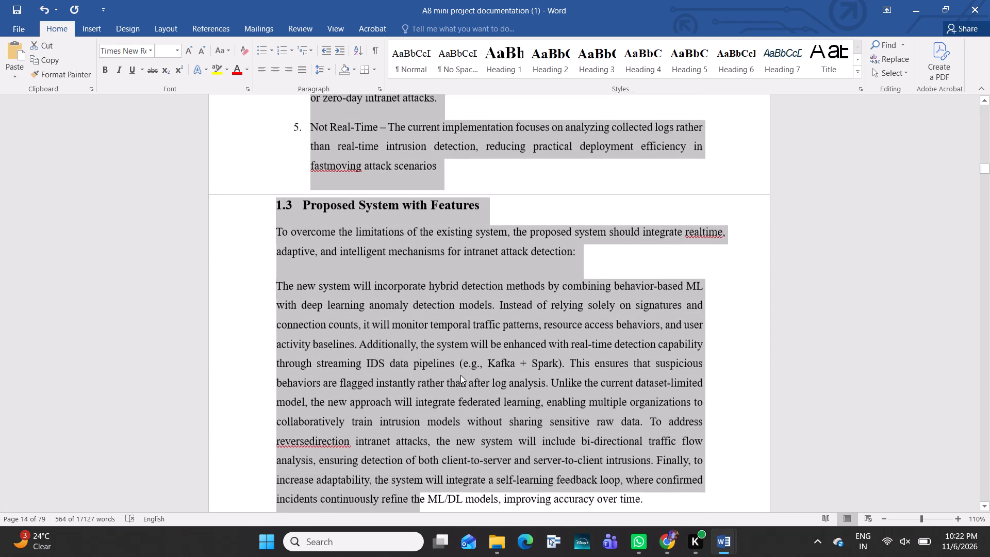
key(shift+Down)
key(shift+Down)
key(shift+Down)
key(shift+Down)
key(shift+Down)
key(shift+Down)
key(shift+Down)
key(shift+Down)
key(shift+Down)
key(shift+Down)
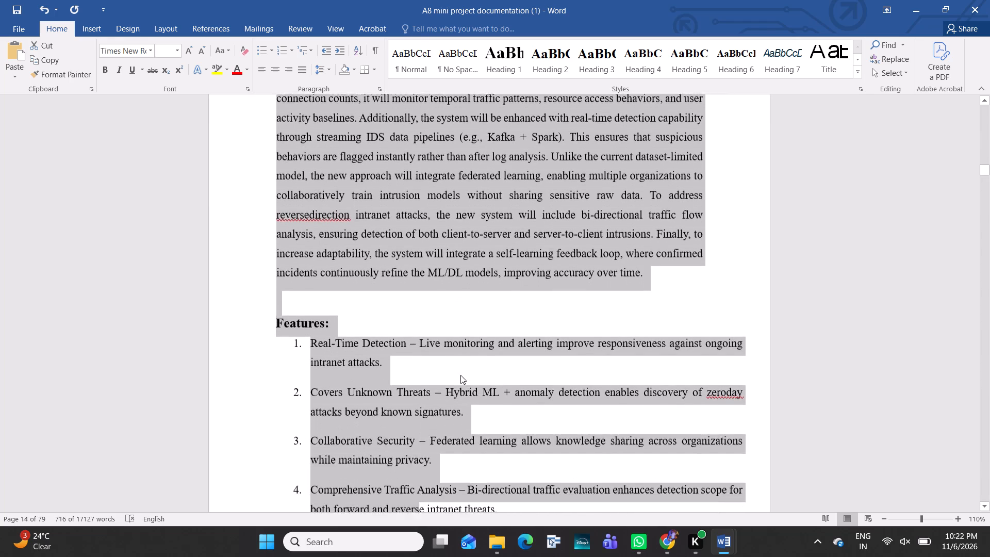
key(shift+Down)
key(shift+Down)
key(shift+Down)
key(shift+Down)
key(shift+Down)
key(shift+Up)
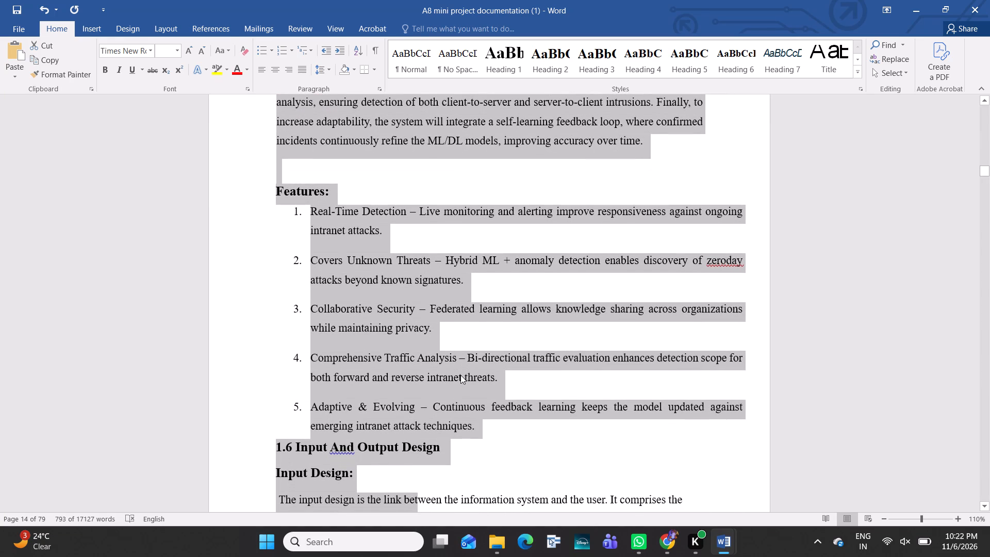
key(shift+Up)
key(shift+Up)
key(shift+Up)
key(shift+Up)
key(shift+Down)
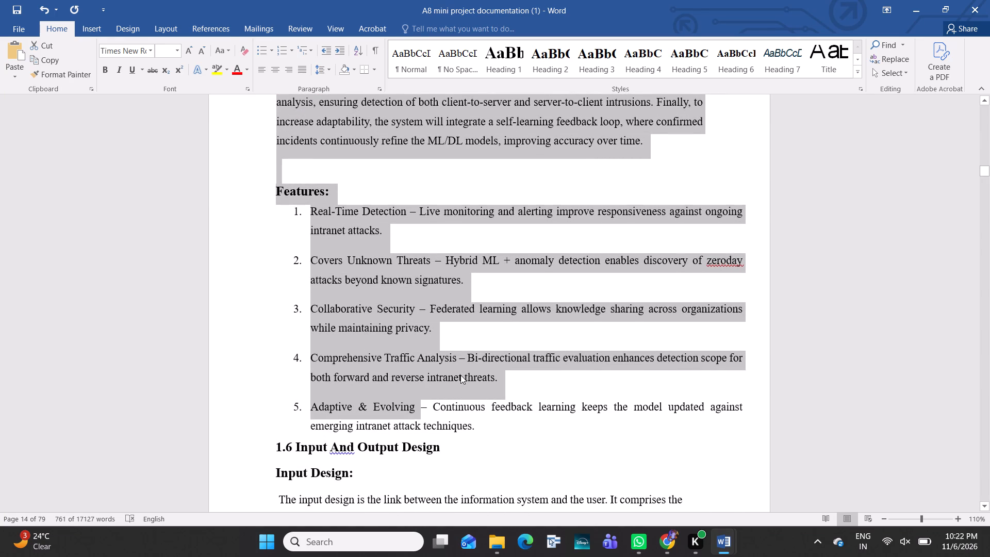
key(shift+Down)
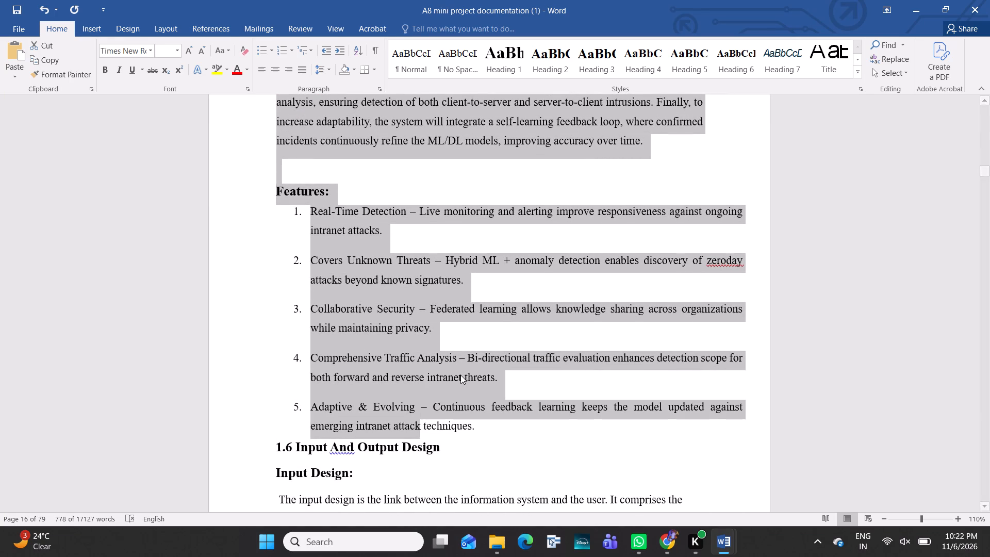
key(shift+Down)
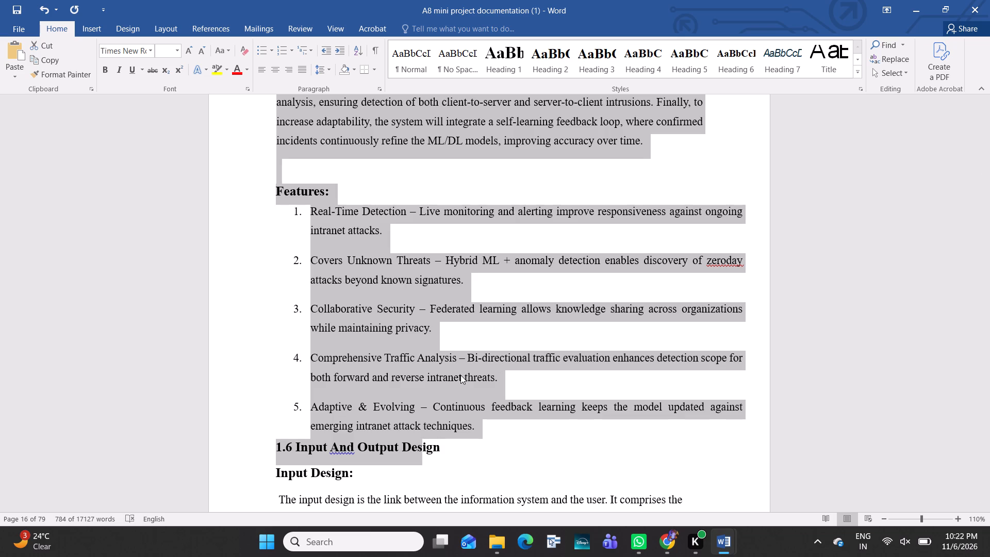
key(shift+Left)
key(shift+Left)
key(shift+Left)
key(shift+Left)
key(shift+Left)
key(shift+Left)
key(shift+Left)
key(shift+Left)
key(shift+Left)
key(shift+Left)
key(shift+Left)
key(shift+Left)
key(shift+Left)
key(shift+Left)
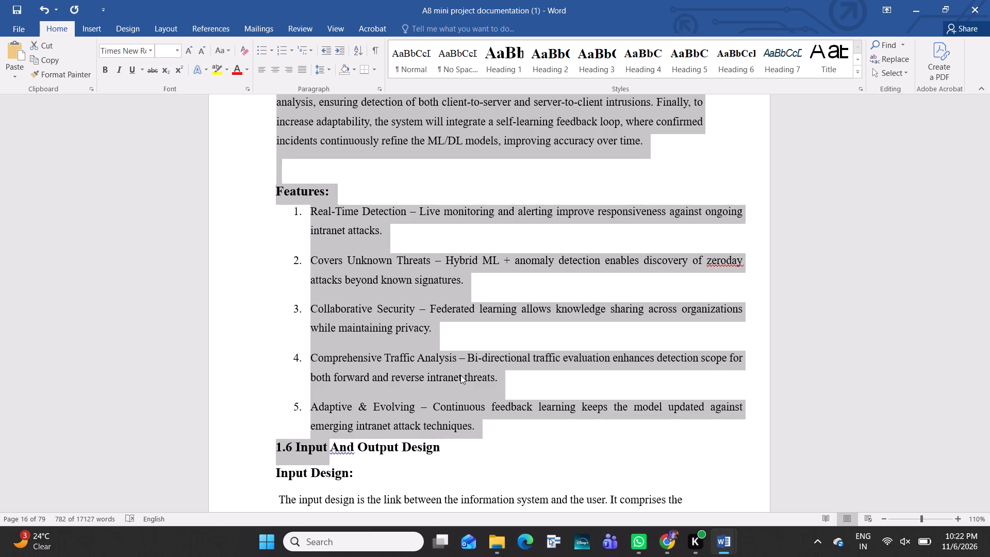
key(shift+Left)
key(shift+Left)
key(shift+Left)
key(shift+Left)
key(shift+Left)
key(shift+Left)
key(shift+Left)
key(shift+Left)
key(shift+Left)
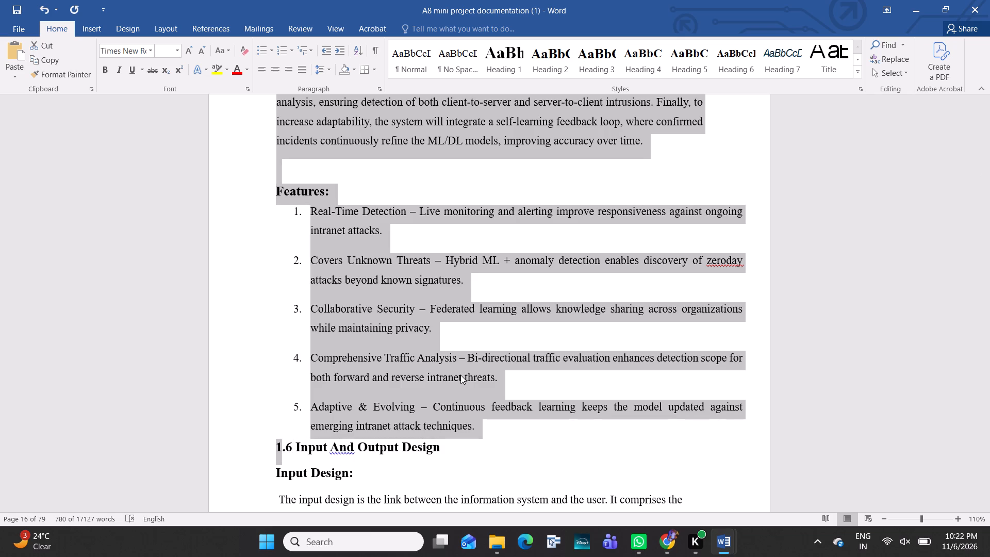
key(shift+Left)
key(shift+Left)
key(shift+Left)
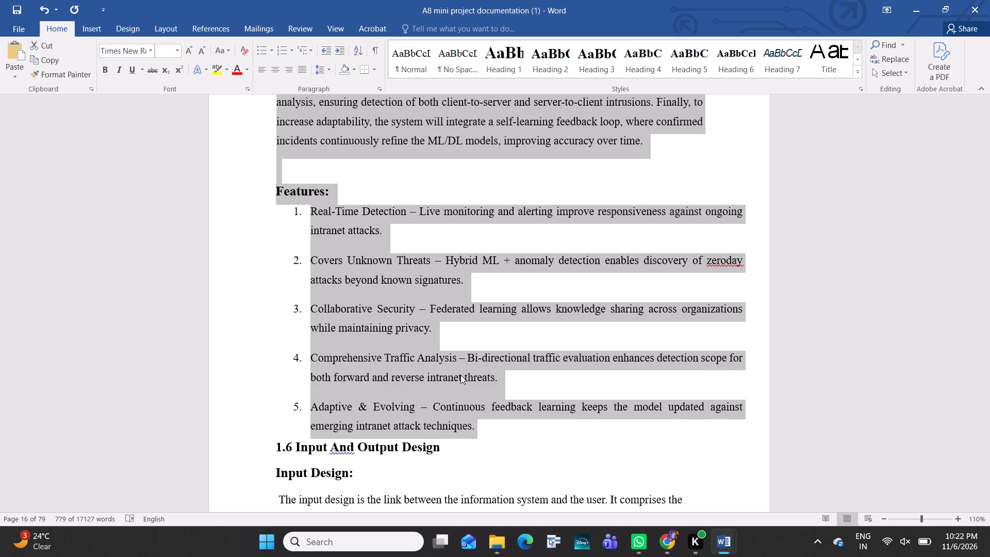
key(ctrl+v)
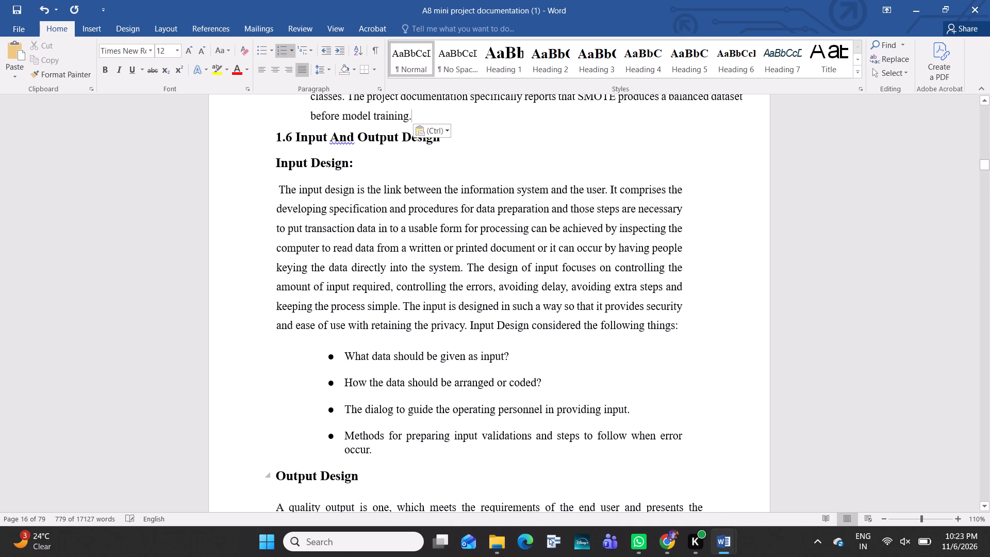
Review the pasted text from the SMOTE entry back through the literature survey to 1.2 Project Objectives, checking its layout and numbering.
scroll(506, 484, up, 2)
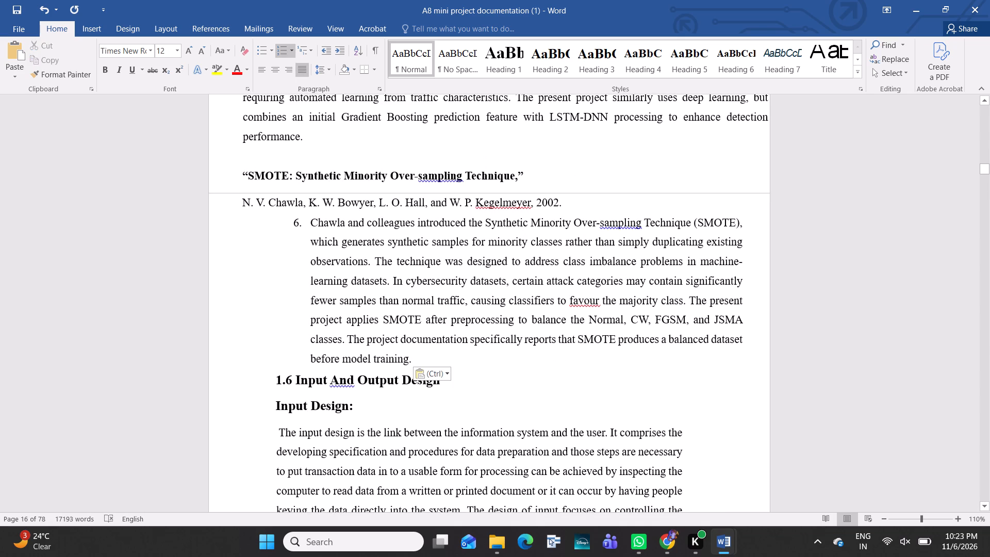
scroll(506, 484, up, 2)
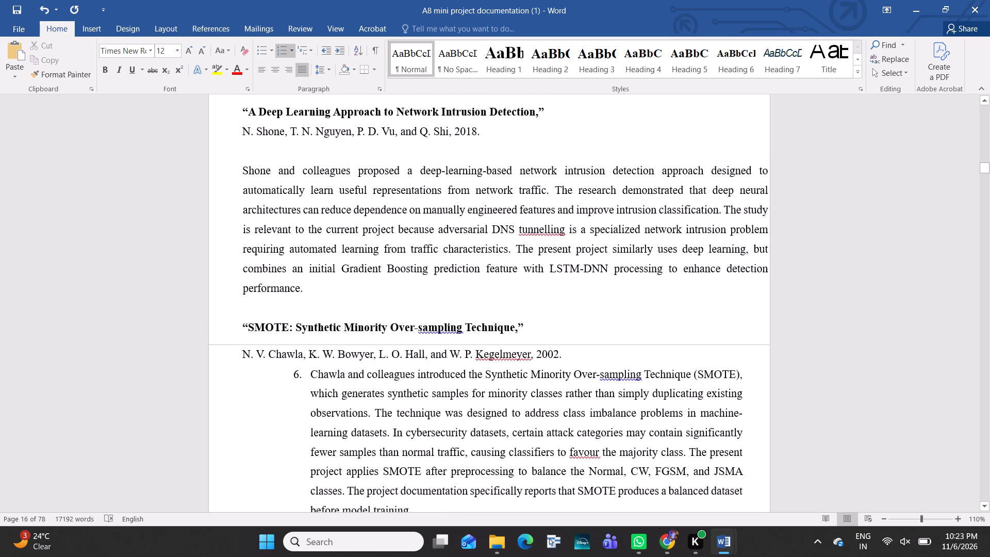
scroll(506, 484, up, 2)
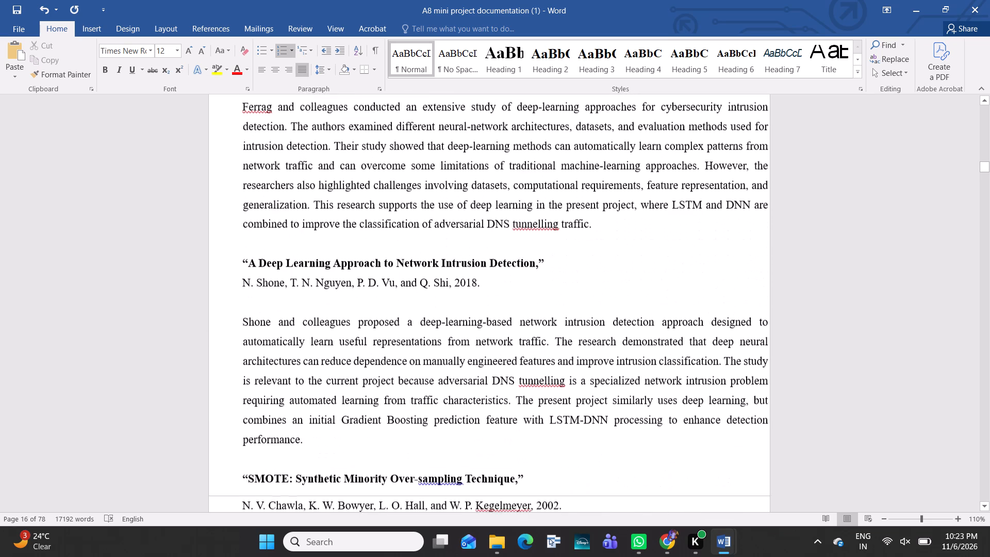
scroll(506, 484, up, 4)
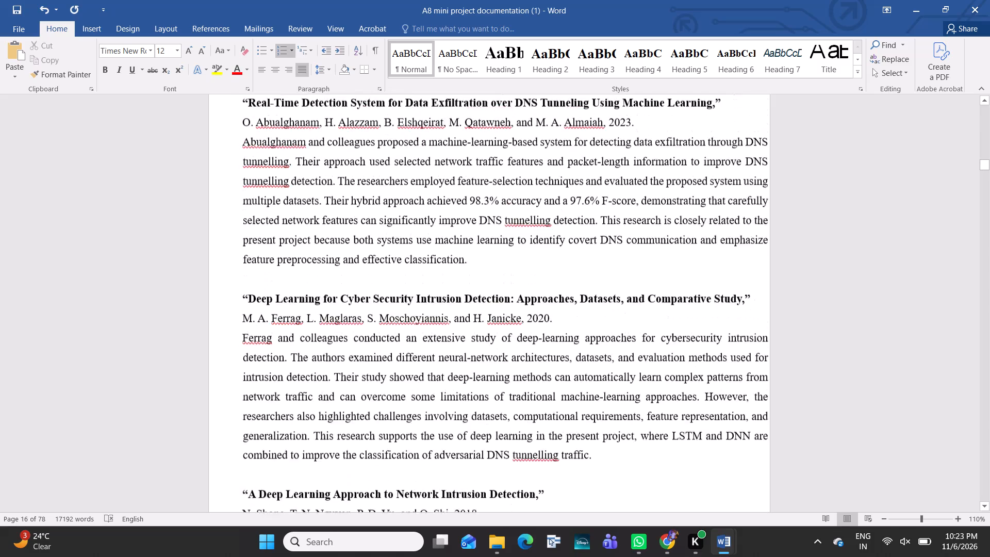
scroll(506, 484, up, 3)
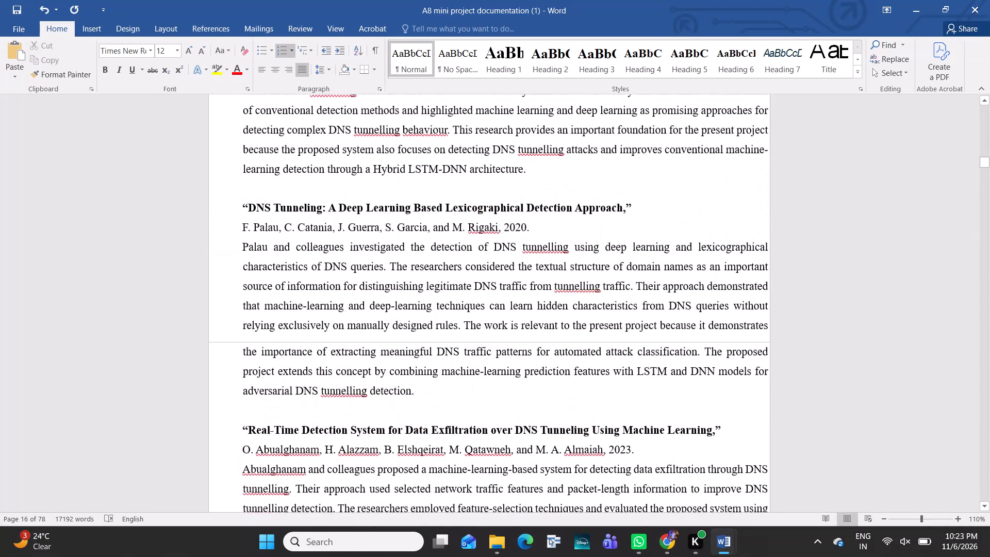
scroll(506, 484, up, 6)
scroll(506, 484, down, 2)
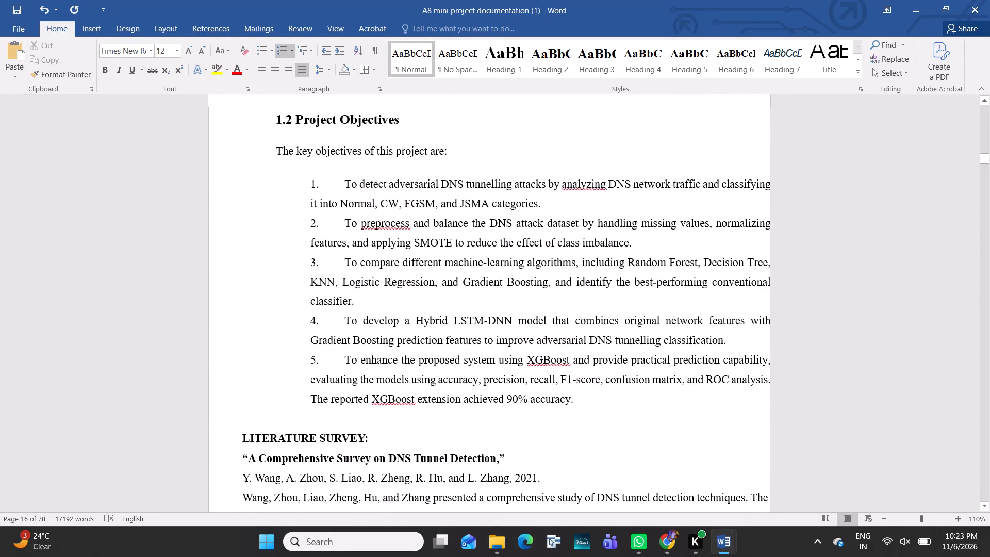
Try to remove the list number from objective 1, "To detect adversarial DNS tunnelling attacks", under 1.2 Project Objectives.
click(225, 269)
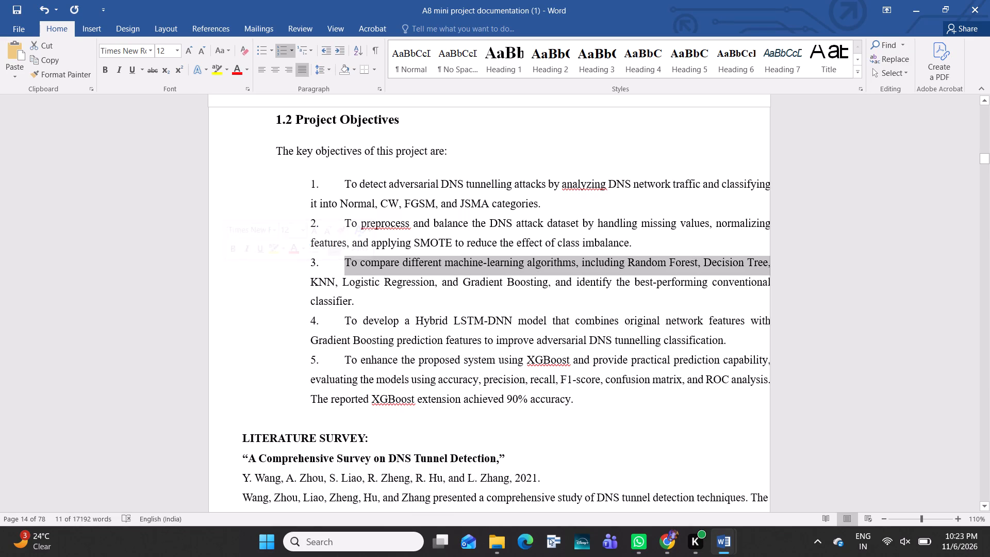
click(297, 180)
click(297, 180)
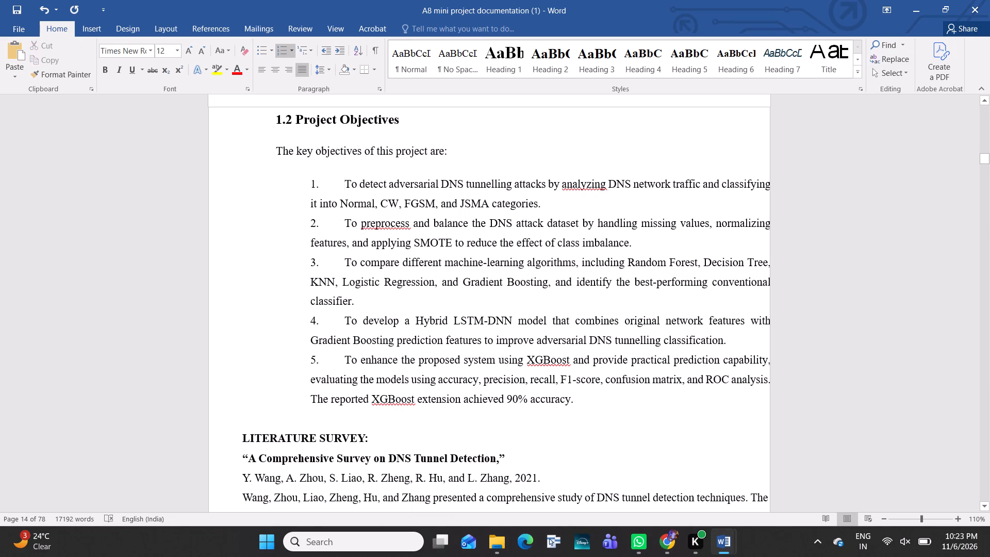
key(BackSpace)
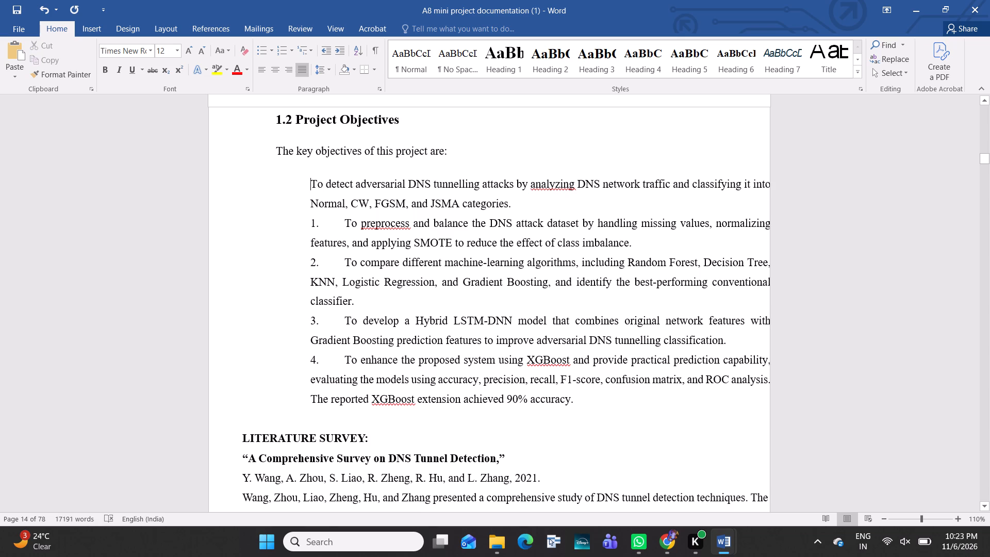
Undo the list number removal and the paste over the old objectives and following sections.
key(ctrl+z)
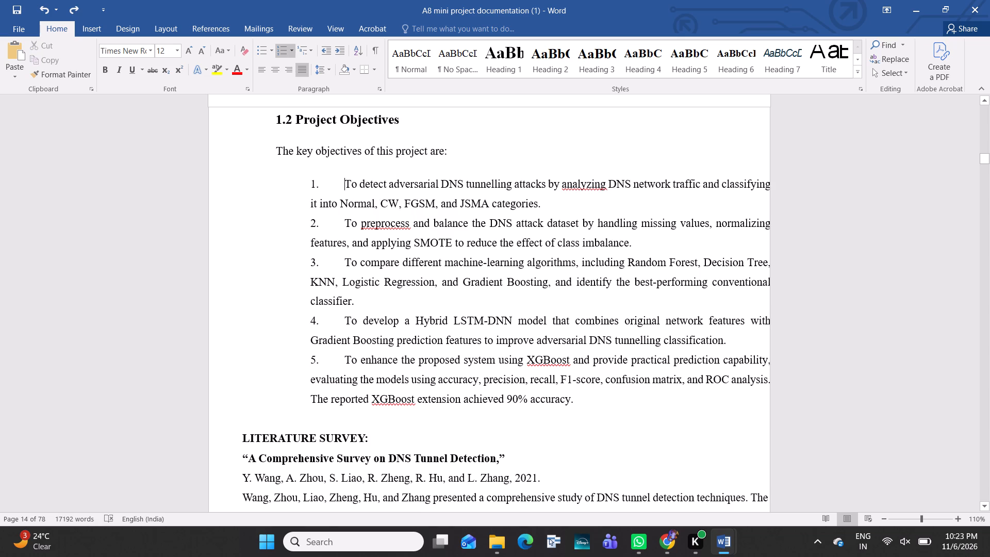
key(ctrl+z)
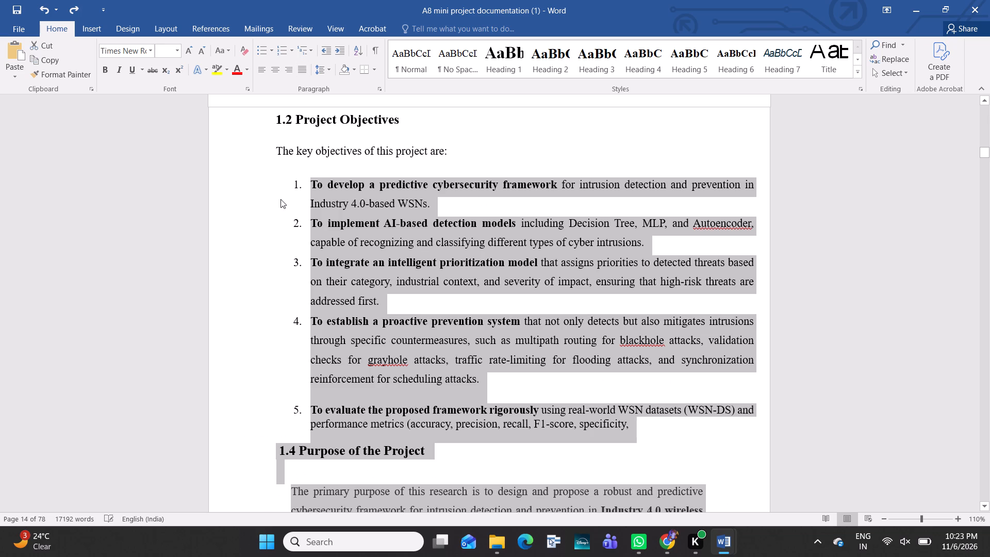
Paste the copied objectives and literature survey on a new line beneath "The key objectives of this project are:".
click(449, 150)
key(Return)
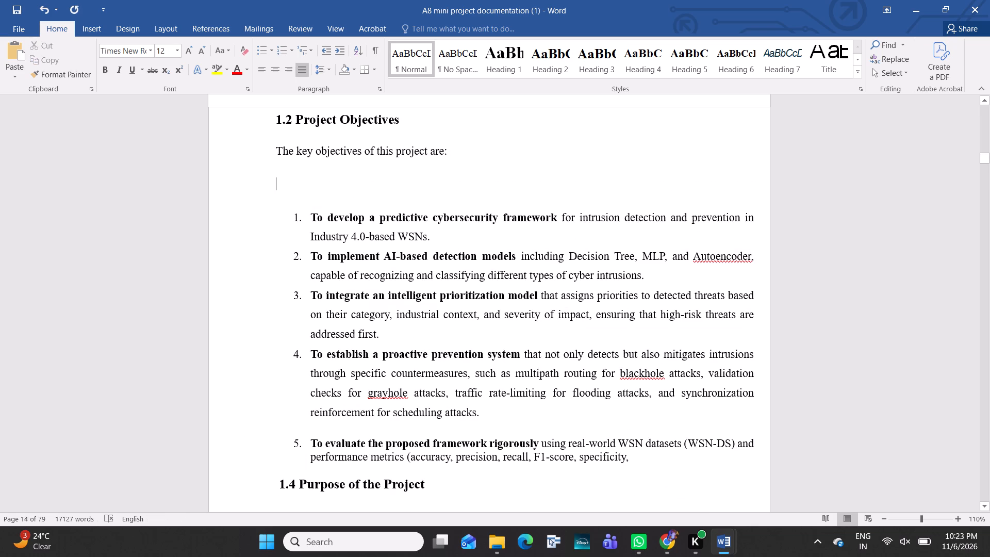
key(ctrl+v)
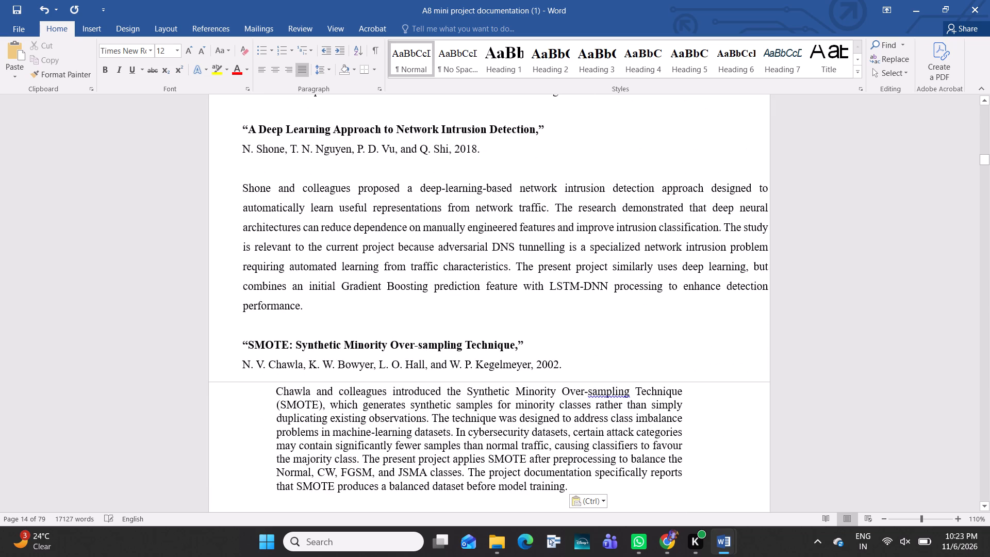
Examine the pasted objectives and literature survey and their surroundings, from the Introduction down to the old objectives and 1.4 Purpose of the Project.
scroll(449, 150, up, 5)
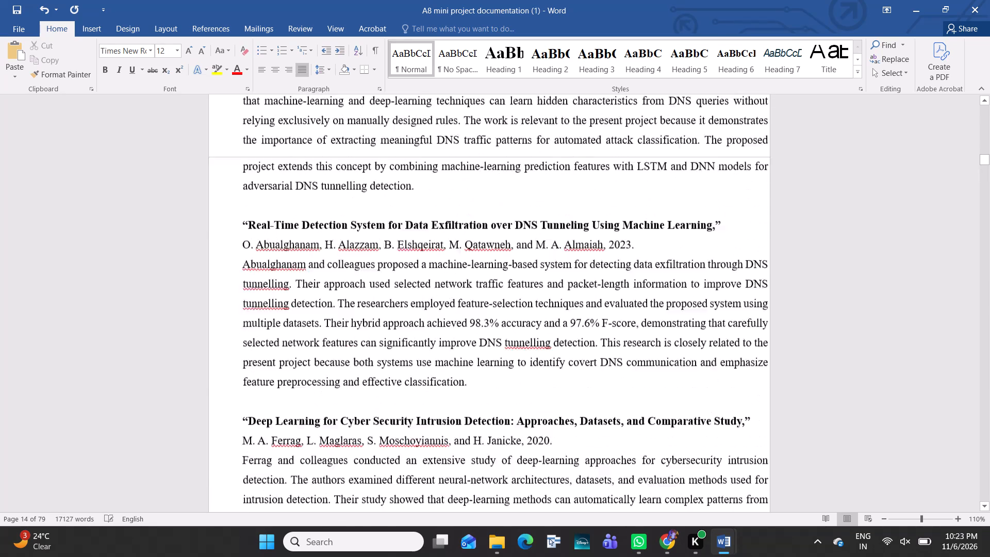
scroll(449, 150, up, 7)
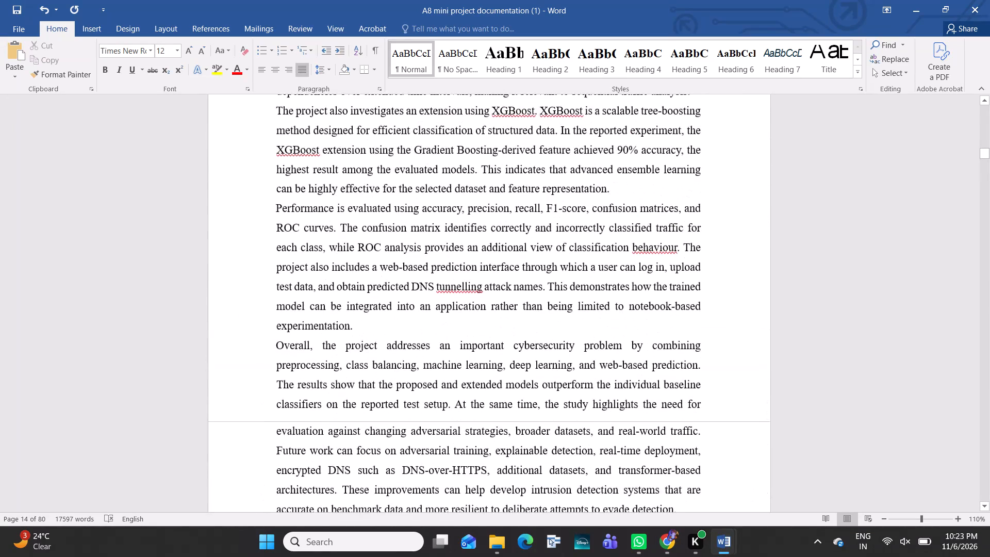
scroll(449, 150, up, 6)
scroll(449, 150, down, 4)
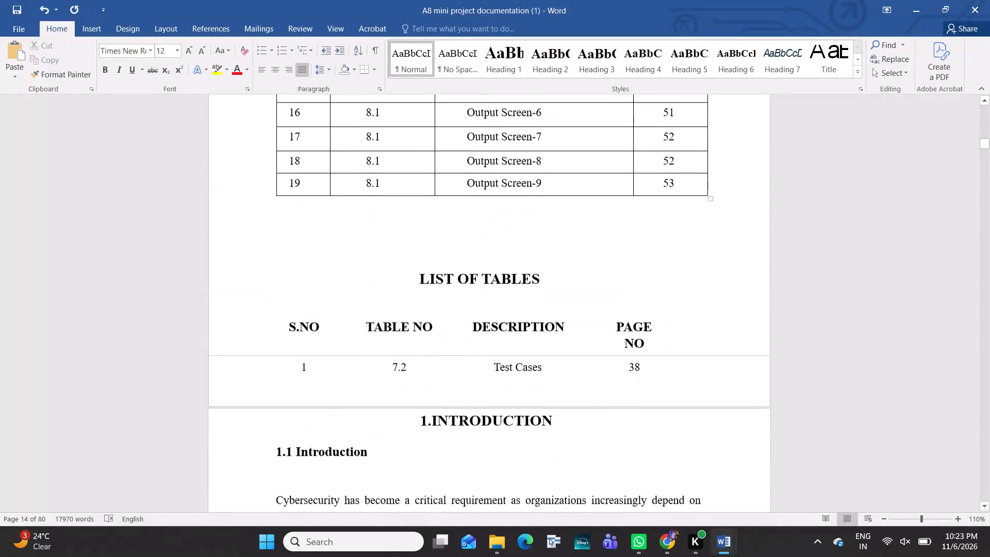
scroll(449, 150, down, 6)
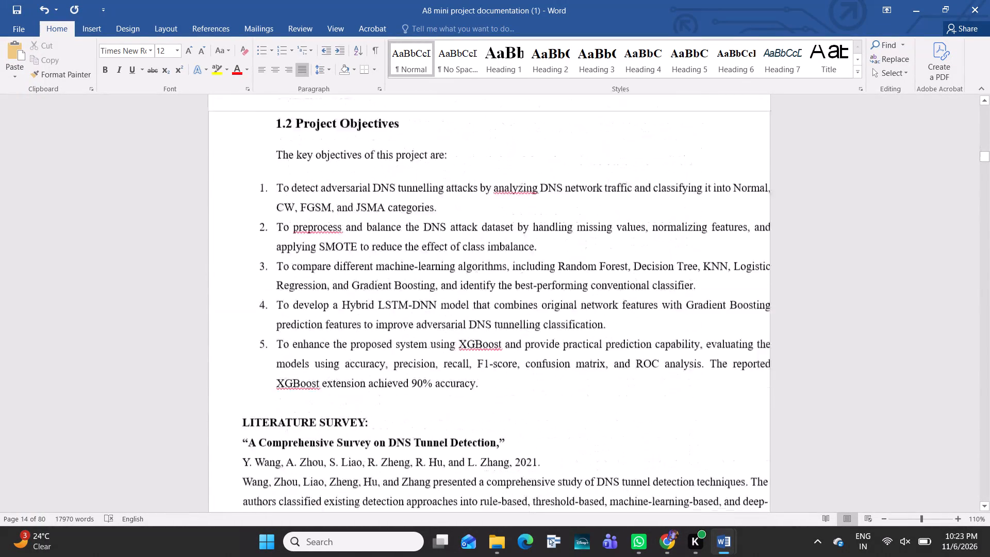
scroll(449, 150, down, 4)
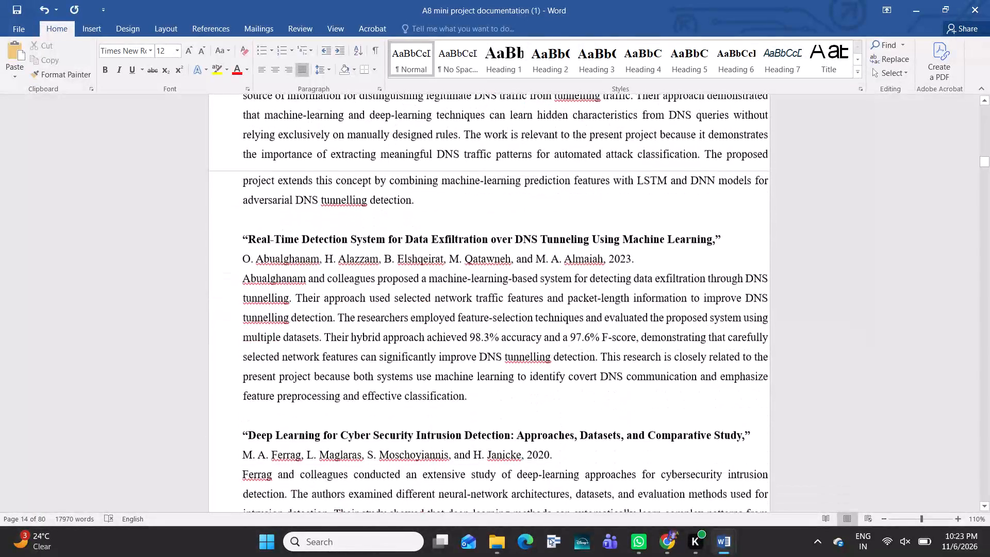
scroll(449, 150, down, 7)
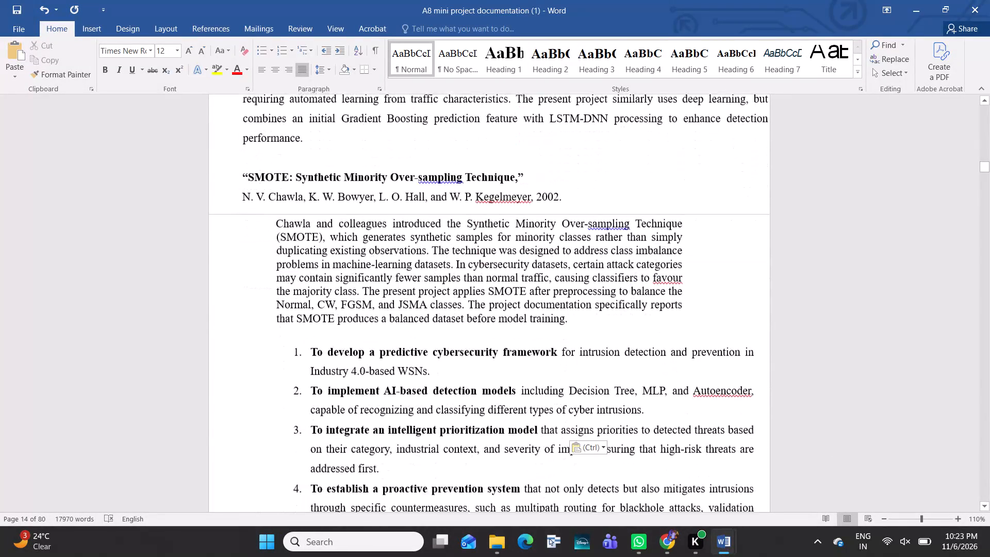
scroll(449, 150, down, 2)
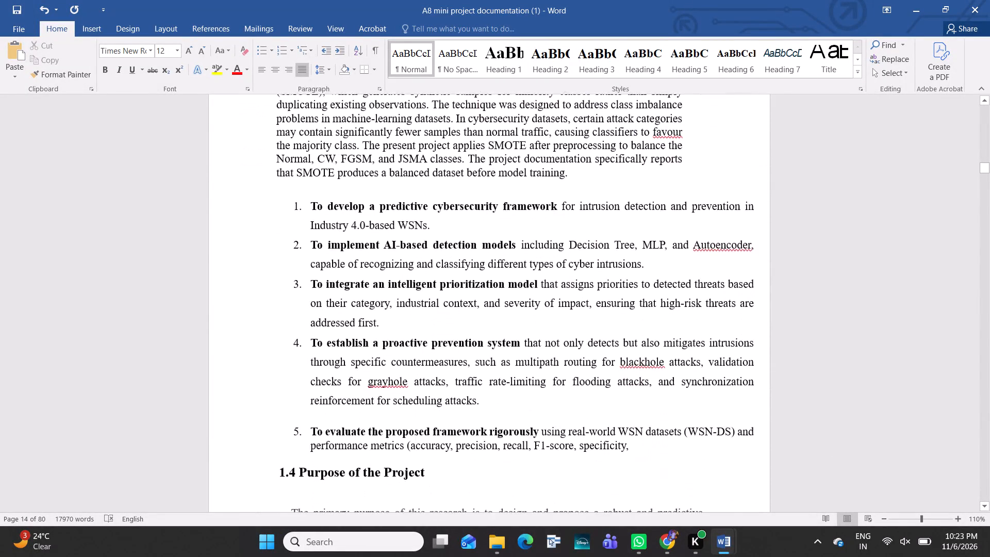
Examine the old sections from 1.4 Purpose of the Project to 1.6 Input And Output Design and the text selected in the final document.
scroll(449, 150, down, 5)
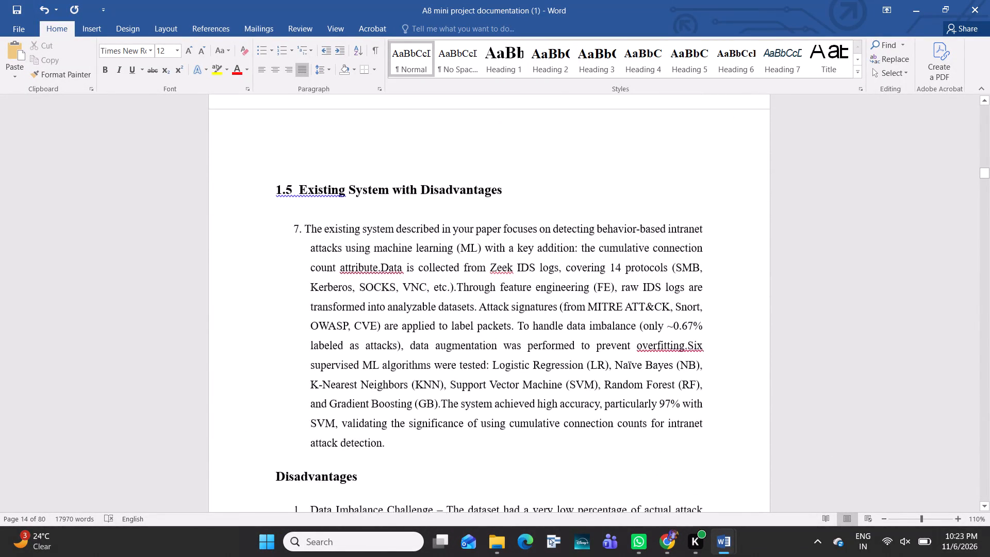
scroll(449, 150, down, 6)
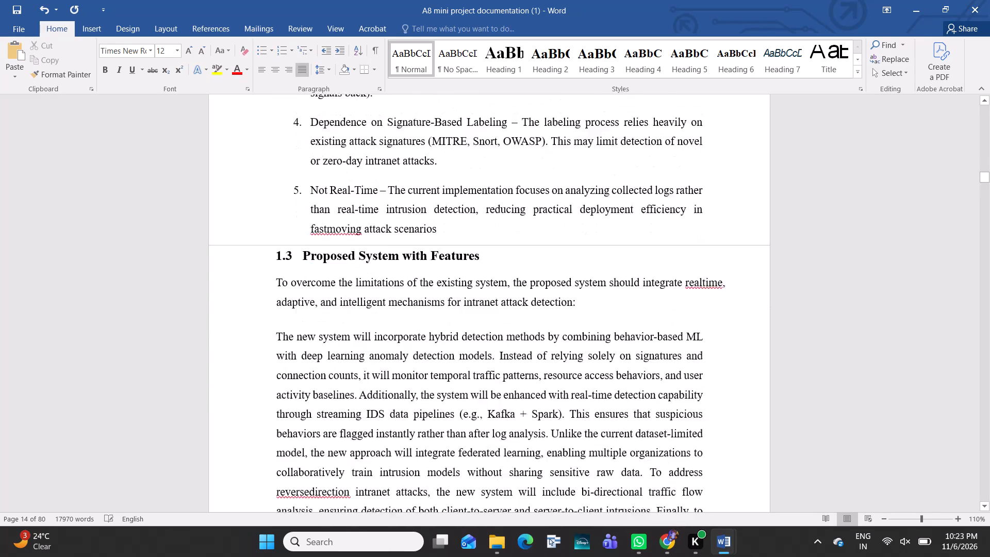
scroll(449, 150, down, 3)
scroll(449, 150, up, 1)
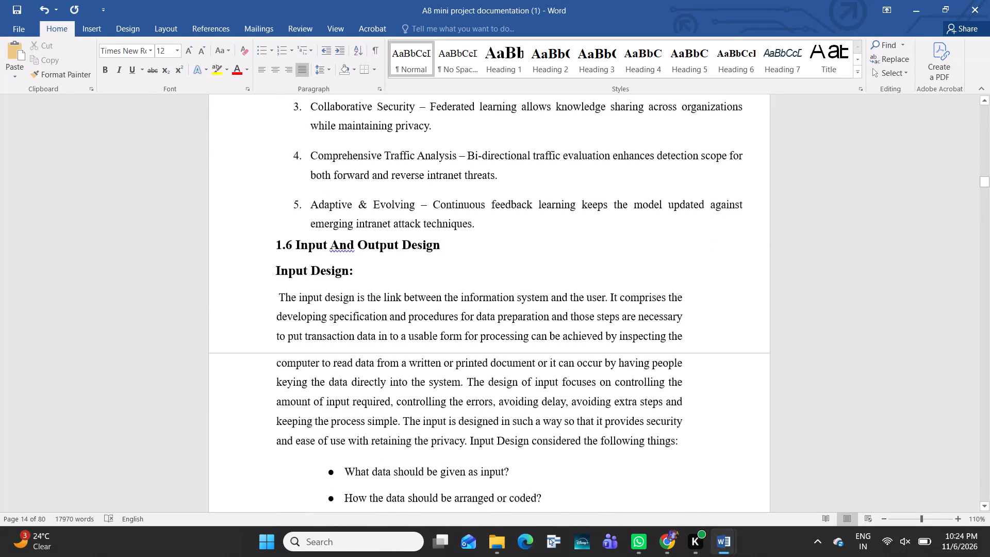
scroll(449, 150, up, 1)
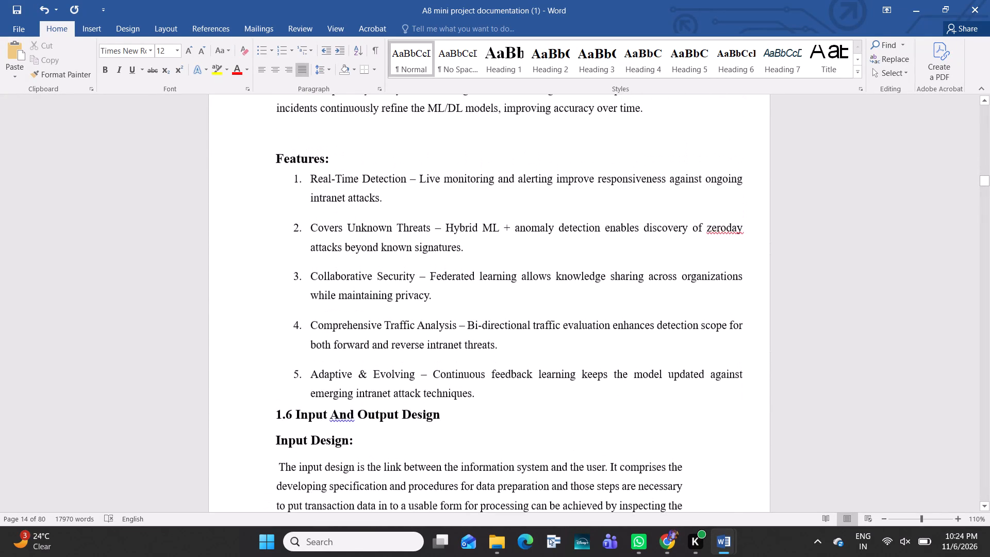
scroll(449, 150, up, 1)
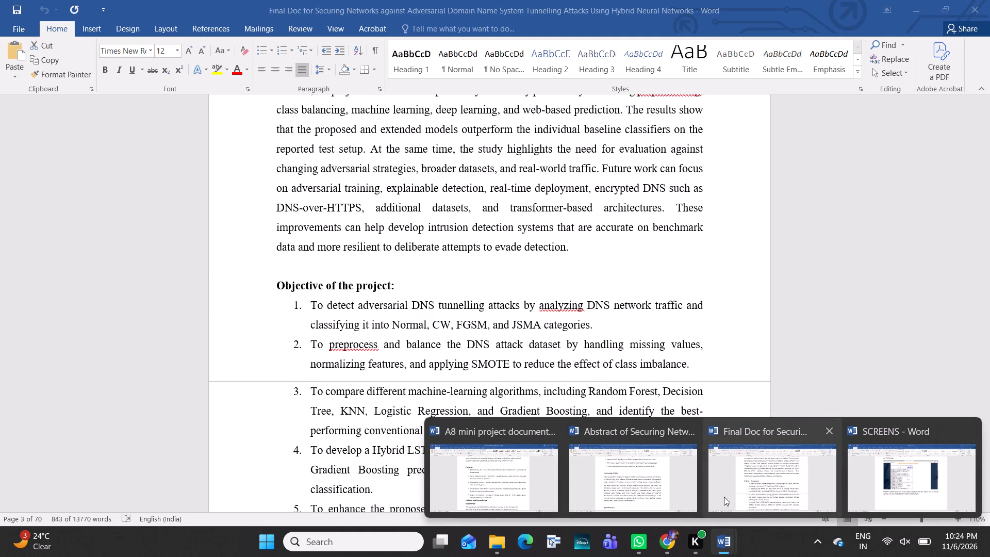
click(724, 497)
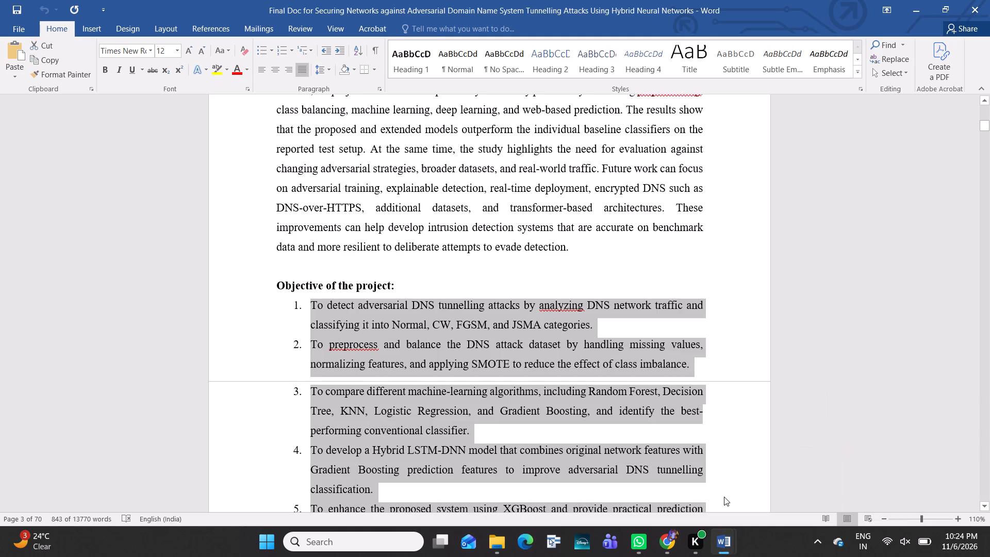
scroll(473, 335, down, 5)
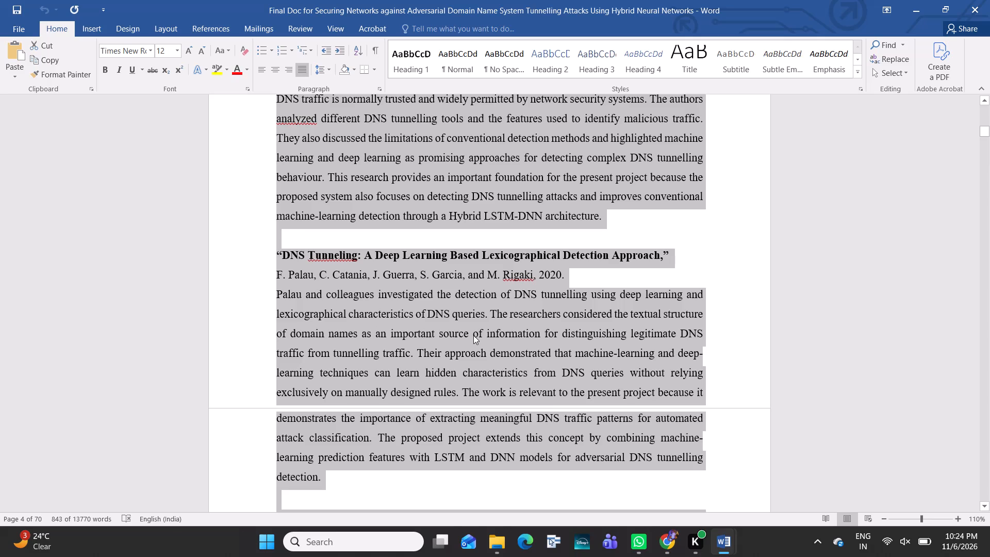
scroll(473, 335, down, 1)
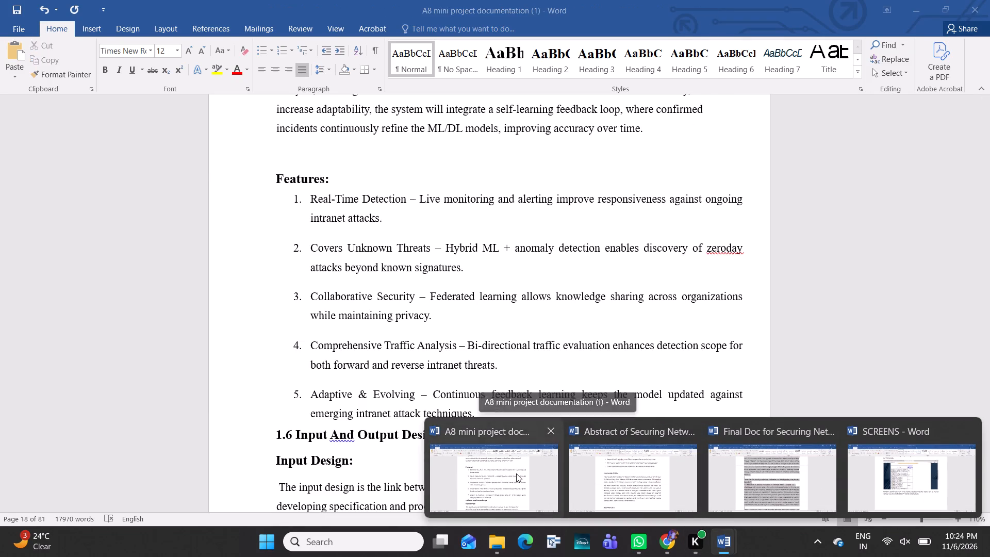
Undo the paste of the objectives and literature survey and the new line added beneath "The key objectives of this project are:".
click(516, 473)
scroll(414, 325, up, 5)
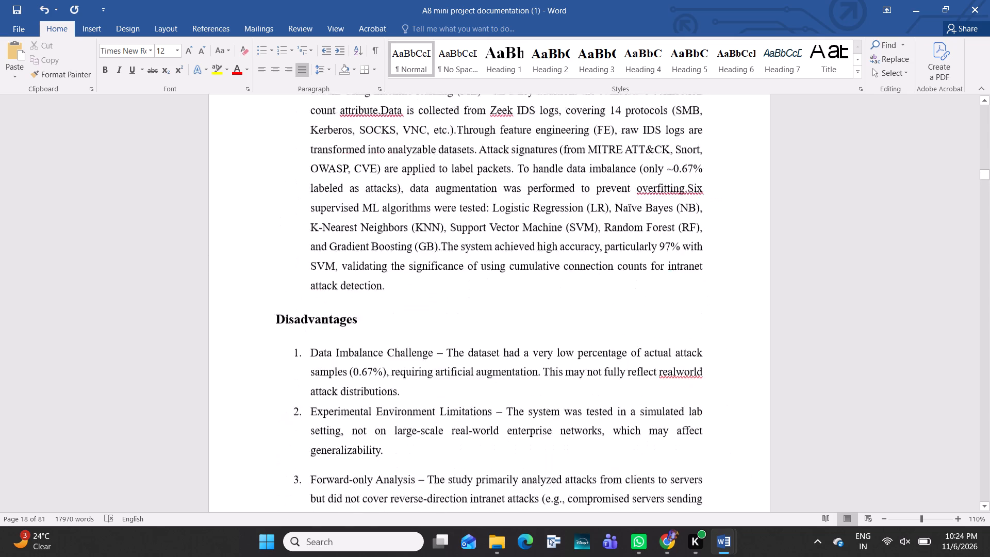
scroll(414, 325, up, 7)
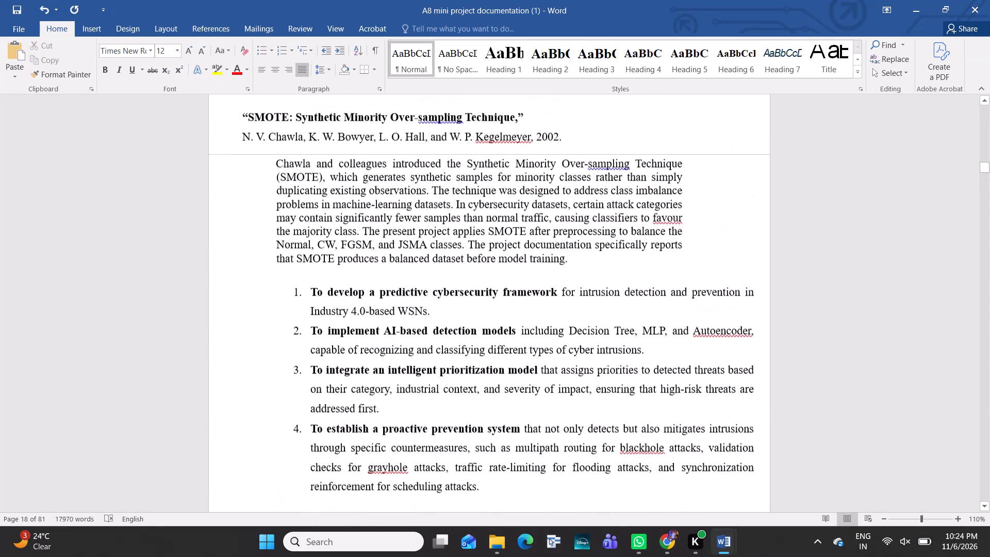
scroll(414, 325, up, 6)
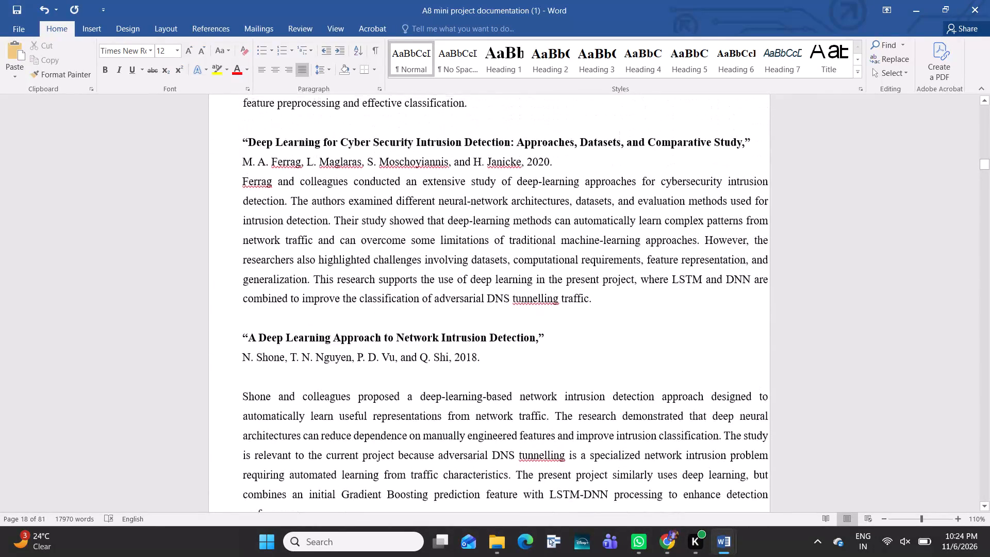
scroll(414, 325, up, 5)
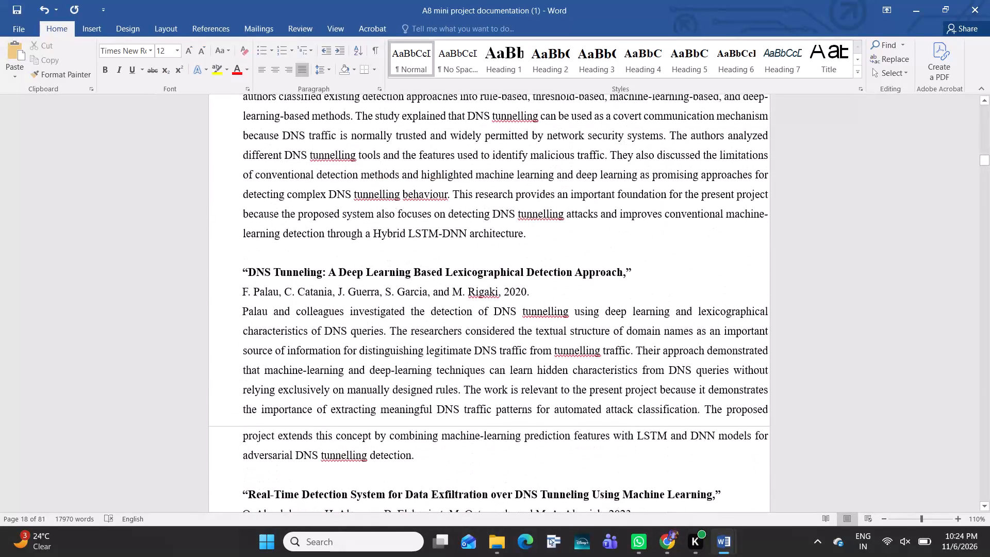
key(ctrl+z)
scroll(414, 325, up, 1)
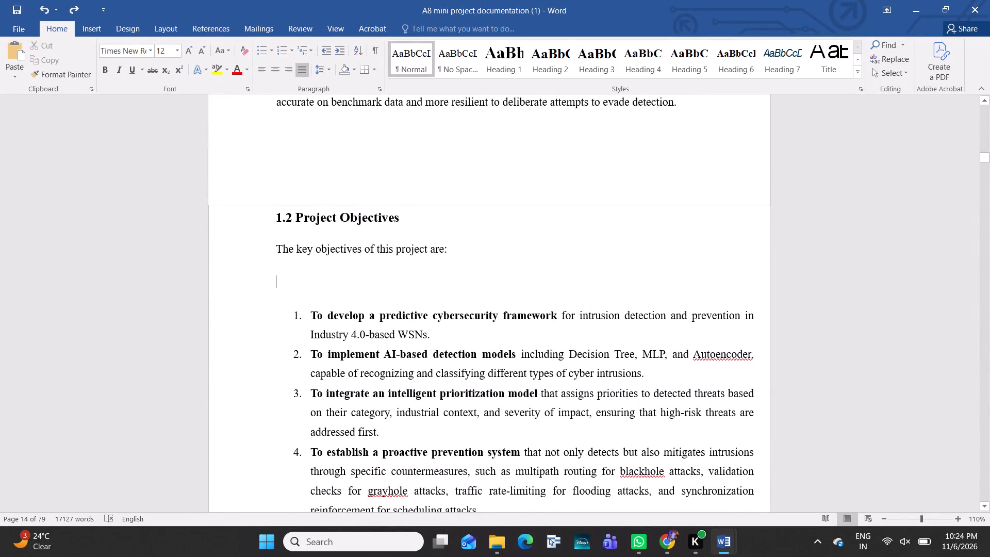
key(ctrl+z)
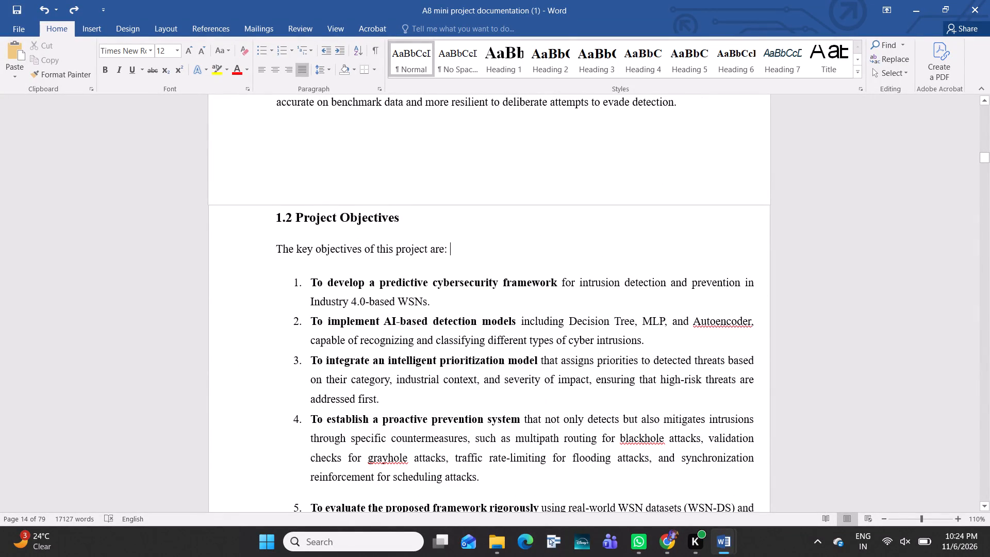
Compare the introduction and objectives in the A8 report with those in the Securing Networks final document.
scroll(475, 397, up, 2)
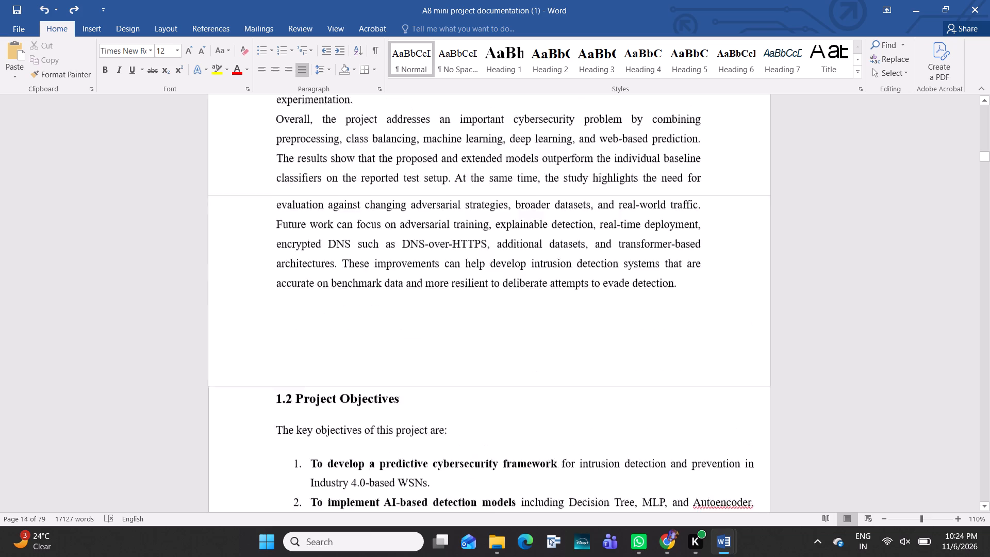
scroll(475, 397, up, 6)
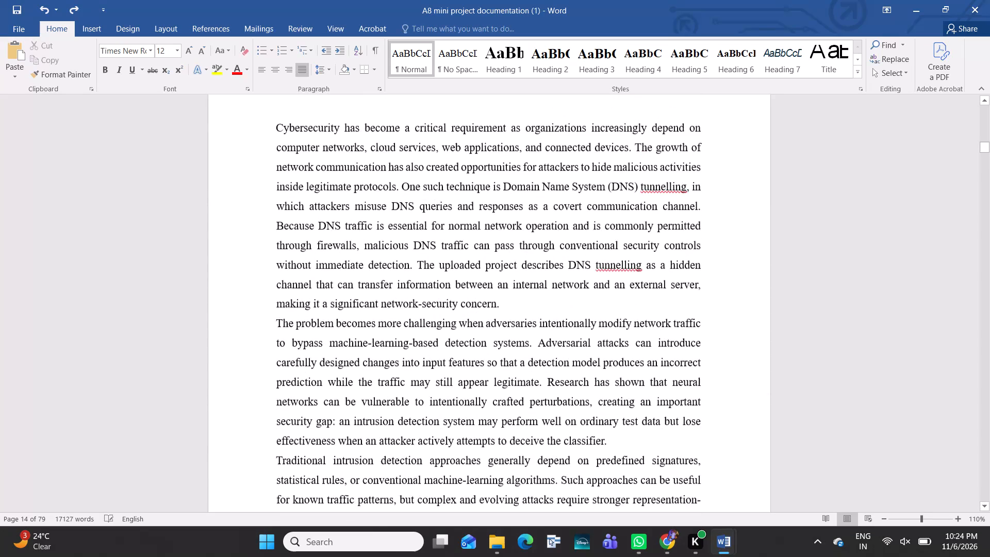
scroll(475, 397, down, 7)
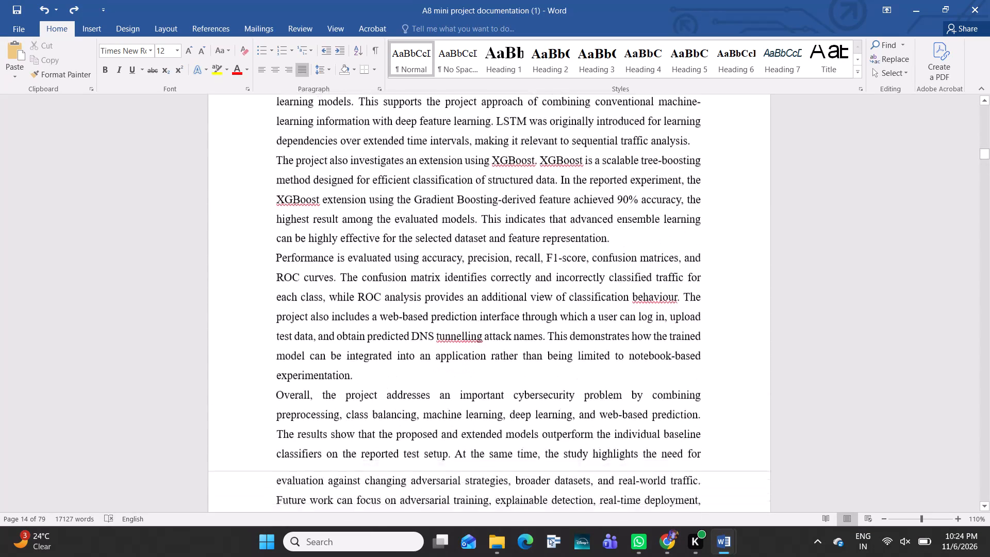
scroll(475, 397, down, 3)
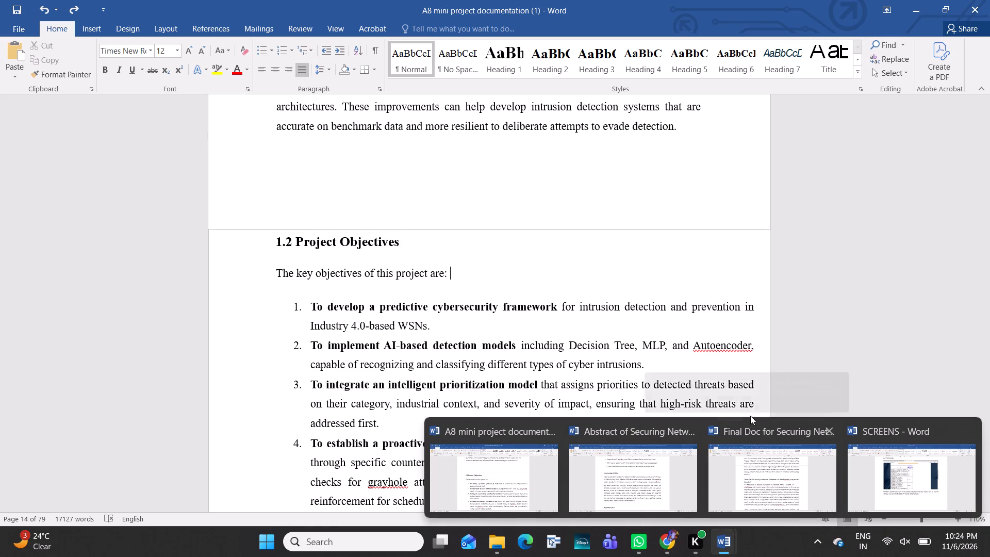
click(750, 455)
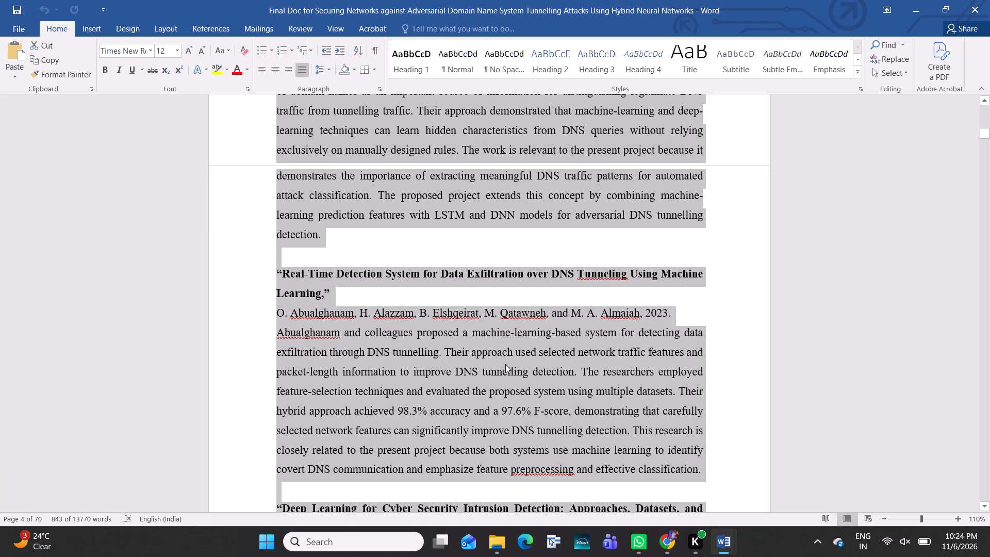
click(505, 364)
scroll(505, 364, up, 4)
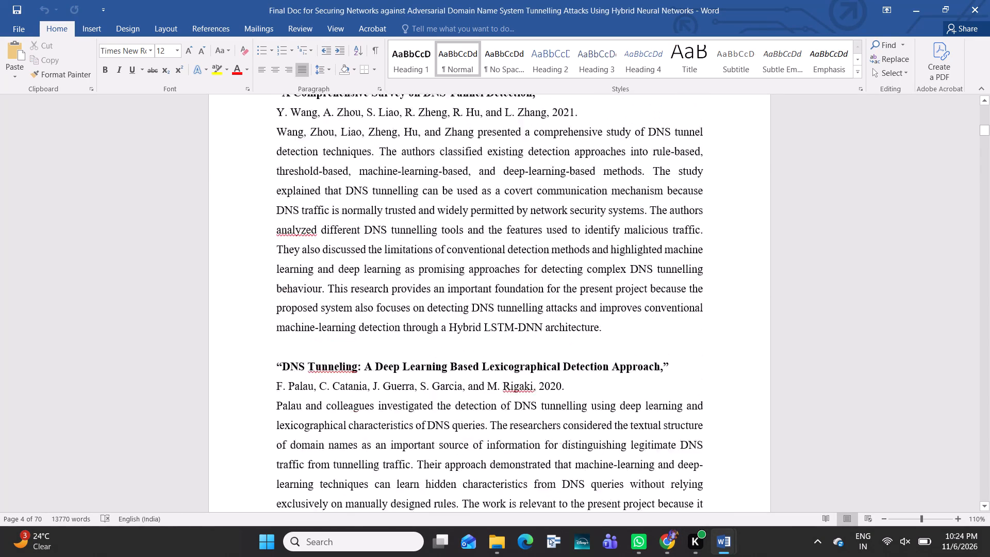
scroll(505, 364, up, 7)
scroll(505, 364, down, 1)
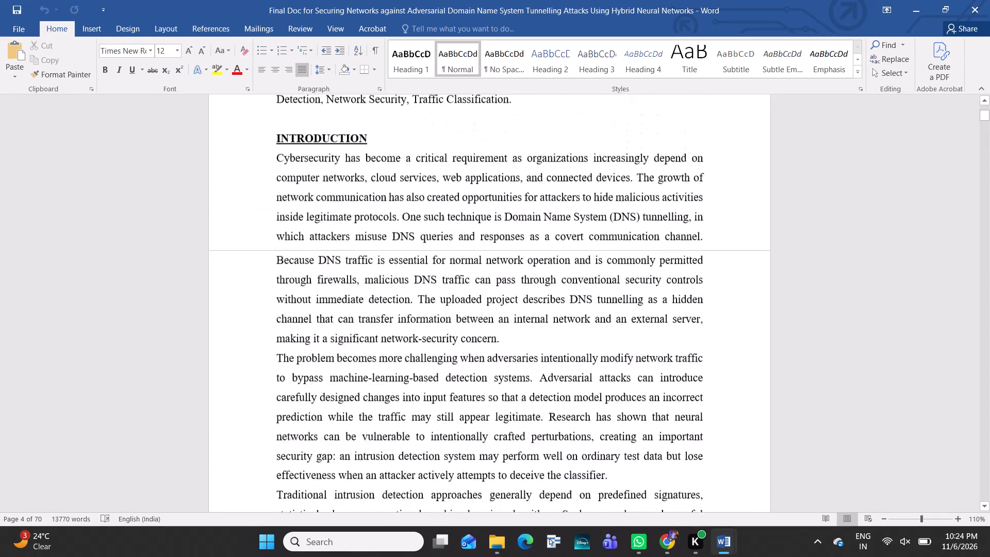
scroll(505, 364, down, 1)
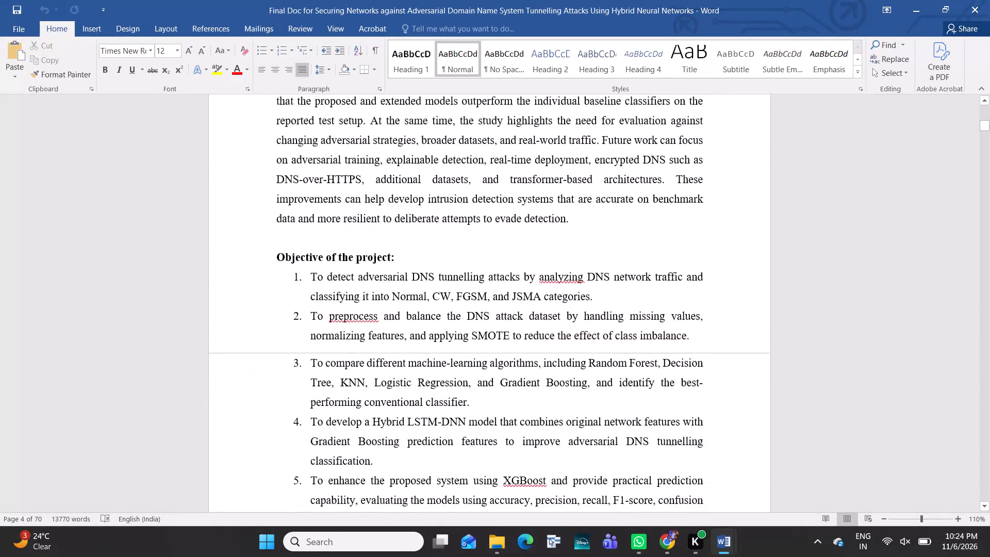
scroll(505, 364, down, 1)
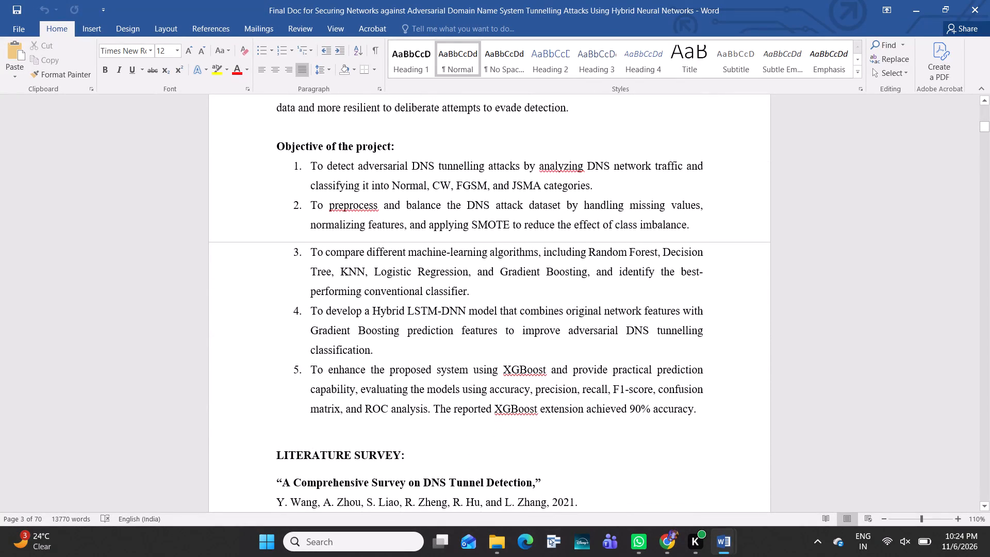
Copy only the five numbered objectives under "Objective of the project:" in the final document, without the literature survey.
click(337, 122)
double_click(348, 152)
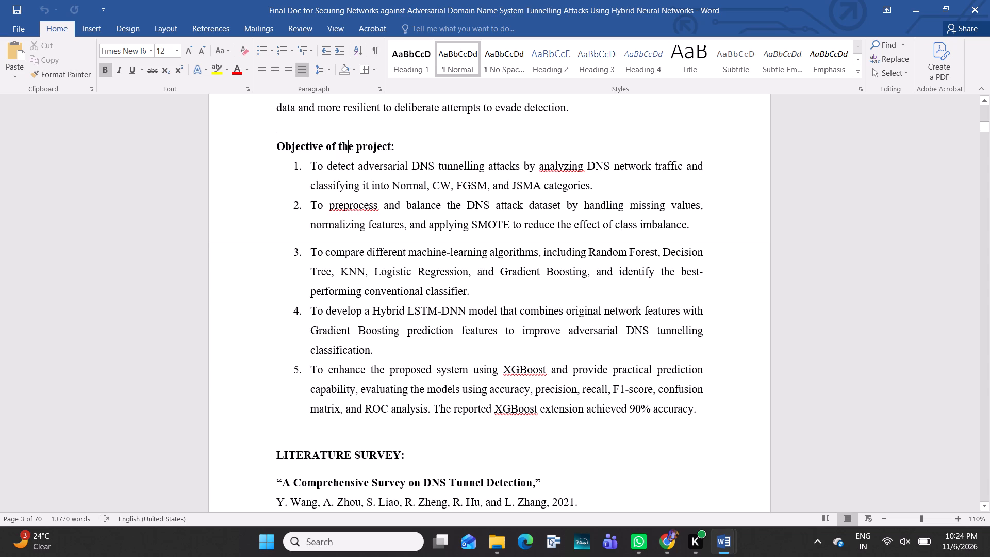
click(321, 158)
drag(293, 163, 465, 326)
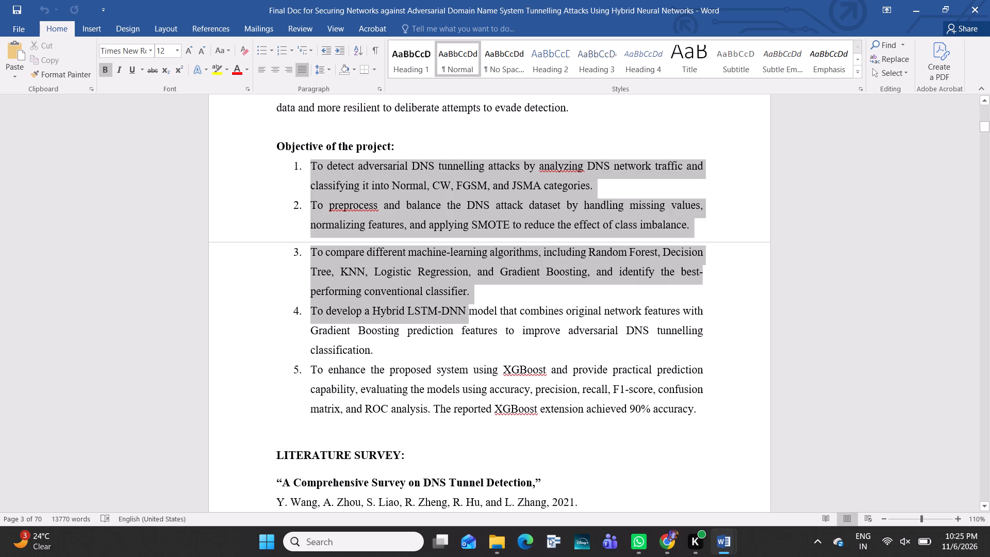
drag(465, 326, 708, 405)
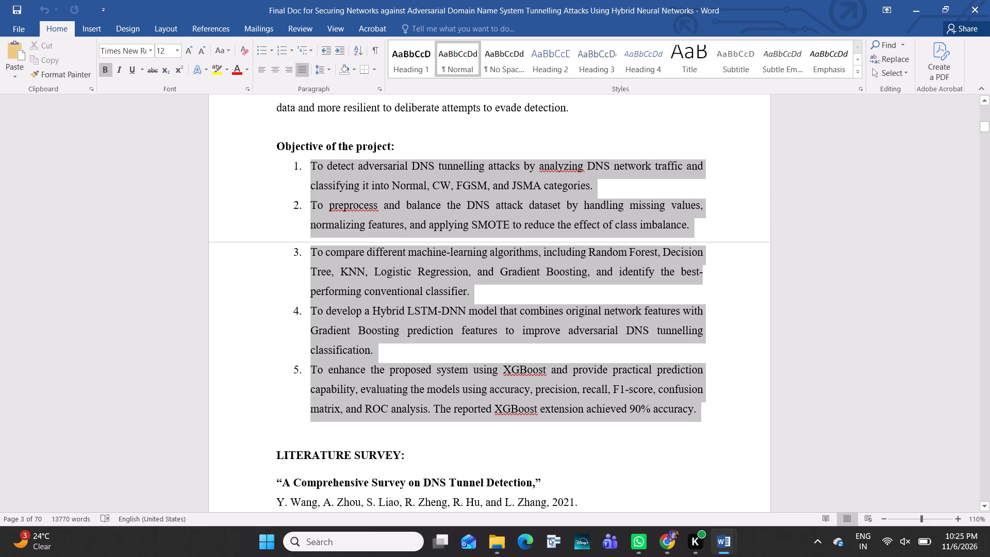
drag(708, 405, 754, 406)
key(ctrl+c)
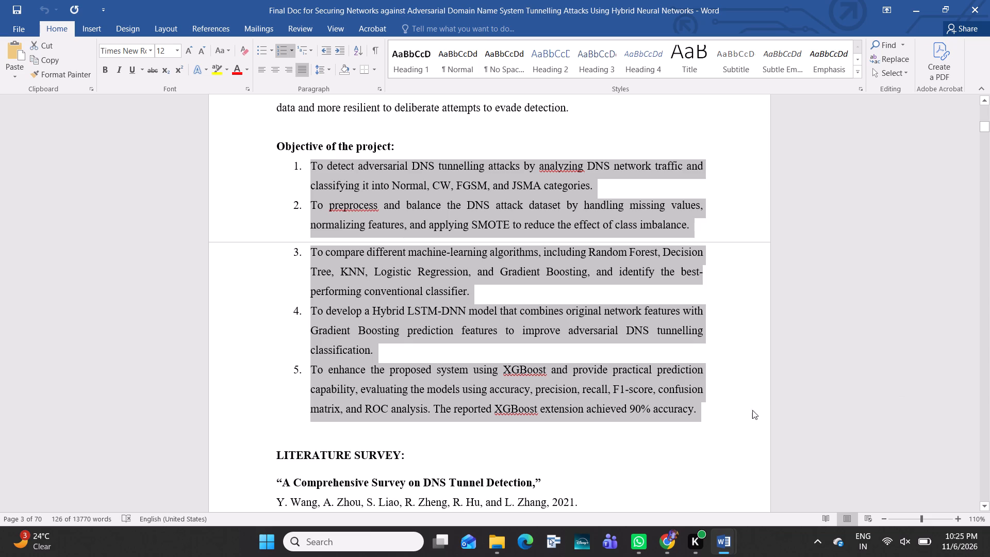
In the A8 report, replace the first four old objectives under 1.2 Project Objectives with the copied five objectives.
click(532, 485)
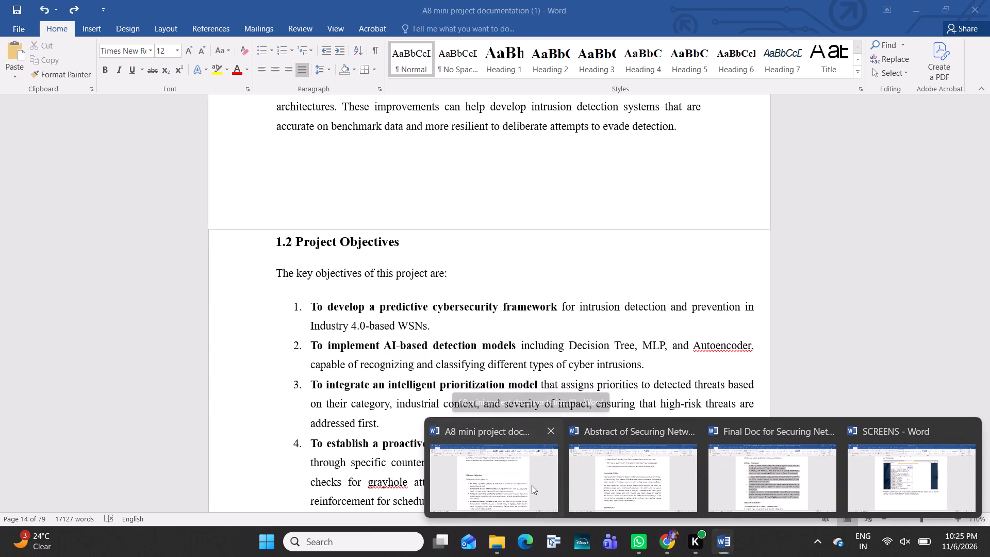
scroll(413, 381, down, 1)
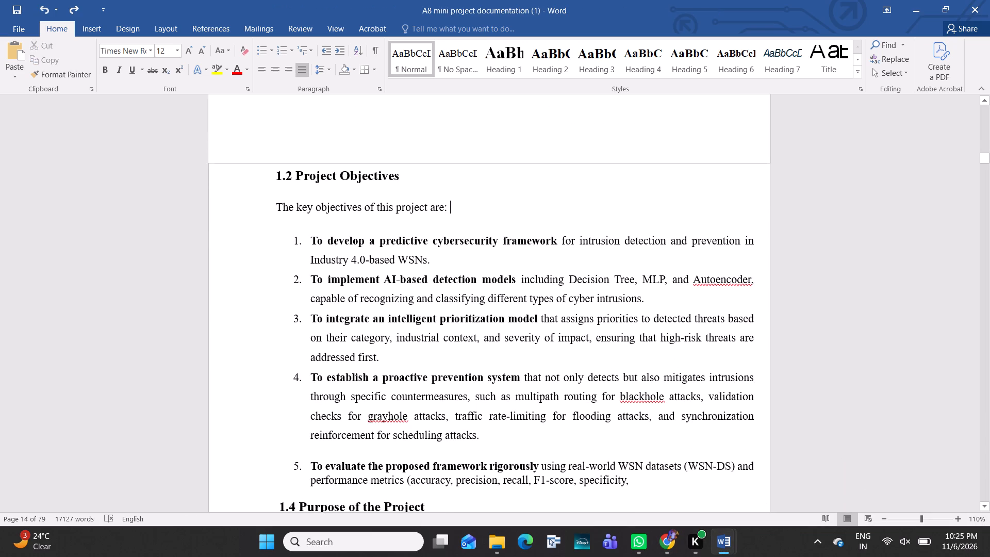
drag(305, 238, 516, 432)
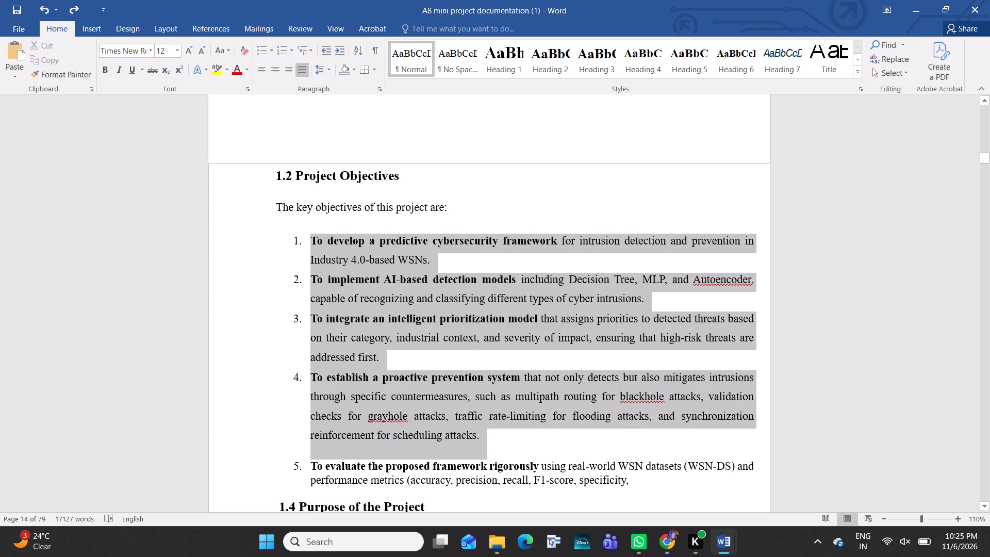
drag(516, 432, 502, 431)
key(ctrl+v)
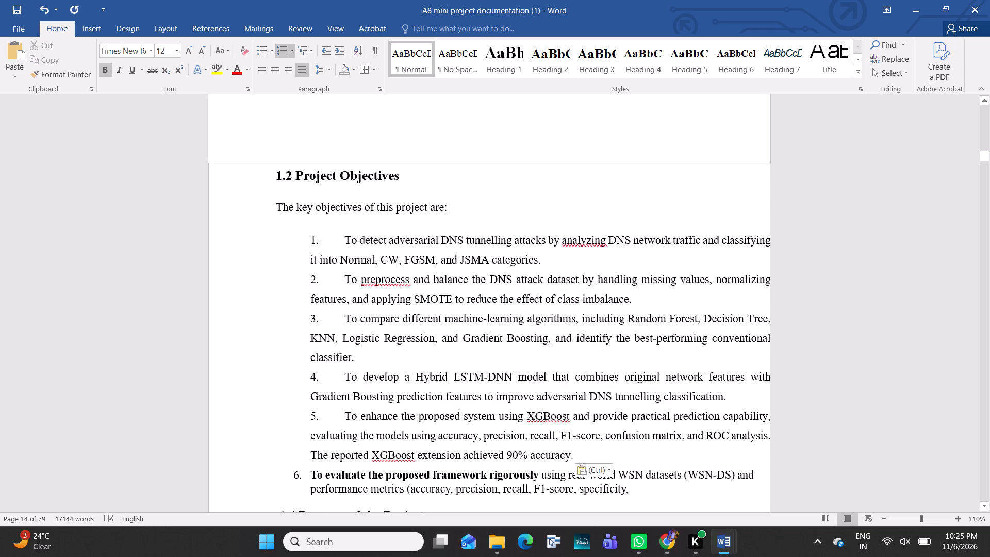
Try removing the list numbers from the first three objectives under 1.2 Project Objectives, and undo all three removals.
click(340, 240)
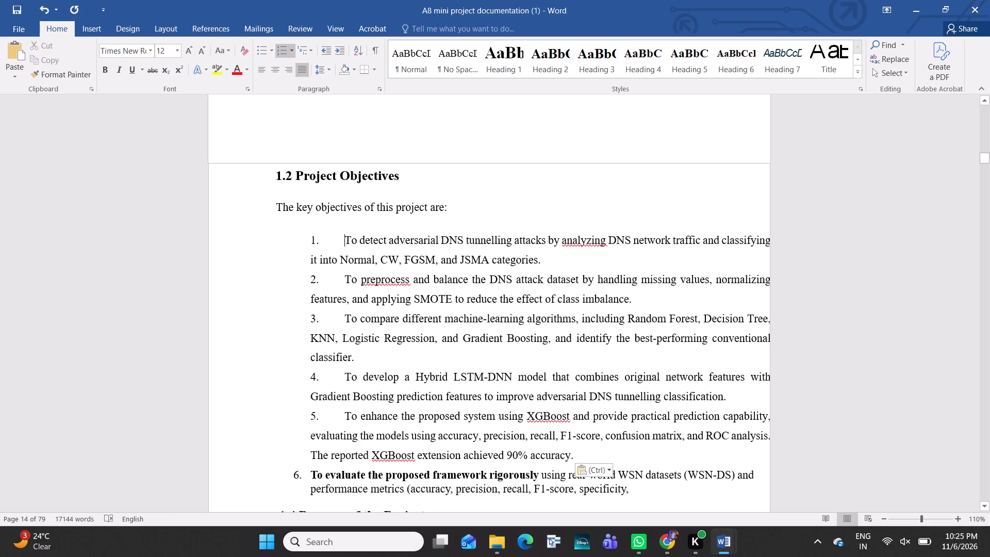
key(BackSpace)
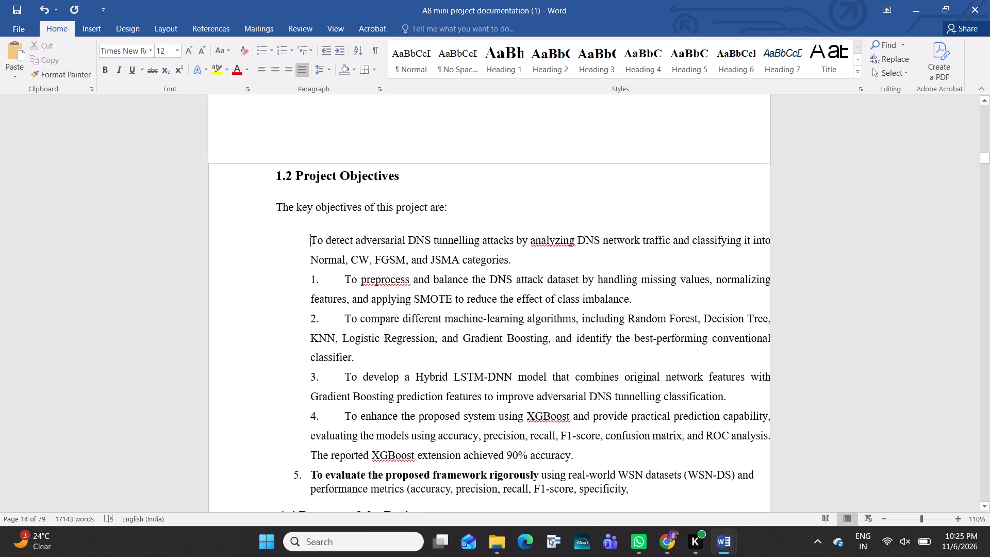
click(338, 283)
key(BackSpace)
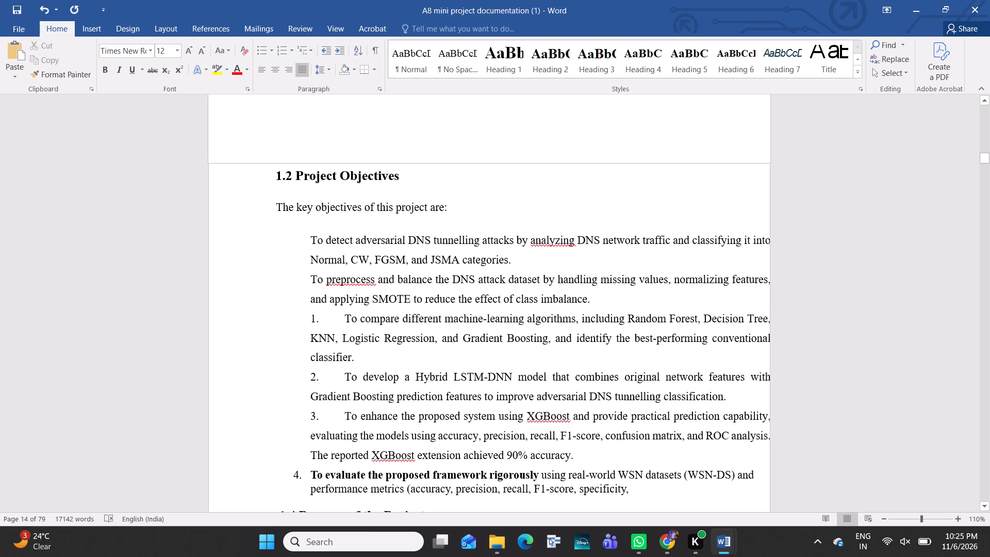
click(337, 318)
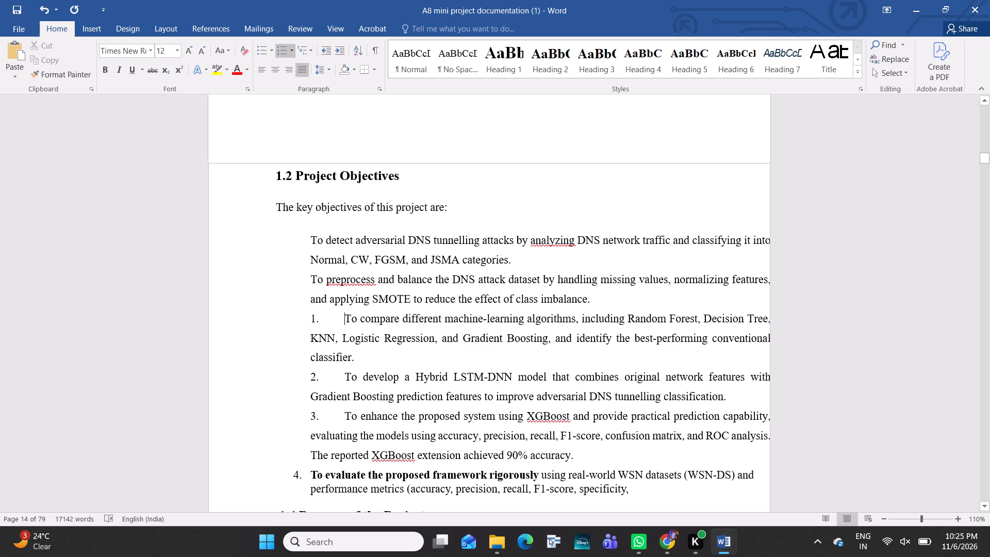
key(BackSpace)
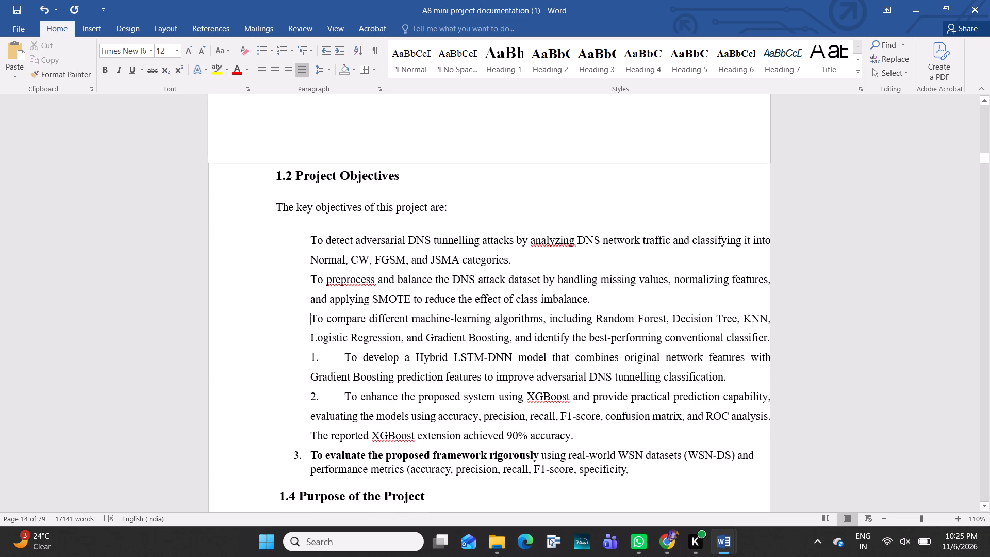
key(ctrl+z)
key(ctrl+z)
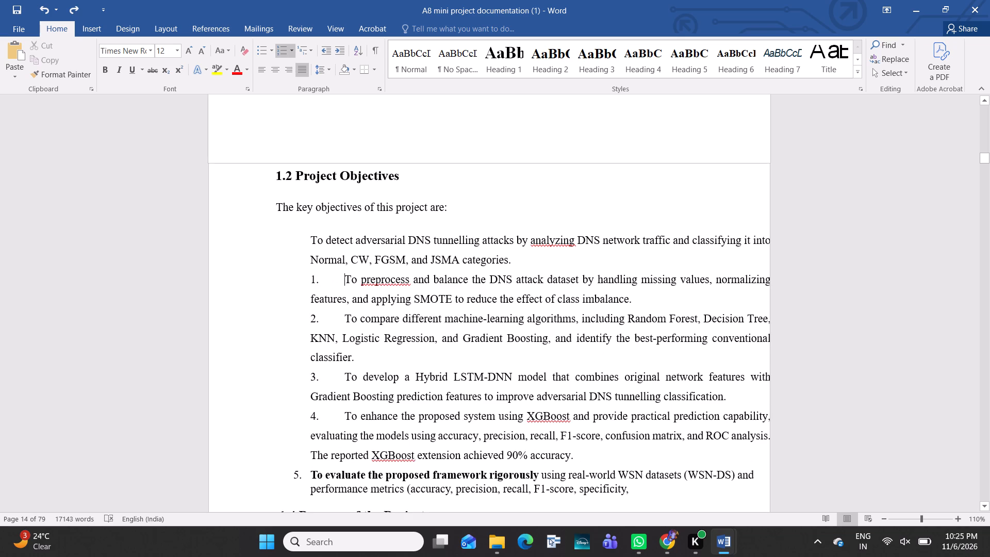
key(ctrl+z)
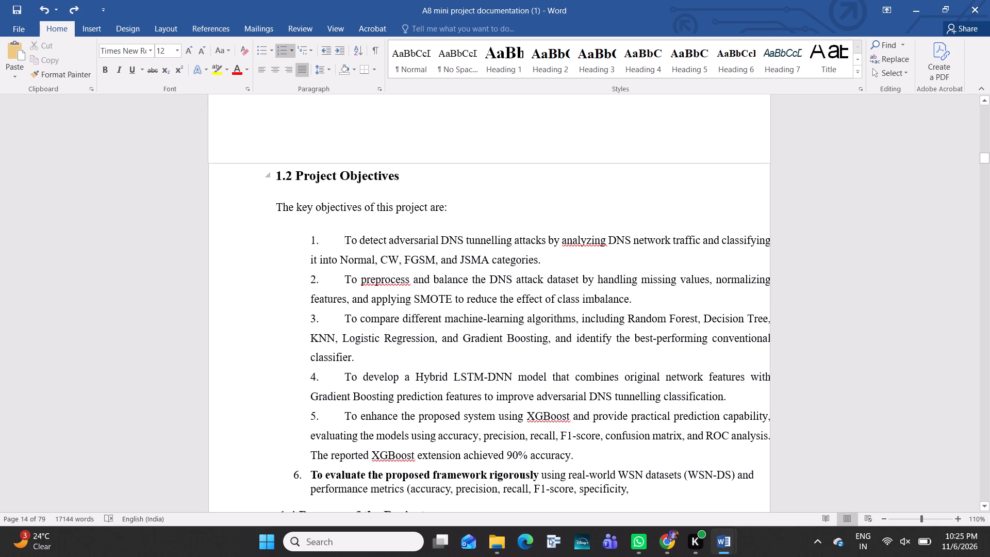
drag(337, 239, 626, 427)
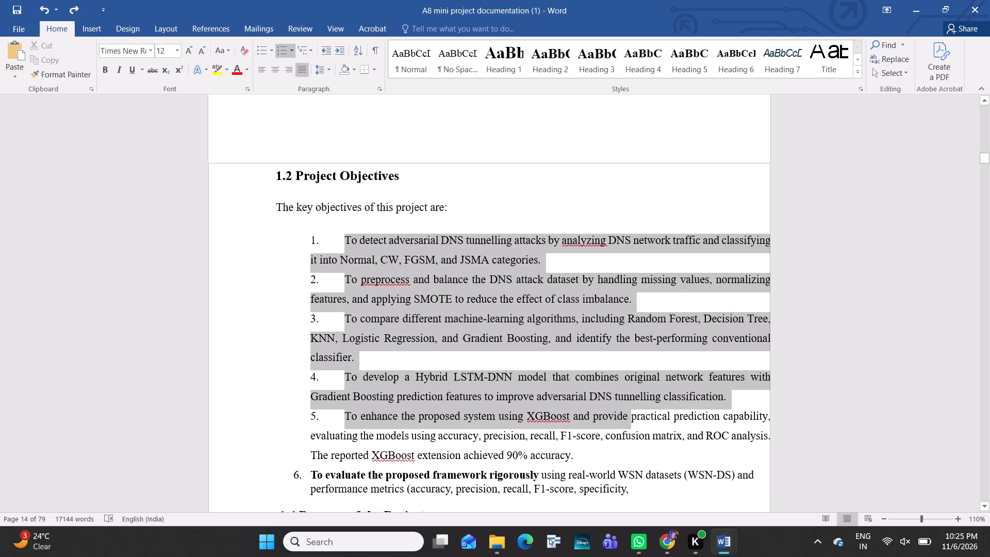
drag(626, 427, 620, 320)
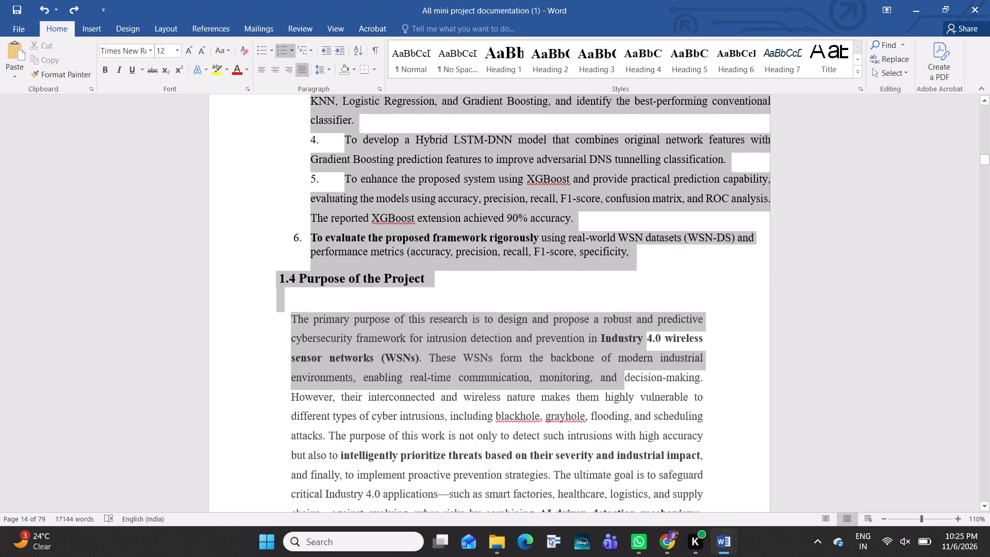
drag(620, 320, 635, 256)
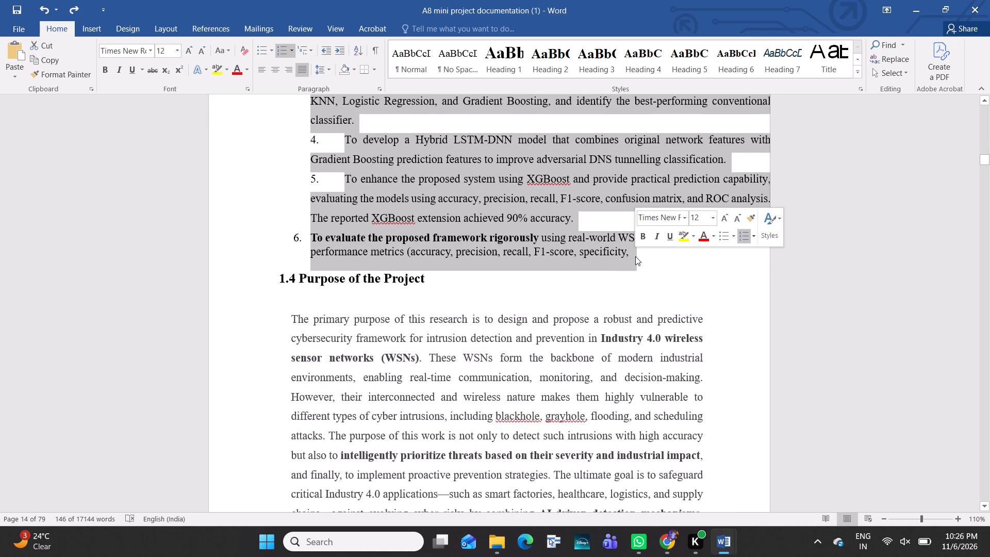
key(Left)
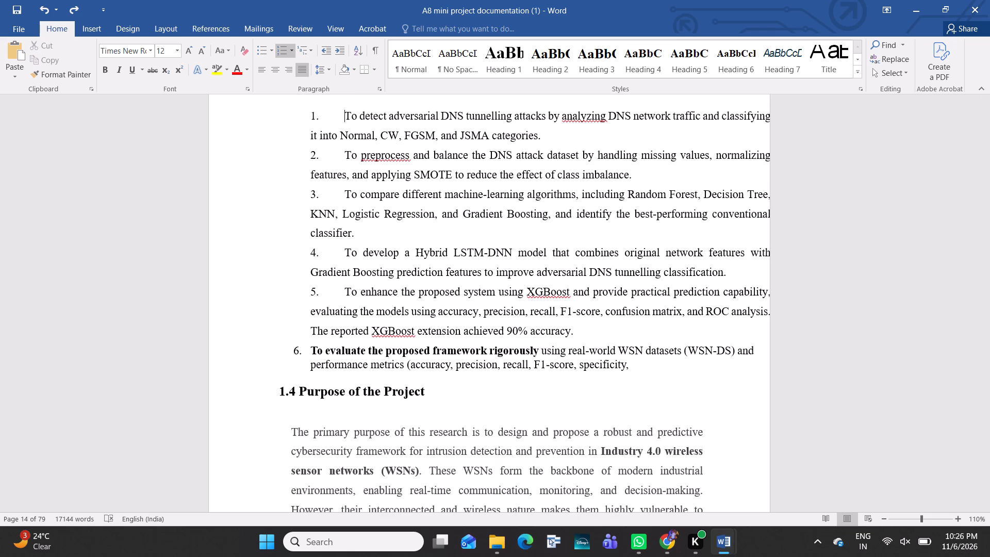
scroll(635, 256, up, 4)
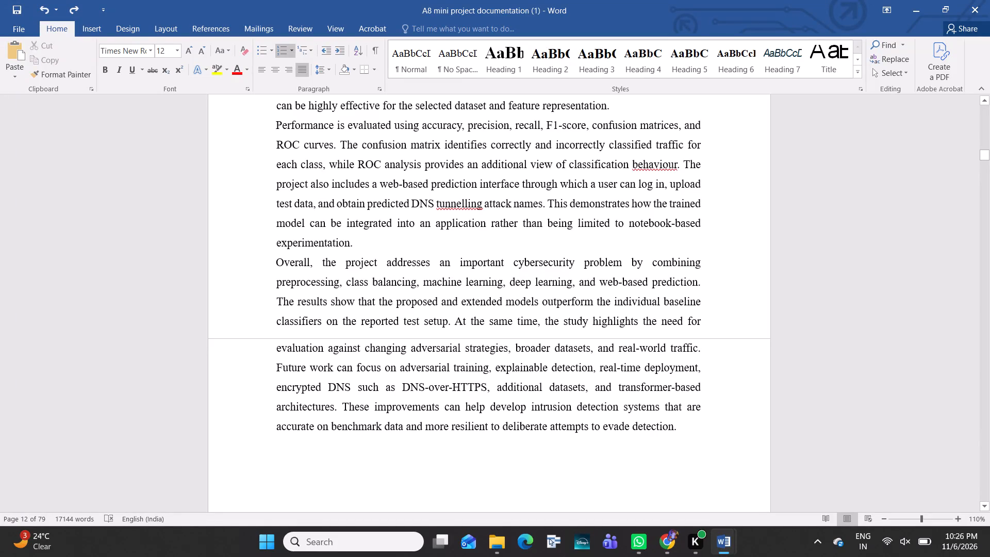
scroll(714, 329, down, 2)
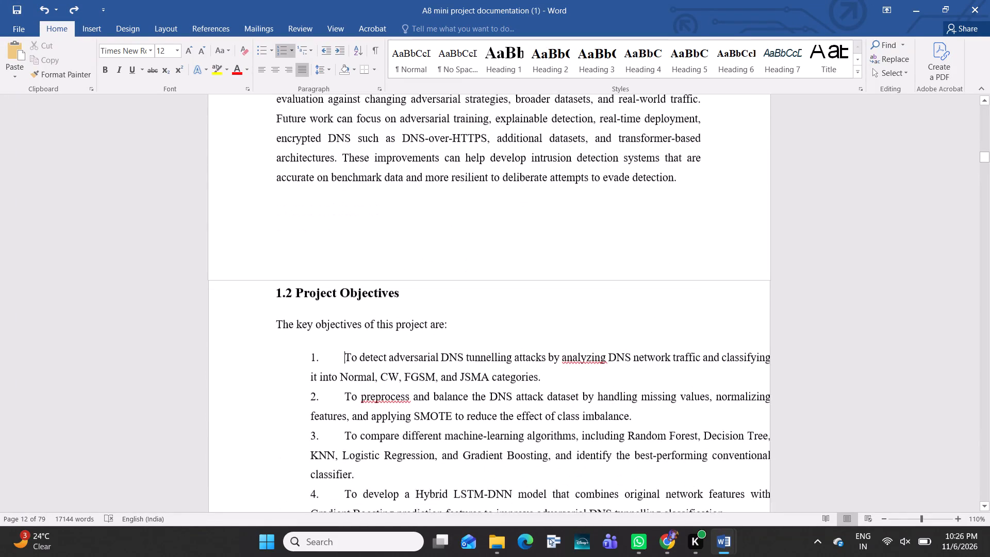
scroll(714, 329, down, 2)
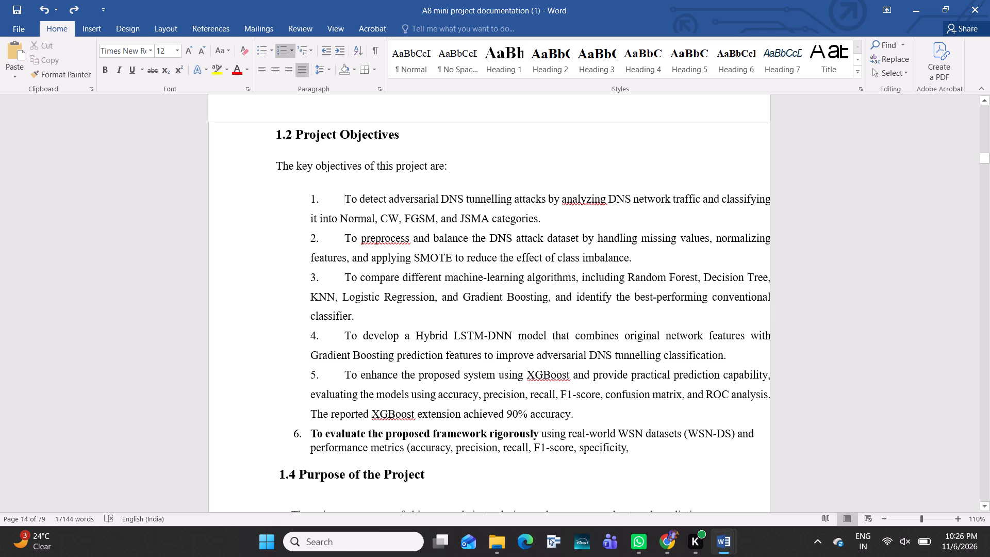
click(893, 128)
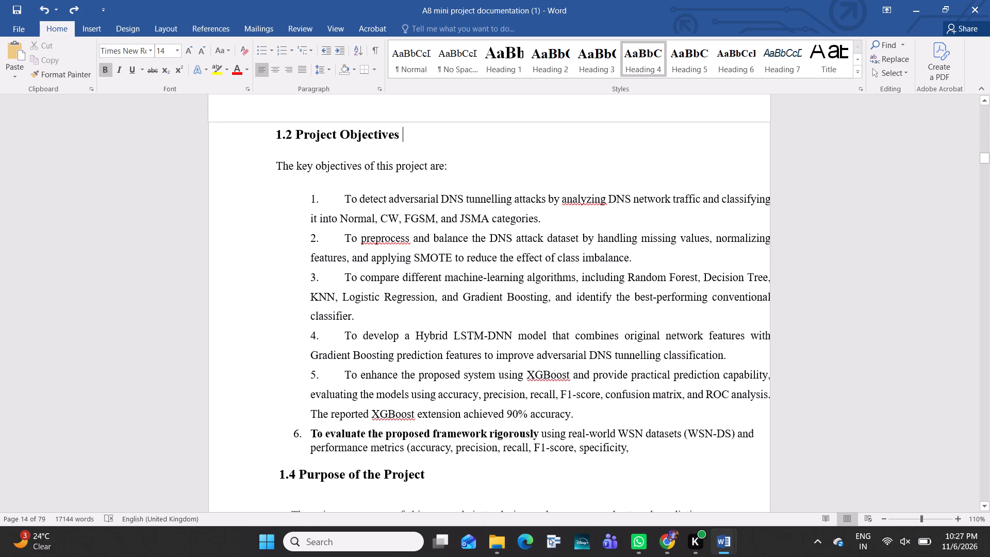
Decrease the indent of all six numbered objectives under 1.2 Project Objectives by two levels.
drag(304, 197, 417, 391)
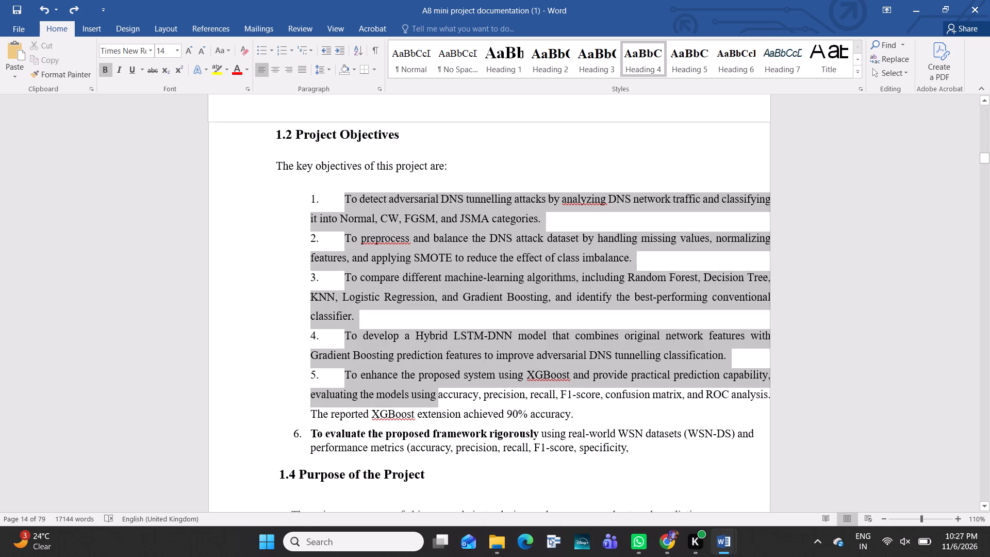
drag(417, 391, 566, 452)
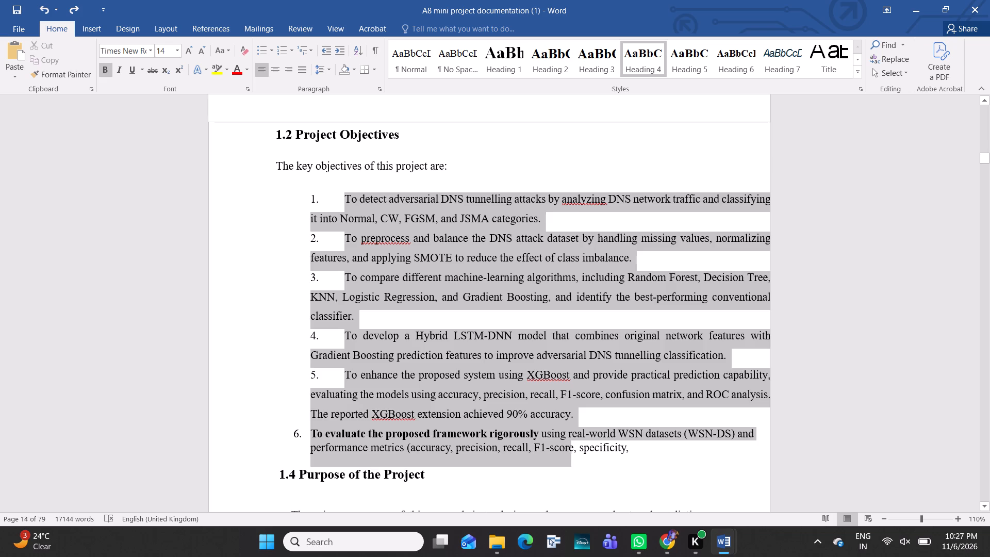
drag(566, 452, 635, 441)
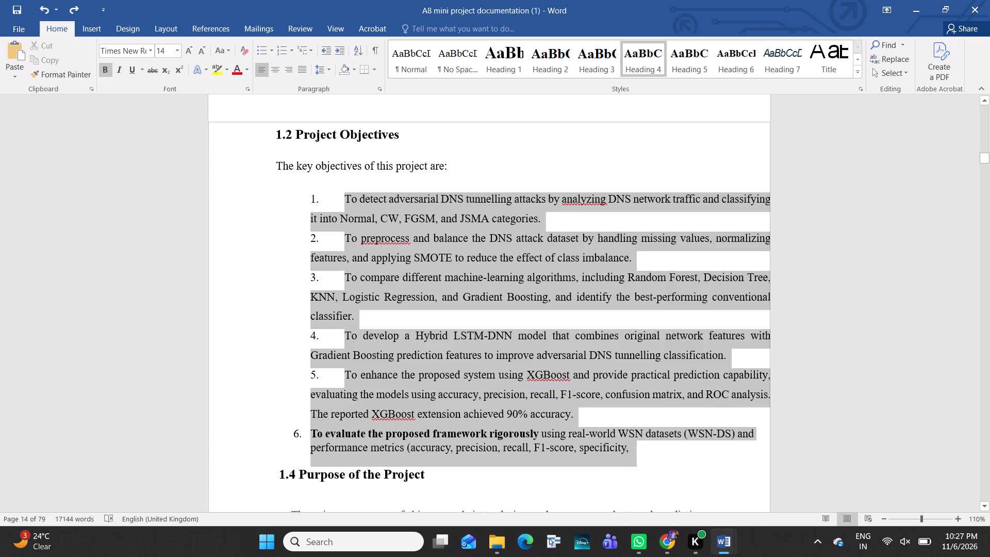
drag(635, 441, 632, 441)
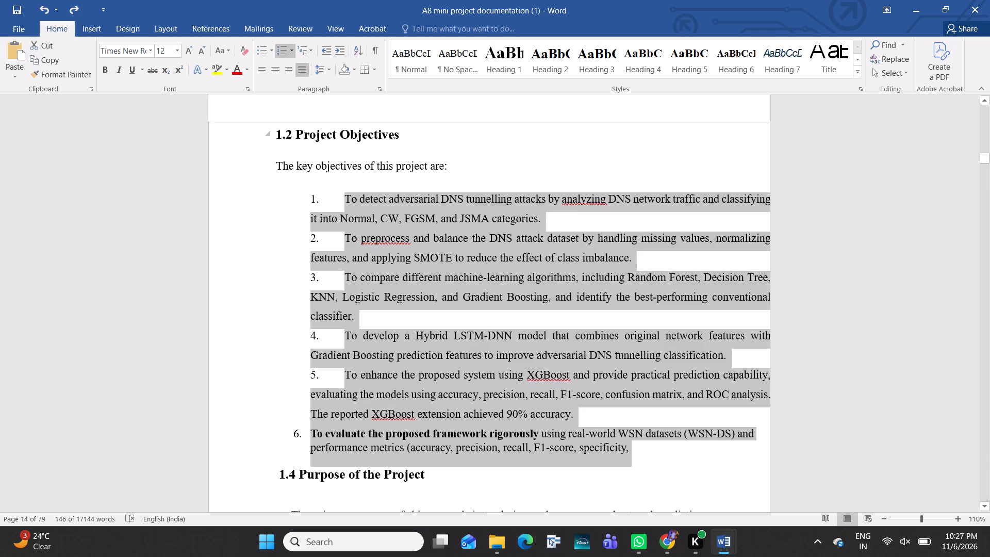
click(324, 48)
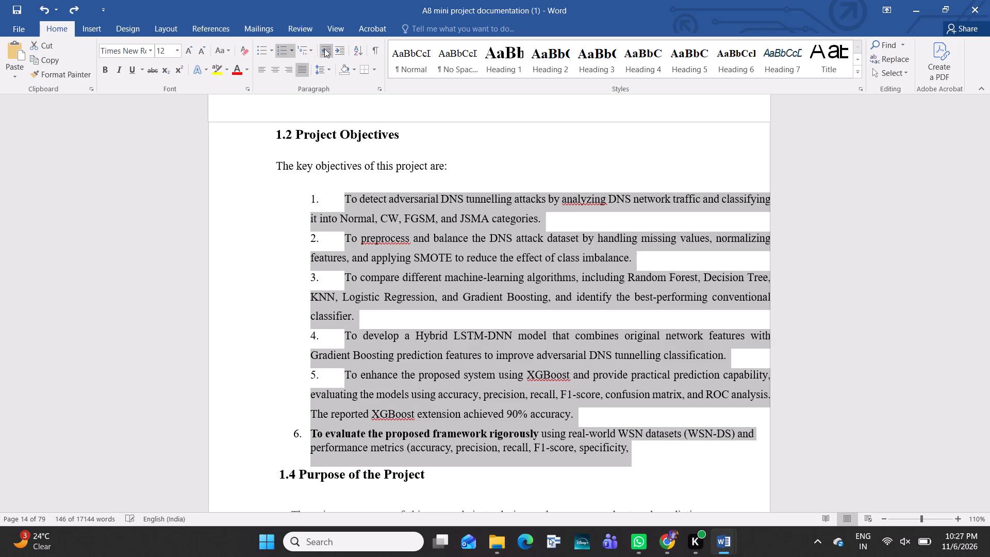
click(324, 48)
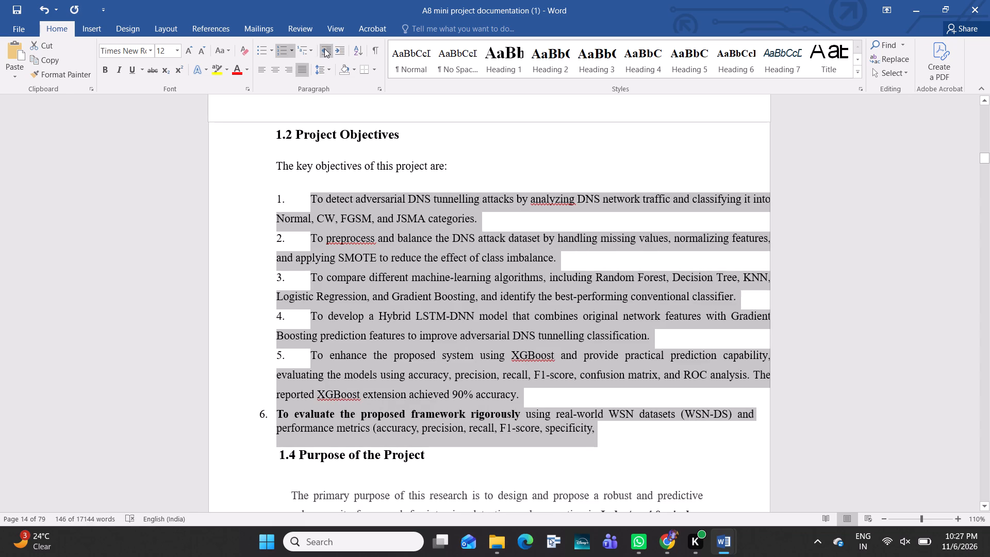
click(324, 48)
triple_click(324, 48)
click(324, 48)
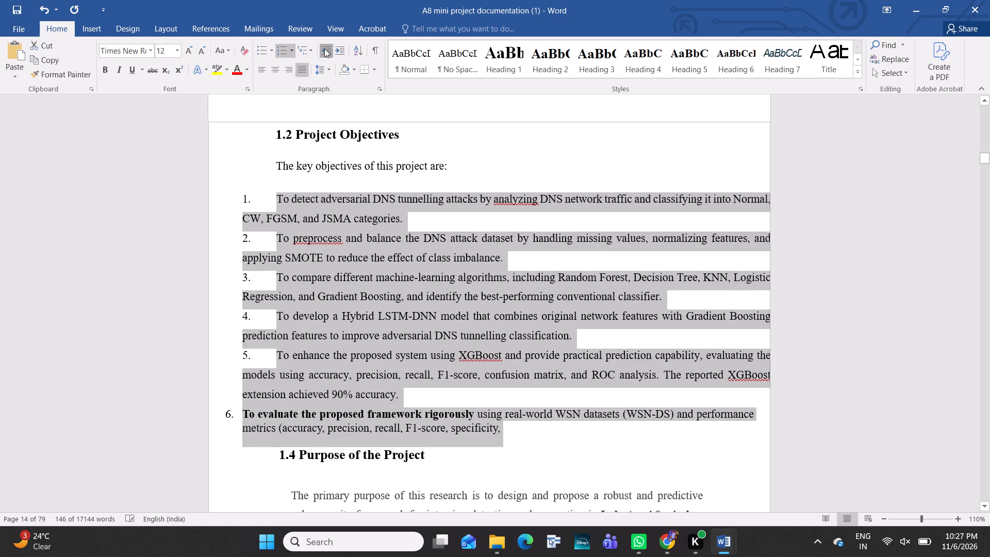
click(324, 48)
double_click(324, 48)
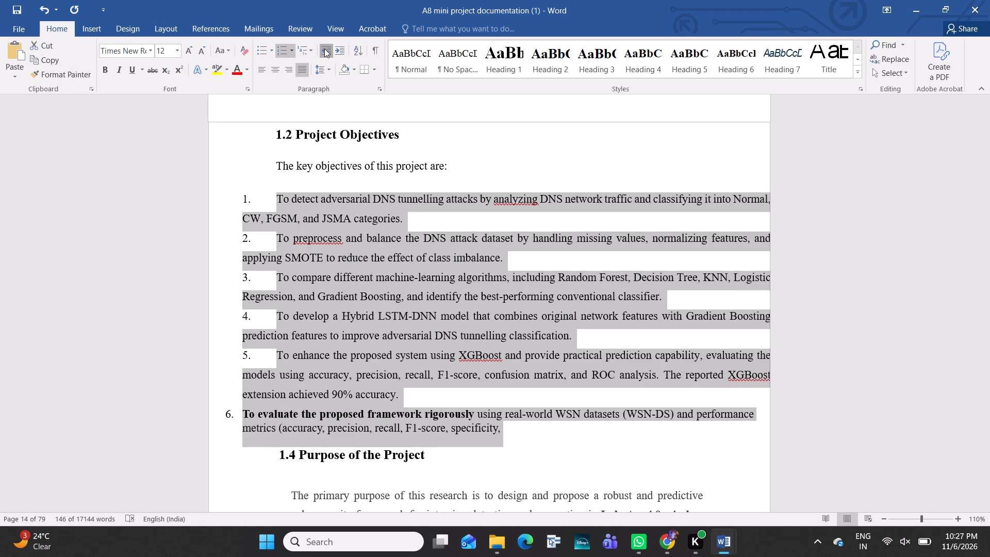
click(324, 48)
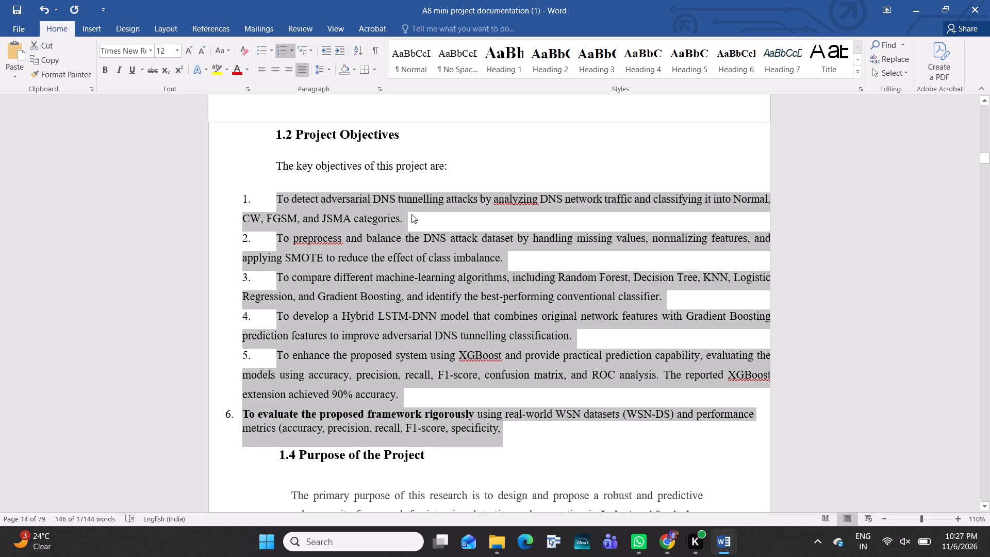
ctrl+scroll(411, 214, down, 1)
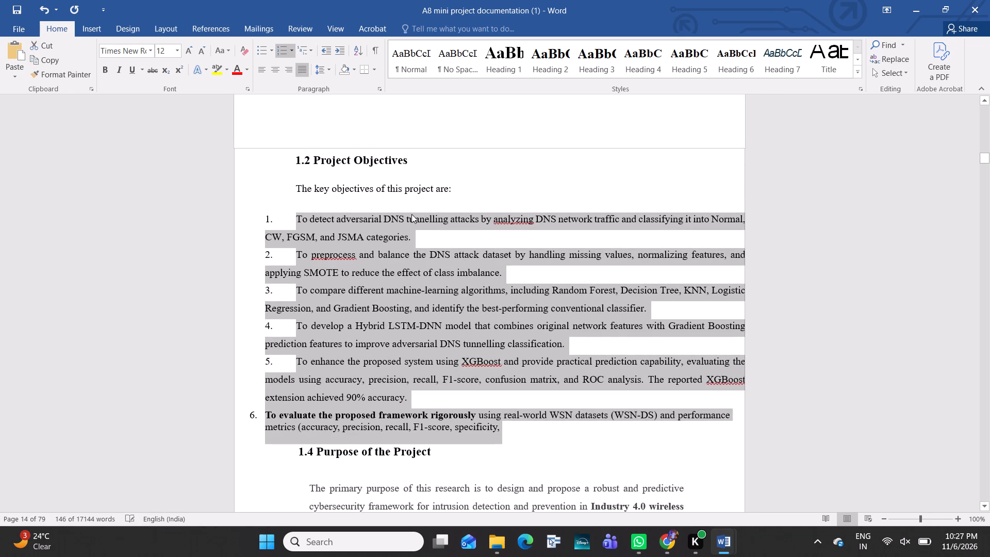
click(524, 425)
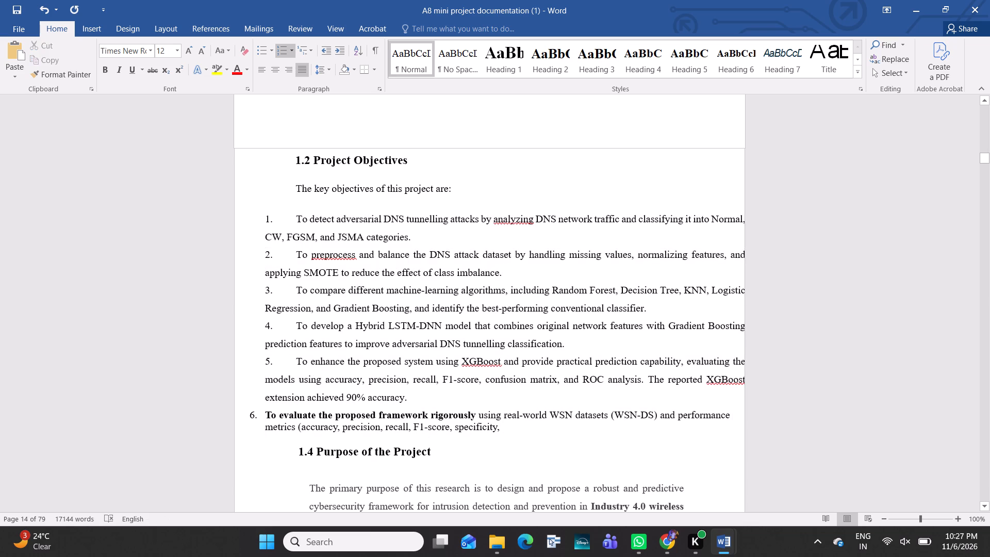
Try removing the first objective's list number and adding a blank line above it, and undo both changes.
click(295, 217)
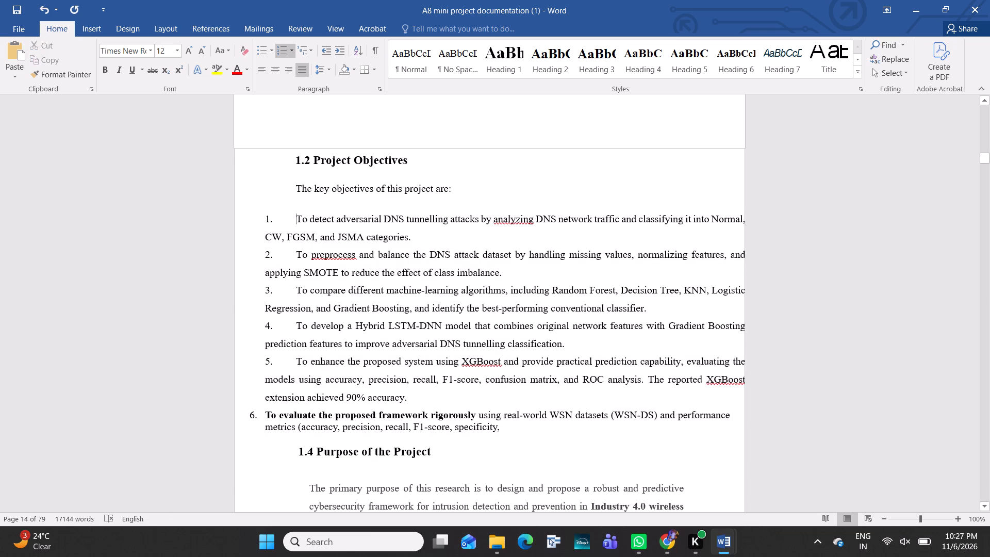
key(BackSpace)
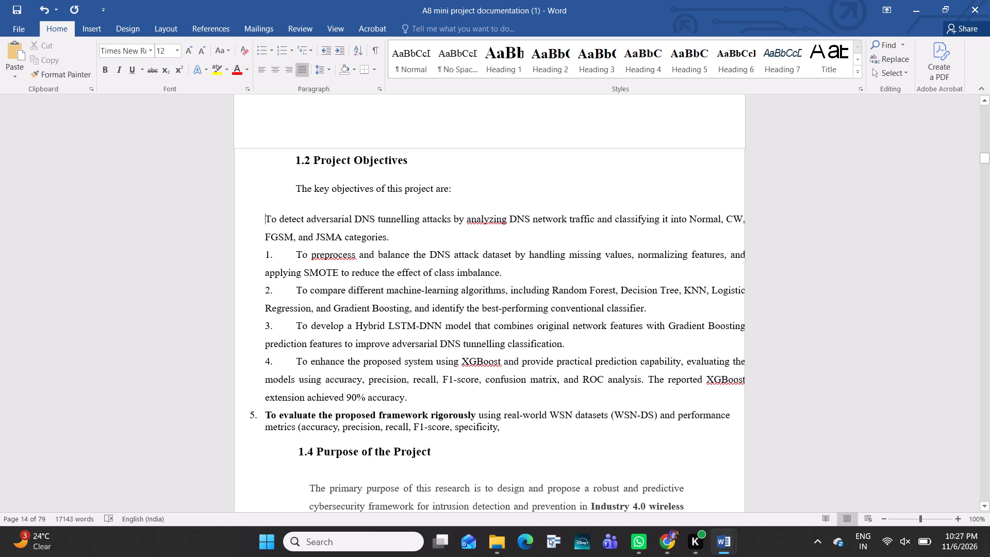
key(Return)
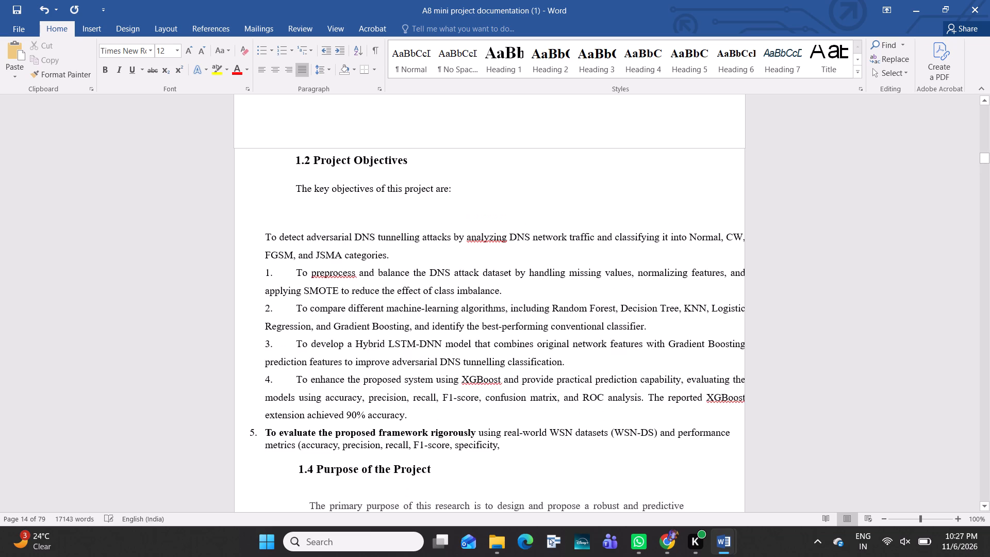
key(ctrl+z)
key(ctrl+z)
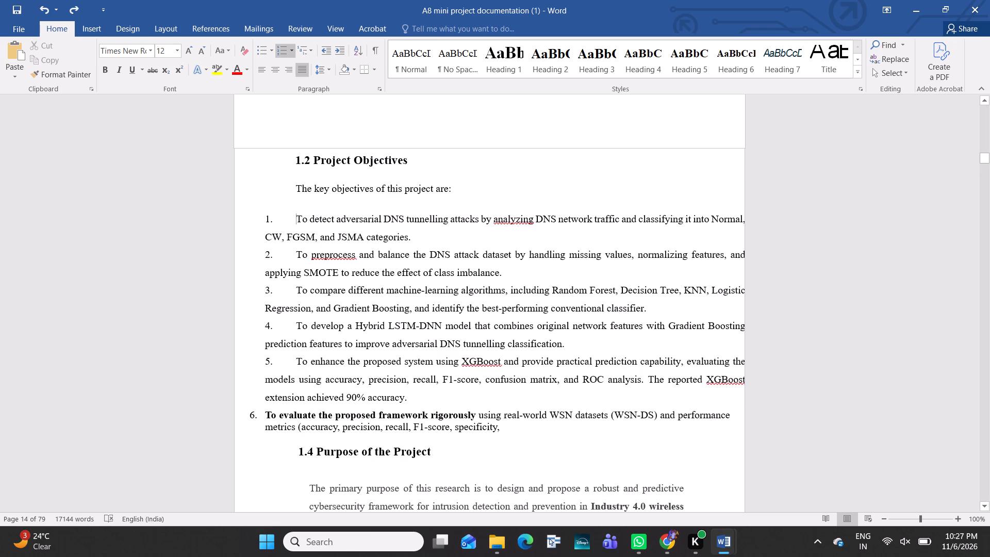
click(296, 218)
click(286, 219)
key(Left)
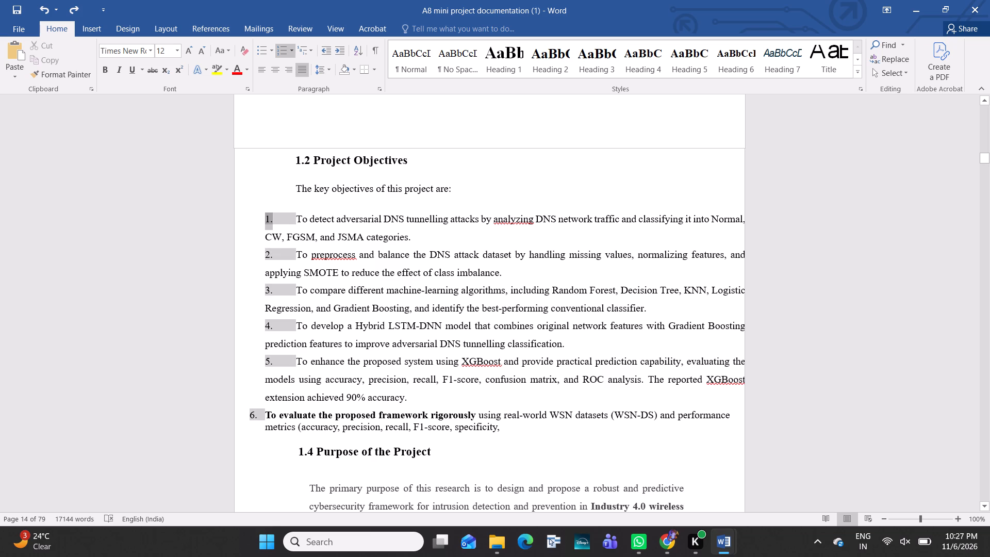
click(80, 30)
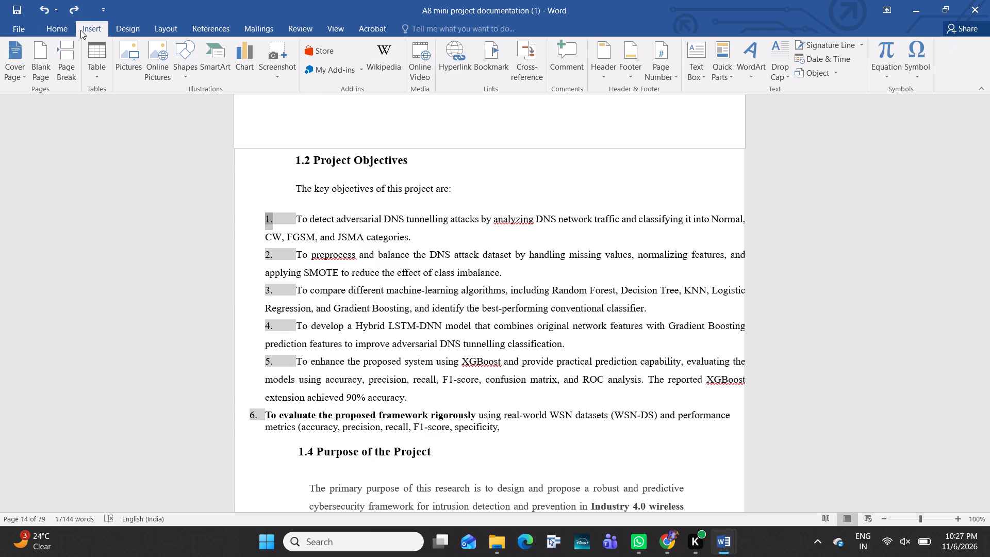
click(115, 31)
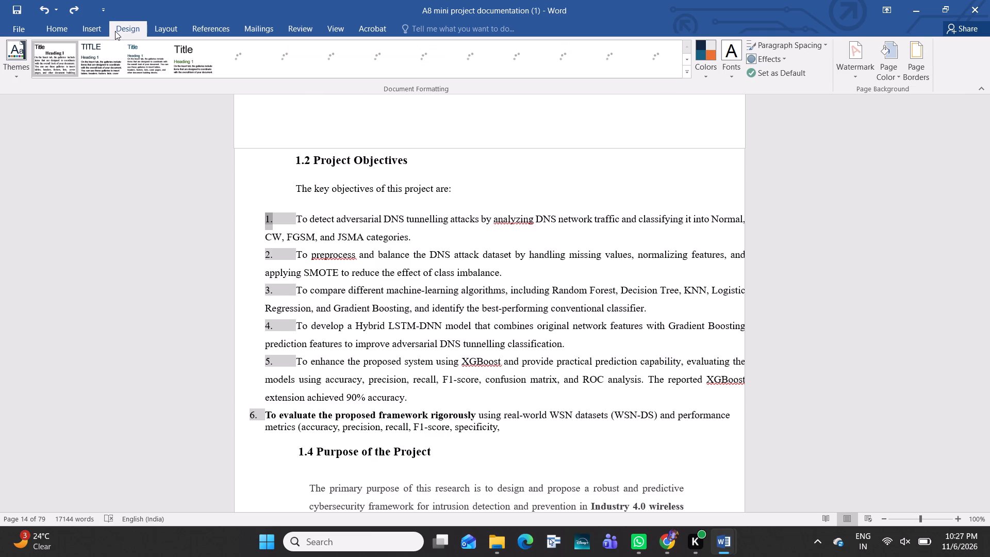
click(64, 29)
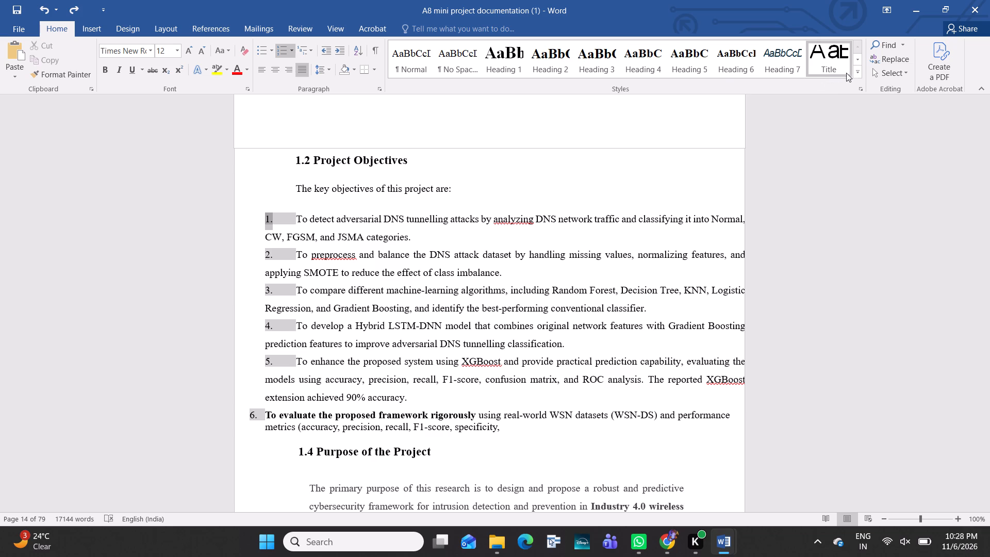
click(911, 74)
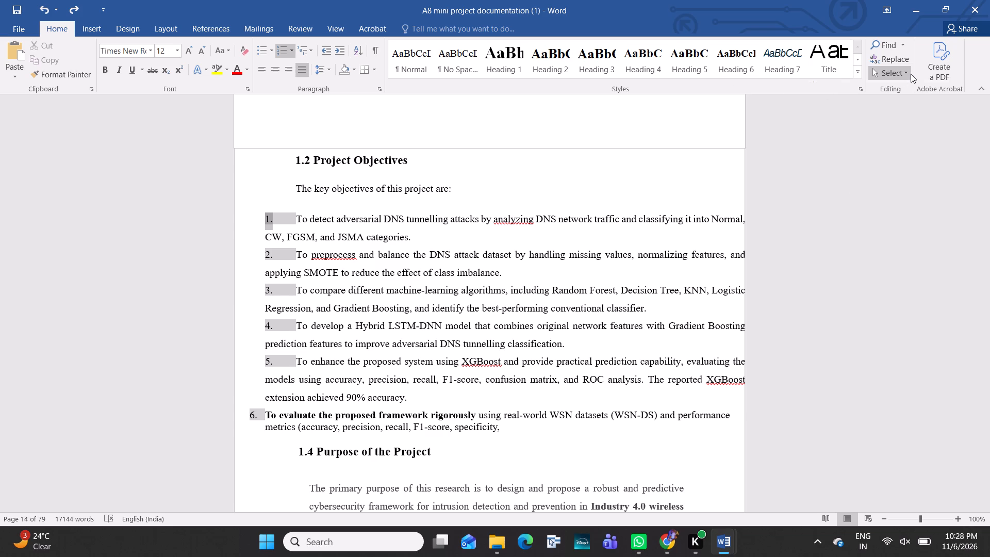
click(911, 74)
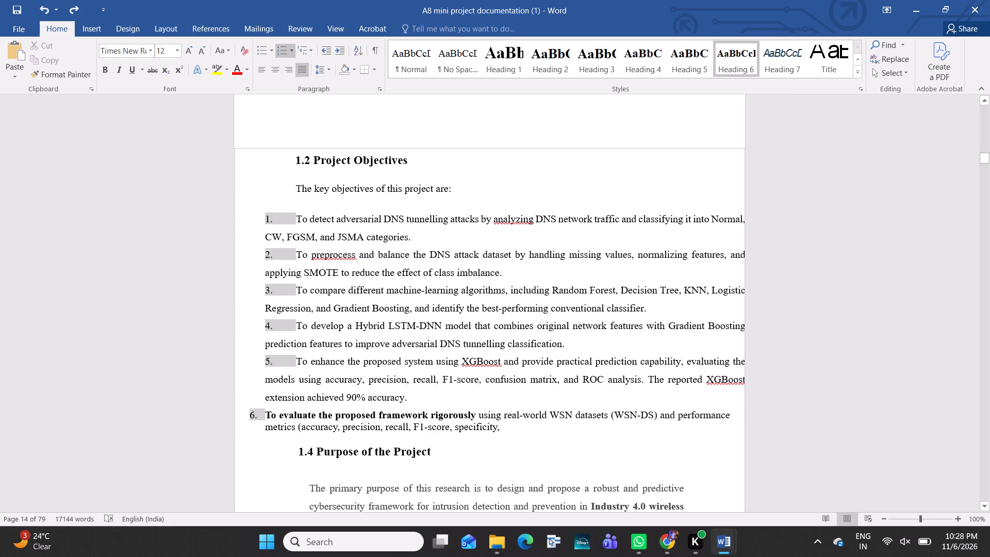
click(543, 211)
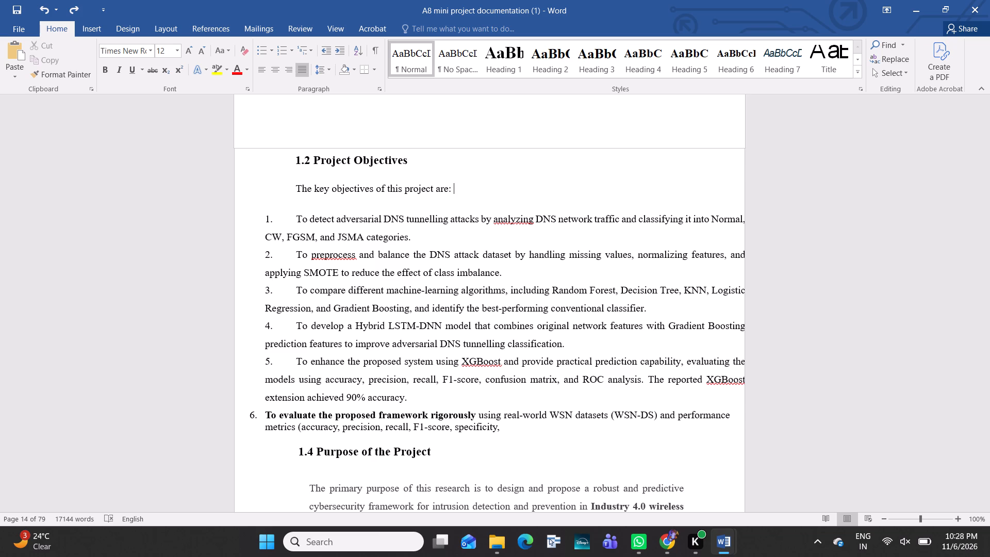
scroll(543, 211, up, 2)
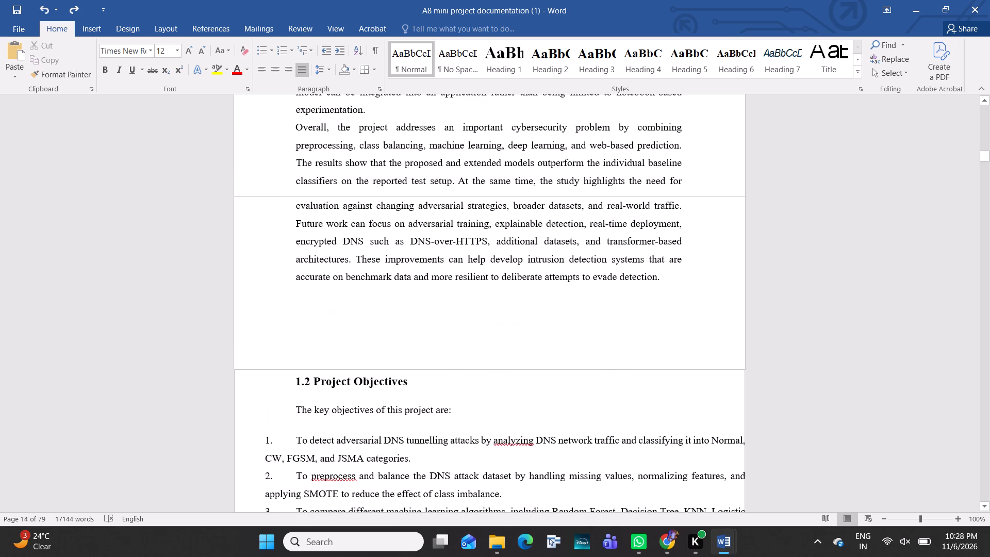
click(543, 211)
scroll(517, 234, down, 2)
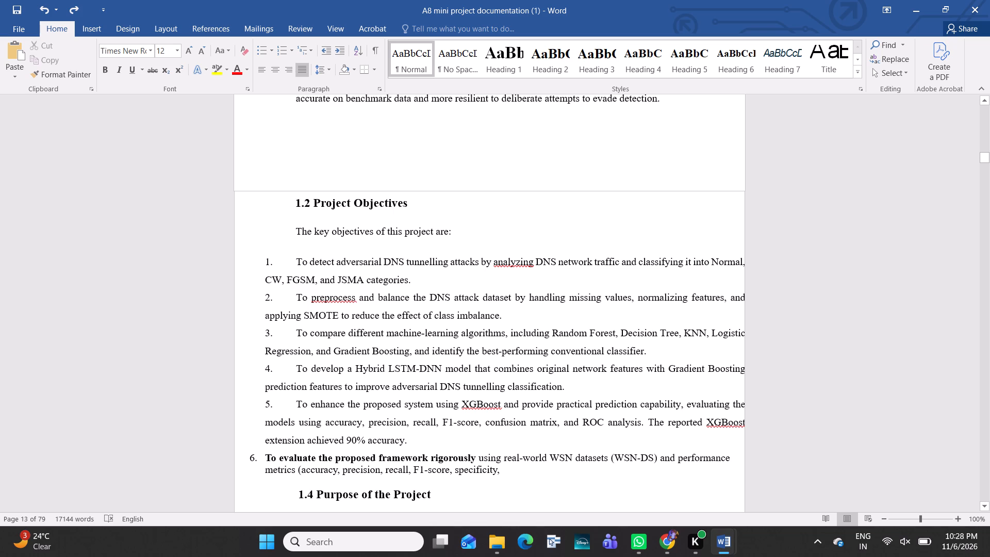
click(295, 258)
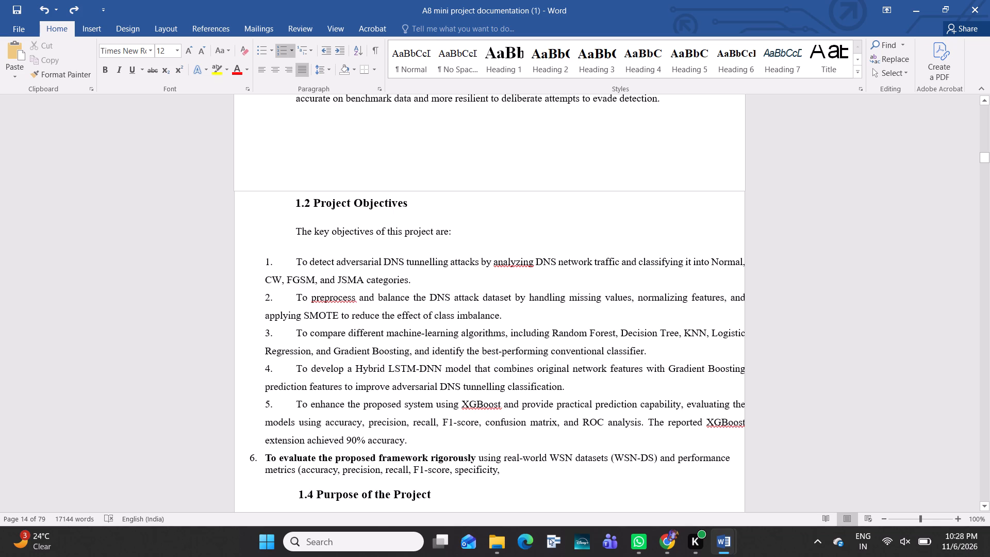
Undo the most recent changes to the six numbered objectives under 1.2 Project Objectives.
key(ctrl+z)
key(ctrl+z)
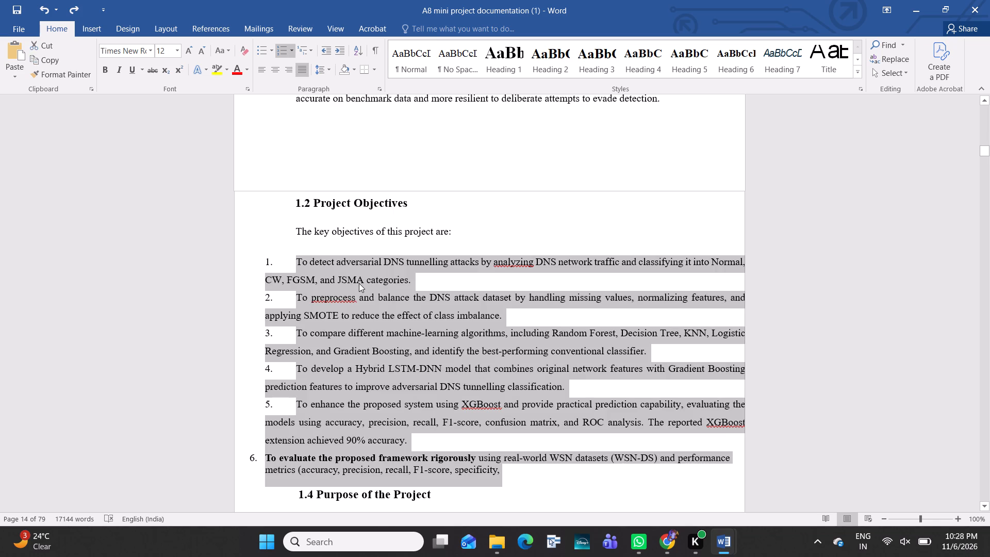
key(ctrl+z)
key(ctrl+z)
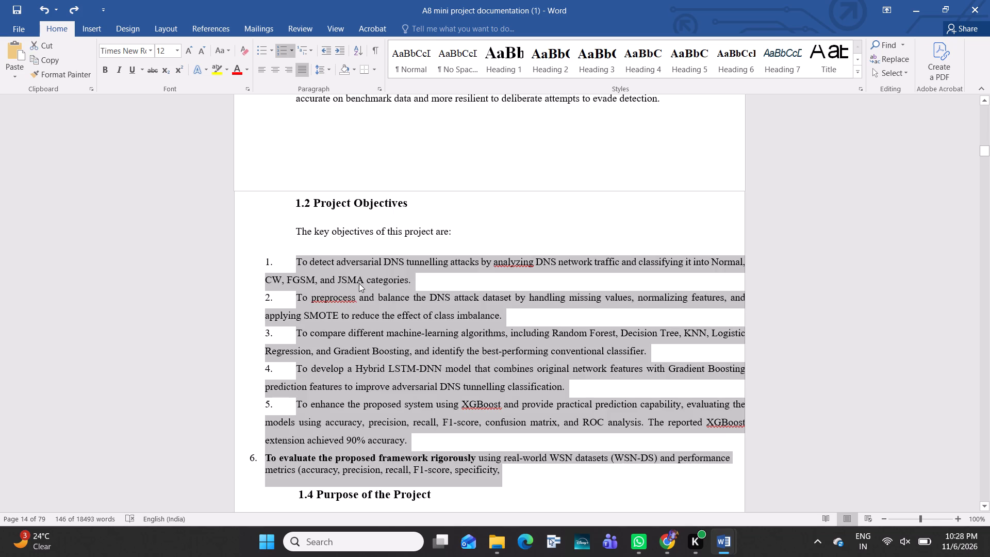
key(ctrl+z)
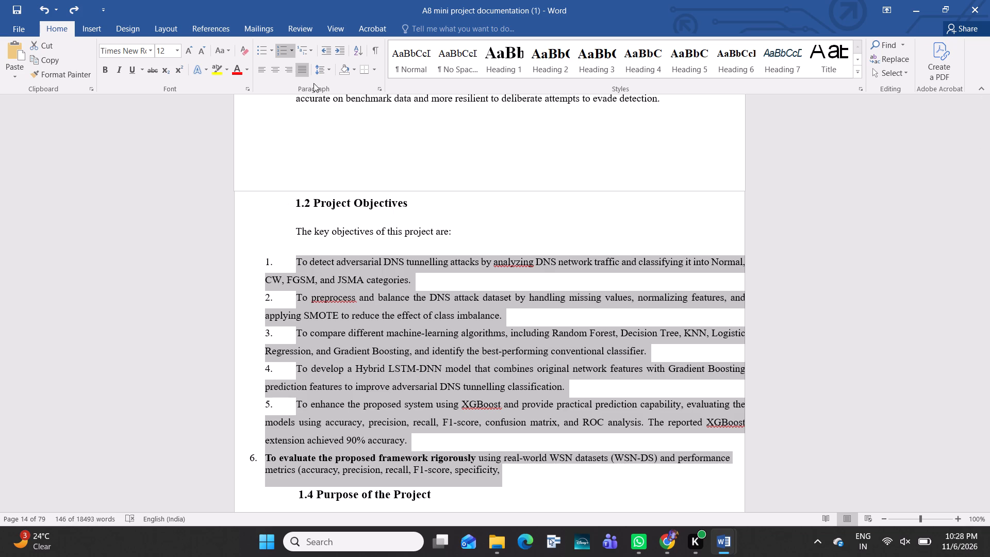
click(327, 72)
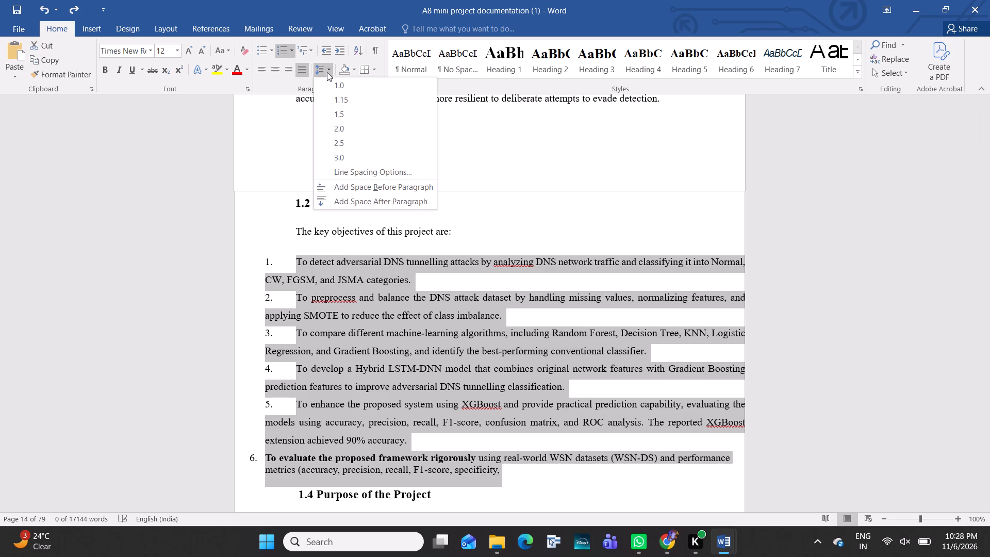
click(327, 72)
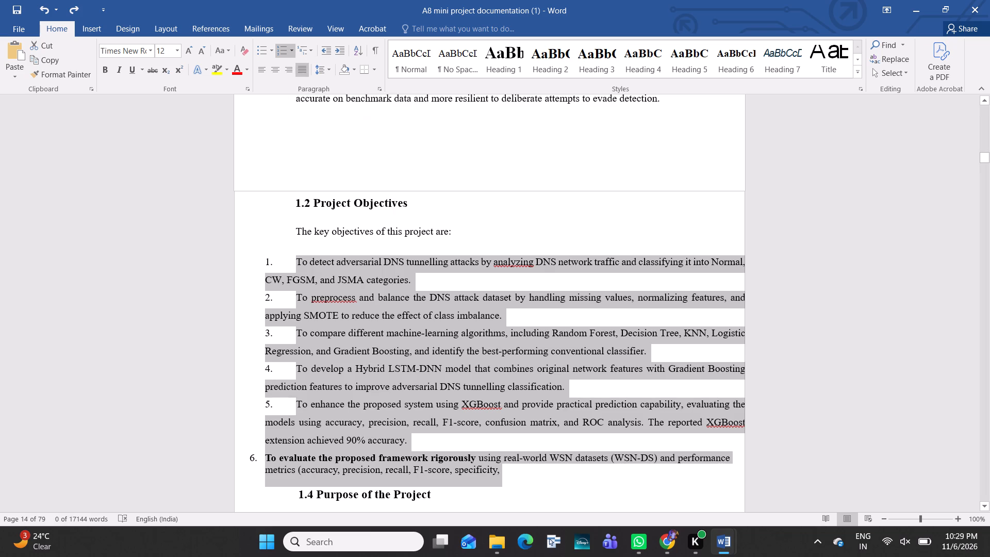
Switch to the Final Doc for Securing Networks document in Word.
key(alt+Tab)
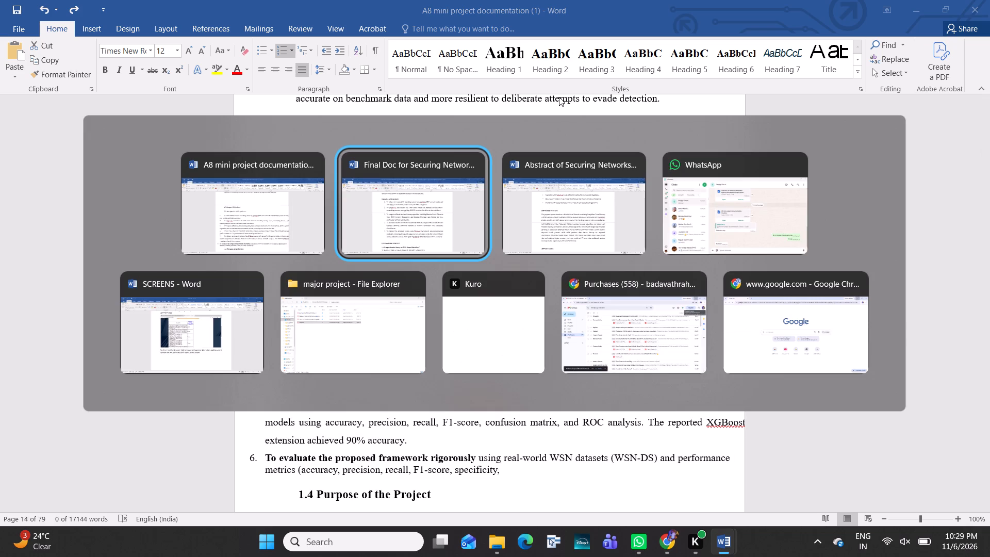
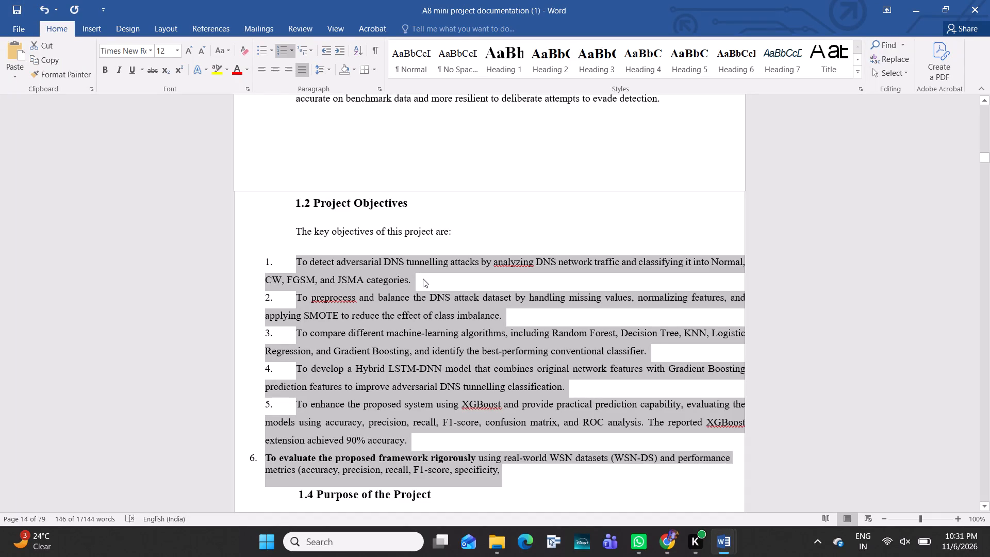
key(ctrl+j)
key(ctrl+j)
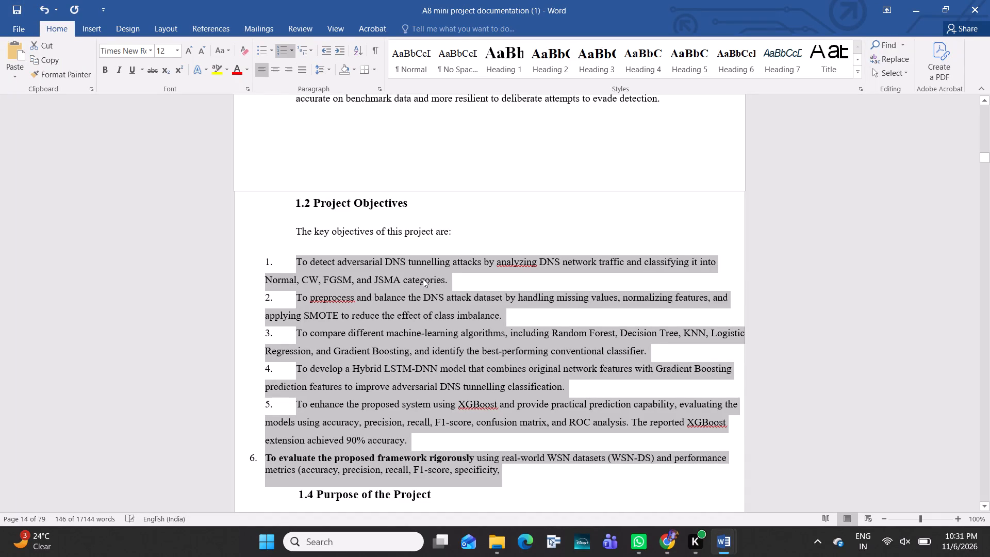
key(ctrl+j)
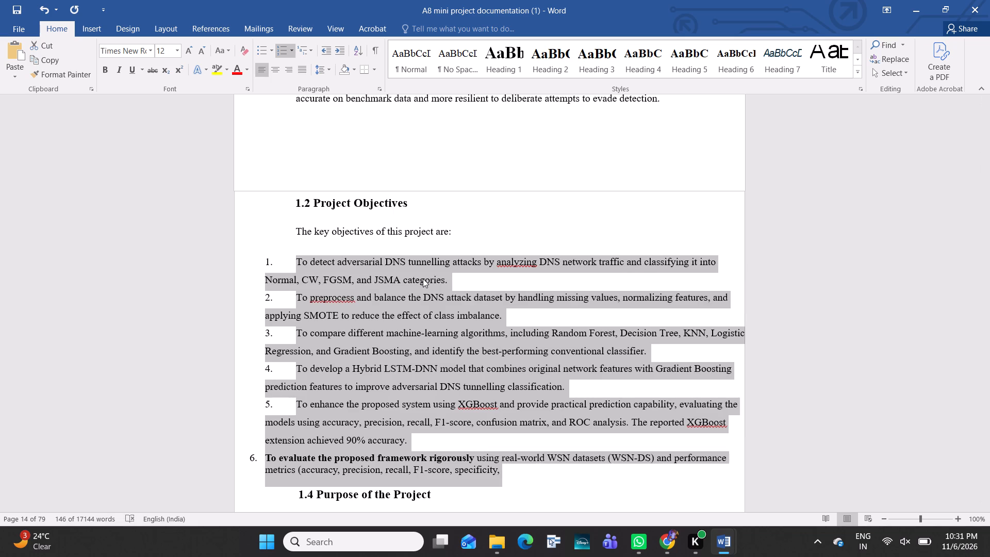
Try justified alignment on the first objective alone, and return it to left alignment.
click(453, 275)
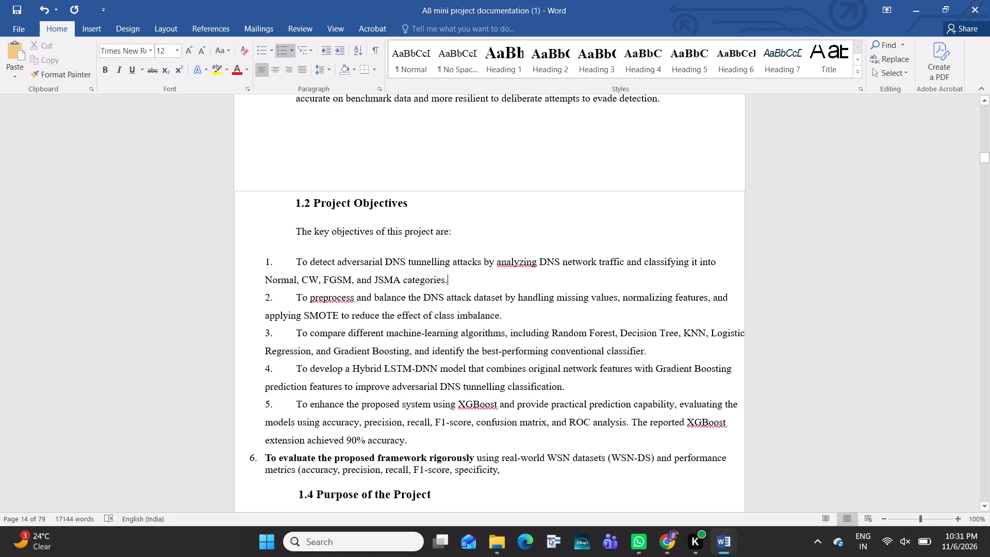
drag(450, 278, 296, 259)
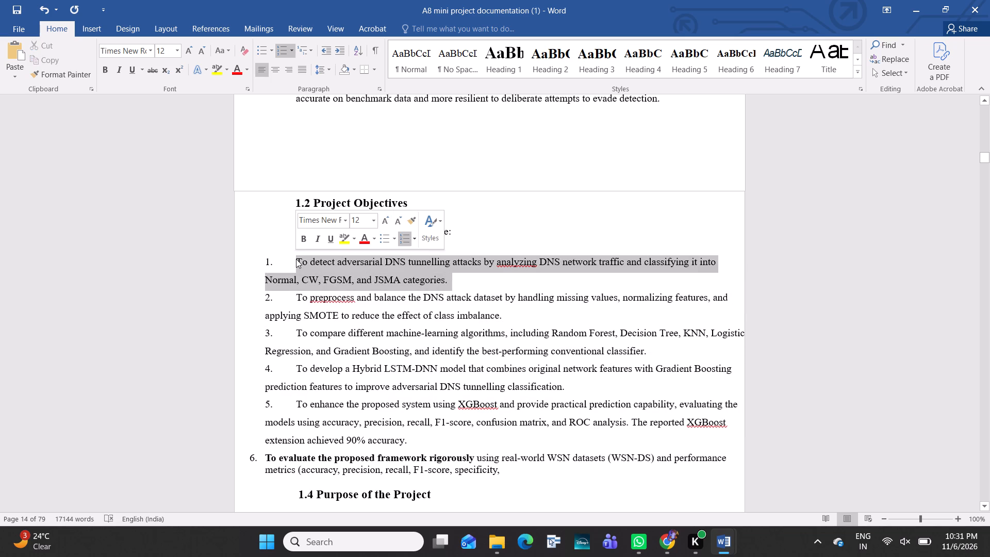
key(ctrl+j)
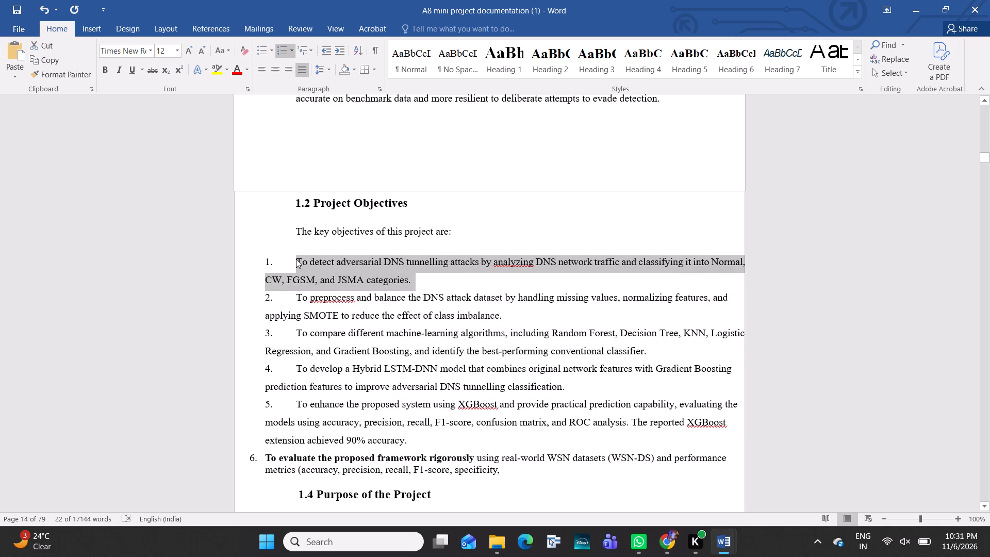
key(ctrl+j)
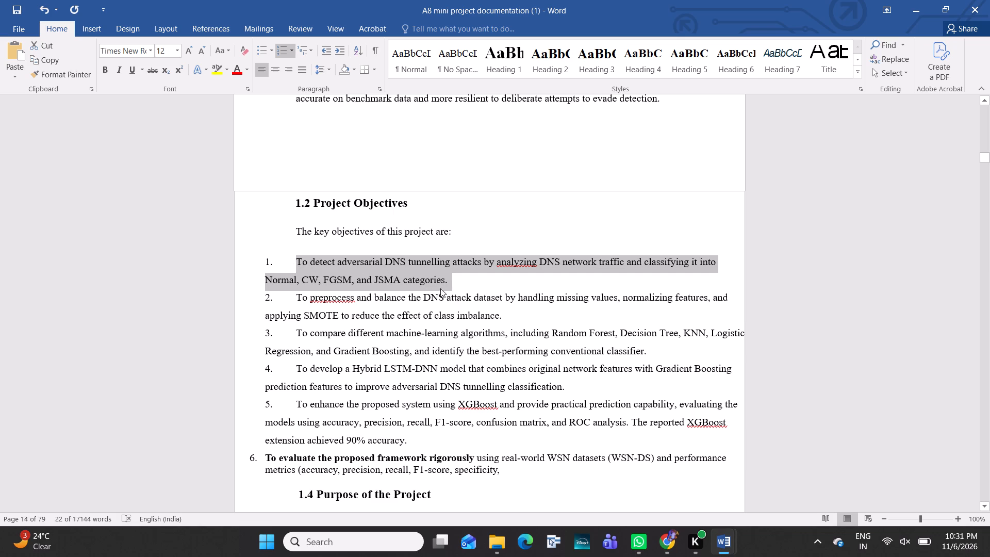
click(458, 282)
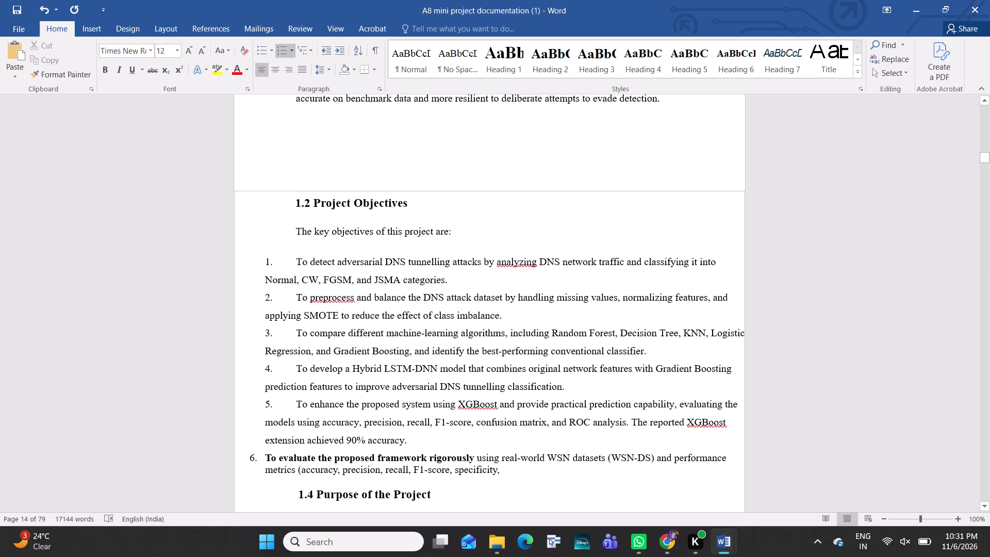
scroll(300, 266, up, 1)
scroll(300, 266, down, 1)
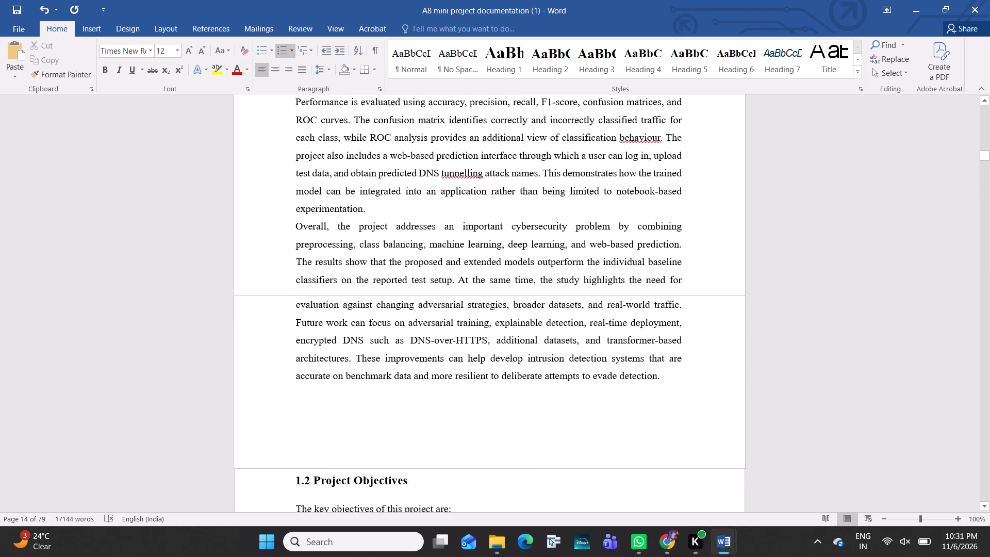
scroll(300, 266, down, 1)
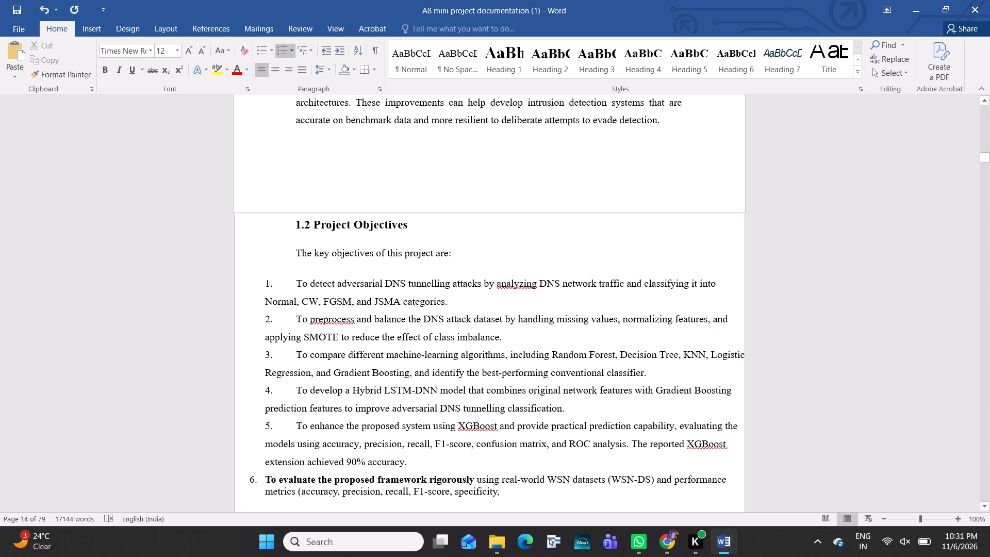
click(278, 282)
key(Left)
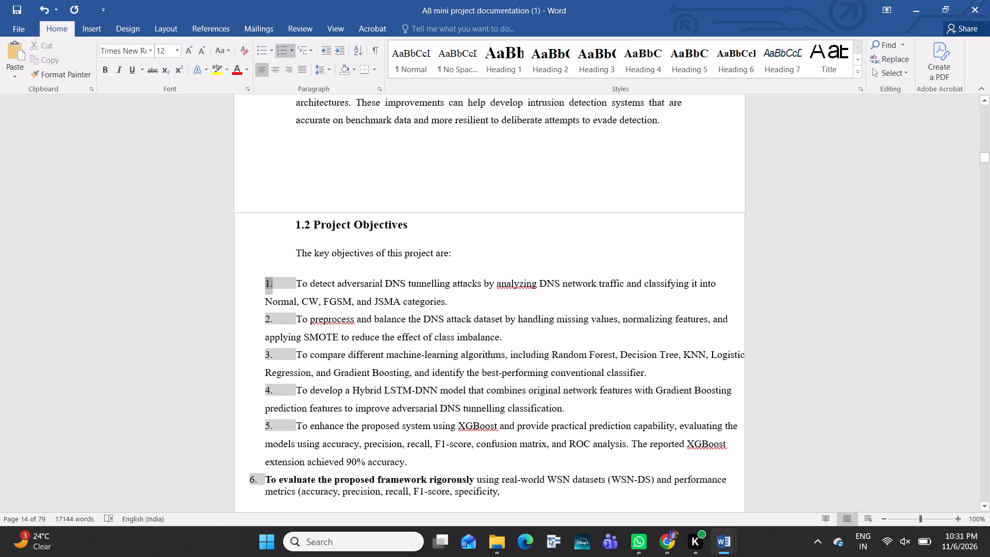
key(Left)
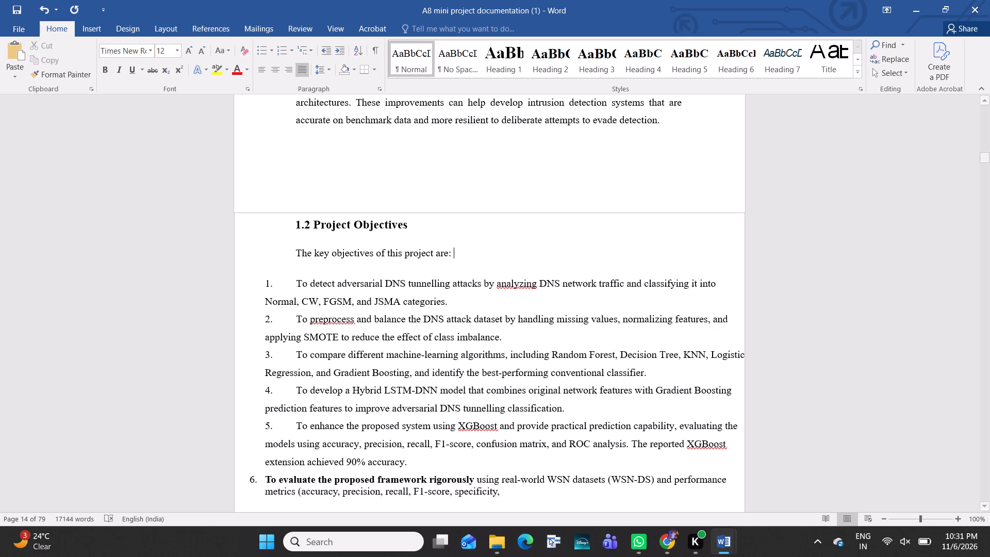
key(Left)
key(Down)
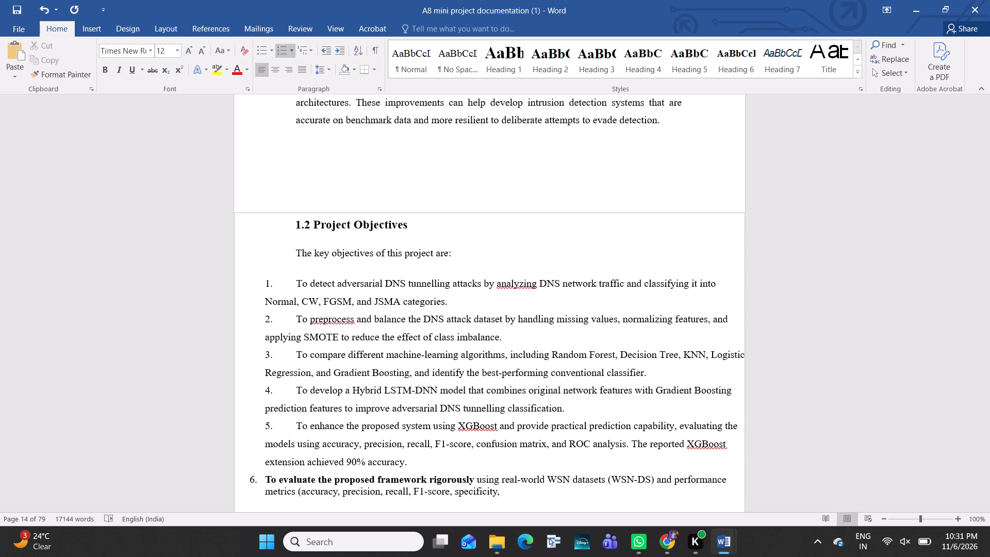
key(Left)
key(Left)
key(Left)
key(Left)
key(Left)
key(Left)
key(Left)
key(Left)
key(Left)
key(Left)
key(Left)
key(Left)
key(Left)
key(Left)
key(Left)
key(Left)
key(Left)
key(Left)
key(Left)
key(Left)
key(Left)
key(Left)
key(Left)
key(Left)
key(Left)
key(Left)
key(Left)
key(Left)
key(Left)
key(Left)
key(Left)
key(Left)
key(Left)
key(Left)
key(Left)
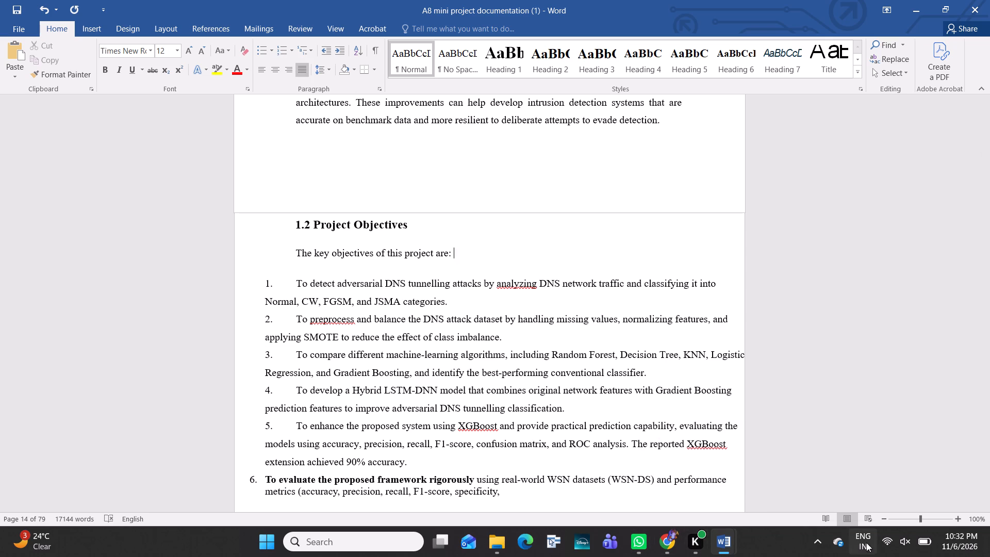
Switch to Windows Settings, search for "curso", set the mouse pointer style to the inverting black-and-white pointer, and return to Word.
click(886, 544)
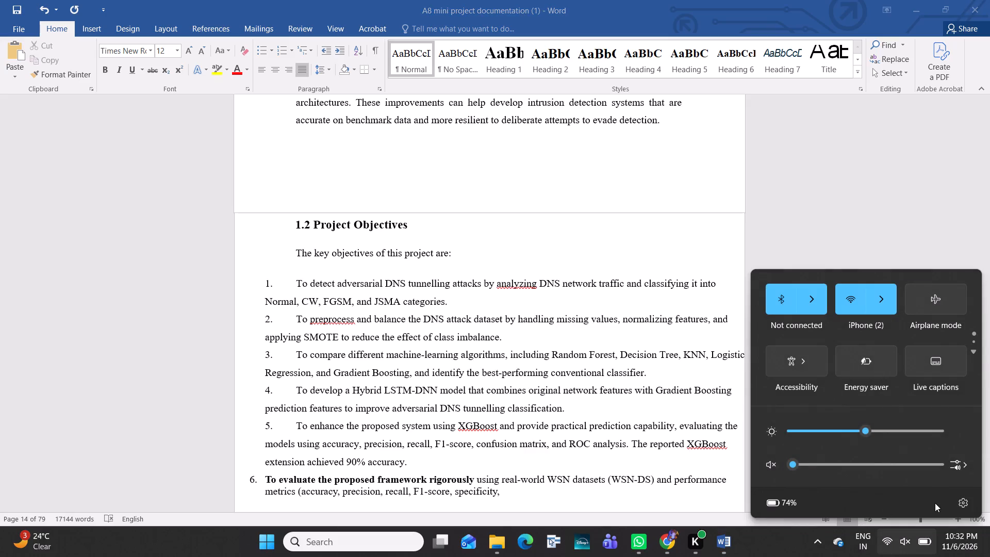
click(958, 501)
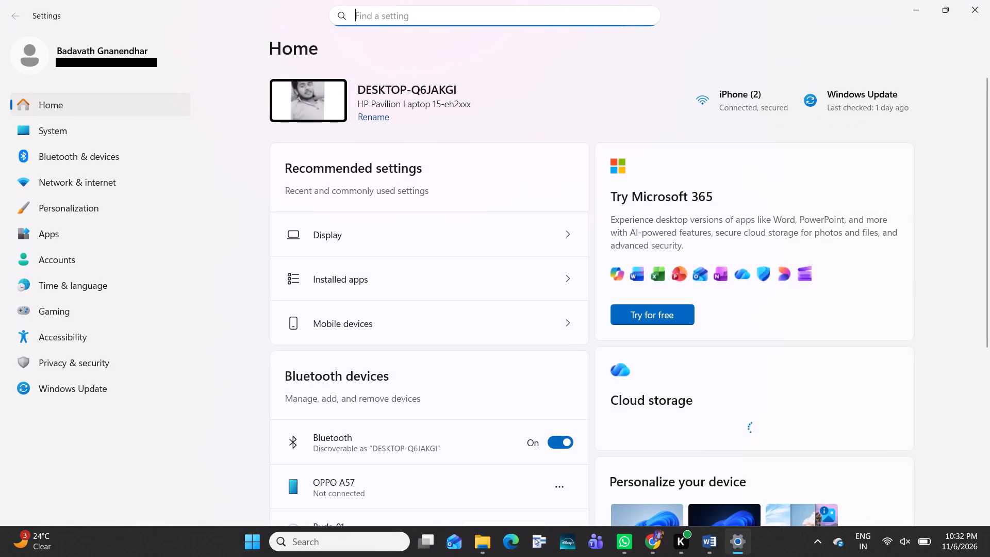
text(cur)
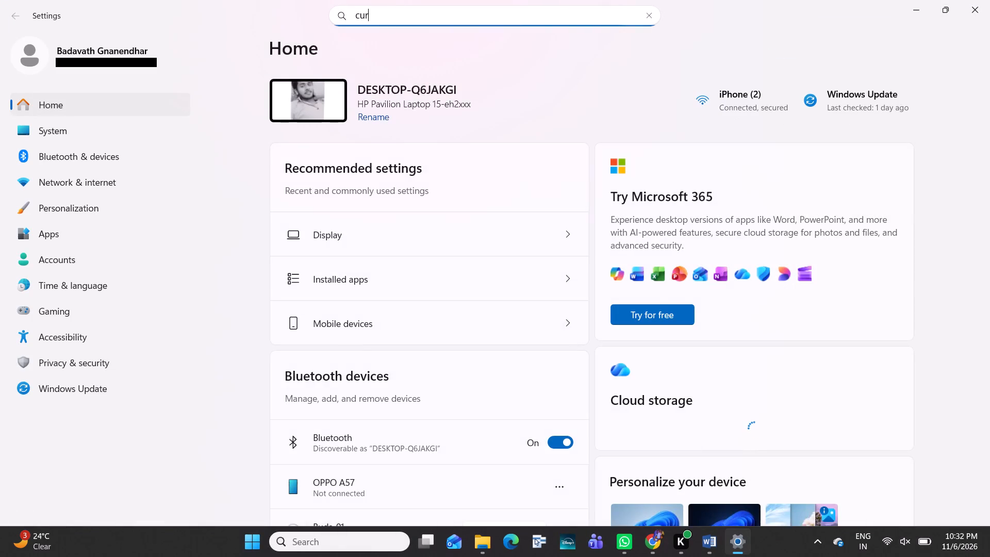
text(so)
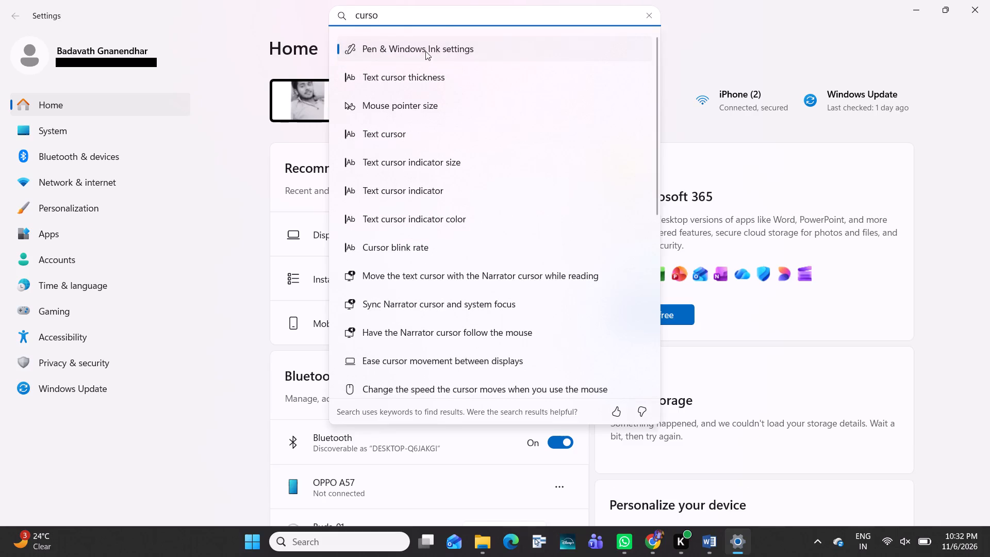
click(412, 216)
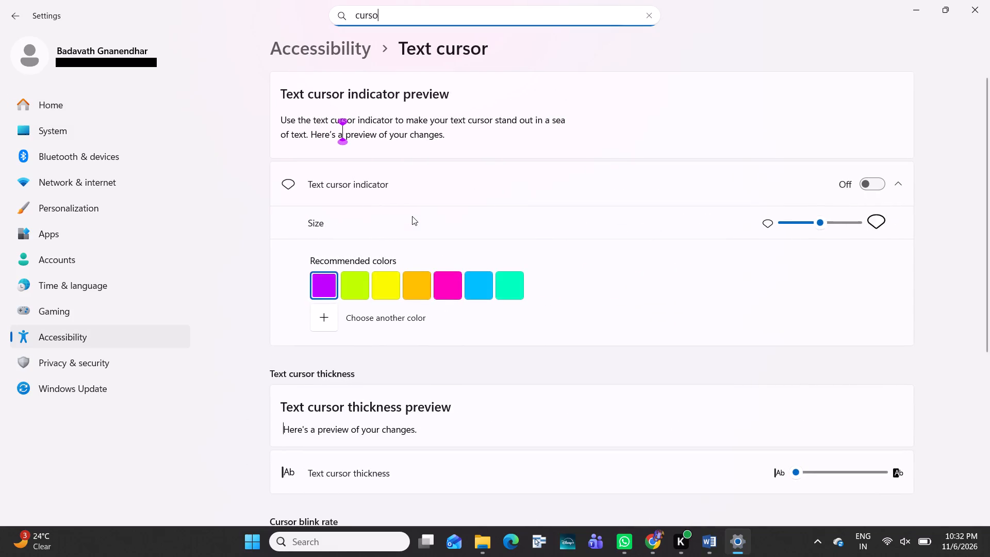
scroll(449, 332, down, 1)
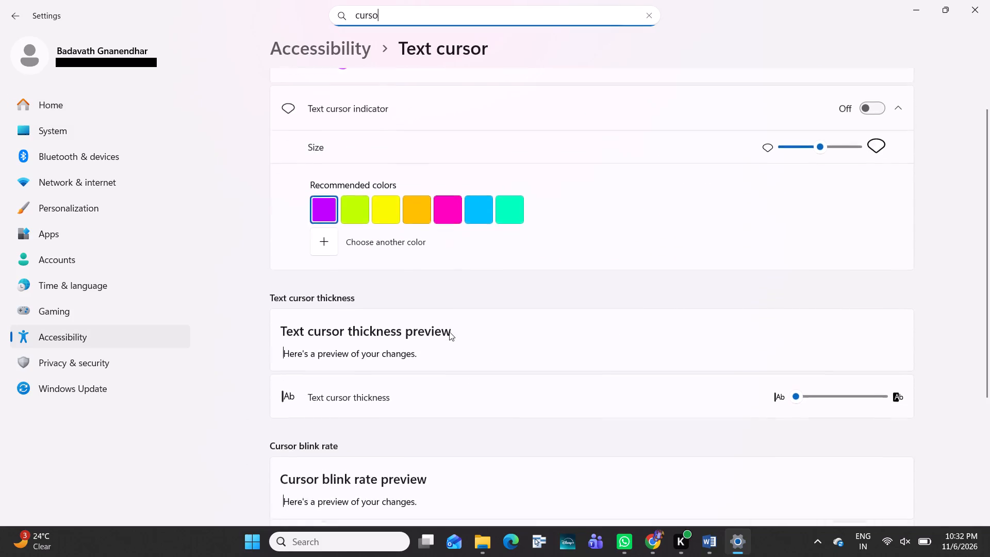
scroll(449, 332, down, 2)
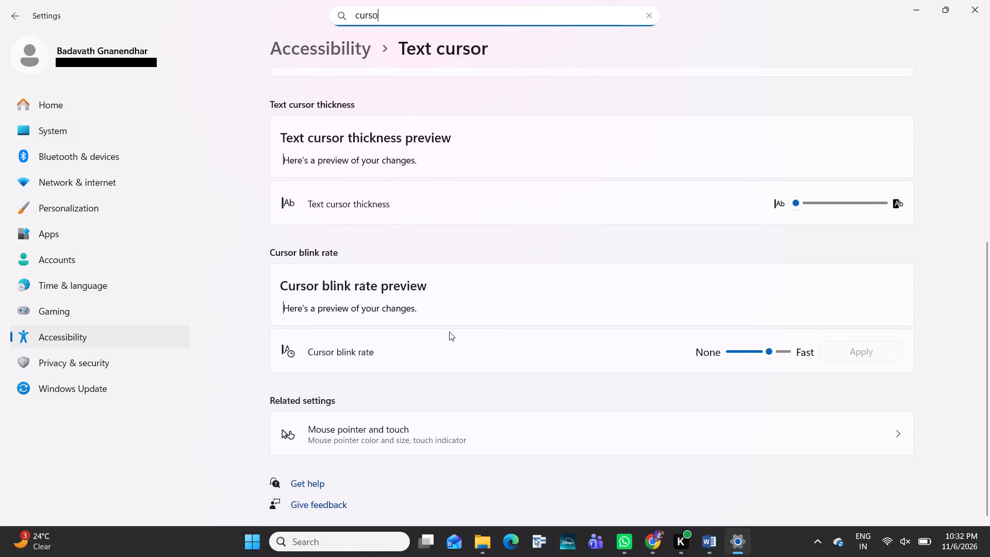
click(457, 434)
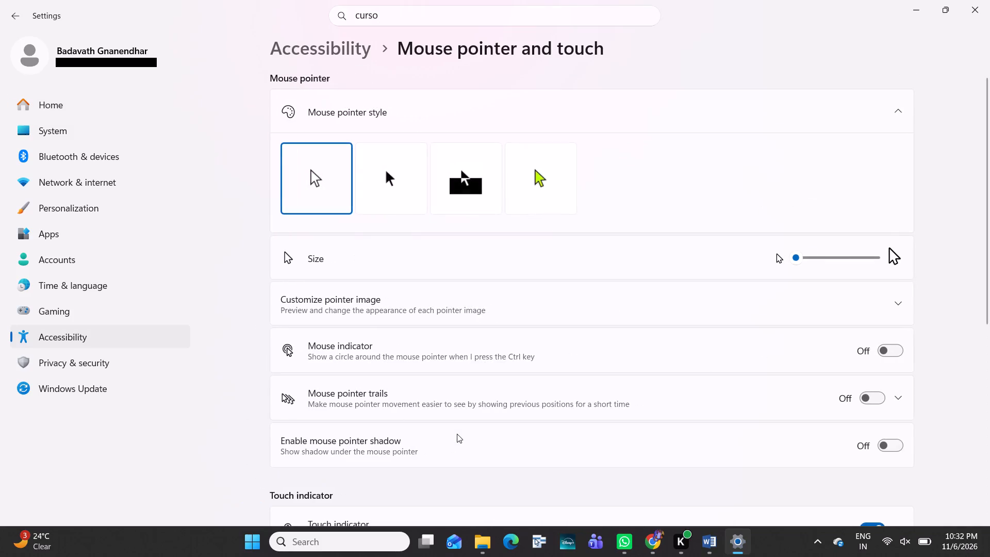
click(473, 190)
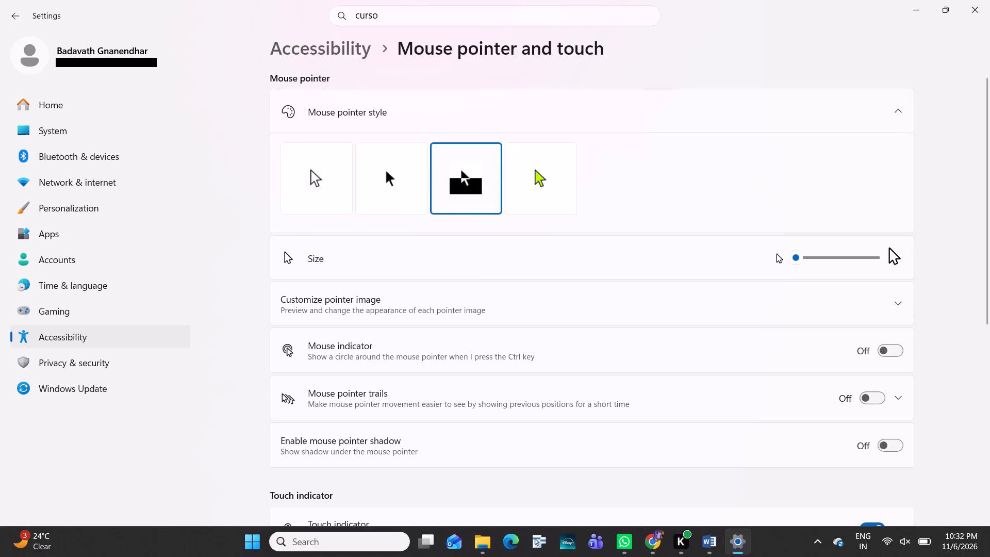
click(917, 18)
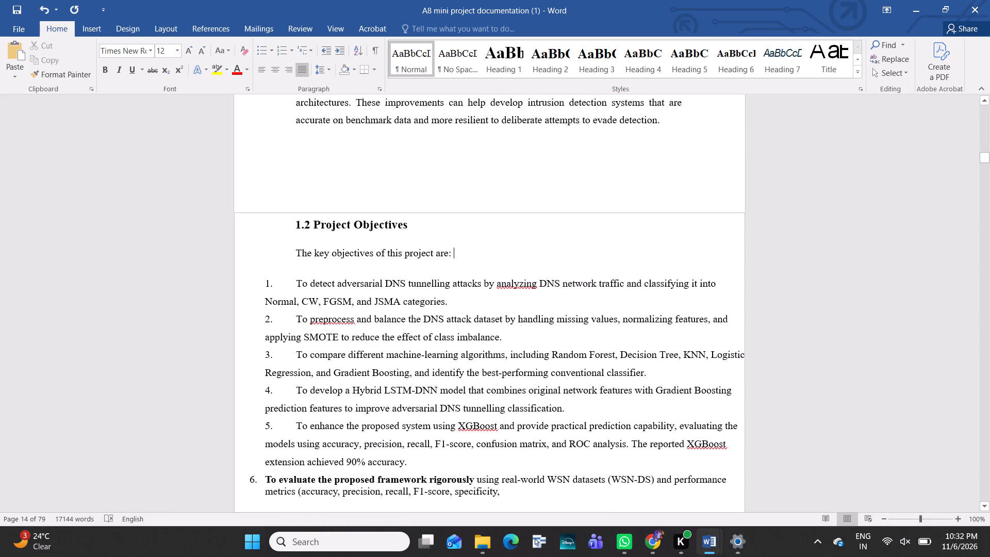
click(272, 283)
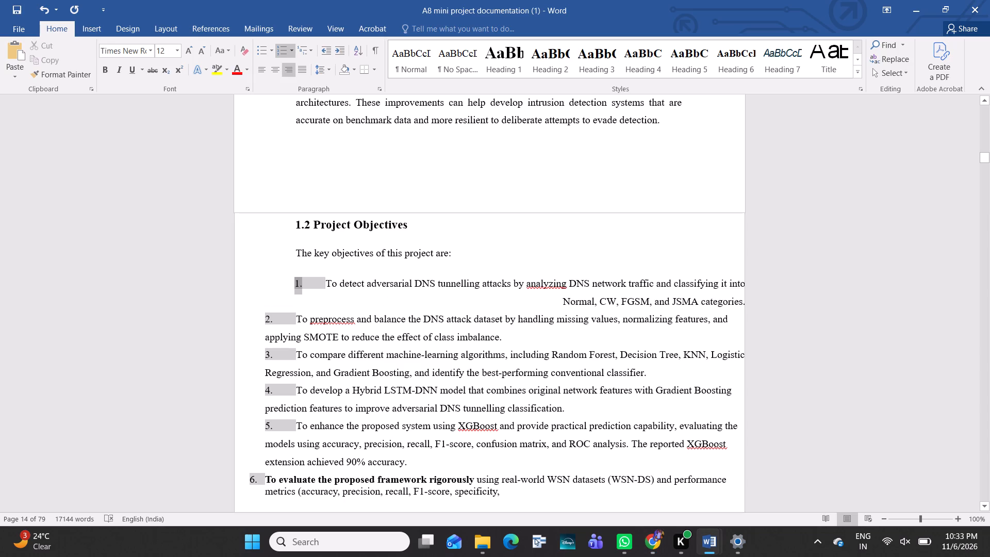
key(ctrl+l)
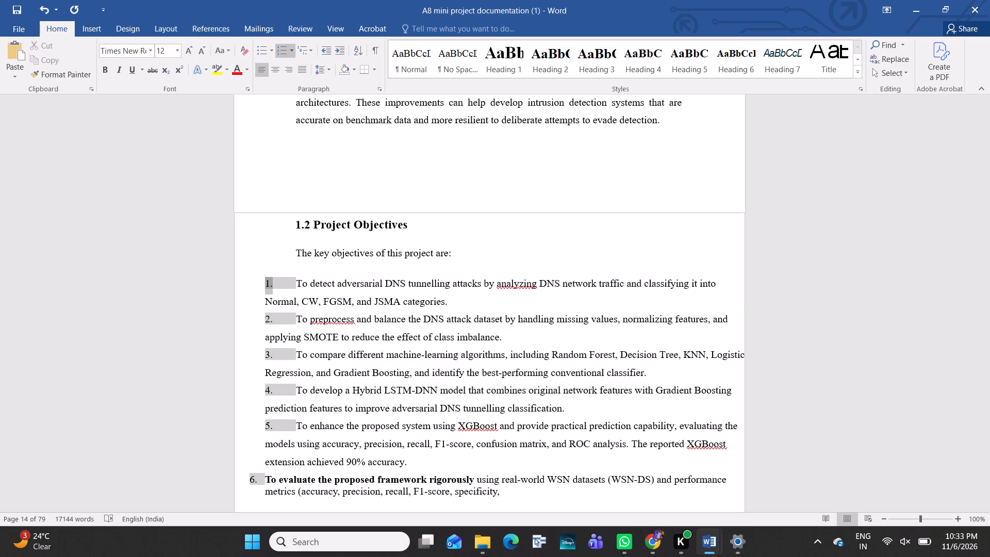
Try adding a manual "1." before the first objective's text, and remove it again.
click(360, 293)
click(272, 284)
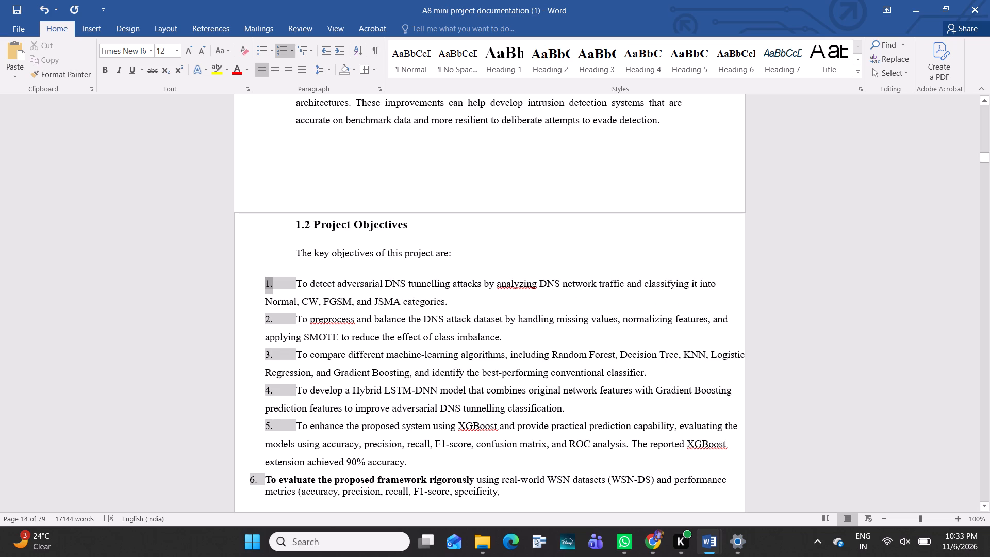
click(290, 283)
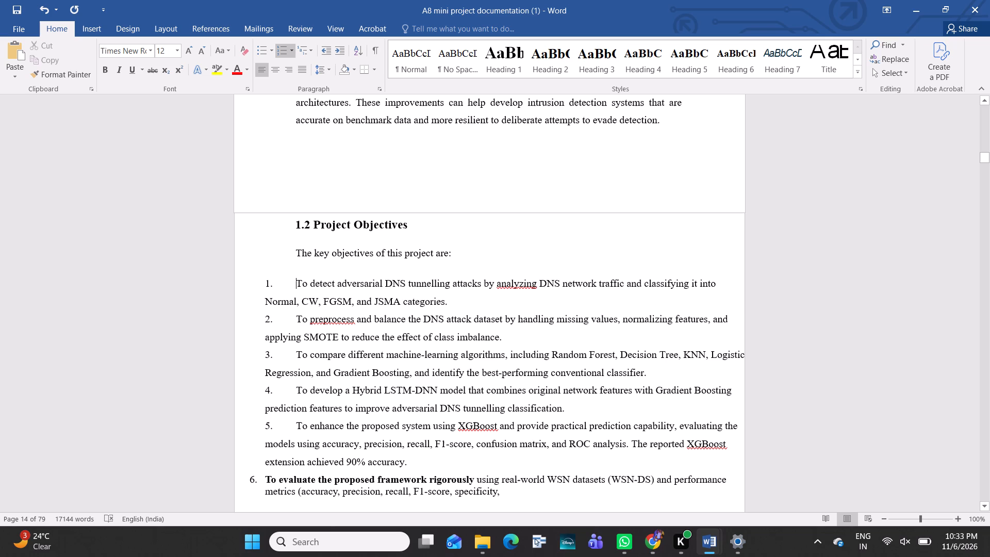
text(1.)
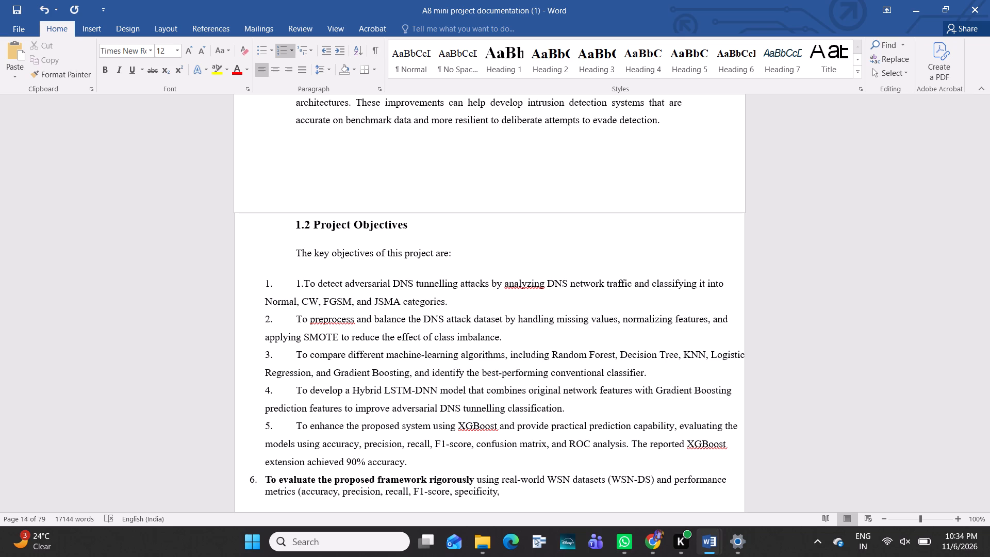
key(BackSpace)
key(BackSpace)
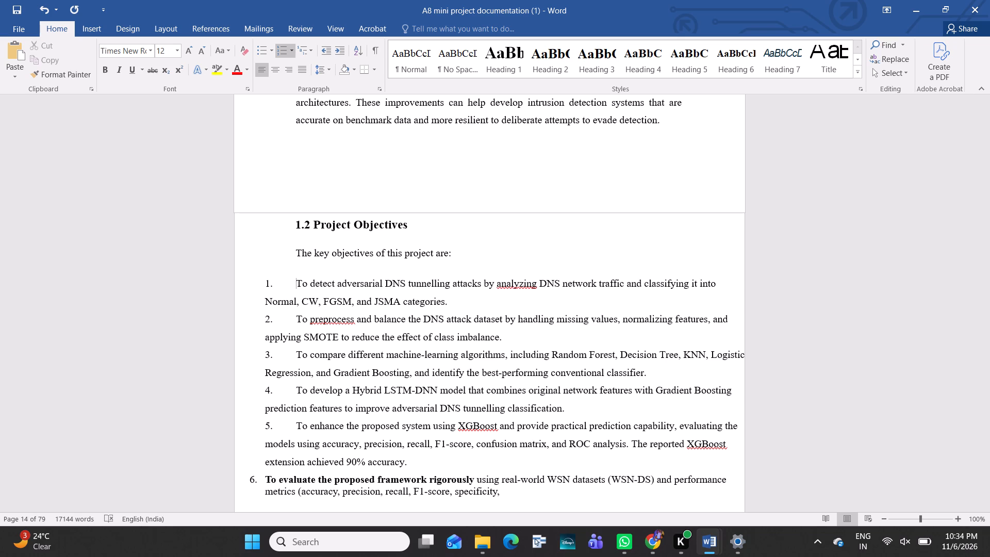
Replace the first objective's automatic list number with a tab indent and a manually entered "1.".
click(265, 284)
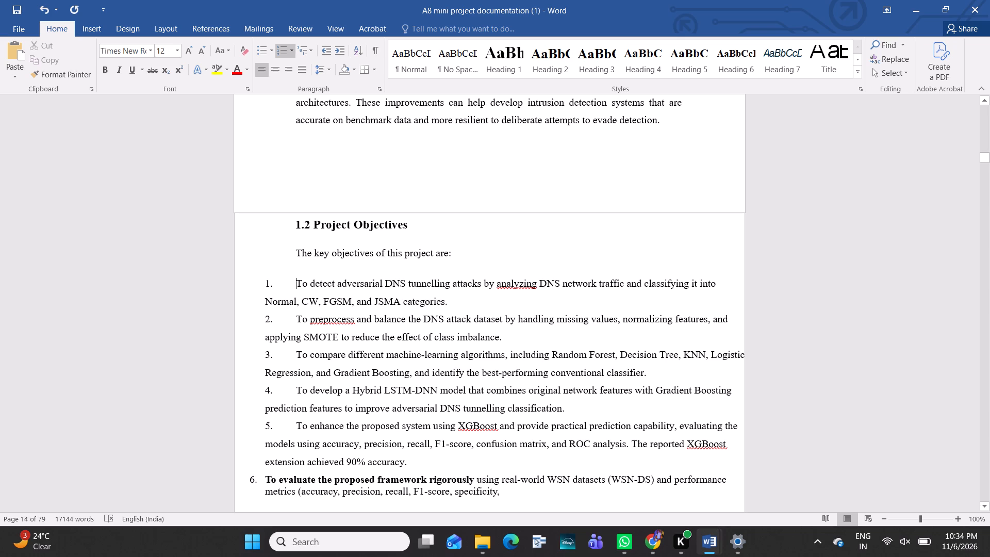
drag(268, 284, 307, 284)
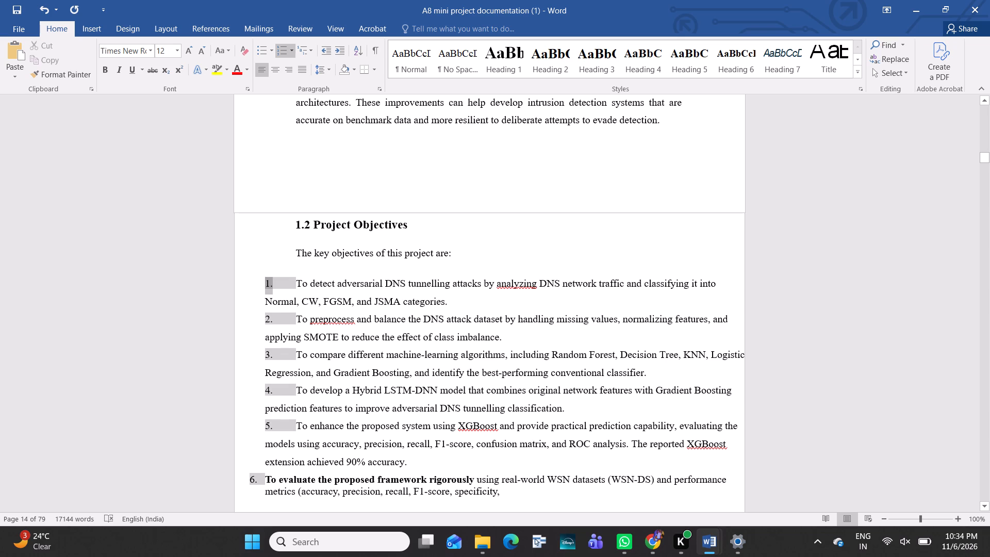
drag(307, 284, 303, 284)
drag(303, 284, 301, 283)
key(BackSpace)
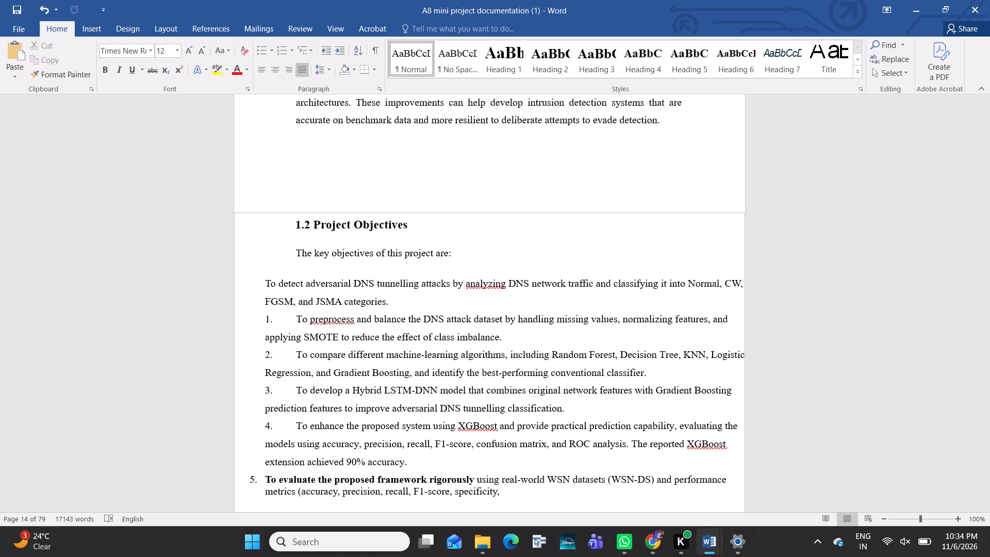
key(Tab)
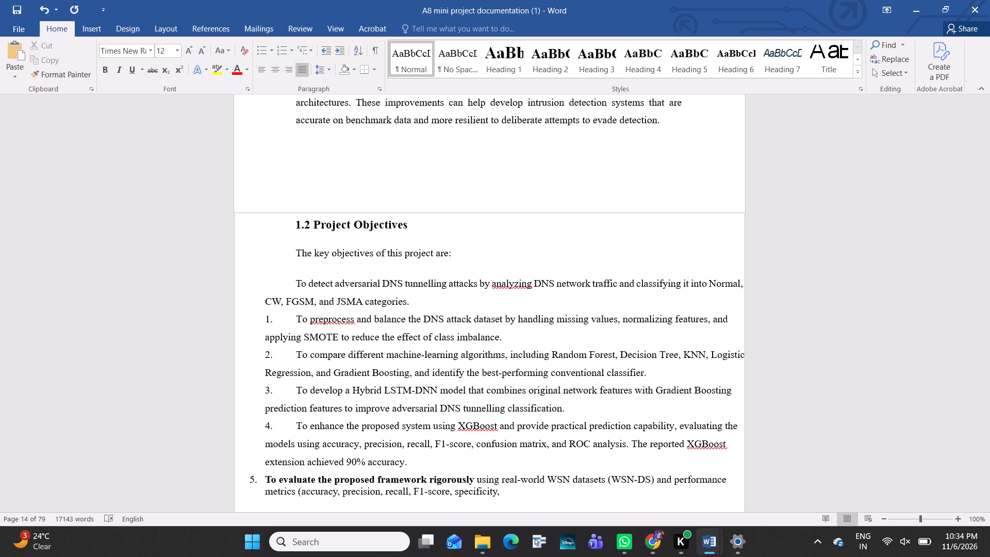
key(shift+exclam)
key(BackSpace)
text(1.)
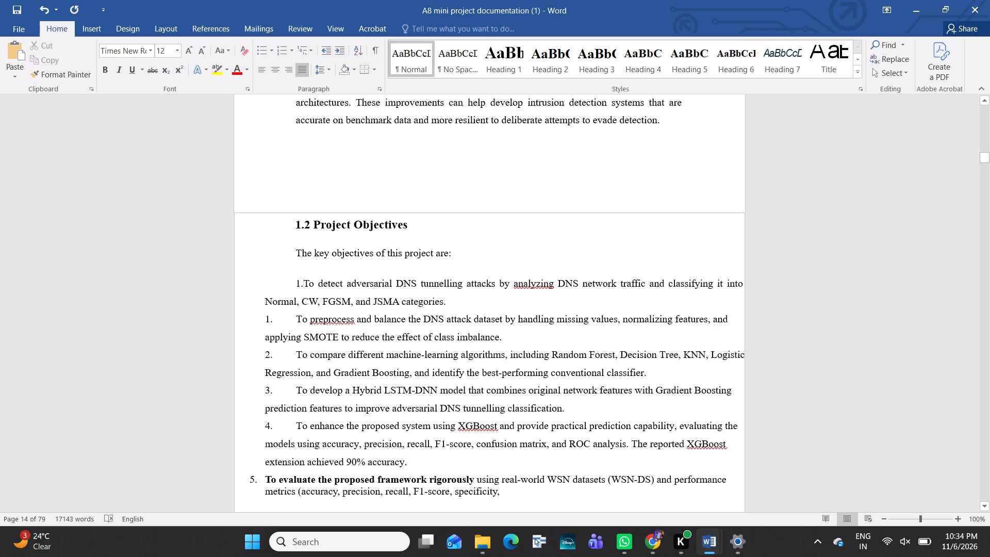
Switch the first project objective, from its "1." to "categories", from justified to left alignment.
drag(294, 283, 417, 296)
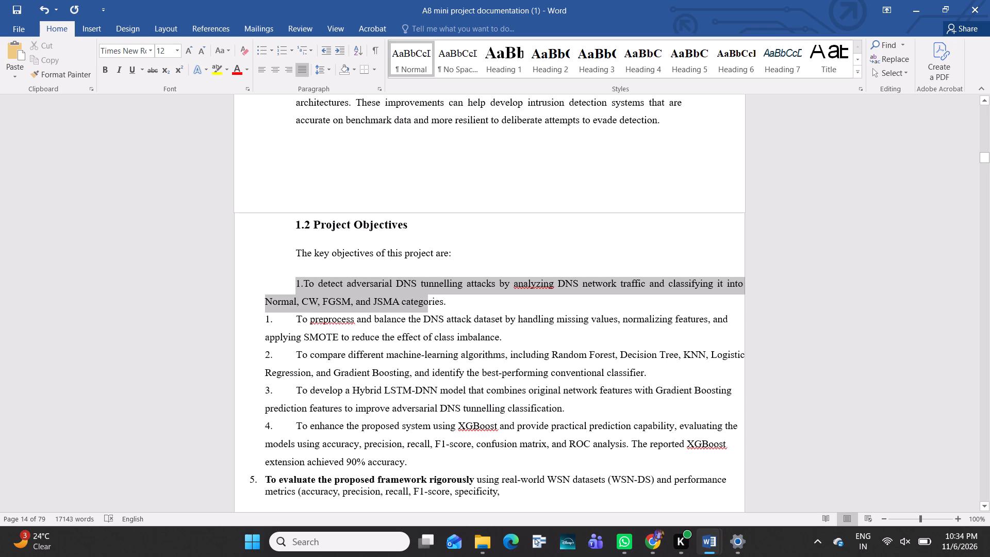
drag(417, 296, 434, 296)
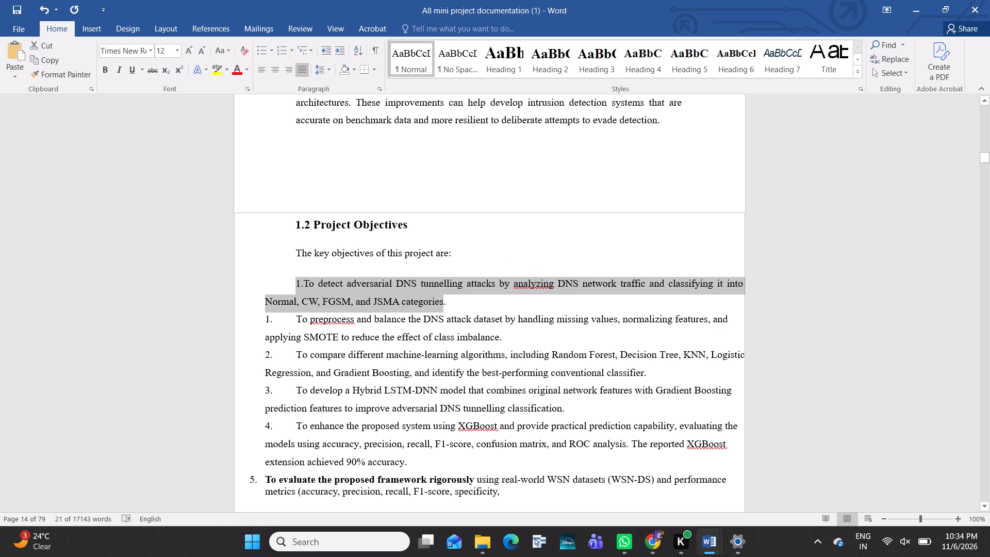
key(ctrl+j)
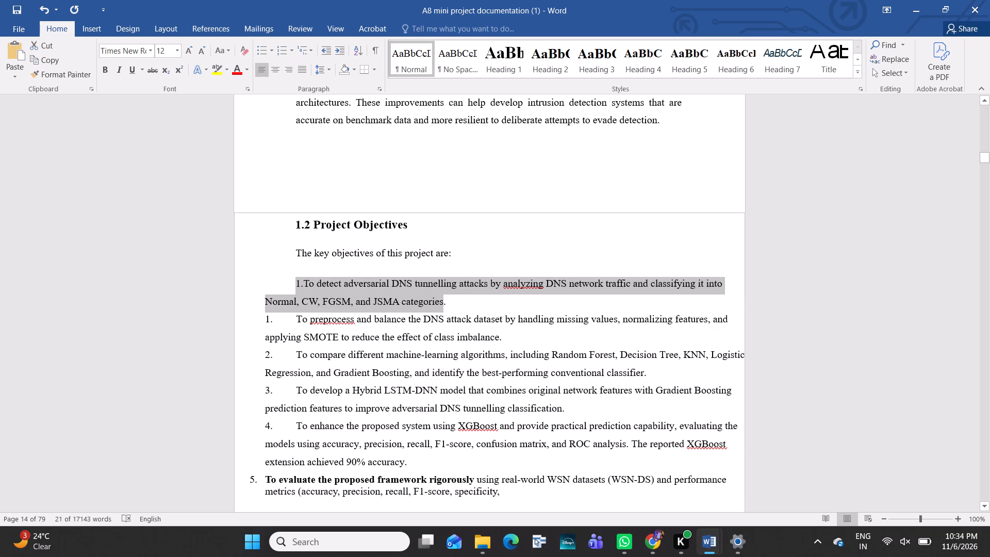
Examine the alignment and right margin of the body paragraphs preceding section 1.2 Project Objectives.
scroll(607, 318, up, 3)
scroll(607, 318, down, 1)
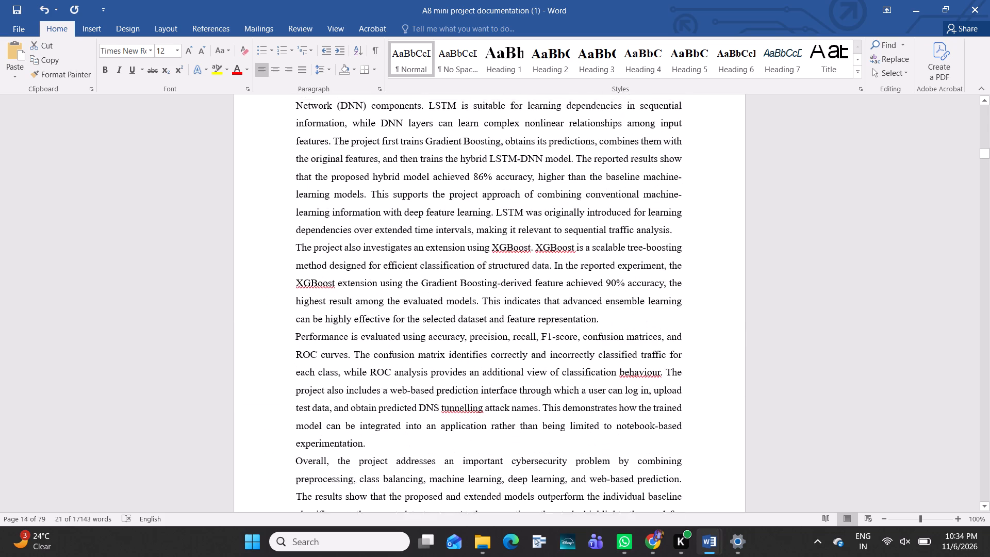
scroll(607, 318, down, 1)
scroll(607, 318, up, 4)
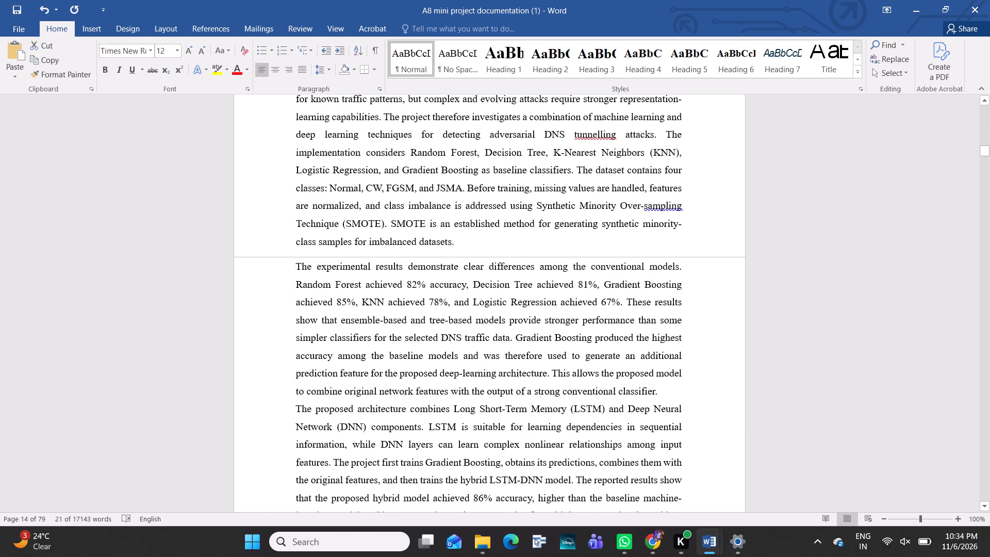
scroll(607, 318, up, 1)
scroll(607, 318, down, 1)
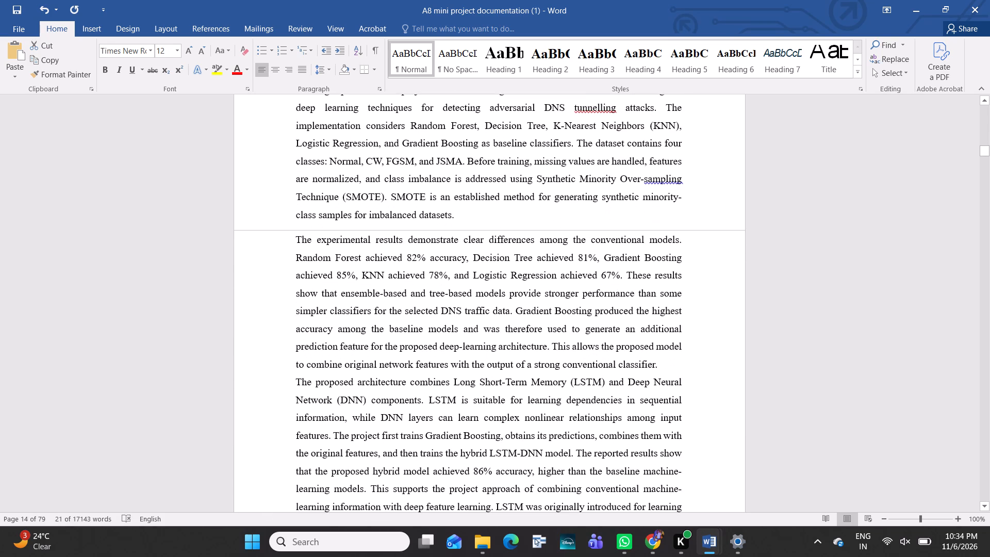
click(663, 350)
click(685, 345)
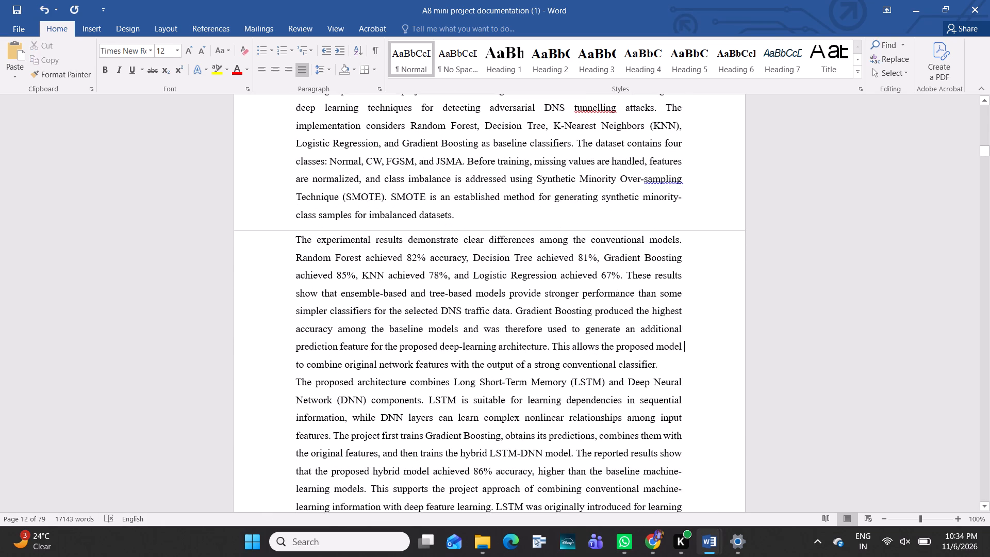
scroll(663, 308, down, 1)
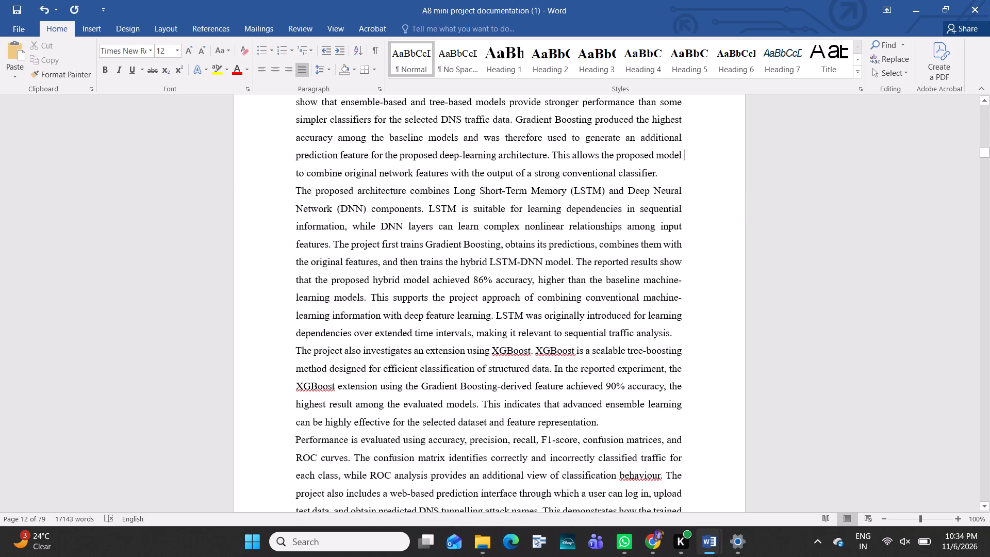
click(692, 253)
click(691, 174)
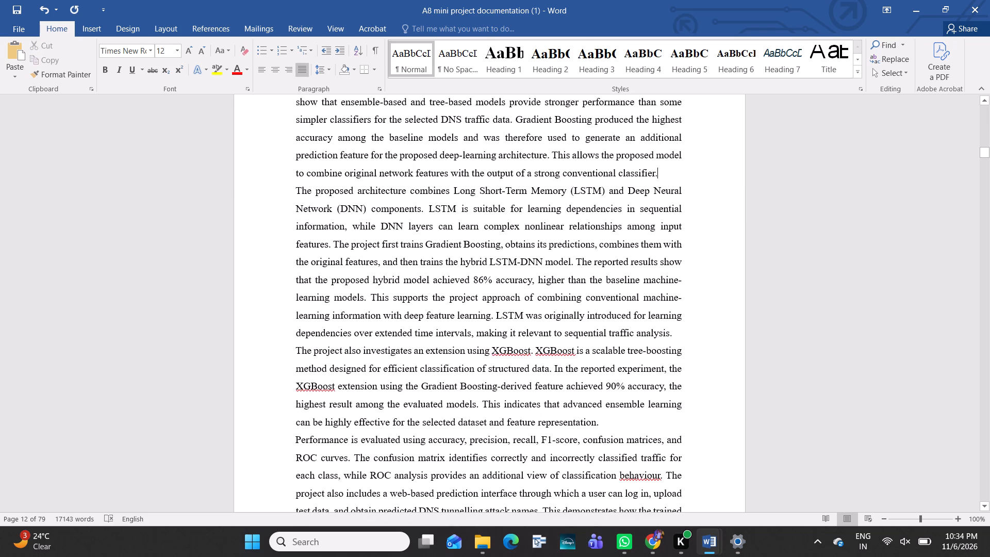
Examine the left and right paragraph indents of the body text, section 1.4 text and project objectives.
click(694, 179)
click(689, 161)
drag(689, 160, 725, 162)
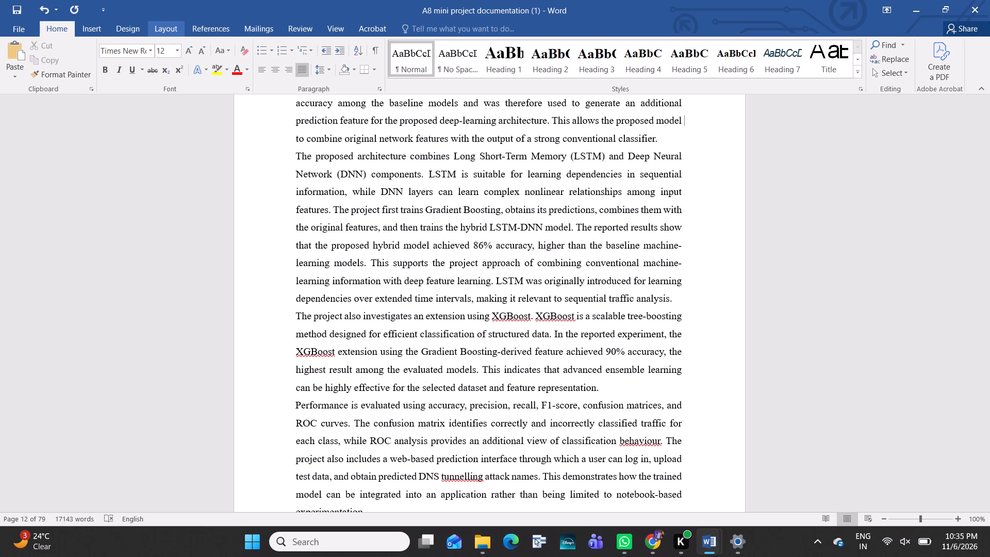
click(161, 27)
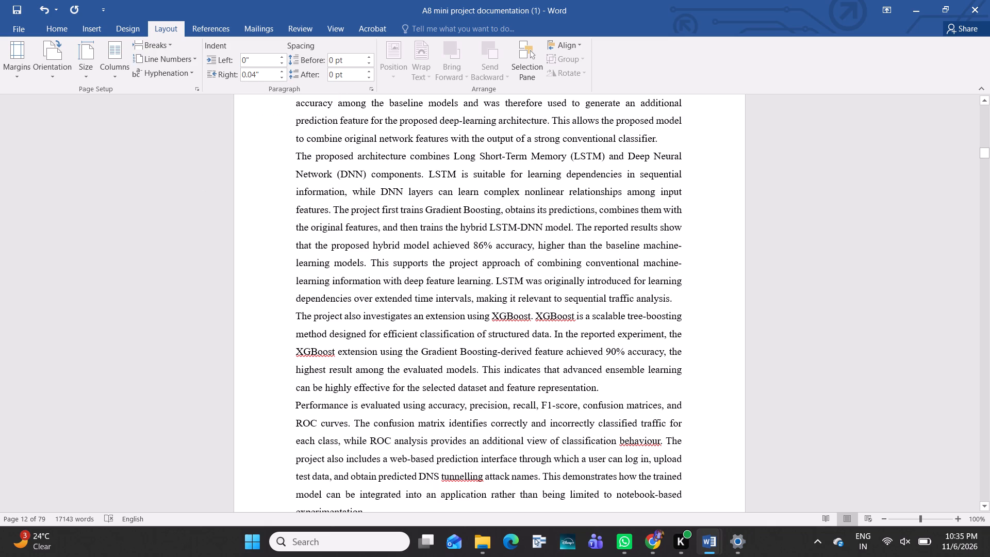
scroll(344, 179, down, 1)
click(270, 184)
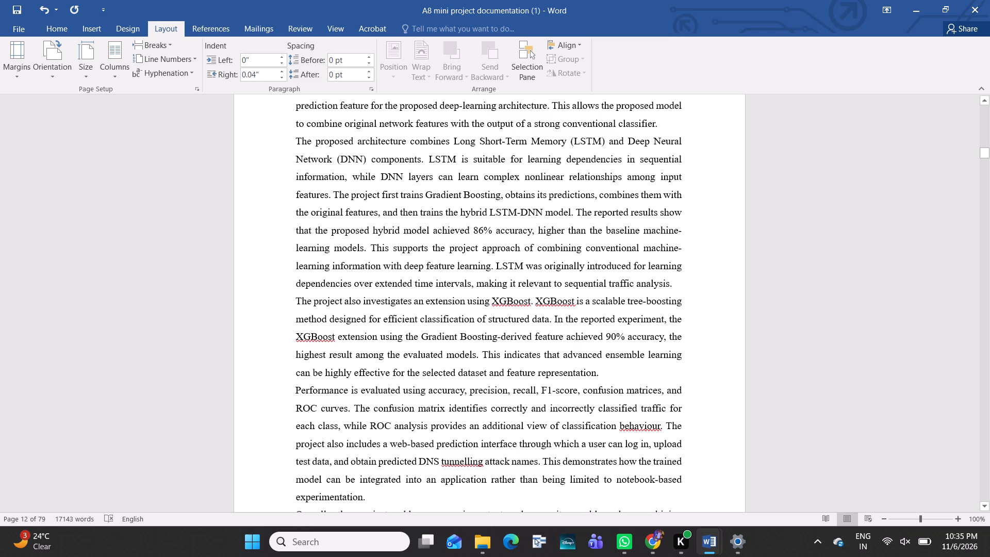
scroll(270, 184, down, 2)
scroll(270, 184, up, 1)
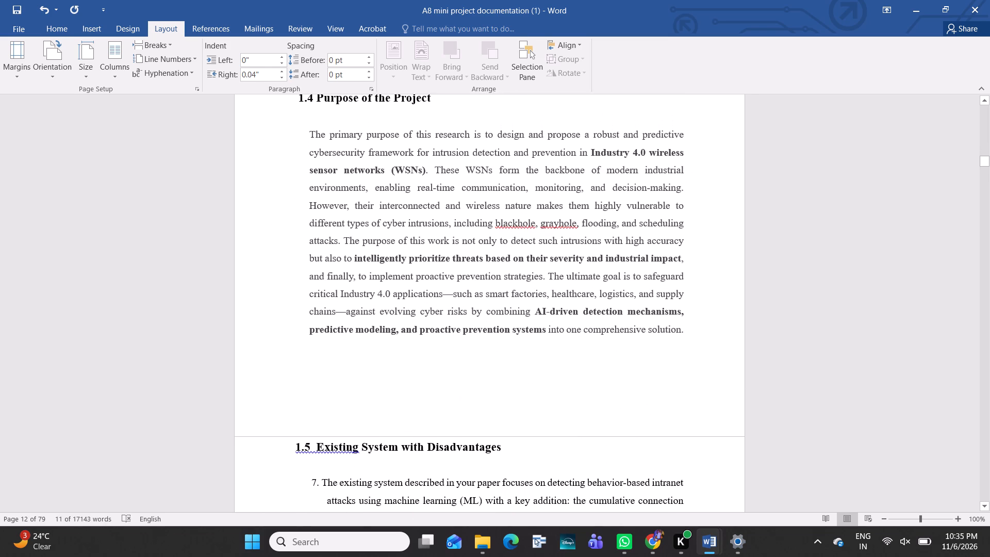
click(270, 184)
scroll(271, 183, up, 1)
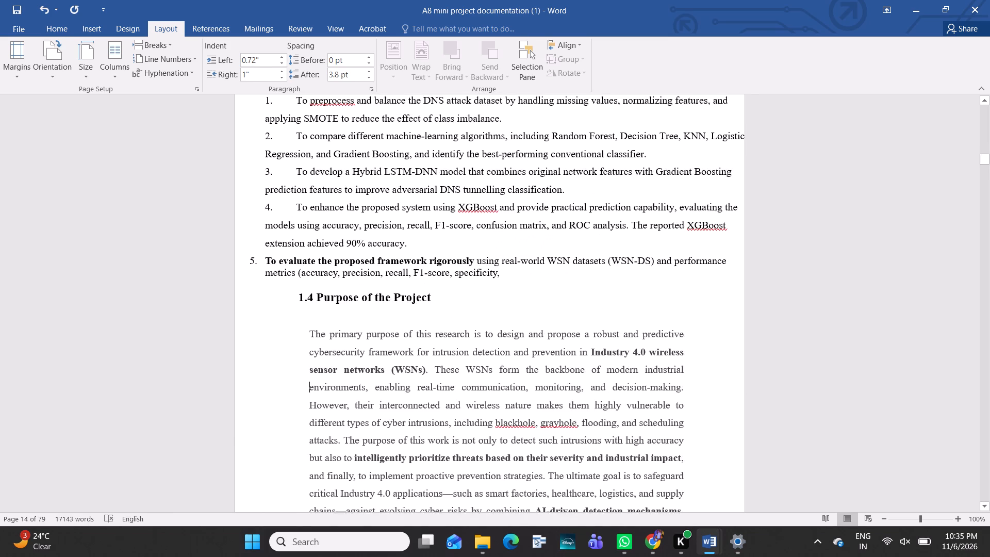
scroll(271, 183, up, 1)
click(275, 188)
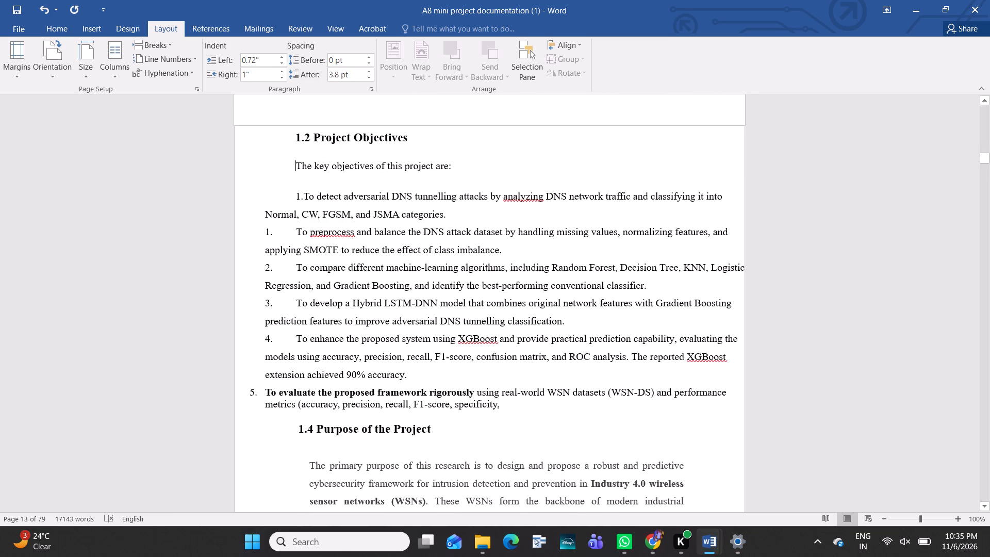
click(307, 224)
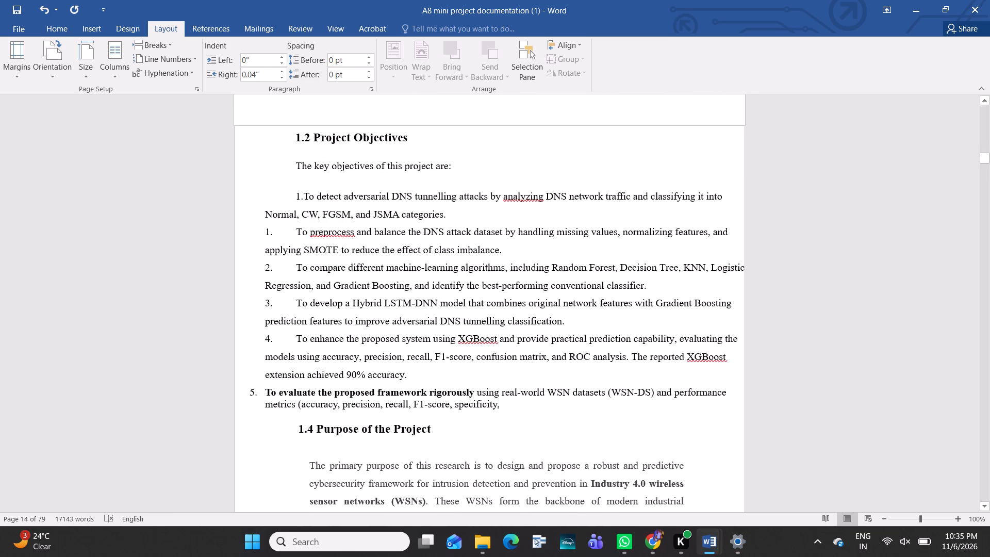
Copy the 0.04" right indent from the body paragraph before section 1.2 and apply it to the five DNS project objectives.
scroll(307, 207, up, 2)
click(318, 207)
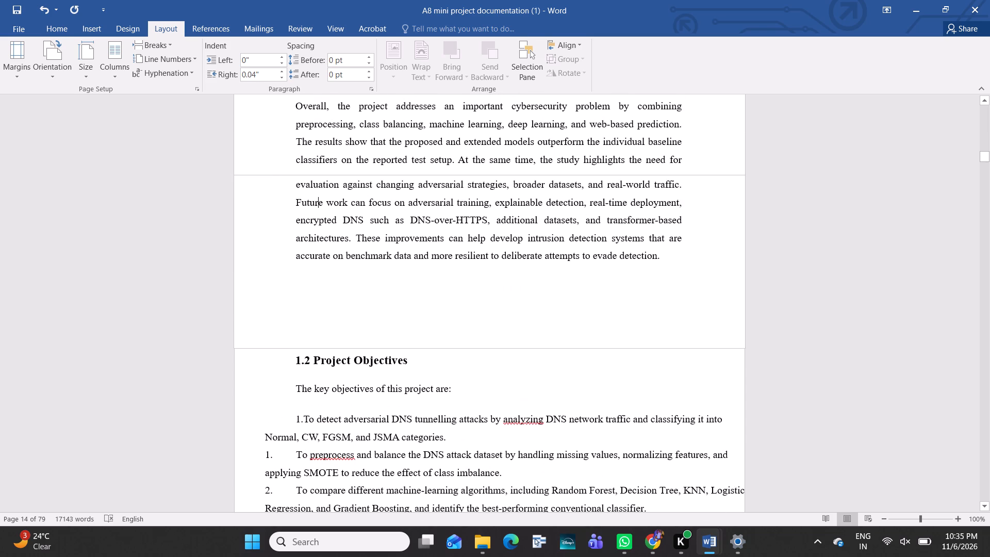
click(294, 210)
click(304, 163)
click(312, 228)
scroll(328, 216, down, 1)
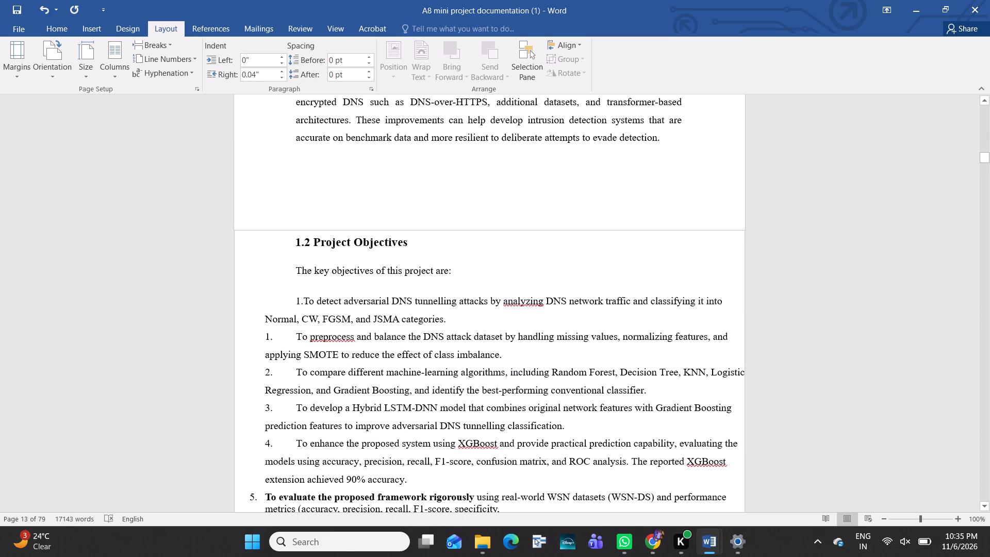
click(258, 76)
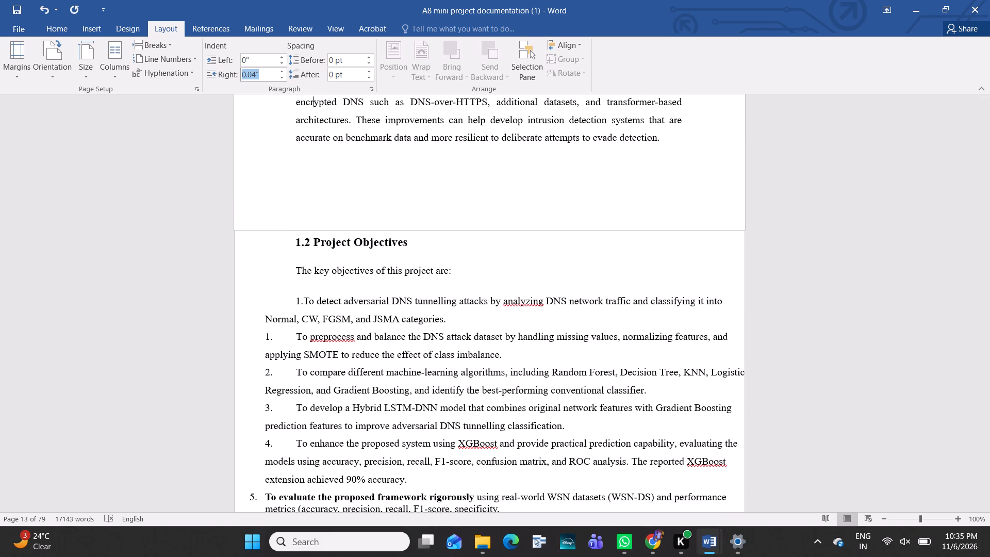
key(ctrl+c)
click(297, 302)
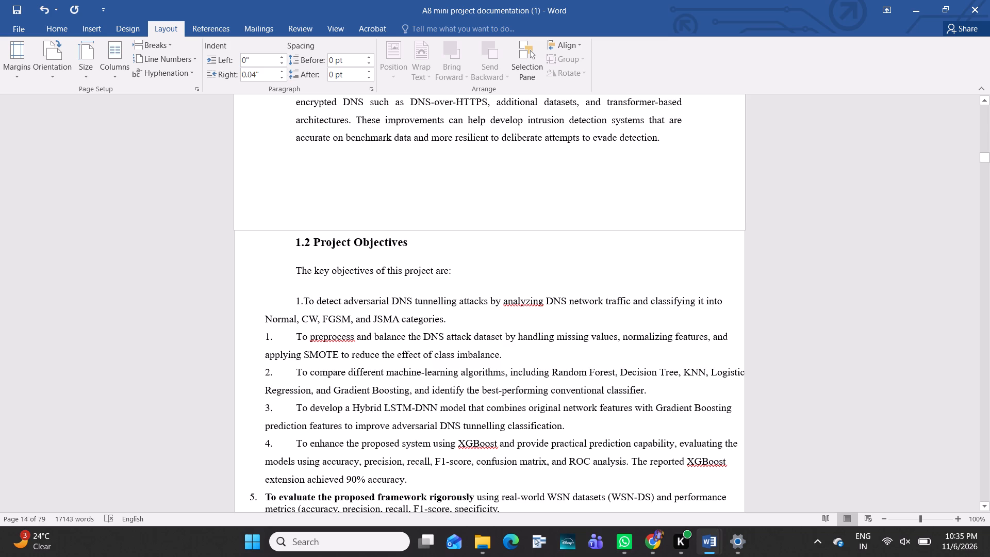
drag(297, 302, 410, 458)
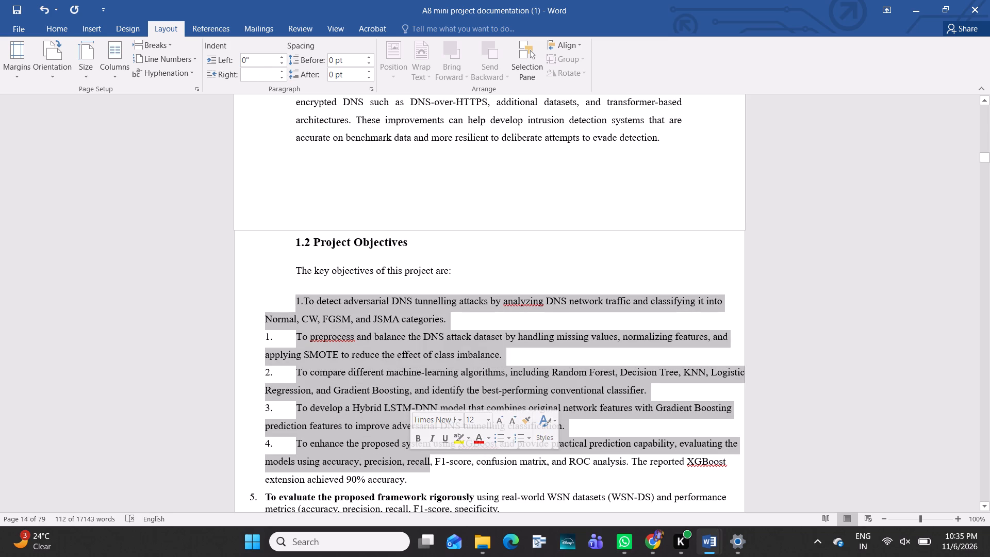
key(shift+Down)
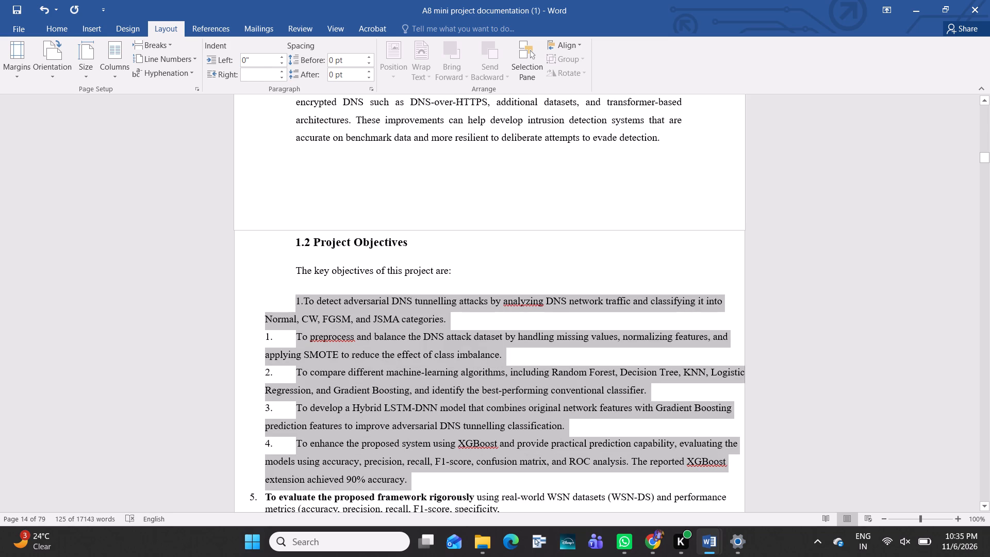
click(259, 78)
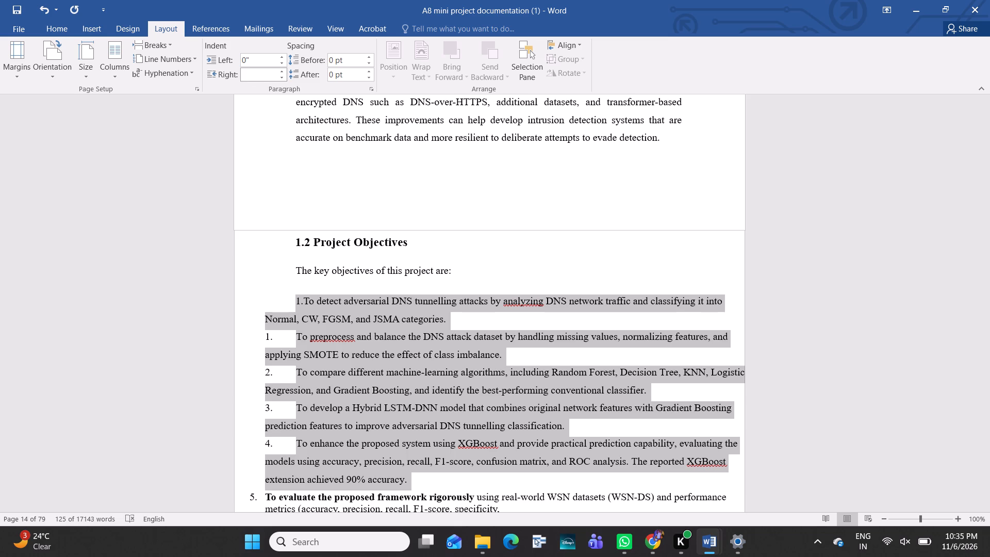
key(ctrl+v)
key(Return)
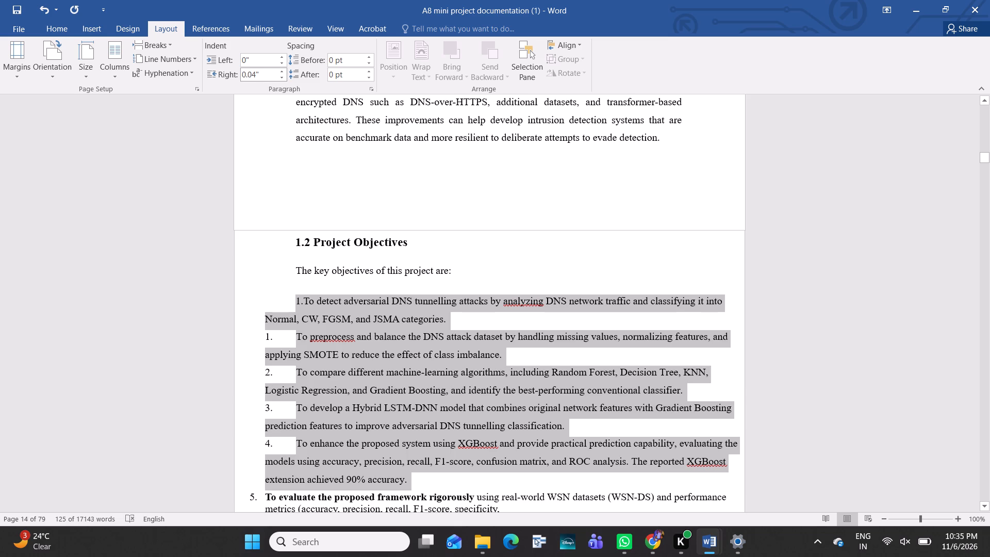
click(516, 244)
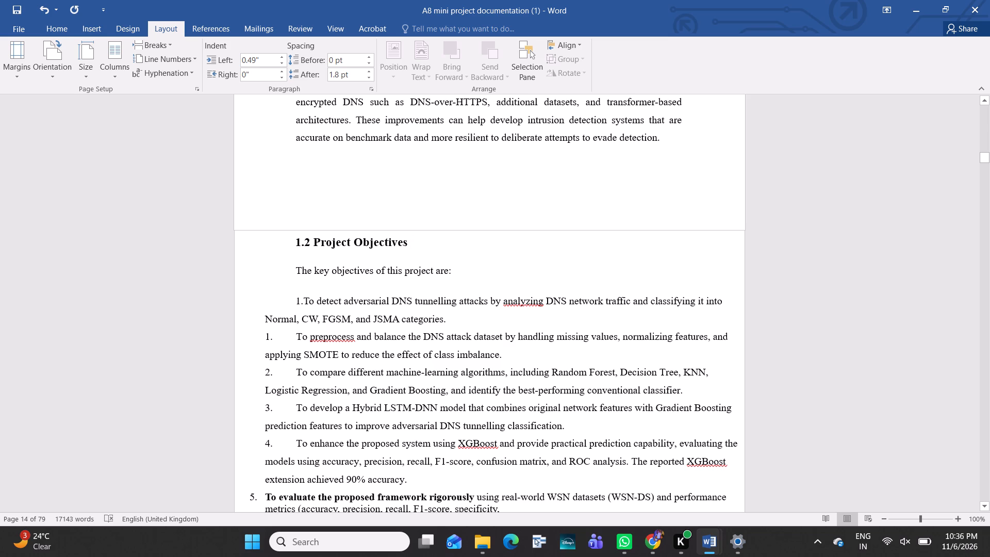
Remove the automatic list number from the objective beginning "To compare different machine-learning algorithms".
click(278, 372)
key(BackSpace)
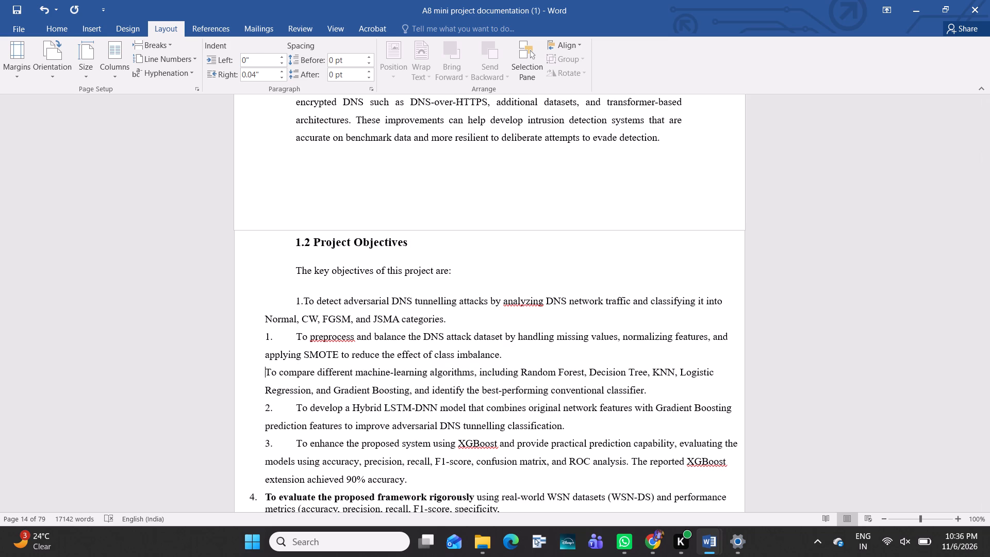
Replace the automatic list number of the "To preprocess and balance" objective with a tab indent and a manually entered "1.".
click(295, 339)
key(BackSpace)
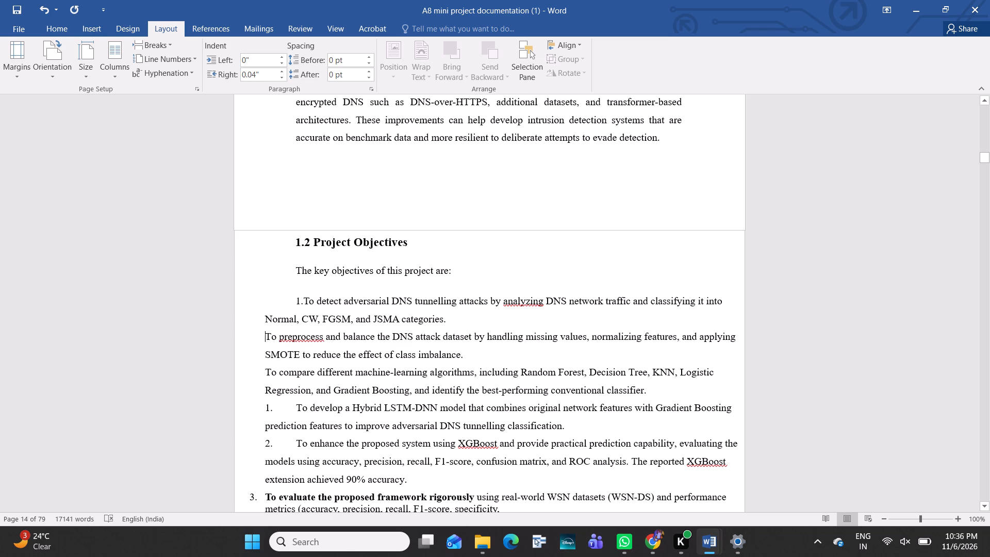
key(Tab)
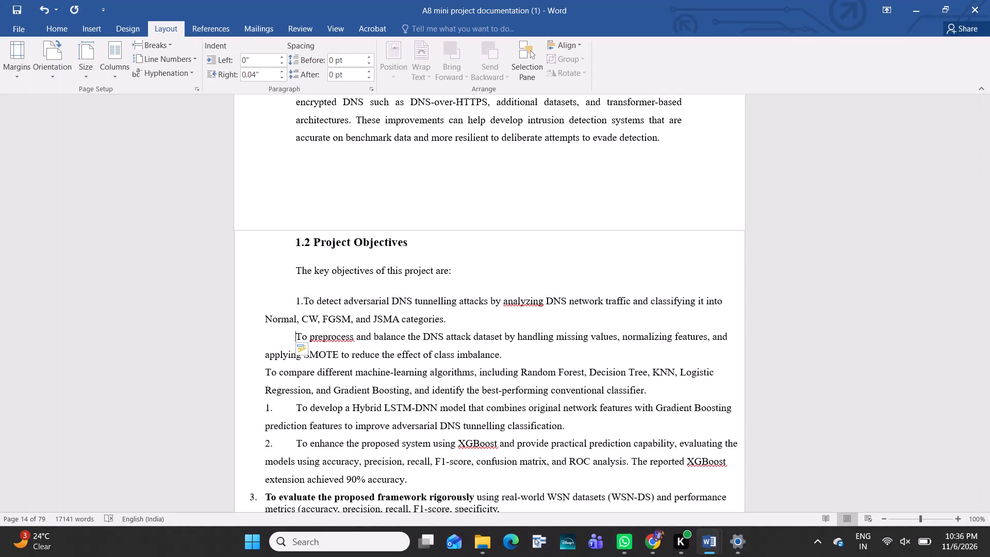
text(1.)
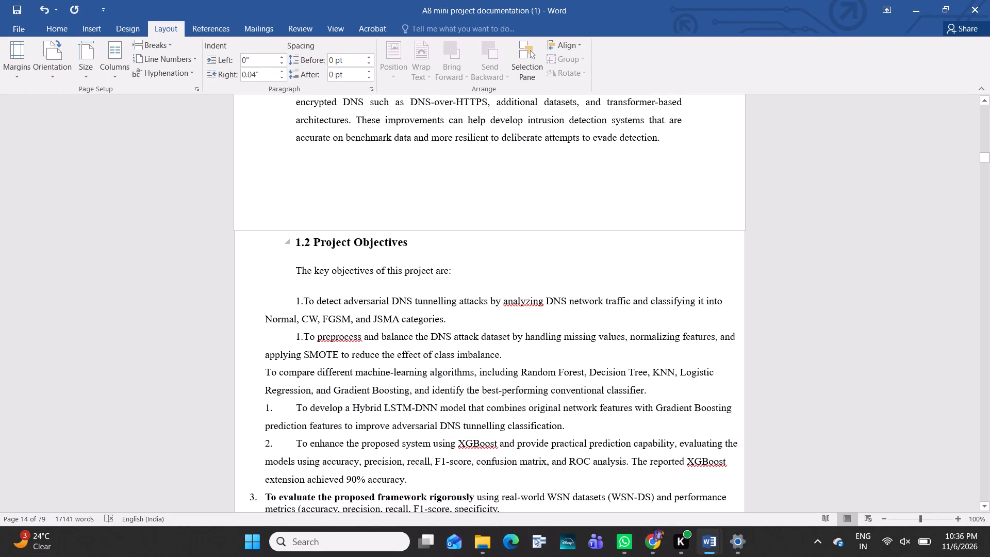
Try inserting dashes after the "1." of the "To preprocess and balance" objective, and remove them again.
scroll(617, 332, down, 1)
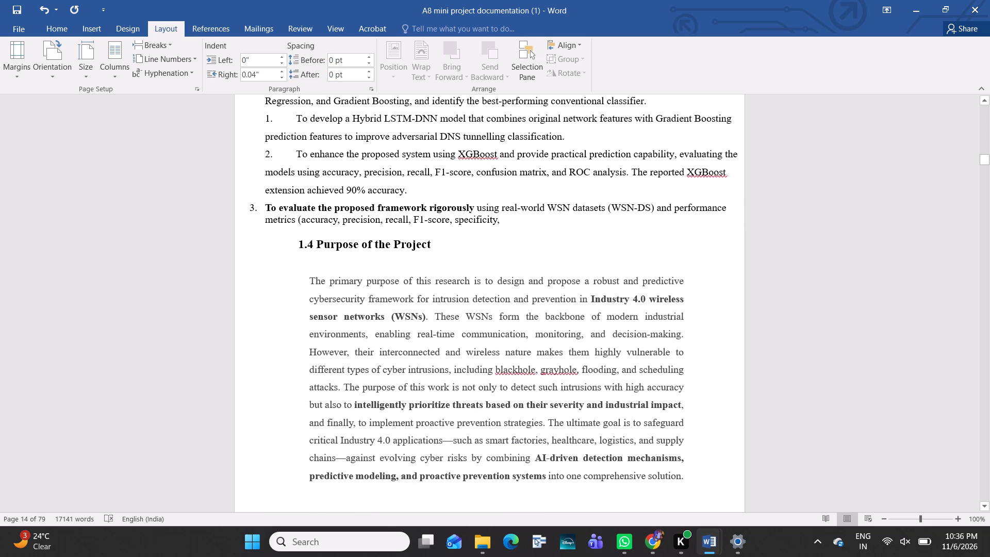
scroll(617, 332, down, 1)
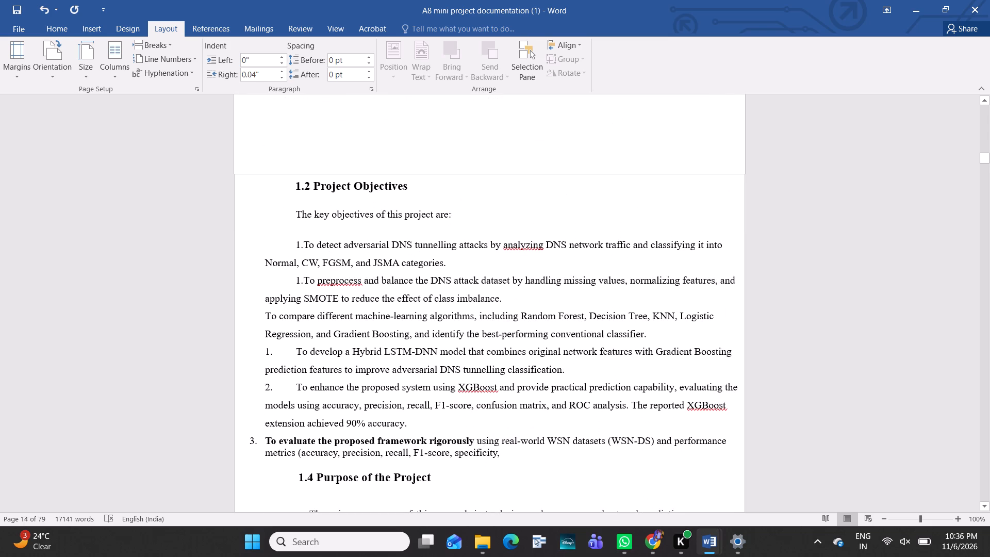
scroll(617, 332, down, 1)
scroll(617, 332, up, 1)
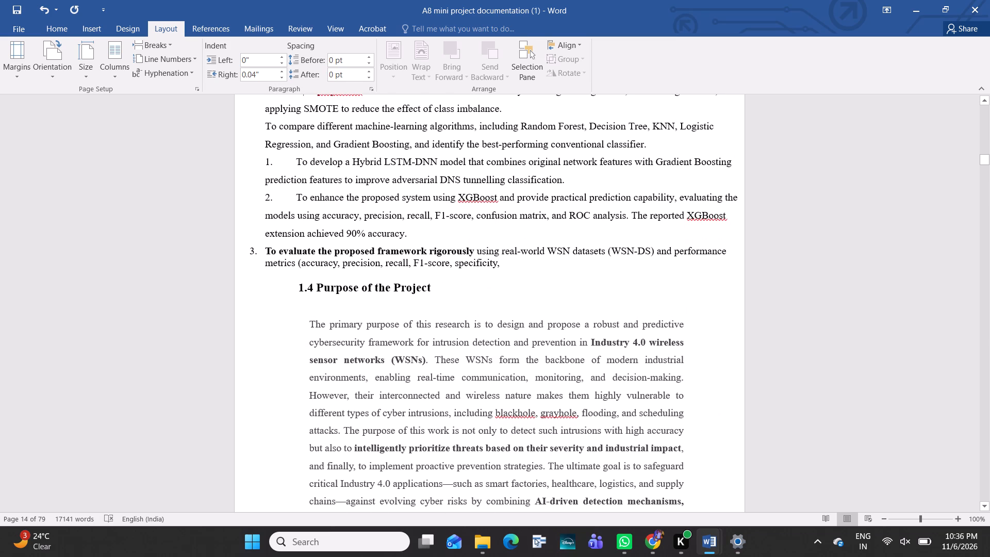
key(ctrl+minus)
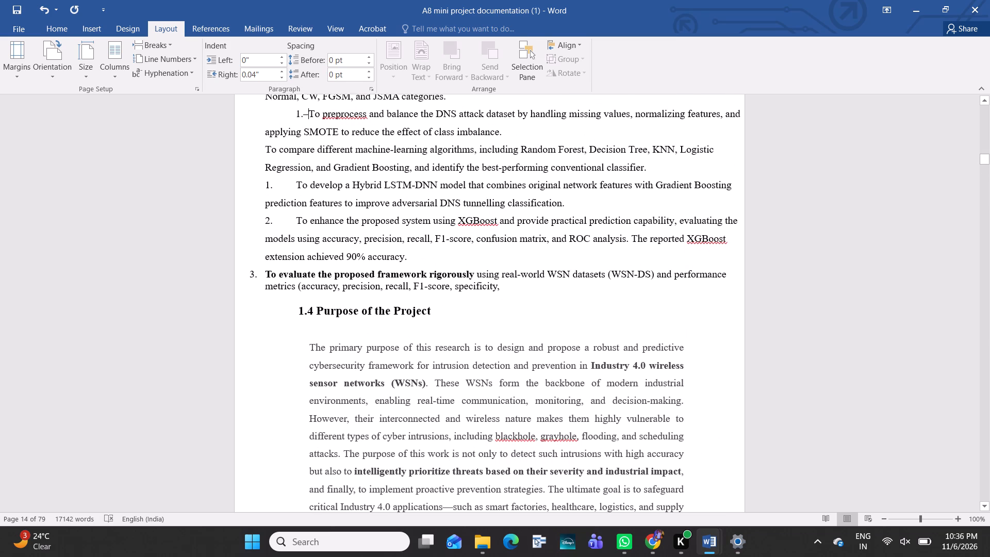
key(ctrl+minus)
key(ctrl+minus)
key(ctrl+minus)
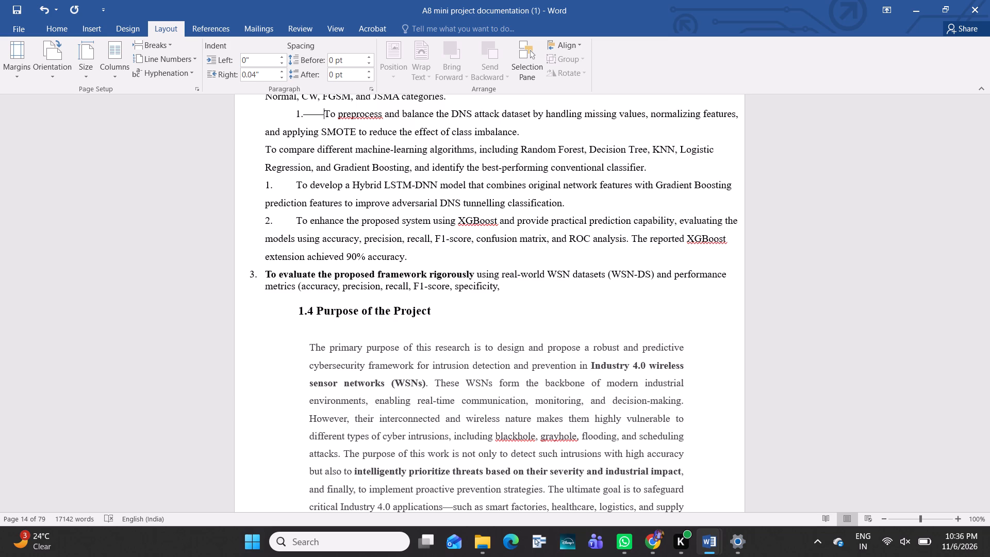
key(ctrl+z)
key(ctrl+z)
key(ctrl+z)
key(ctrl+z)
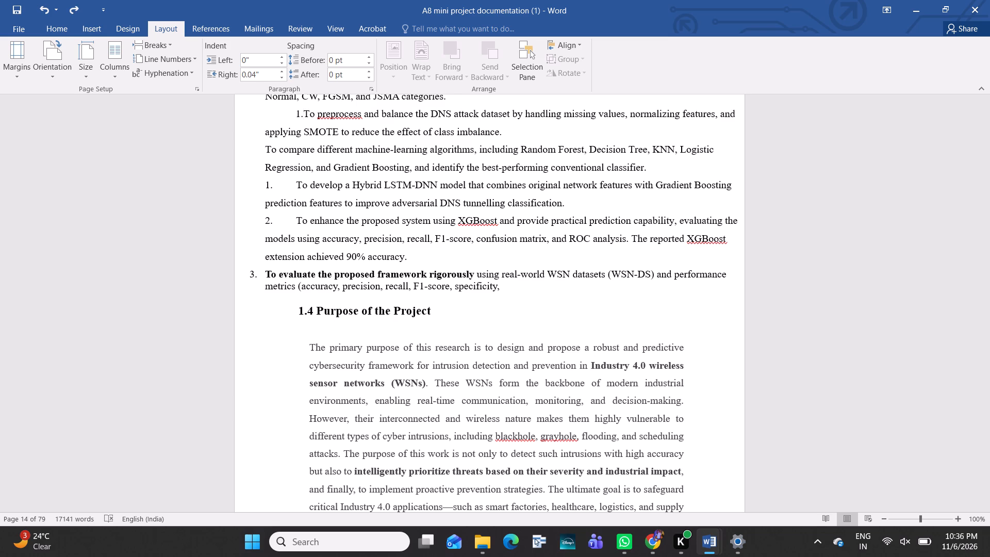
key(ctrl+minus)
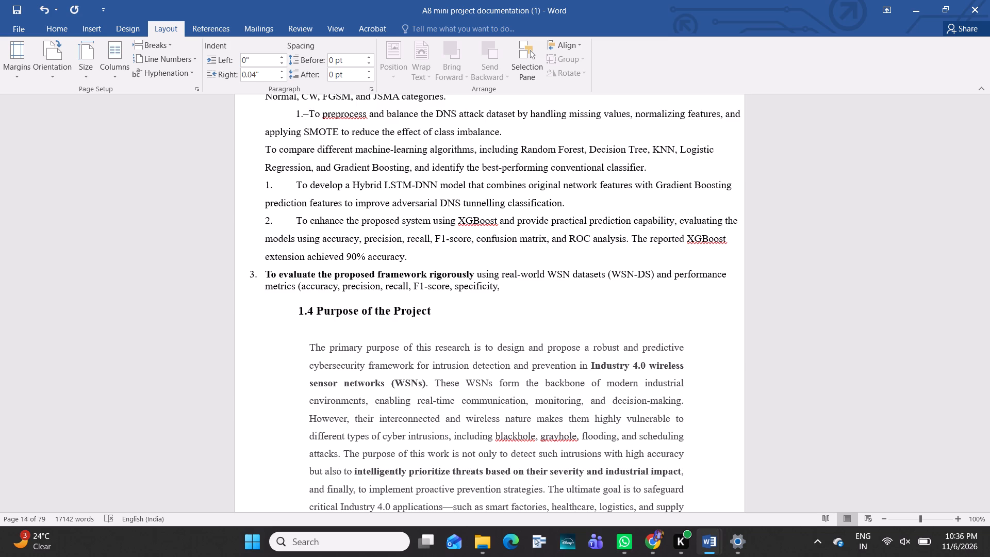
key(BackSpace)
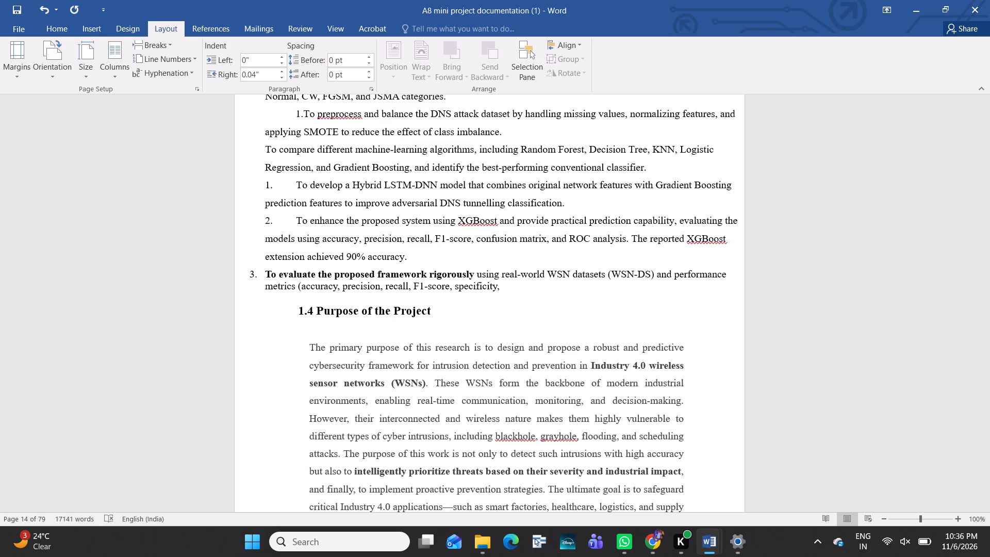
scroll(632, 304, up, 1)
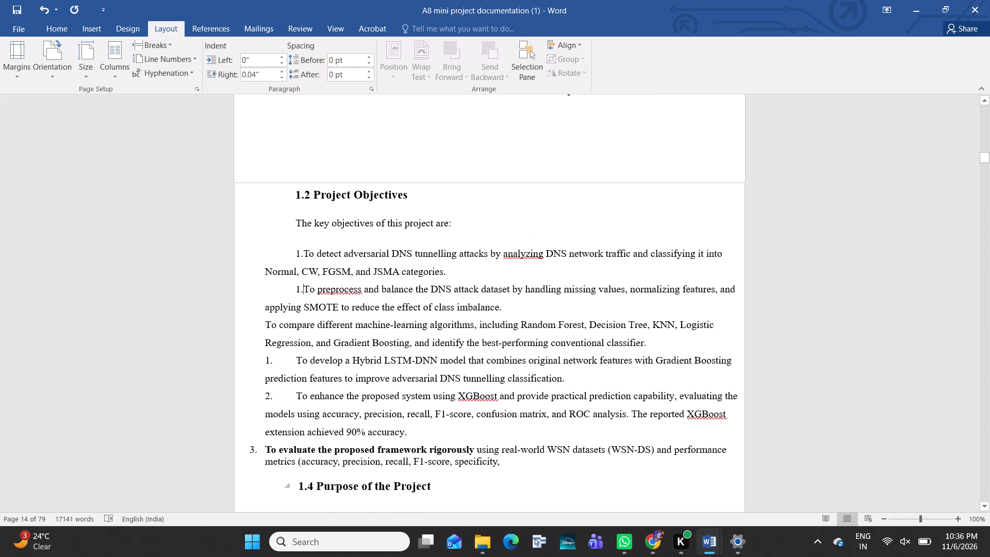
Compare the indents of the numbered Disadvantages items and check the page margin presets, reapplying the custom margins.
scroll(632, 304, down, 2)
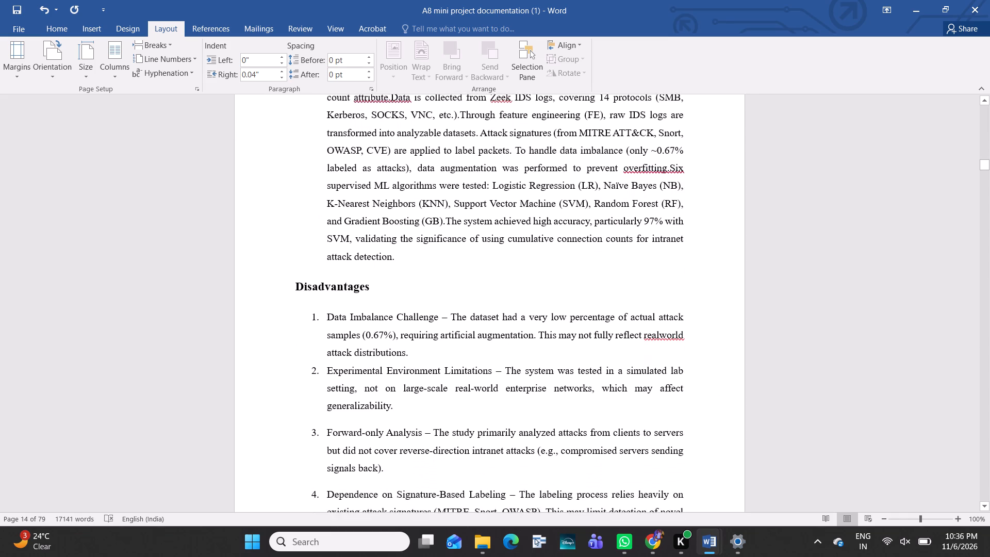
scroll(632, 304, down, 1)
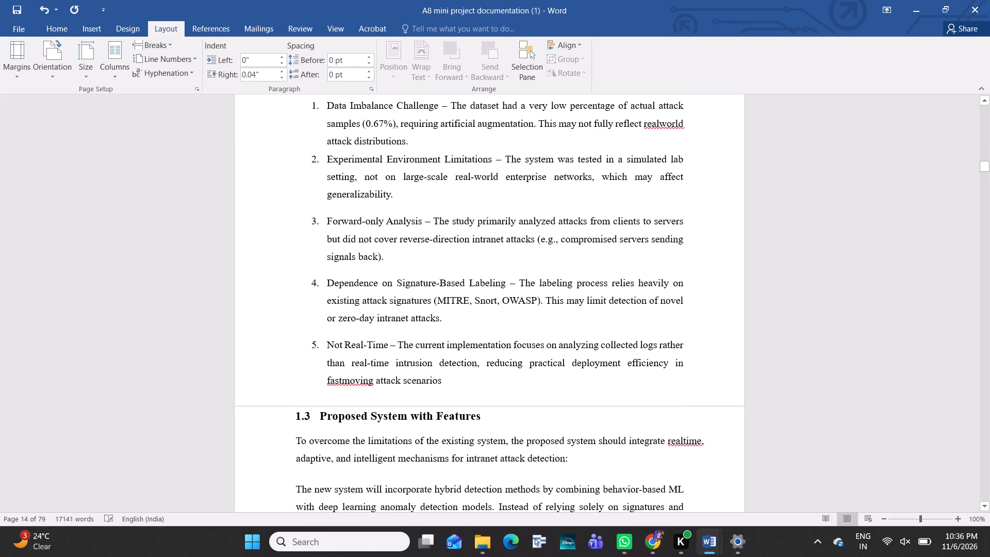
click(699, 281)
click(702, 225)
scroll(701, 221, up, 2)
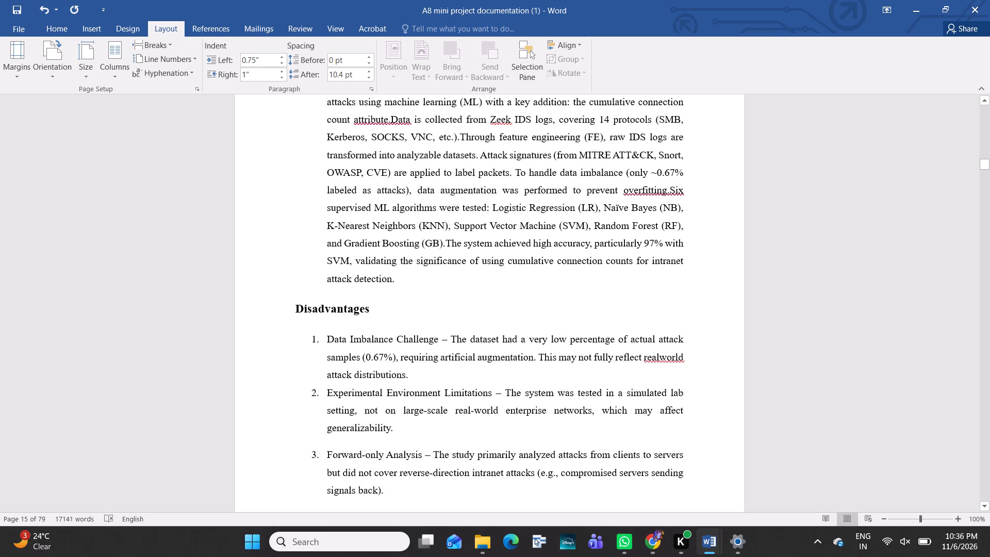
click(22, 56)
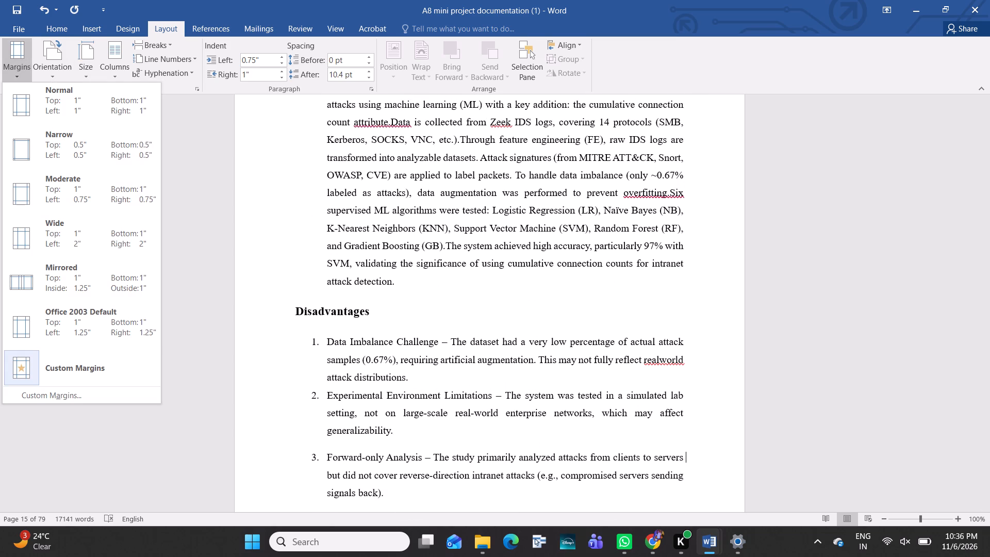
click(27, 360)
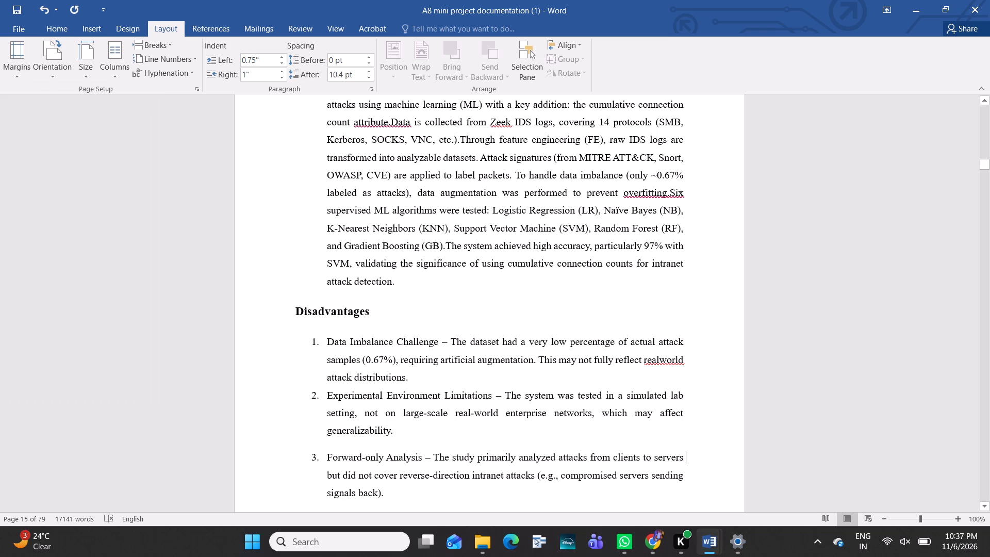
click(18, 55)
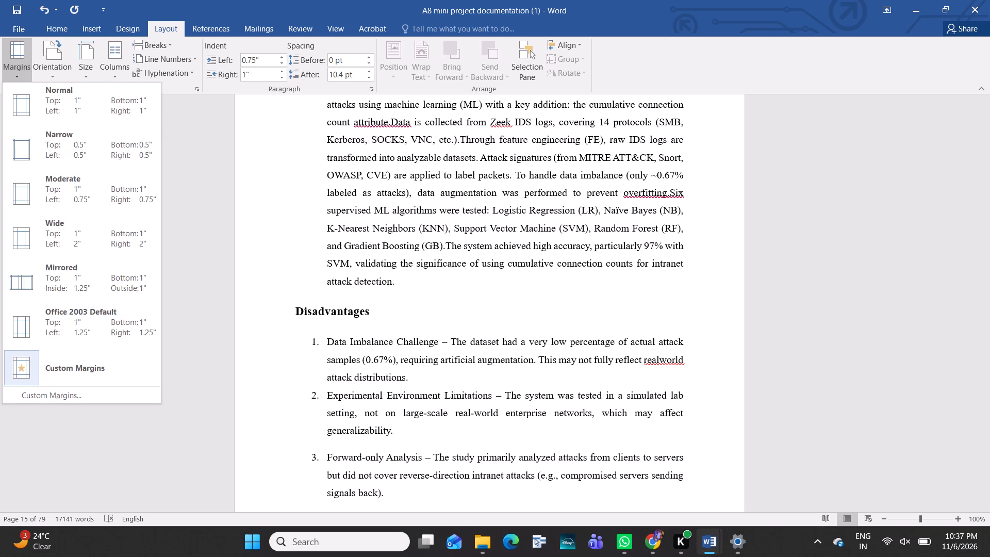
Review the text layout from section 1.2 Project Objectives to 1.6 Input And Output Design against the page margin options.
scroll(282, 240, down, 3)
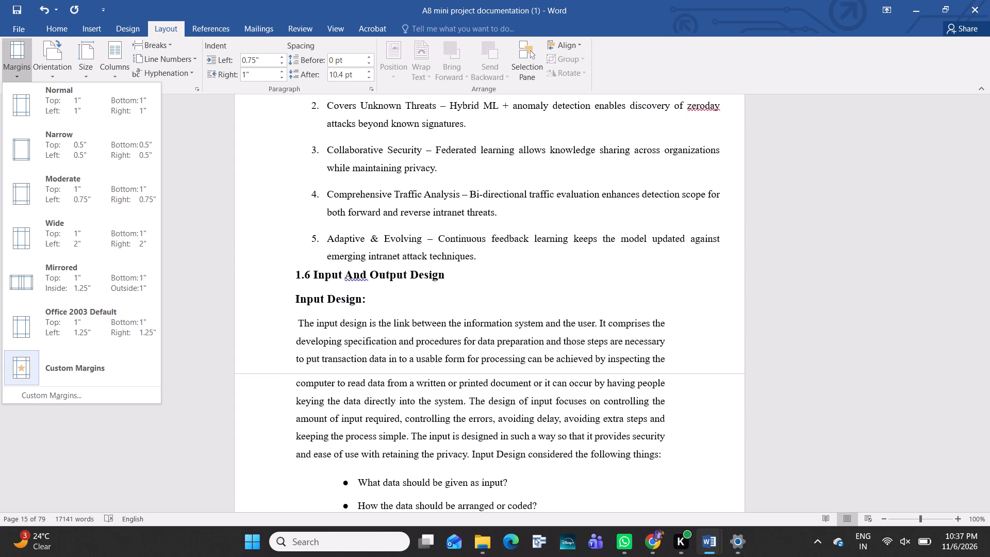
scroll(282, 240, up, 2)
scroll(282, 240, down, 1)
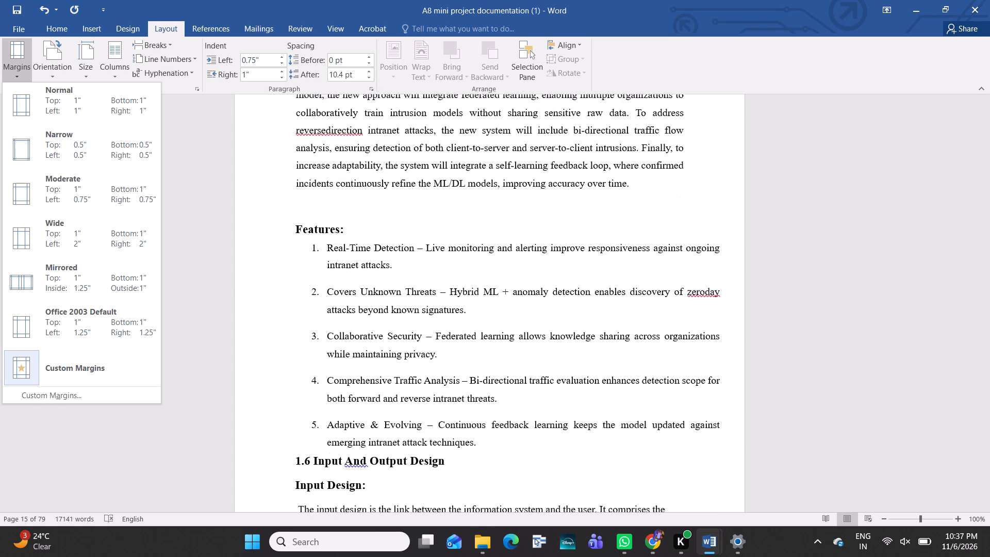
scroll(282, 240, down, 2)
scroll(282, 240, up, 4)
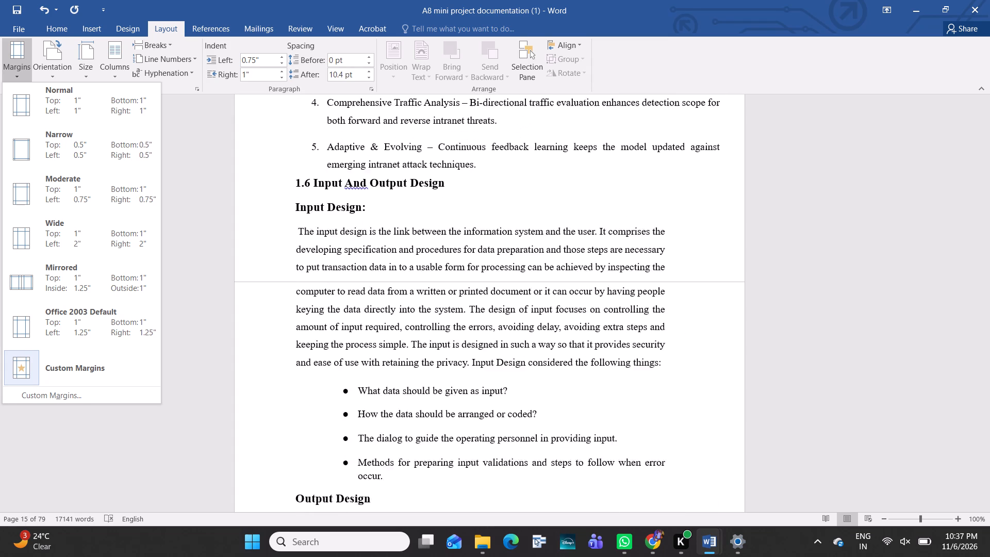
scroll(282, 240, up, 3)
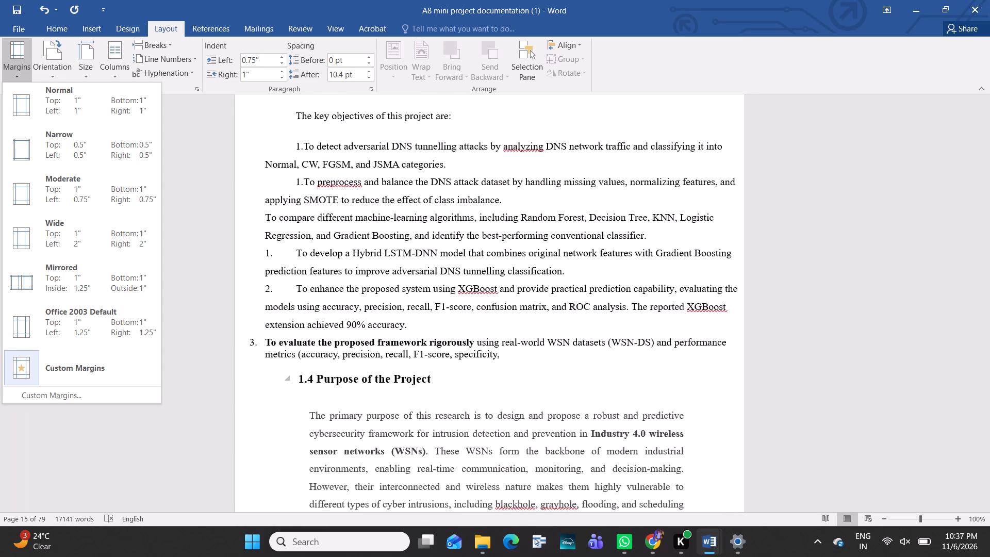
scroll(282, 240, down, 1)
scroll(282, 240, up, 1)
scroll(282, 240, down, 1)
scroll(282, 240, up, 1)
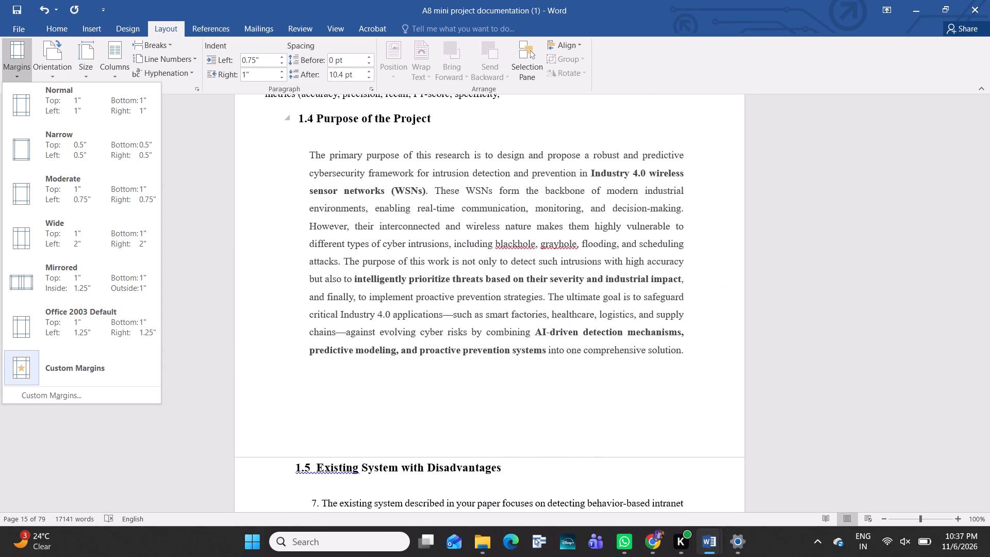
scroll(282, 240, up, 2)
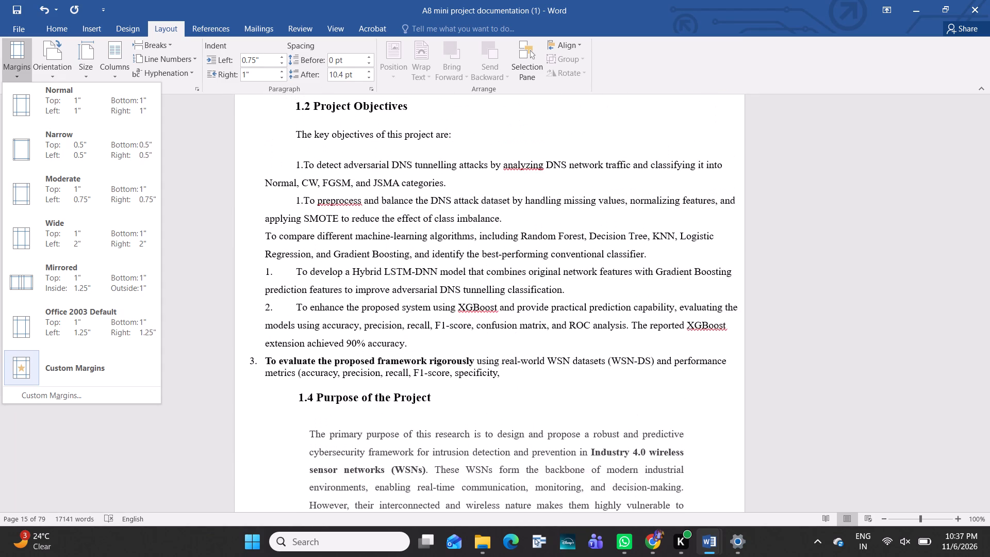
scroll(282, 240, up, 2)
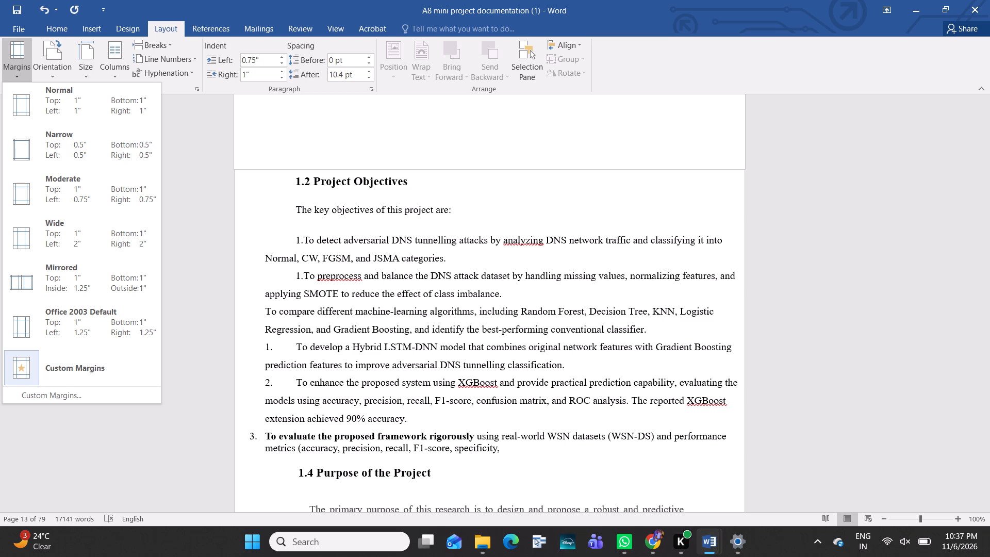
Try left, right and centre alignment on the first objective, "To detect adversarial DNS tunnelling attacks", and finish with it justified.
drag(446, 258, 295, 240)
drag(295, 240, 336, 248)
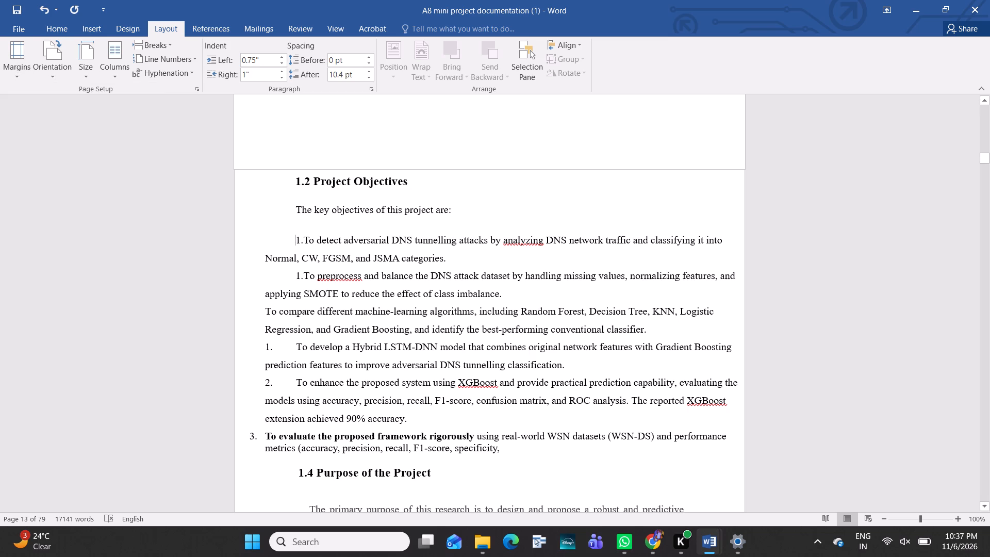
drag(336, 248, 438, 260)
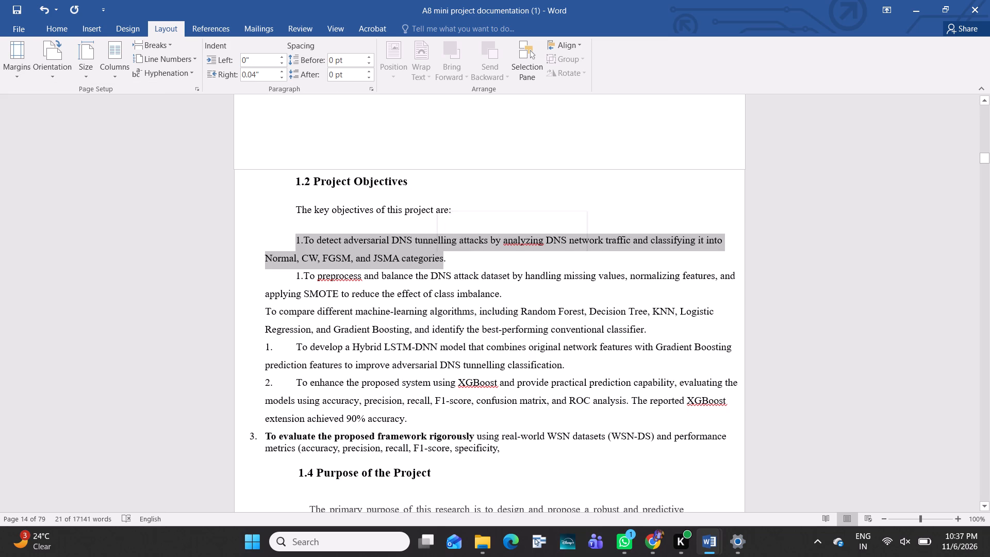
key(ctrl+l)
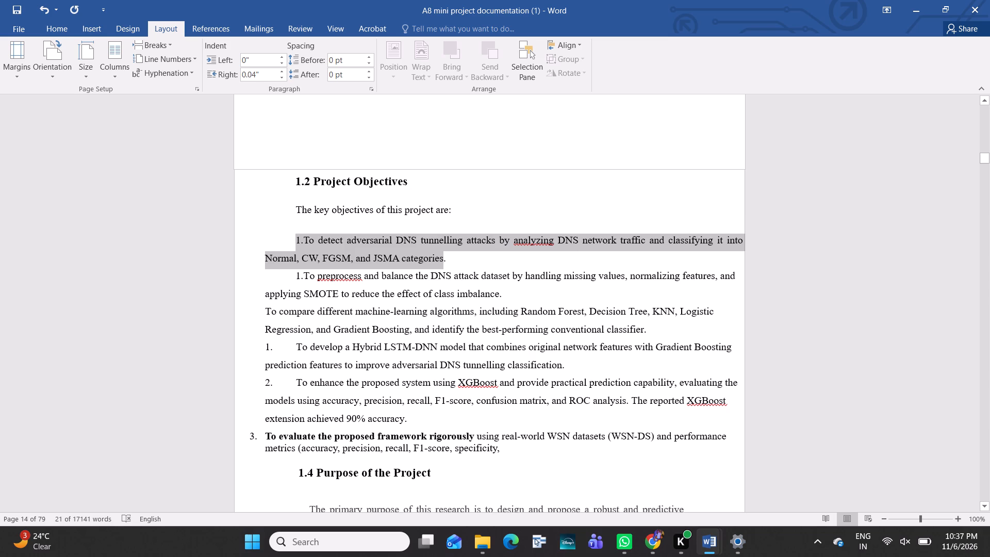
key(ctrl+r)
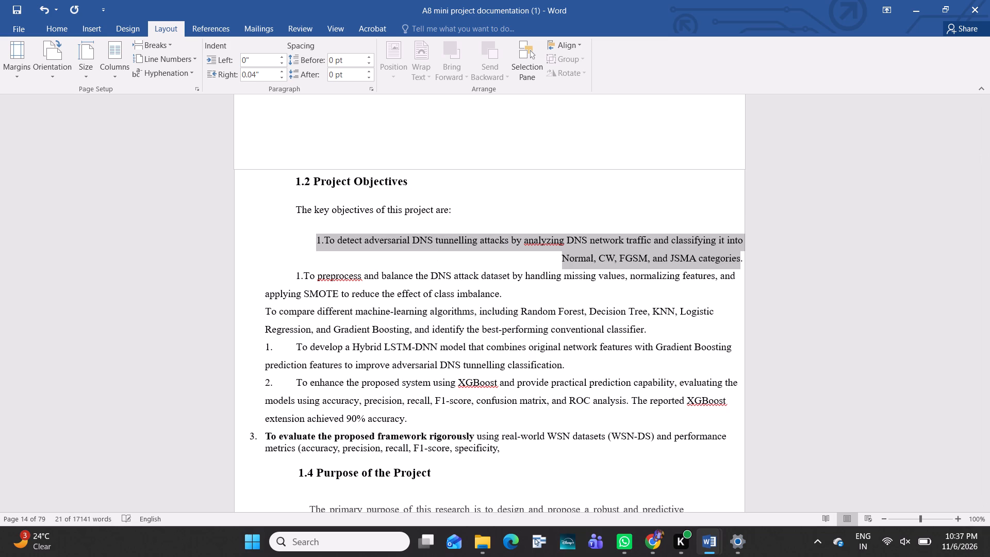
key(ctrl+e)
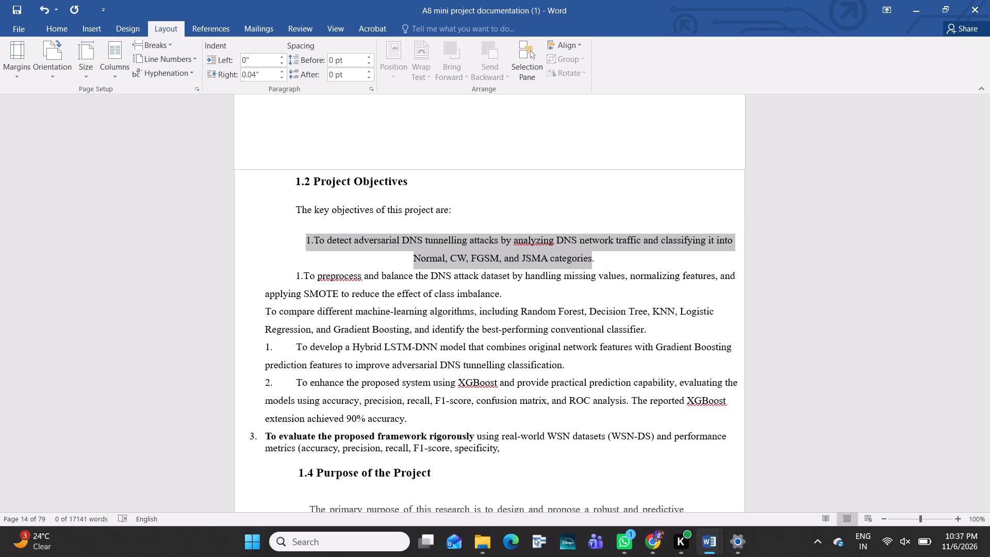
key(ctrl+j)
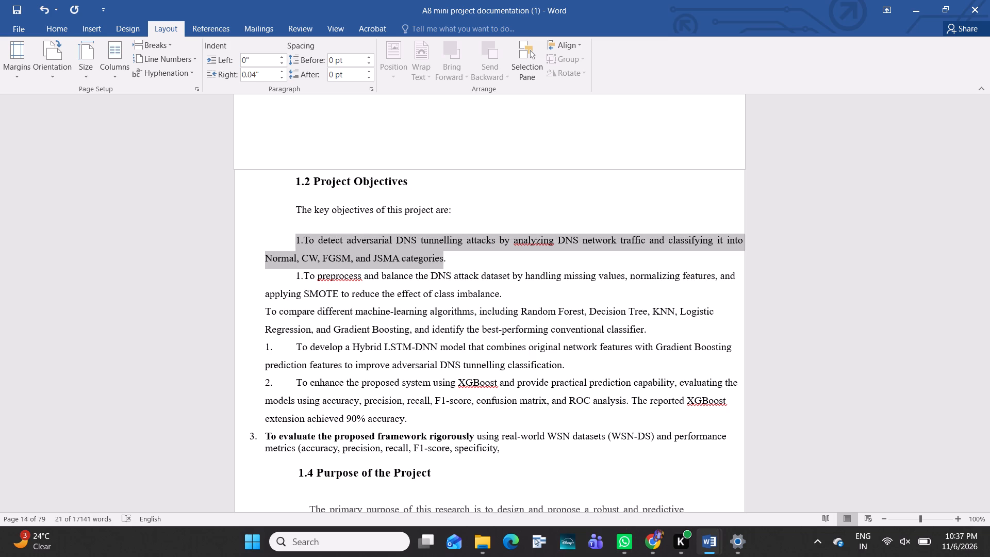
Indent the first objective's second line, starting "Normal, CW, FGSM", with spaces and a tab indent, giving a 0.49" left indent.
click(684, 259)
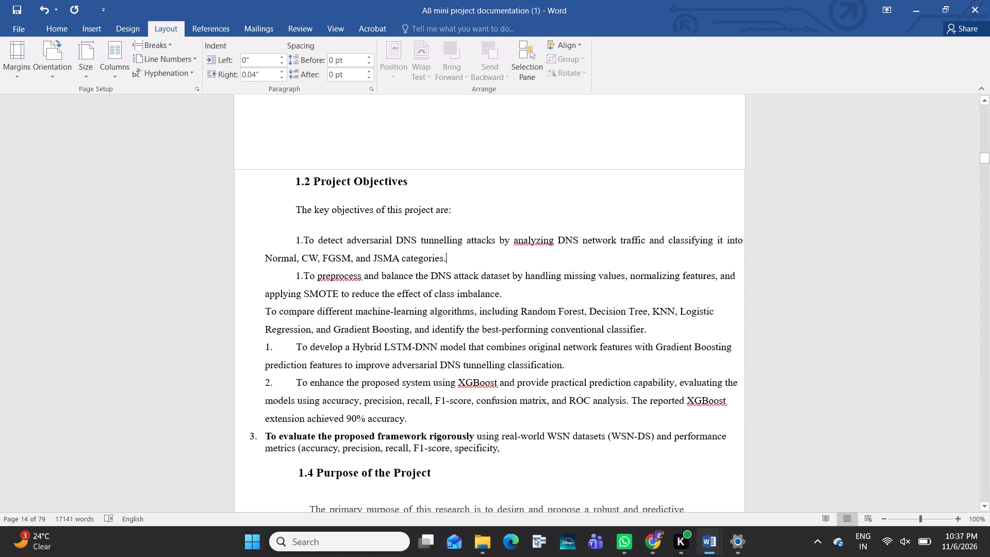
click(263, 259)
key(space)
key(space)
key(space)
key(space)
key(space)
key(space)
key(space)
key(space)
key(Tab)
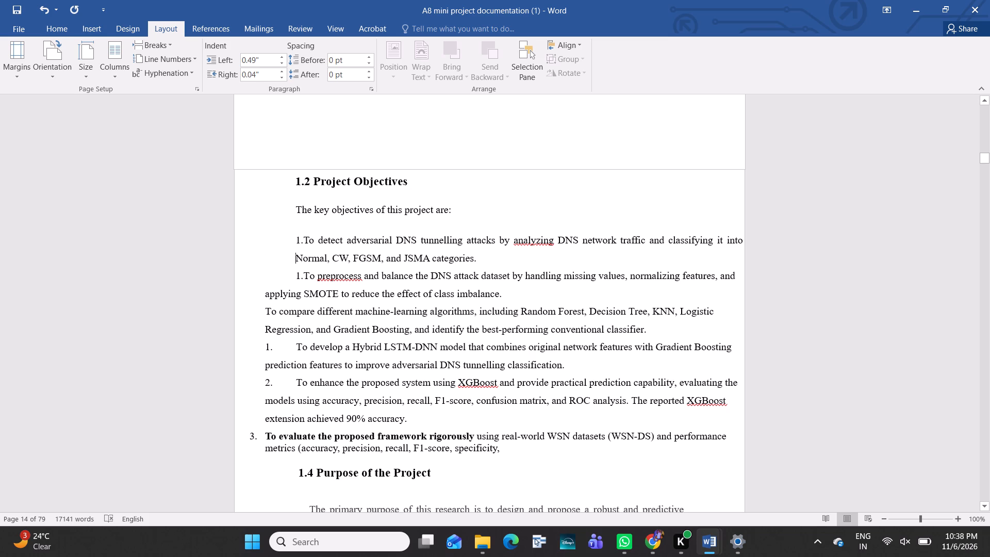
Remove the indent in front of the first objective's "1." so its left indent is 0".
click(294, 245)
key(BackSpace)
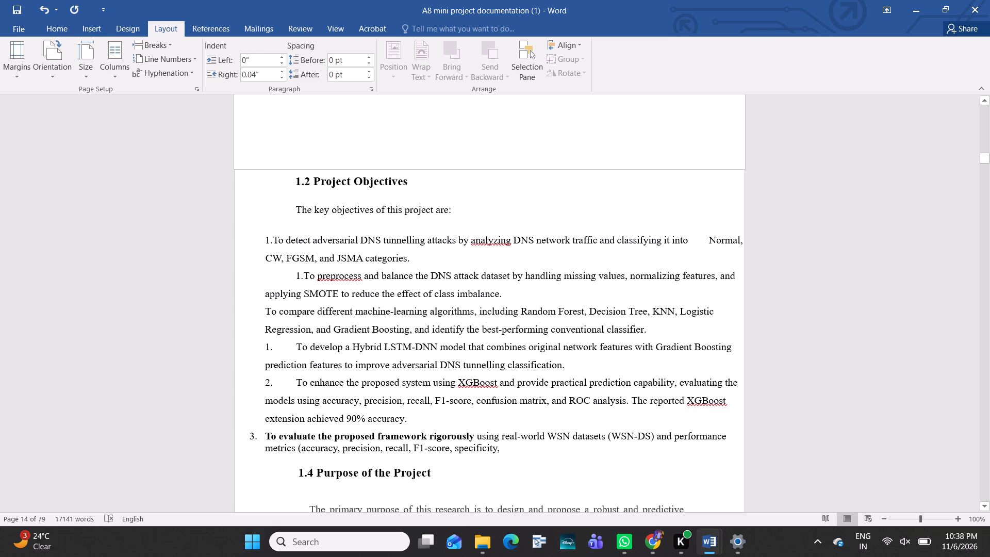
Break the first objective after "classifying it into" so that "Normal, CW, FGSM, and JSMA categories." starts a new line.
click(711, 240)
click(711, 240)
key(Return)
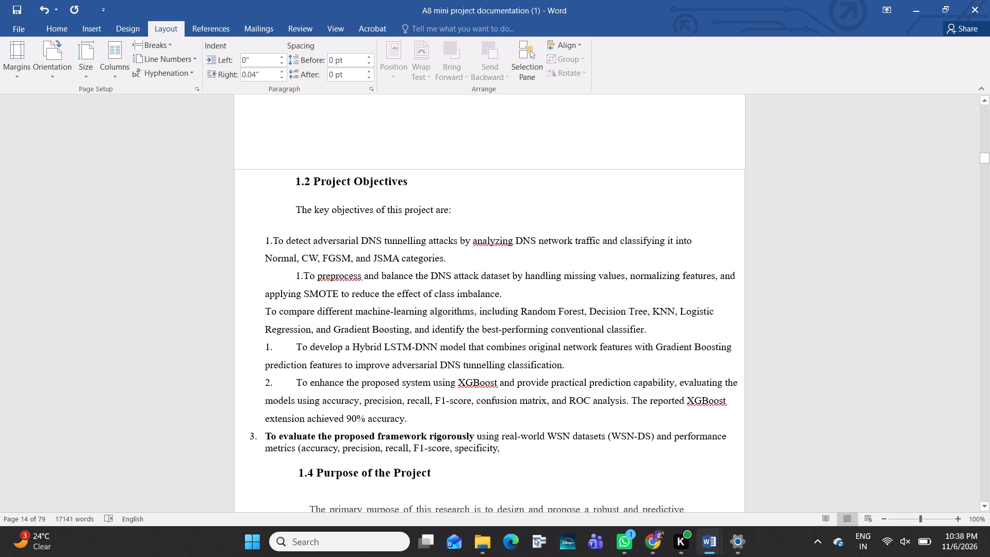
click(702, 241)
key(alt+Tab)
drag(581, 136, 551, 222)
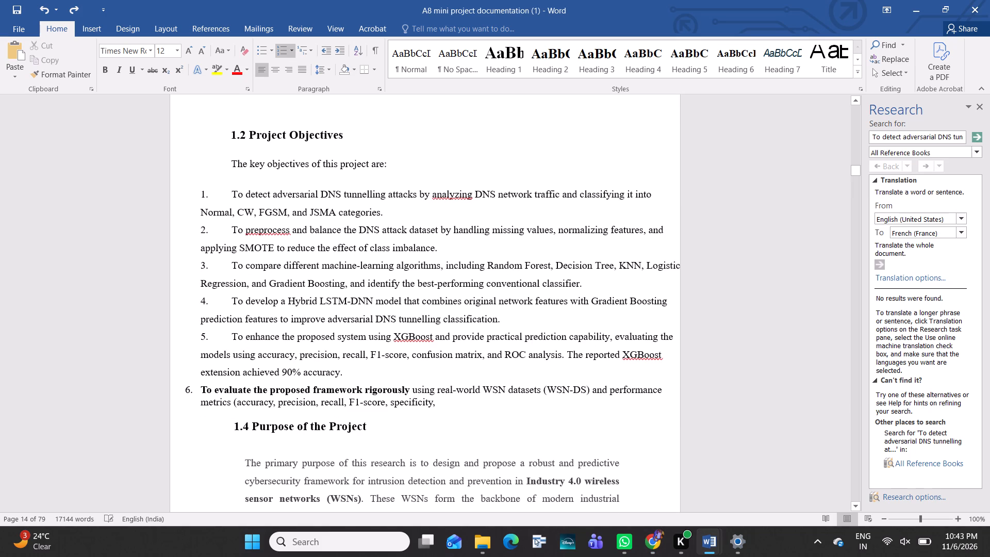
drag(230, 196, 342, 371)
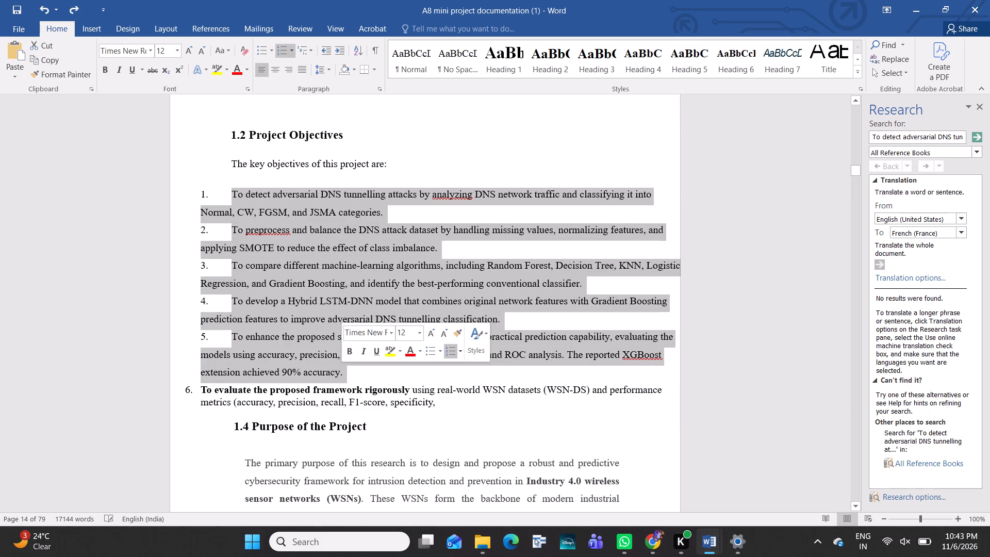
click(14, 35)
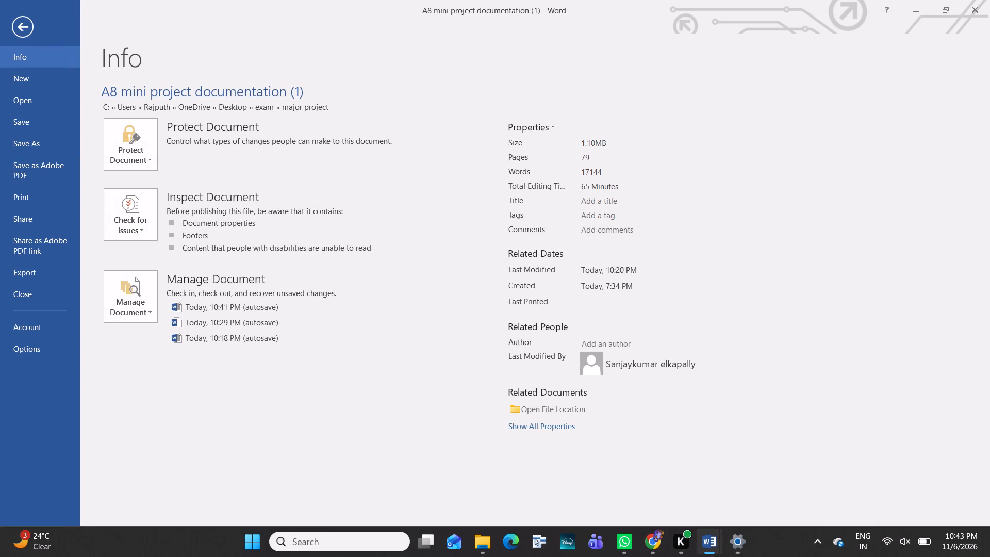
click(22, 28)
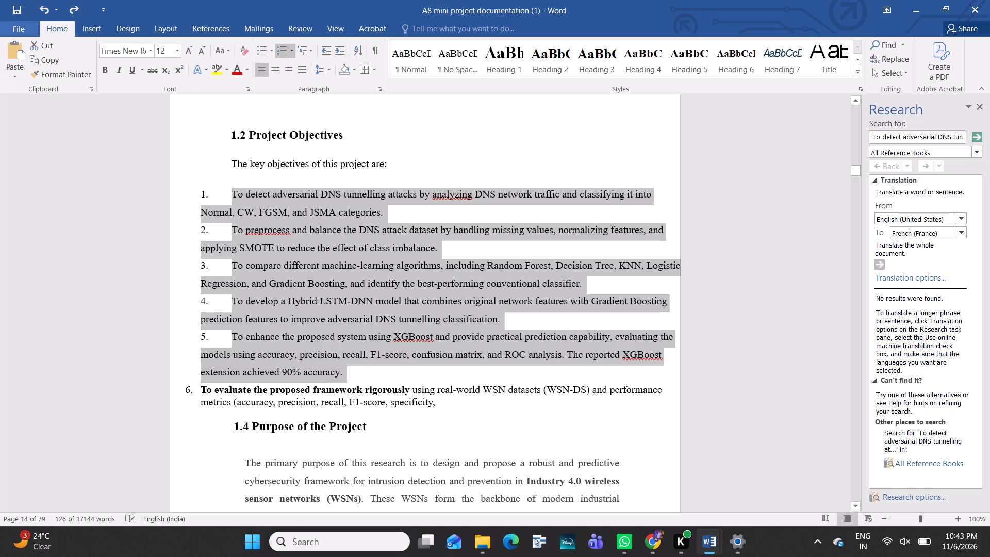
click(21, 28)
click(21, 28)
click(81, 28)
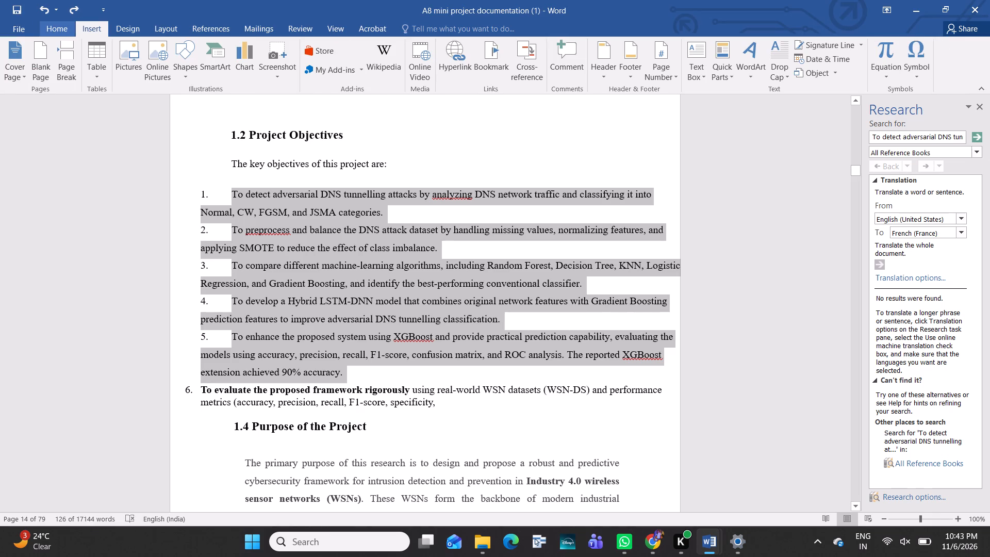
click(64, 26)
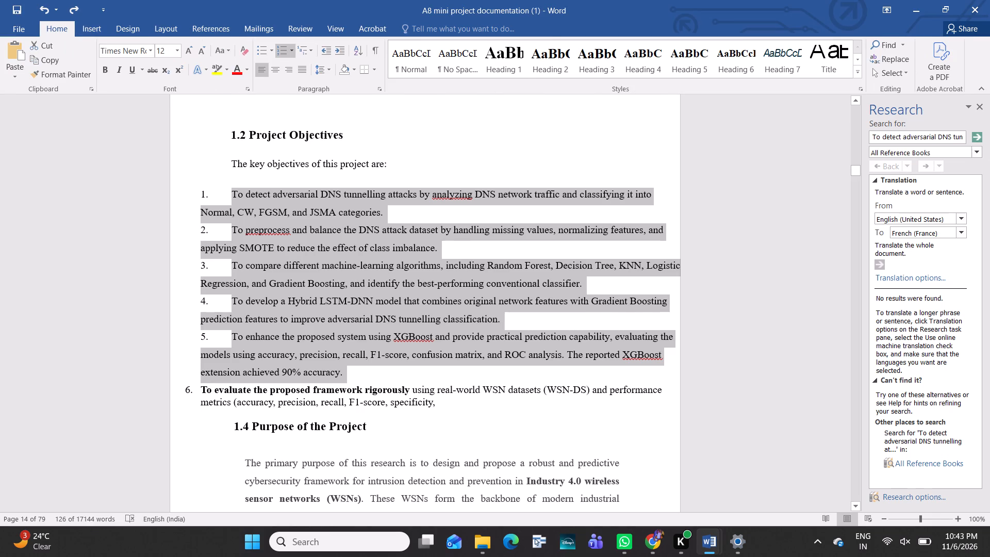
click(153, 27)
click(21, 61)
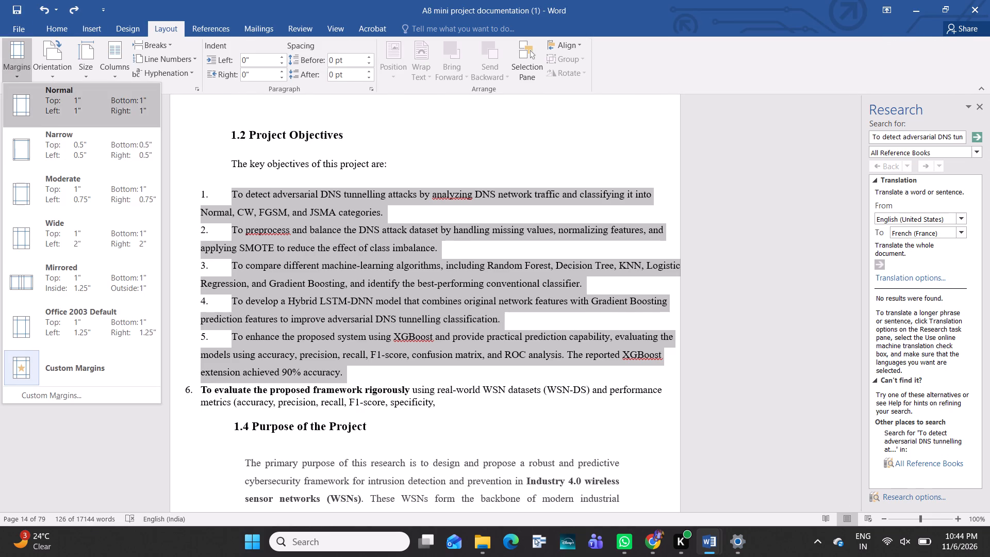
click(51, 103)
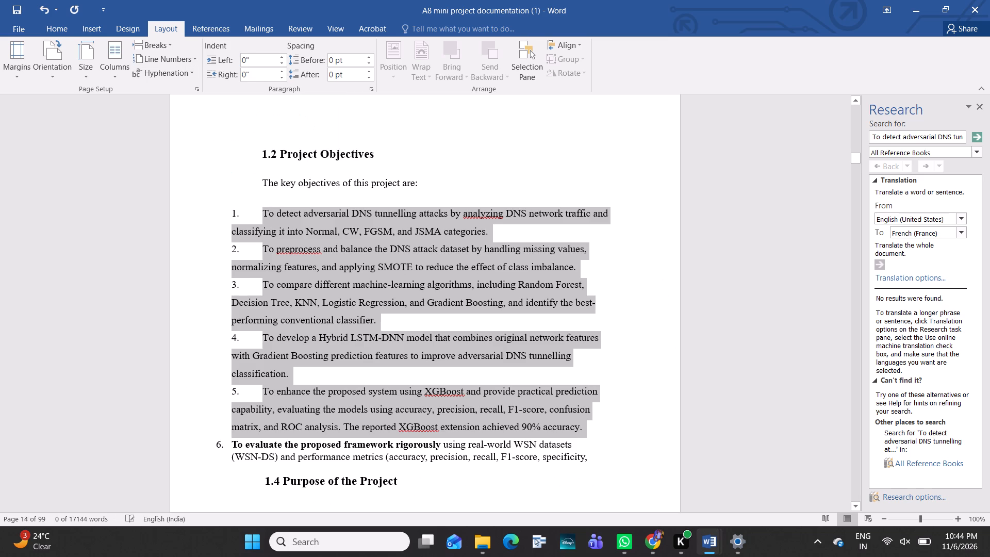
Examine how the new margins affect the introduction text, the table of contents and the lists of figures and tables.
scroll(600, 187, up, 11)
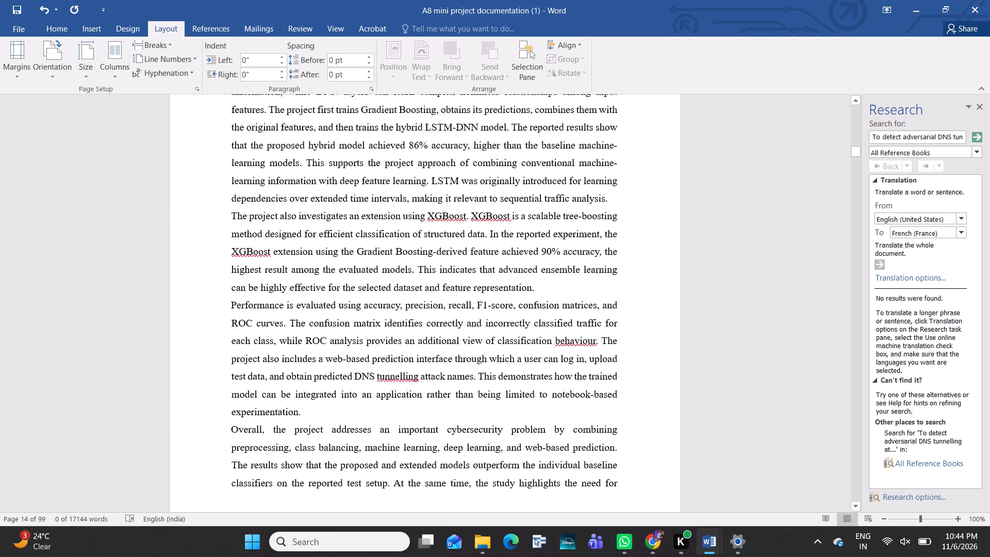
scroll(600, 187, up, 5)
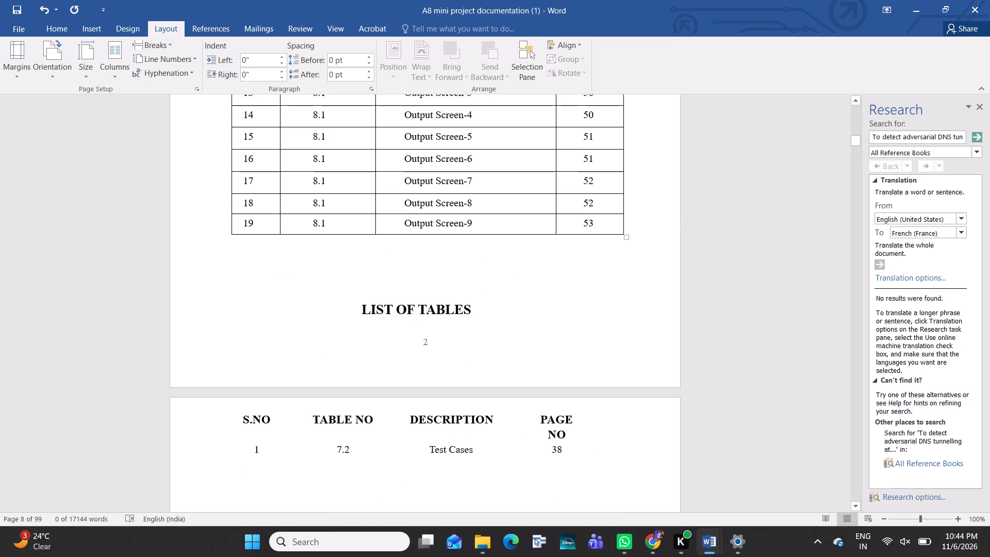
scroll(600, 187, up, 9)
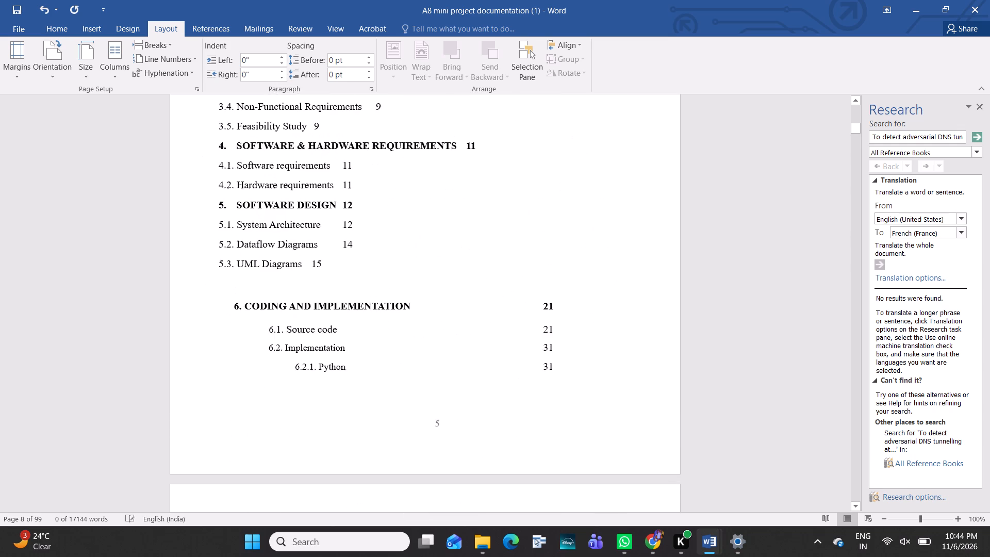
scroll(600, 187, up, 2)
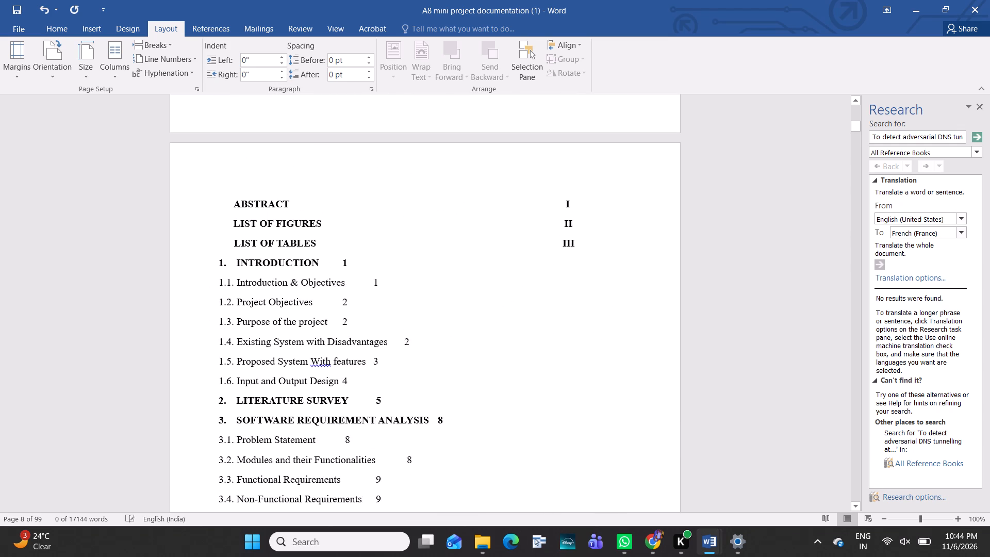
scroll(600, 187, down, 5)
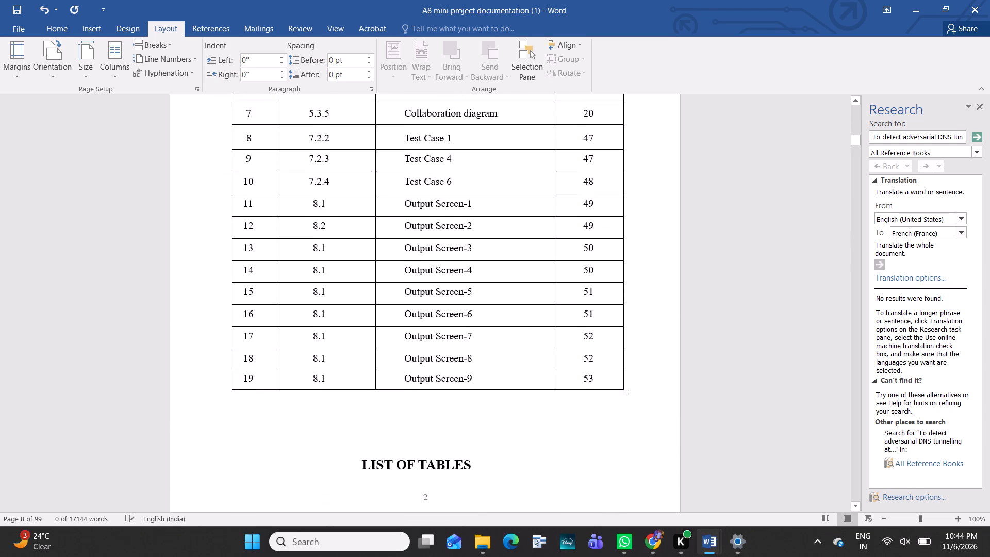
scroll(600, 187, down, 3)
Undo the Normal margins change and the earlier numbering and alignment edits to the first objective.
key(ctrl+z)
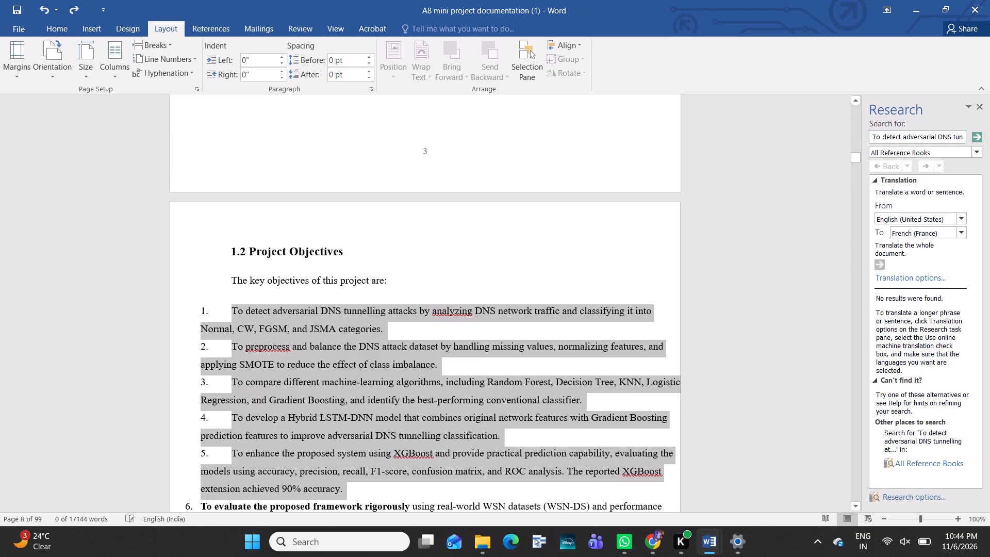
key(ctrl+z)
key(ctrl+z)
key(ctrl+z)
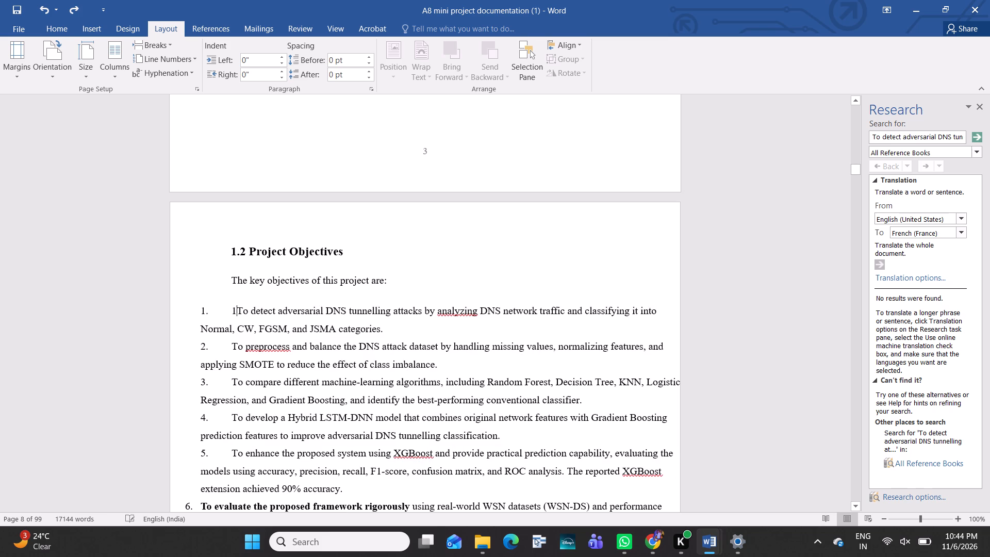
key(ctrl+z)
key(ctrl+z)
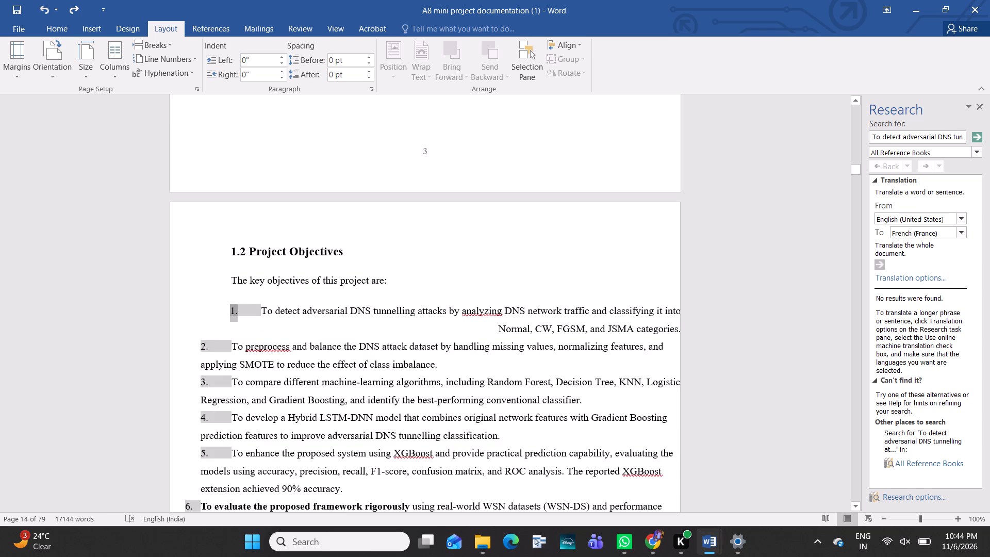
key(ctrl+z)
Examine the layout from the end of the introduction through the numbered objectives under 1.2 Project Objectives.
scroll(600, 187, up, 4)
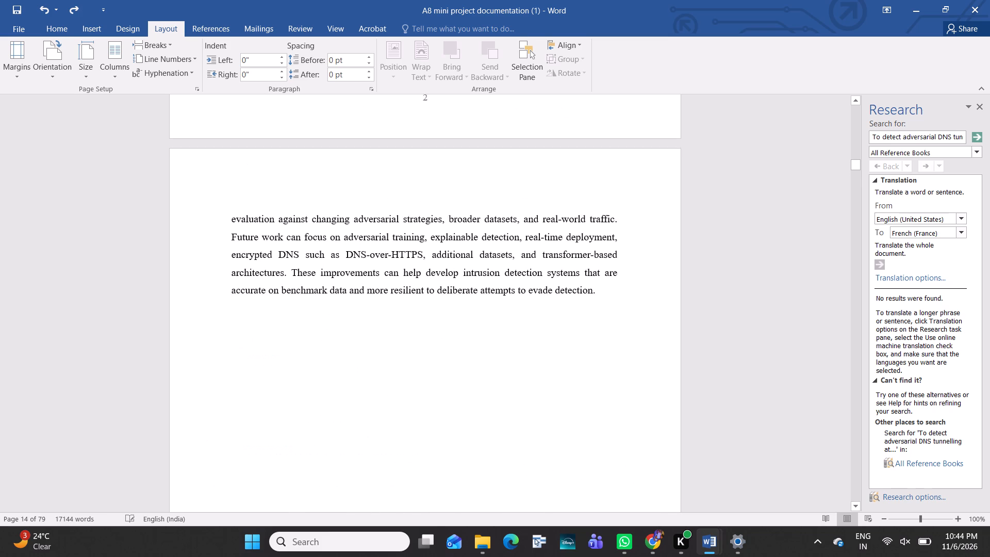
scroll(600, 187, up, 8)
scroll(600, 187, down, 1)
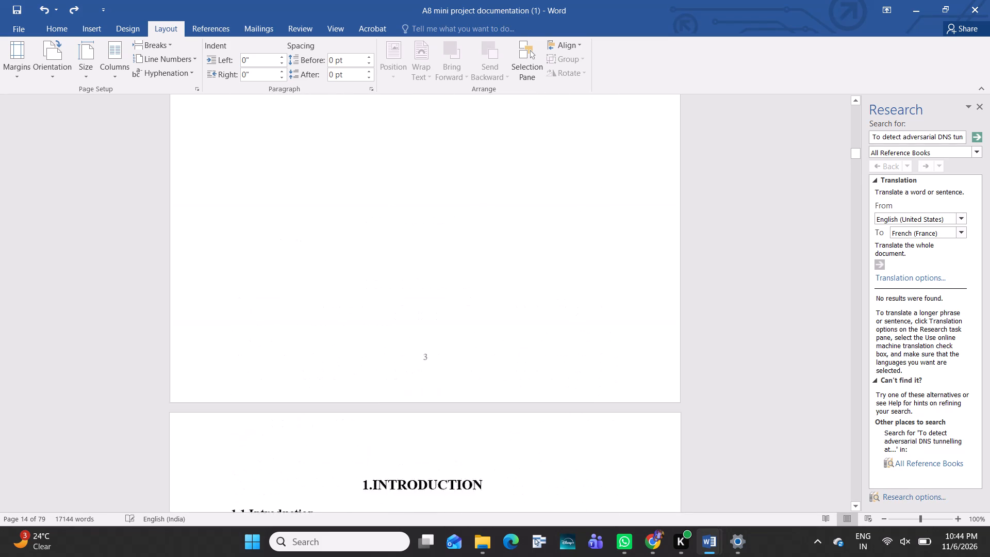
scroll(600, 187, down, 2)
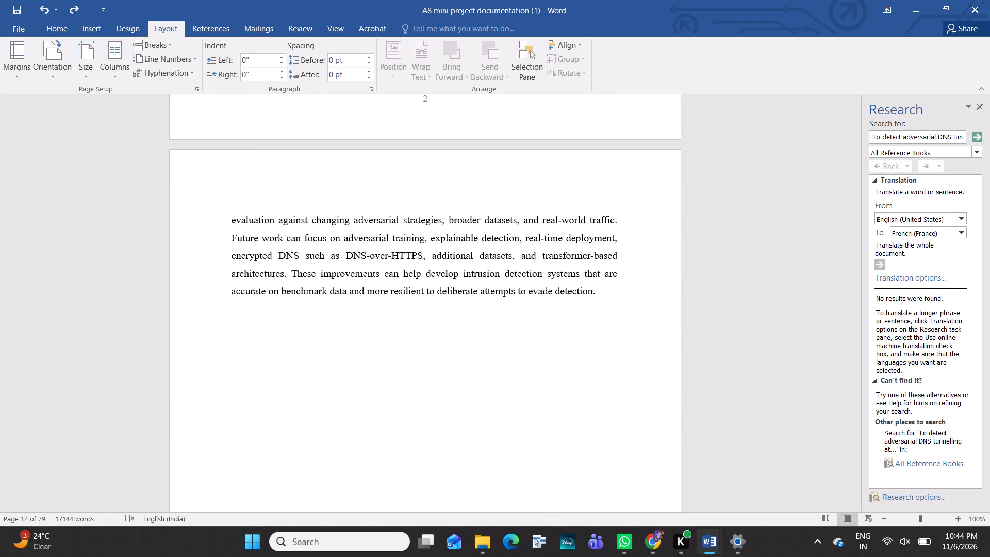
scroll(600, 187, down, 4)
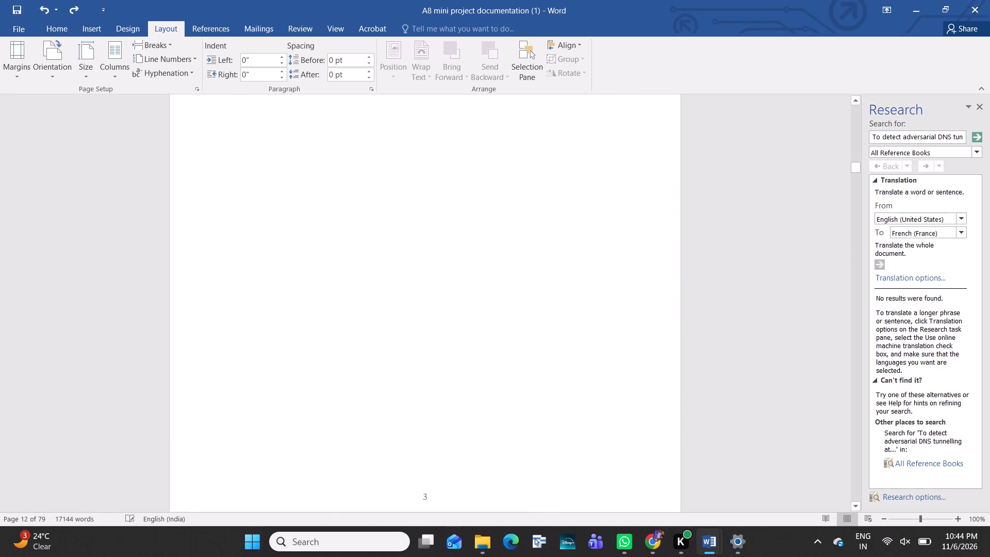
scroll(600, 187, down, 1)
scroll(600, 187, up, 5)
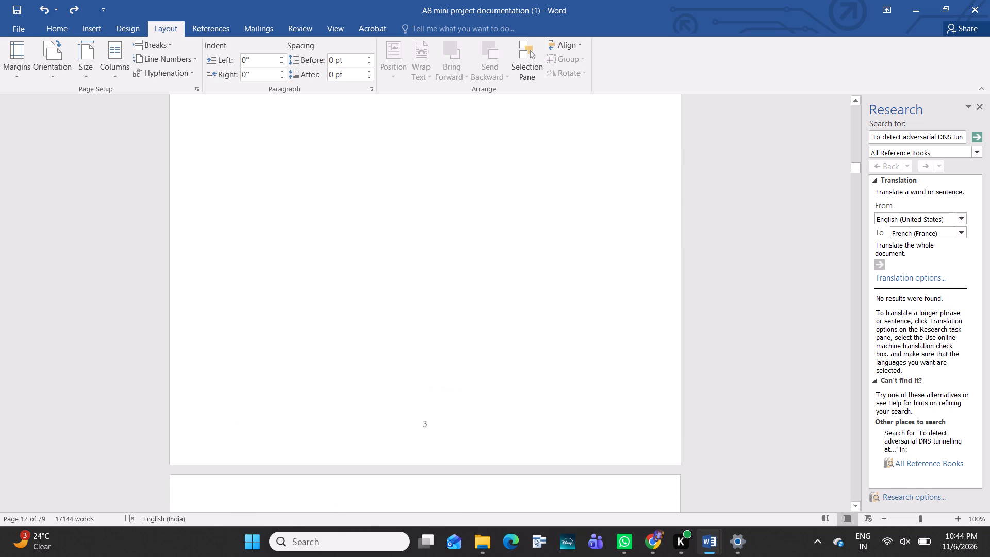
scroll(600, 187, up, 2)
scroll(600, 187, down, 1)
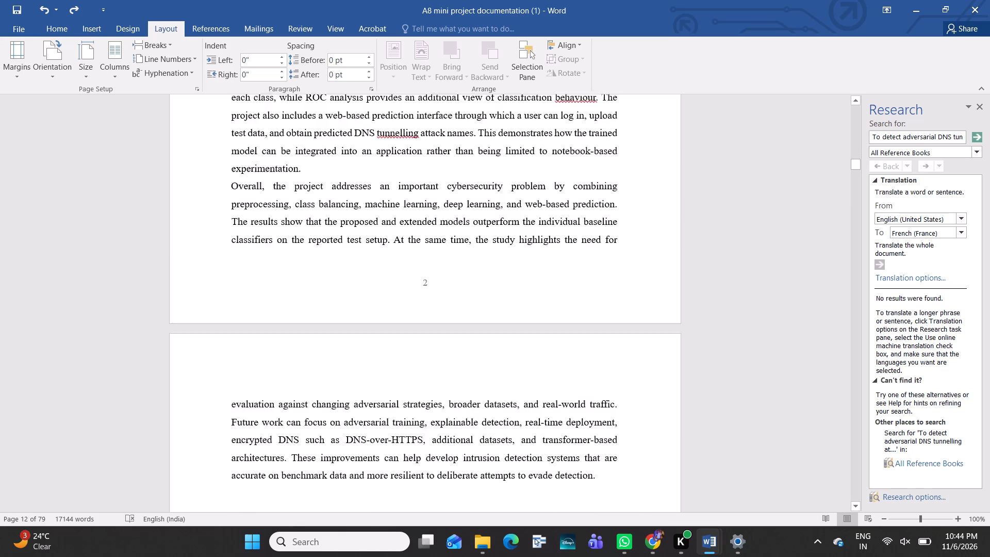
scroll(600, 187, down, 1)
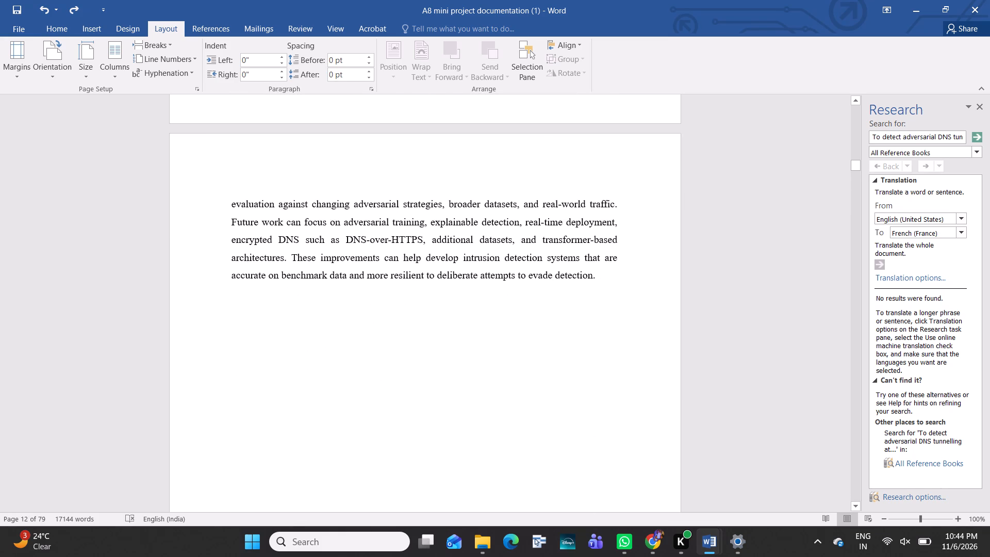
scroll(600, 187, down, 2)
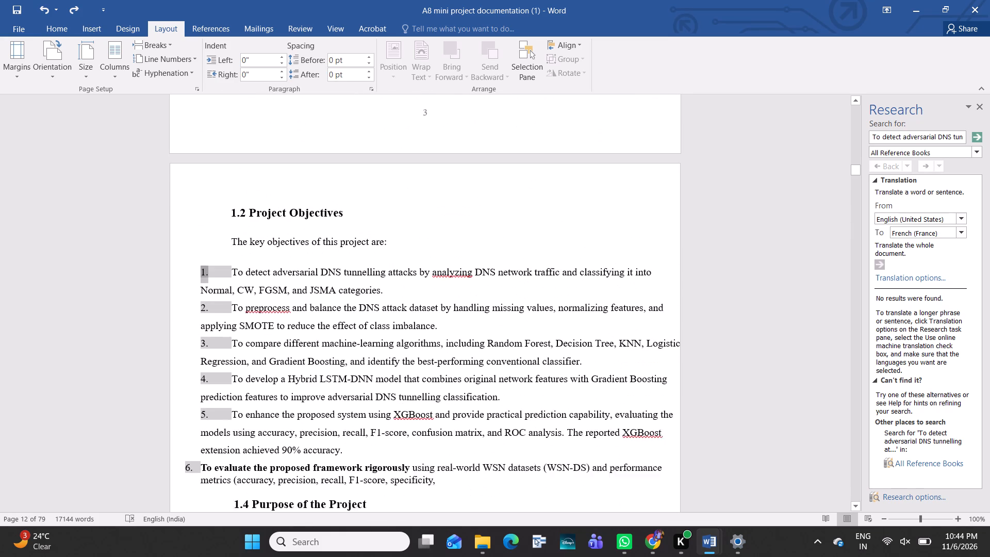
scroll(607, 170, down, 1)
Clear the selection in the numbered objectives and close the Research pane.
click(513, 294)
scroll(482, 349, down, 2)
click(732, 287)
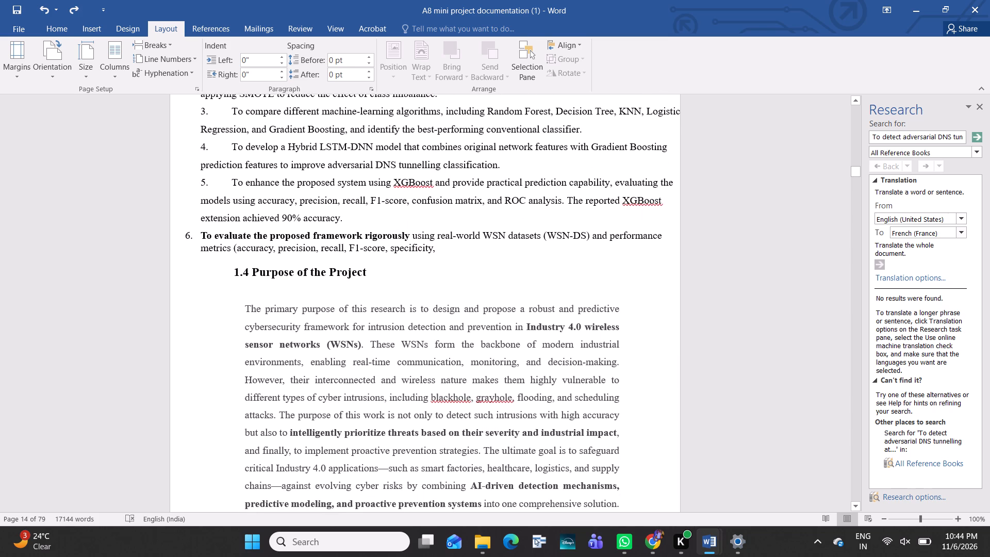
click(979, 105)
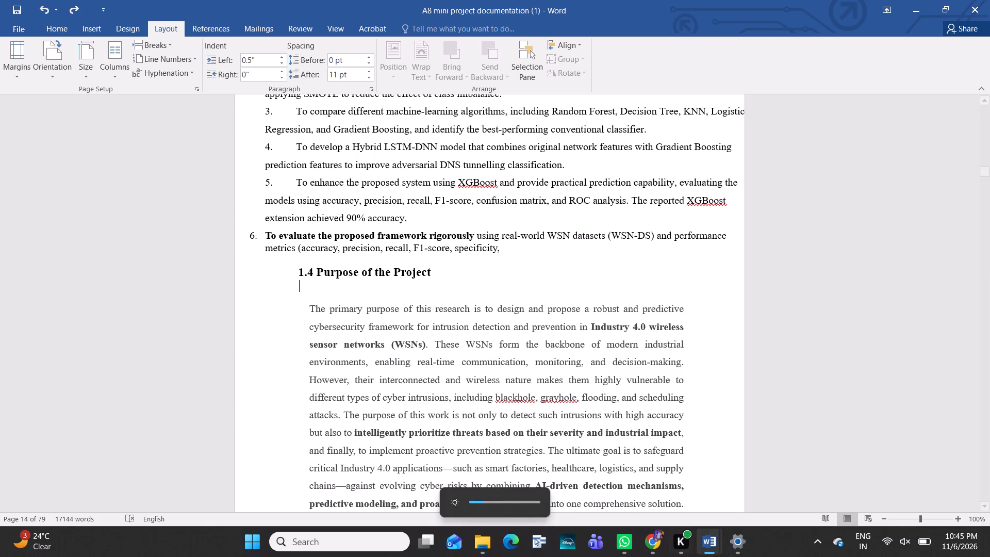
Switch to the Final Doc for Securing Networks and review its objectives, literature survey, existing system and proposed system sections.
click(710, 545)
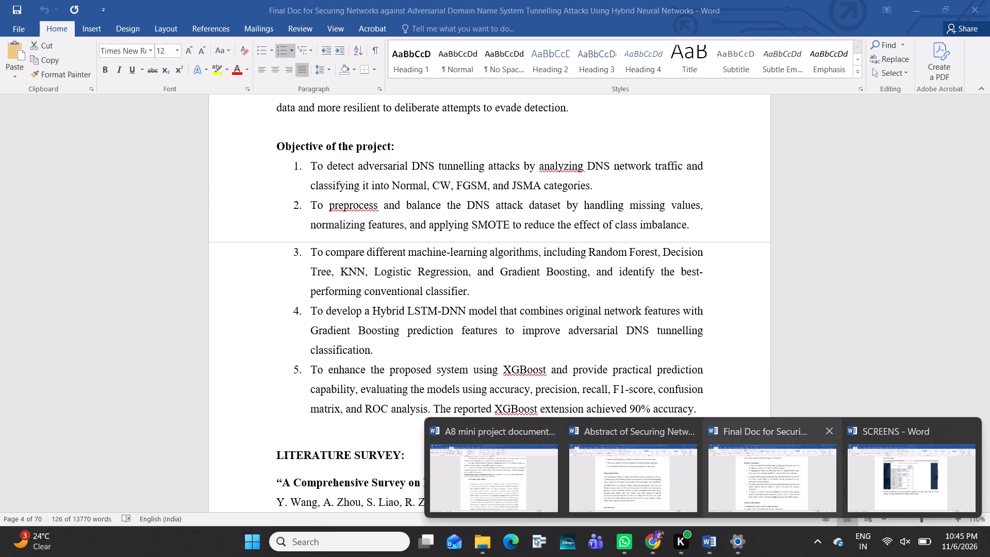
click(747, 472)
scroll(560, 341, down, 1)
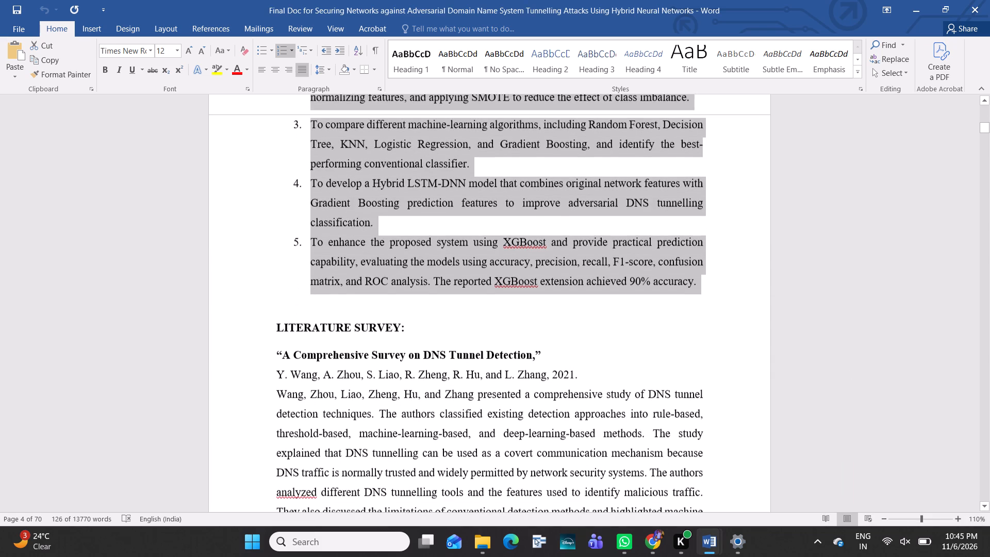
click(560, 341)
scroll(525, 408, down, 7)
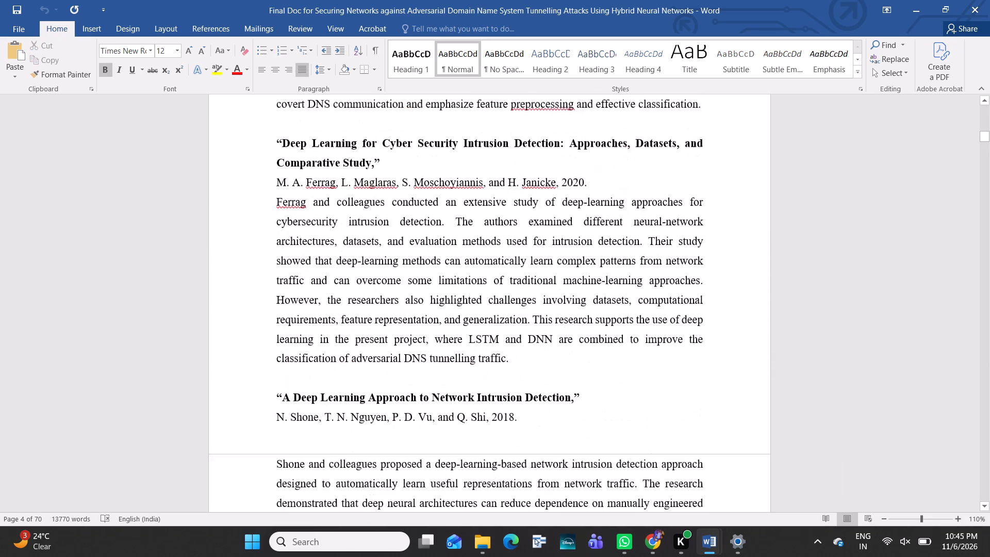
scroll(525, 408, down, 1)
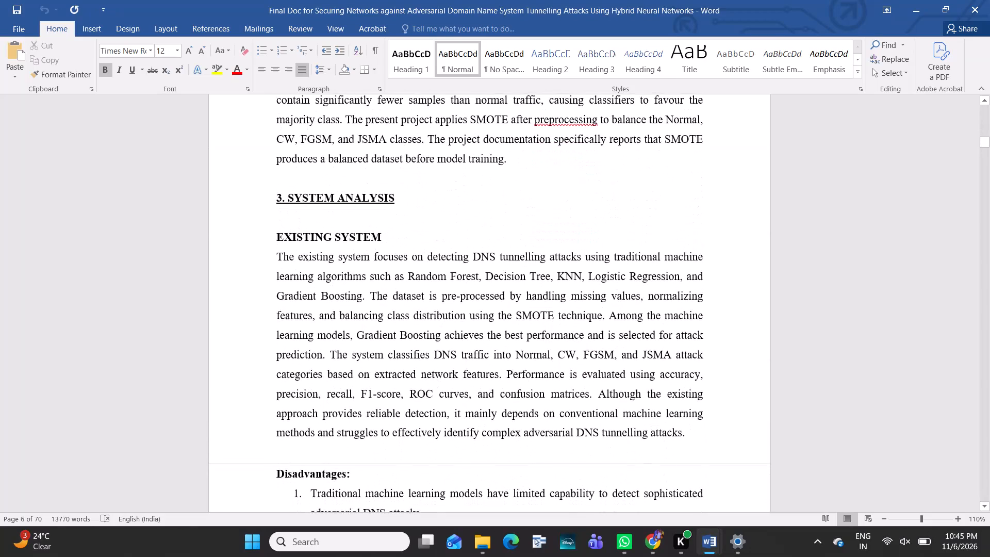
scroll(525, 408, down, 3)
scroll(525, 408, right, 1)
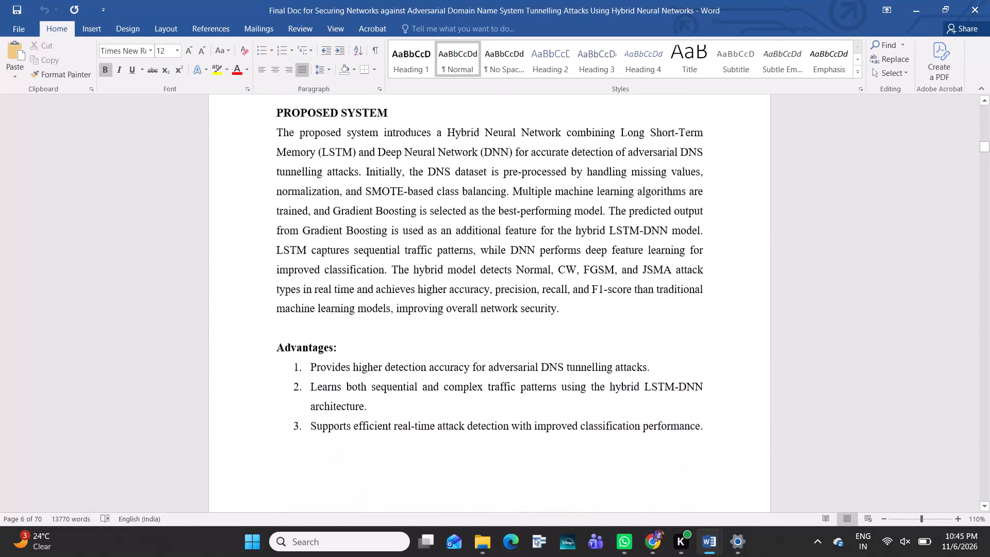
scroll(525, 408, right, 1)
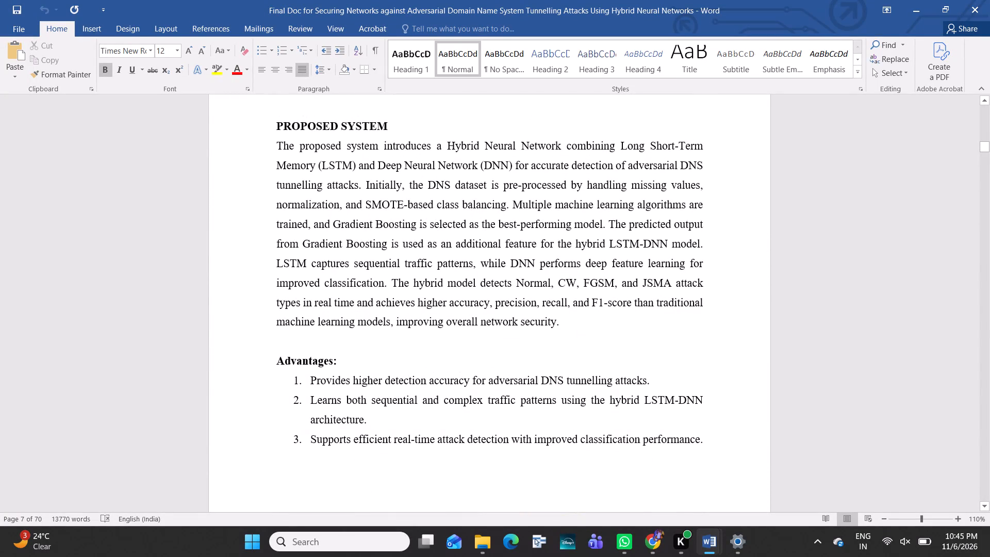
Compare the 1.4 Purpose of the Project section in the A8 mini project document with the final document's Proposed System section.
click(506, 482)
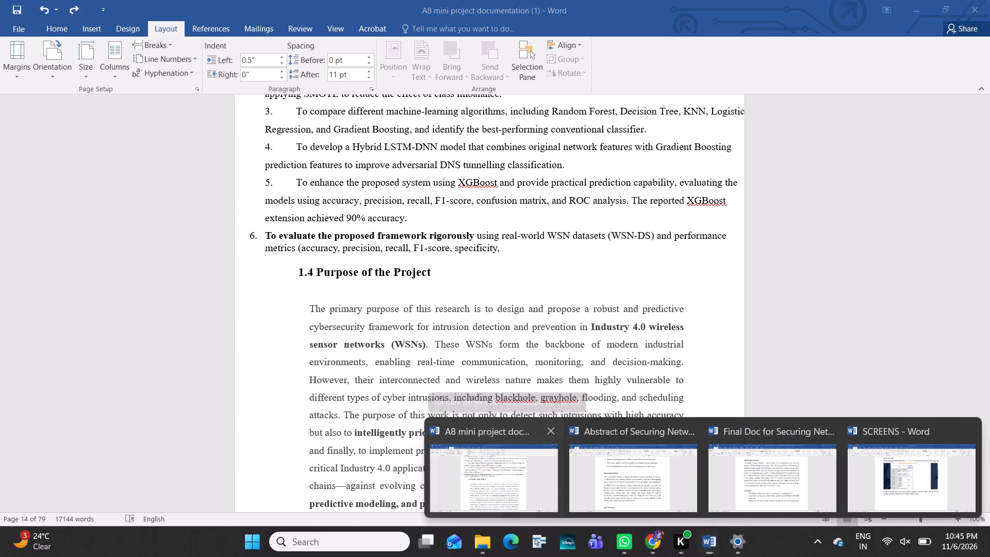
scroll(437, 381, down, 1)
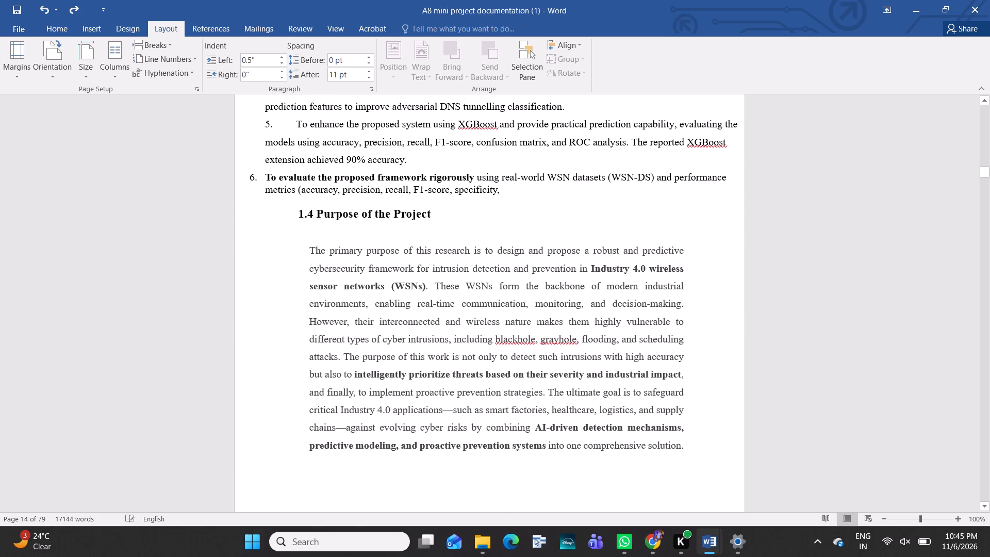
scroll(437, 381, down, 1)
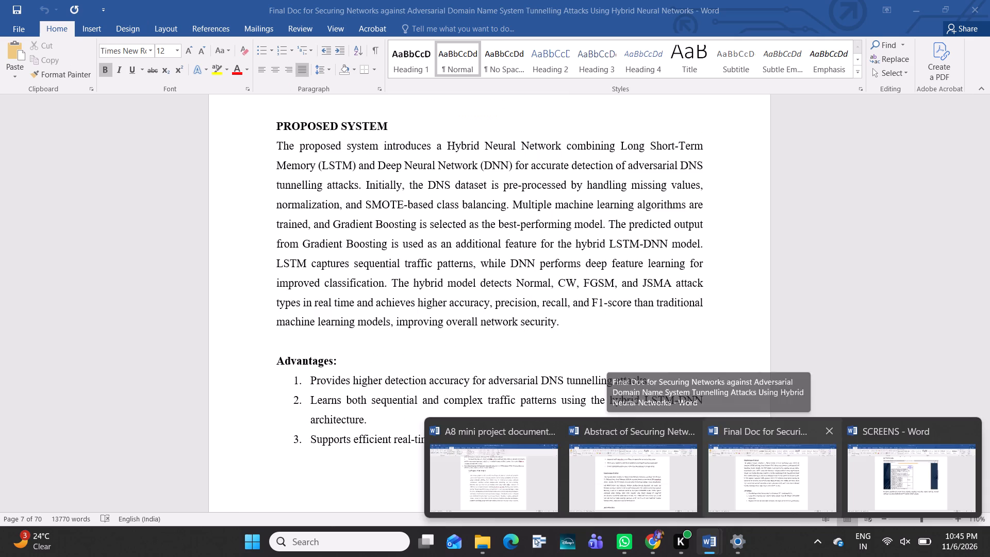
click(713, 504)
scroll(480, 408, up, 1)
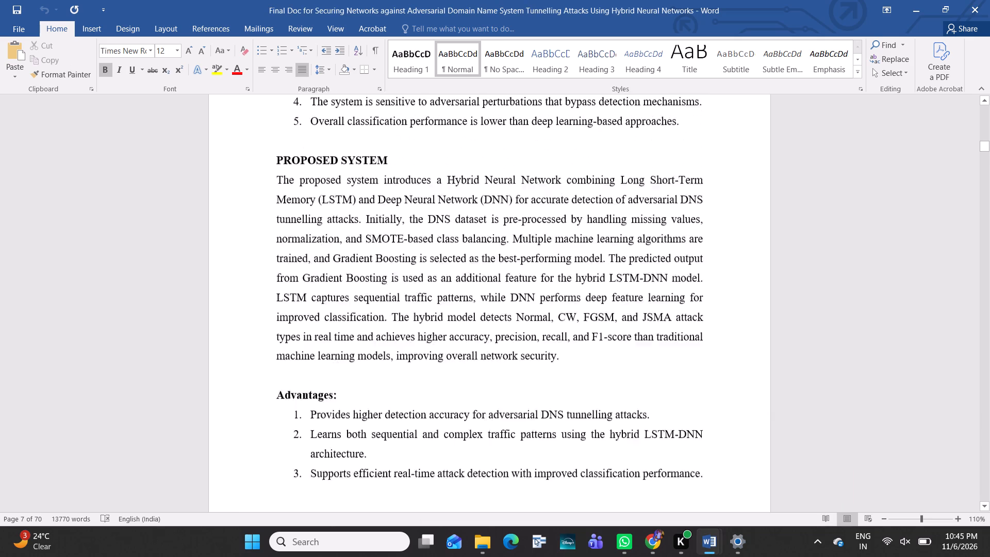
scroll(480, 408, up, 1)
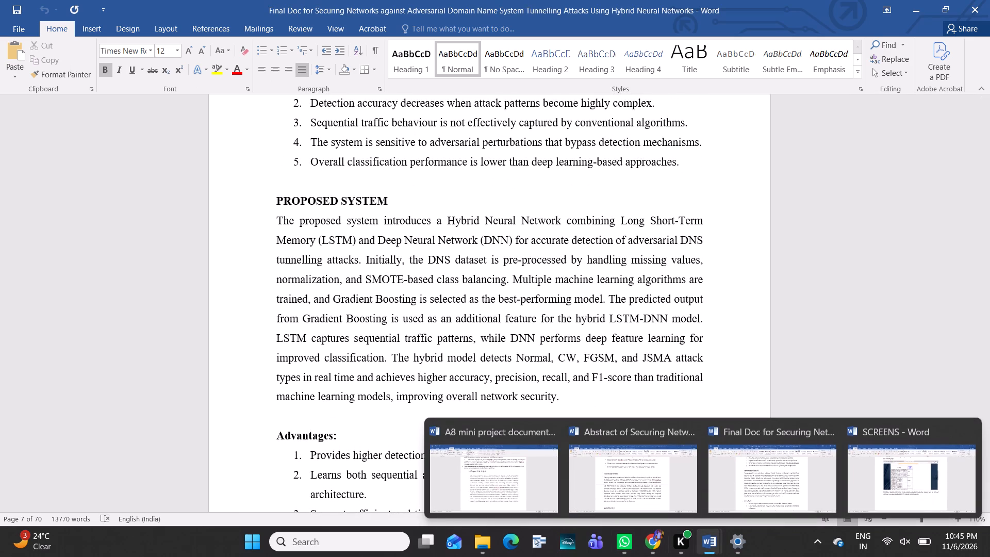
click(528, 490)
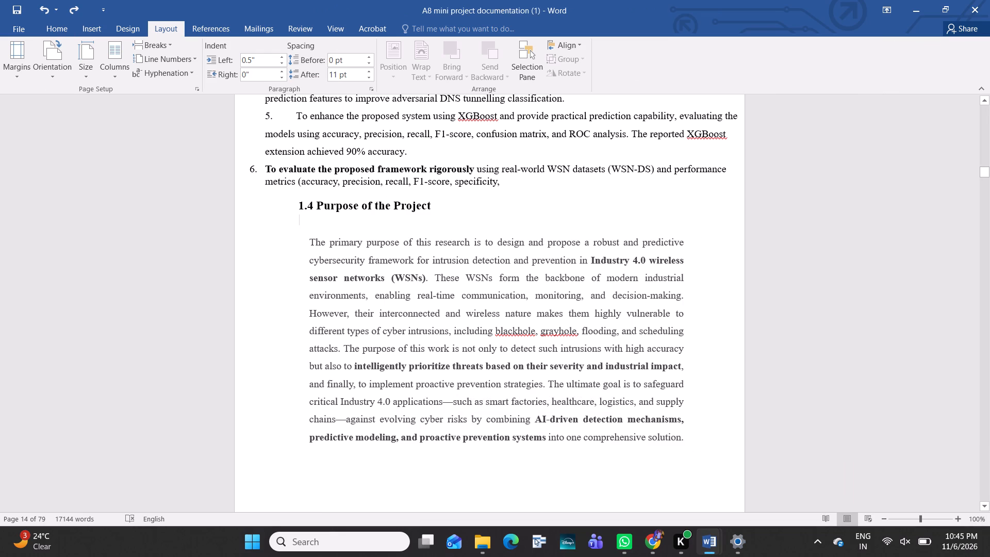
scroll(481, 414, down, 1)
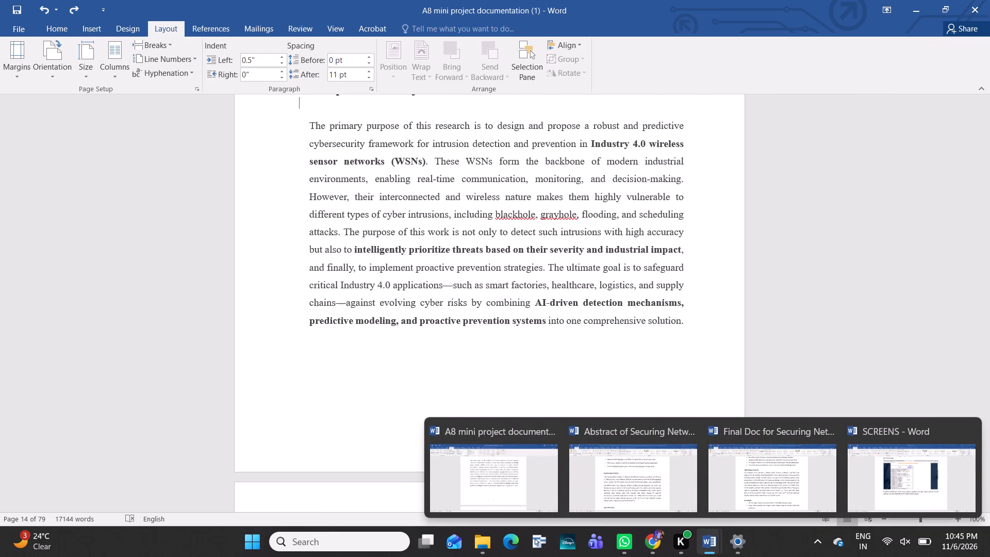
Switch to the Final Doc for Securing Networks and examine its proposed system, advantages, modules description and SDLC process model sections.
click(757, 485)
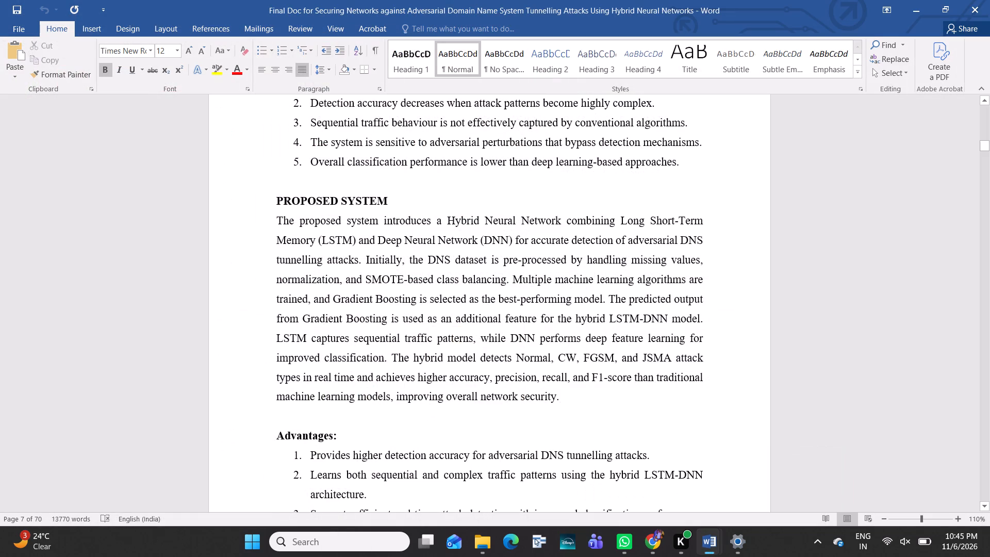
scroll(494, 373, down, 6)
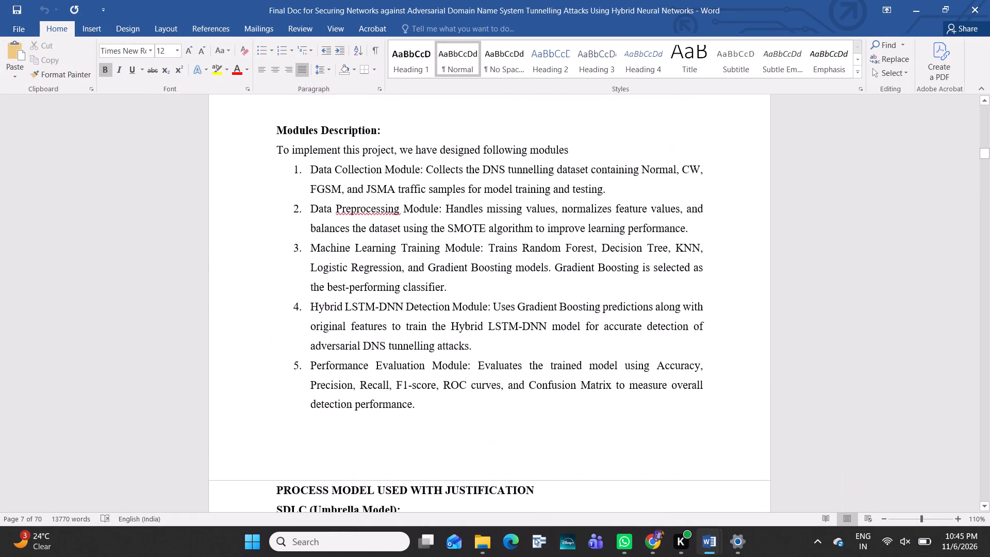
scroll(494, 373, down, 3)
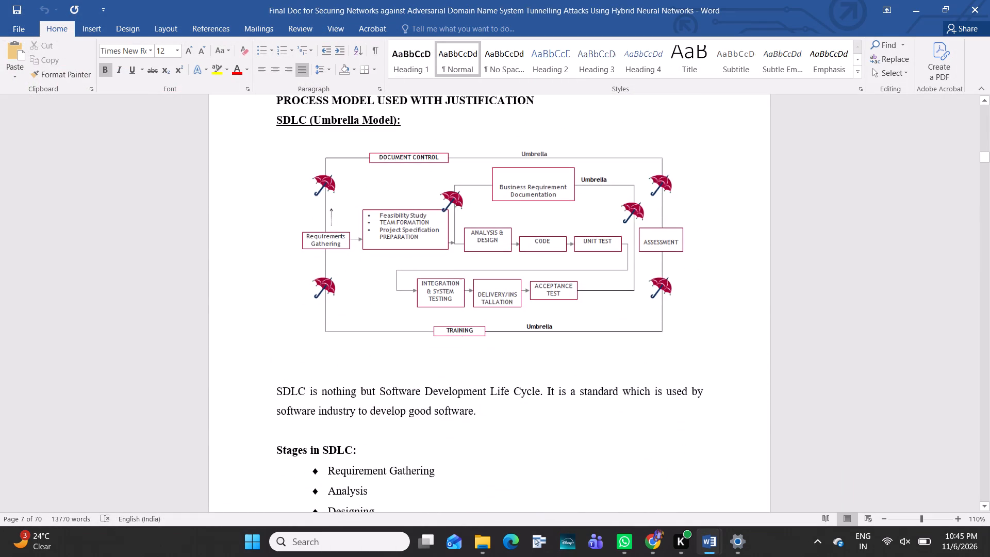
scroll(494, 373, up, 6)
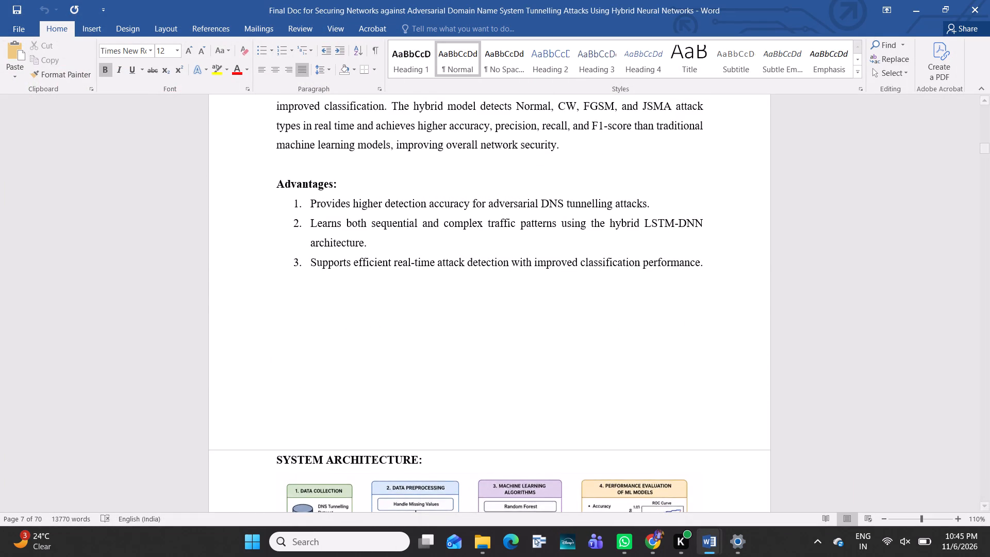
Return to the A8 mini project documentation and examine the sections from Project Objectives through Existing System and Proposed System to Input Design.
click(531, 473)
scroll(443, 390, up, 3)
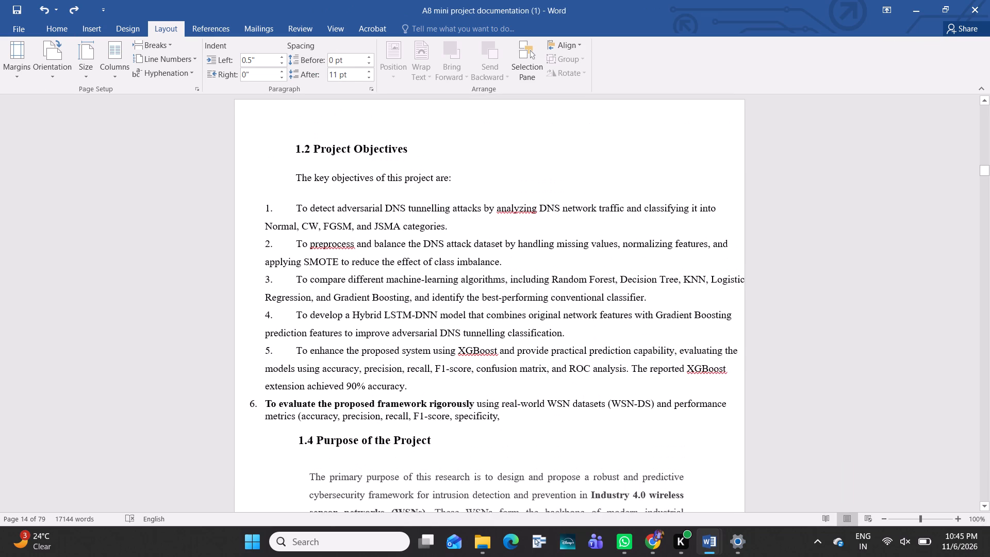
scroll(443, 390, down, 6)
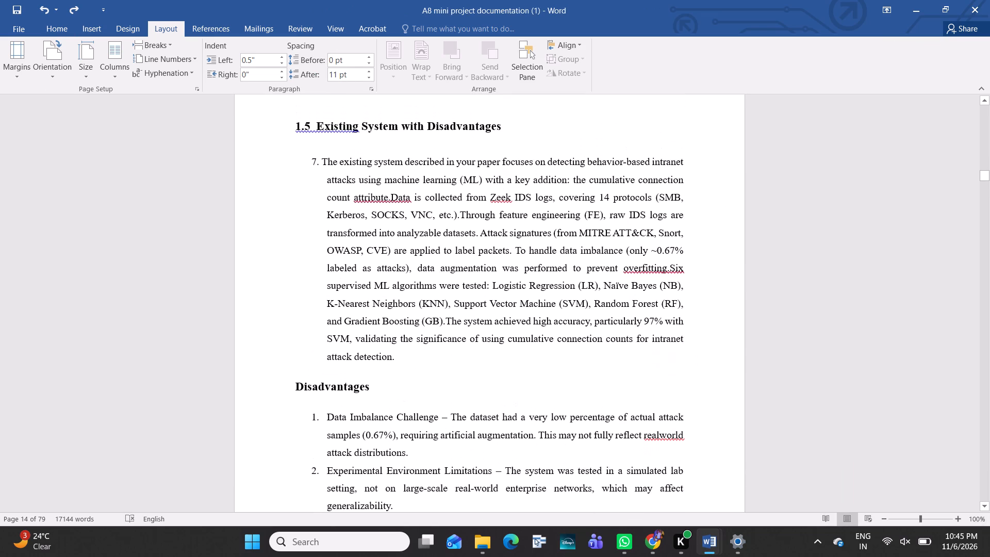
scroll(443, 390, down, 2)
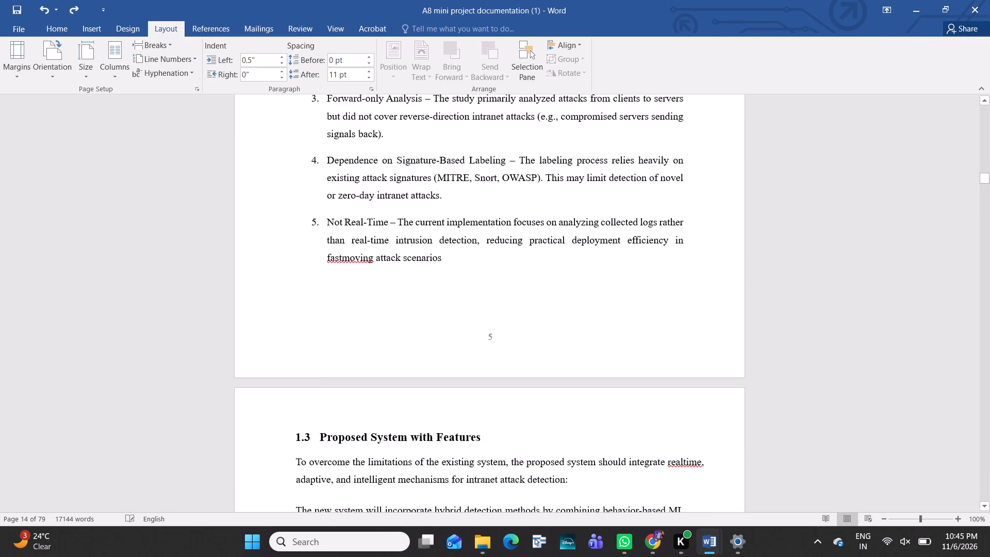
scroll(443, 390, down, 2)
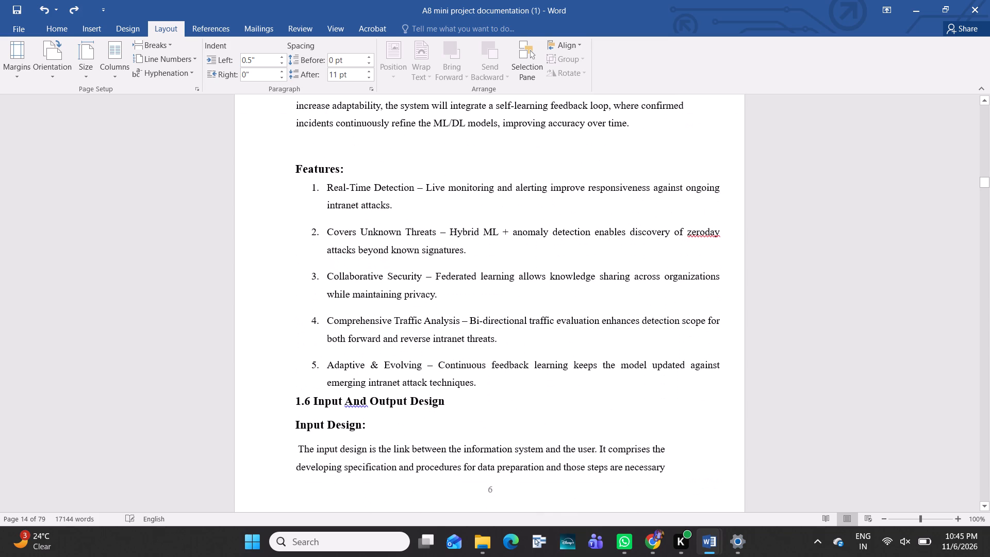
scroll(443, 390, down, 2)
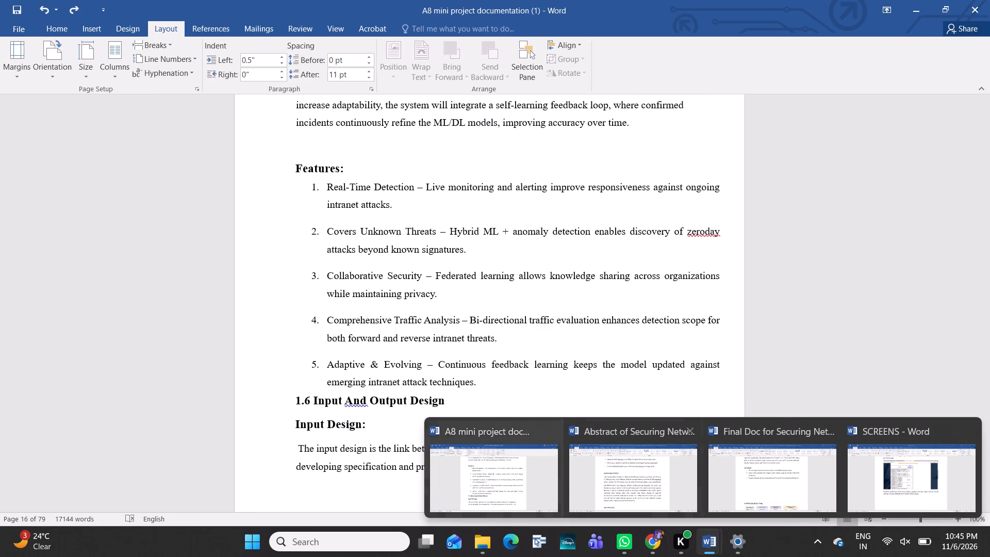
click(462, 489)
scroll(438, 450, down, 3)
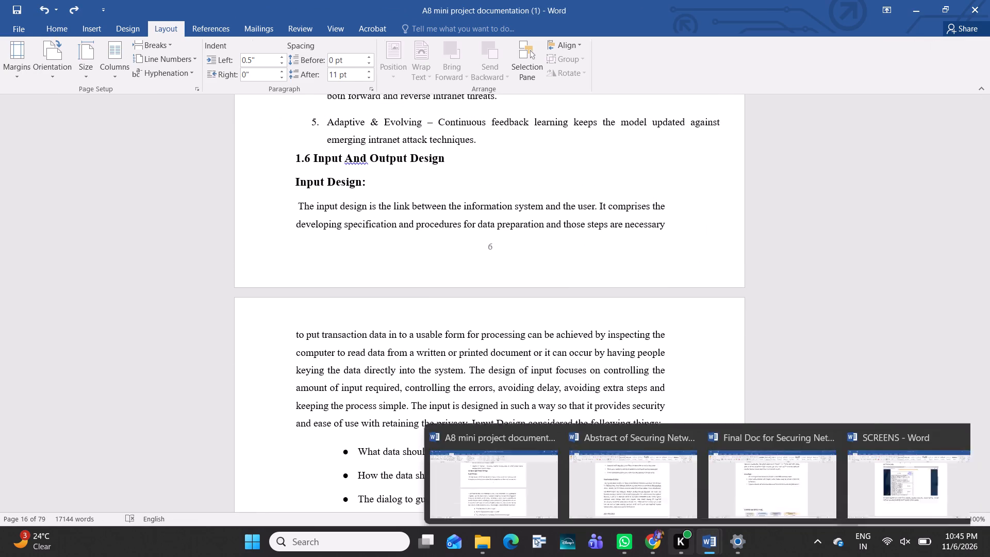
Switch to the Final Doc for Securing Networks and examine its Modules Description, System Architecture, Proposed System and Existing System sections back to the literature survey.
click(792, 491)
scroll(492, 380, down, 5)
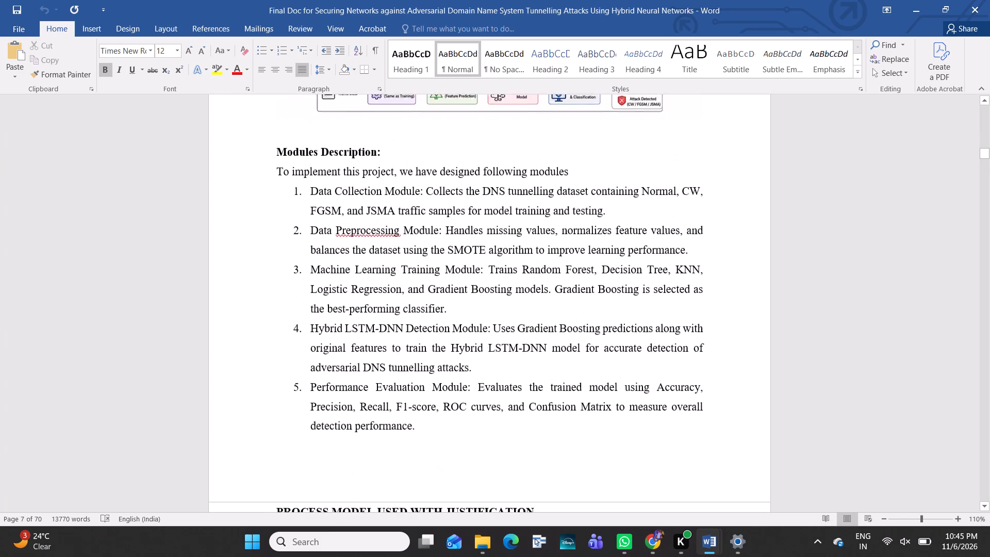
scroll(492, 380, down, 1)
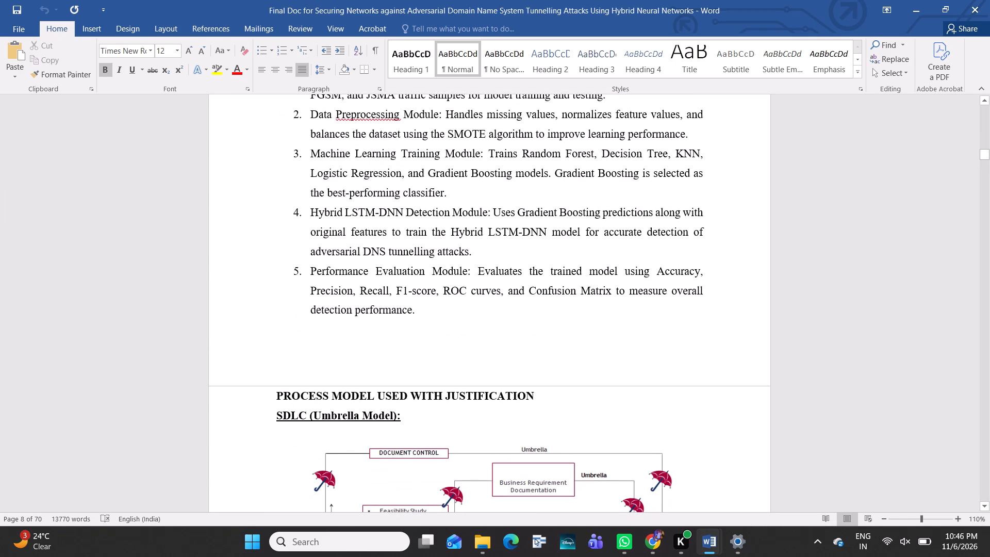
scroll(492, 380, up, 2)
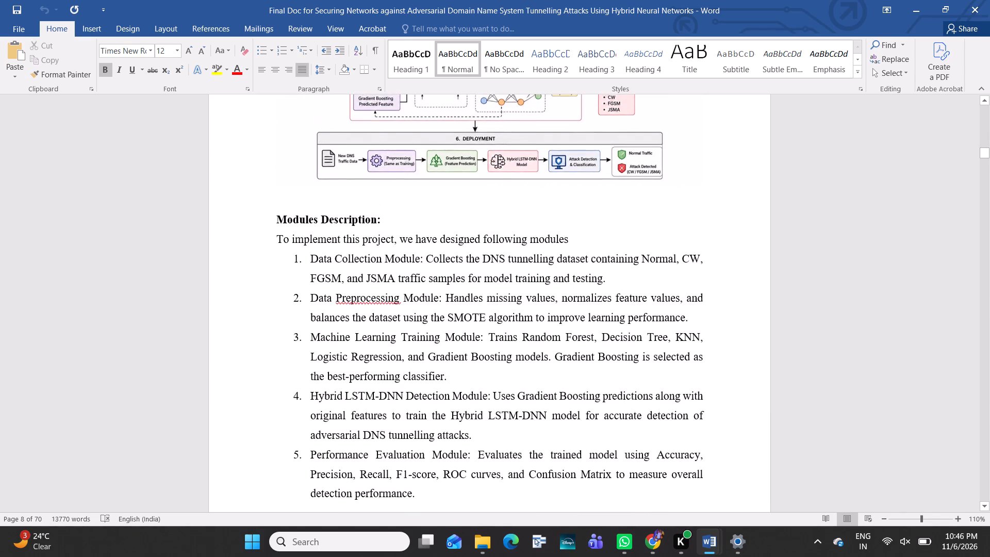
scroll(515, 400, up, 3)
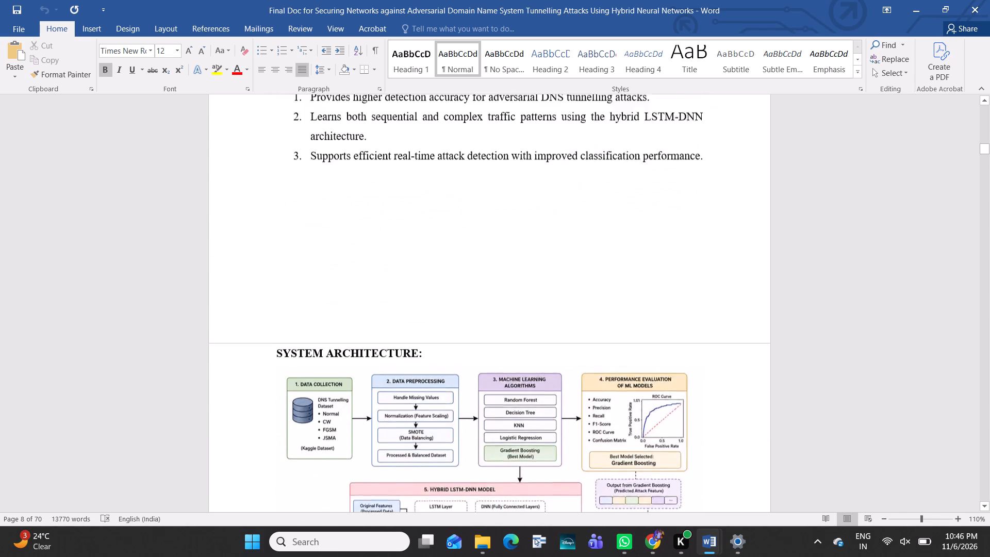
scroll(515, 400, up, 2)
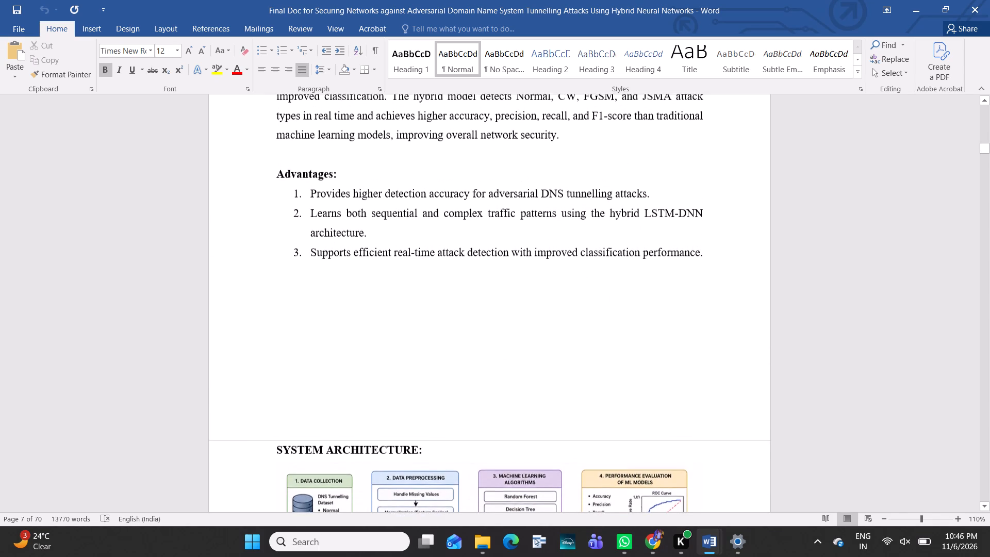
scroll(515, 400, up, 3)
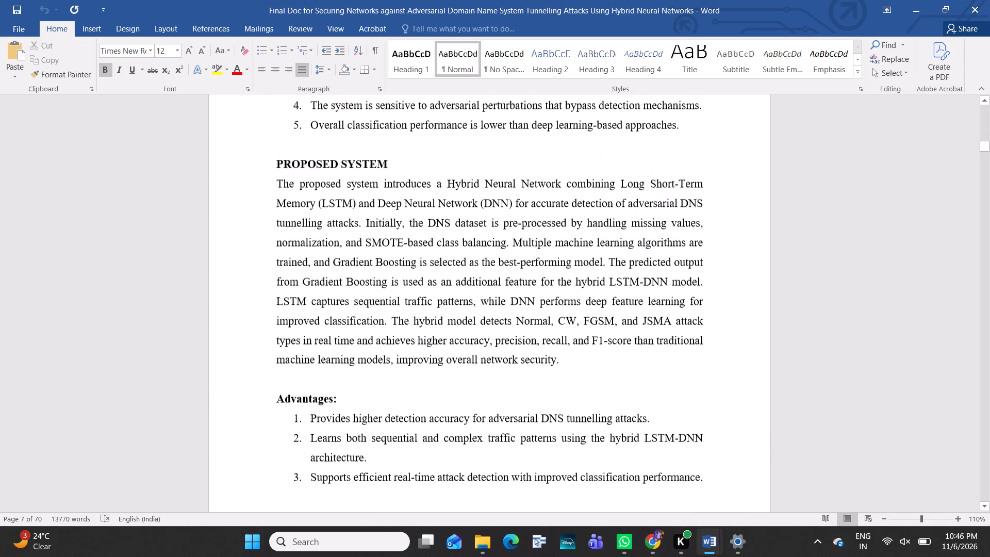
scroll(515, 400, up, 4)
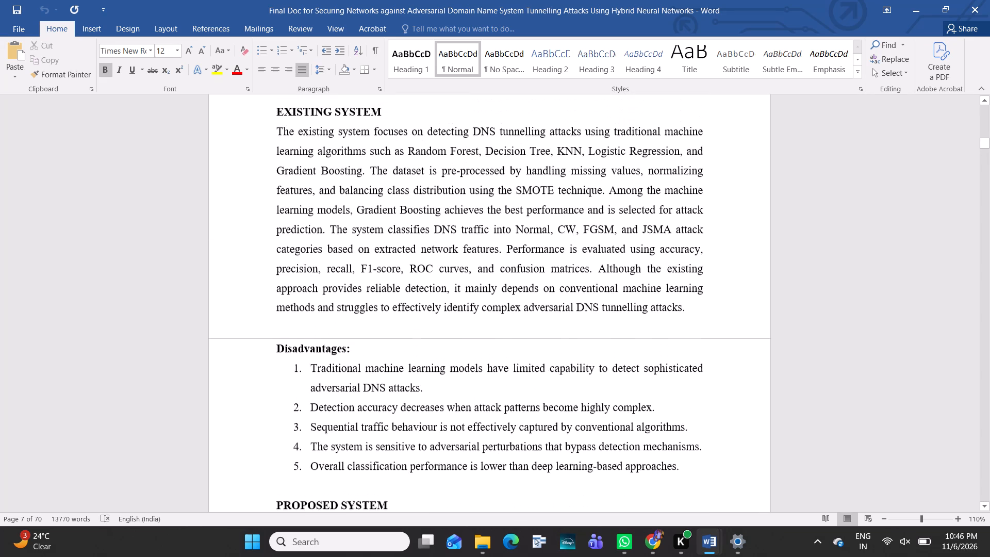
scroll(515, 400, up, 5)
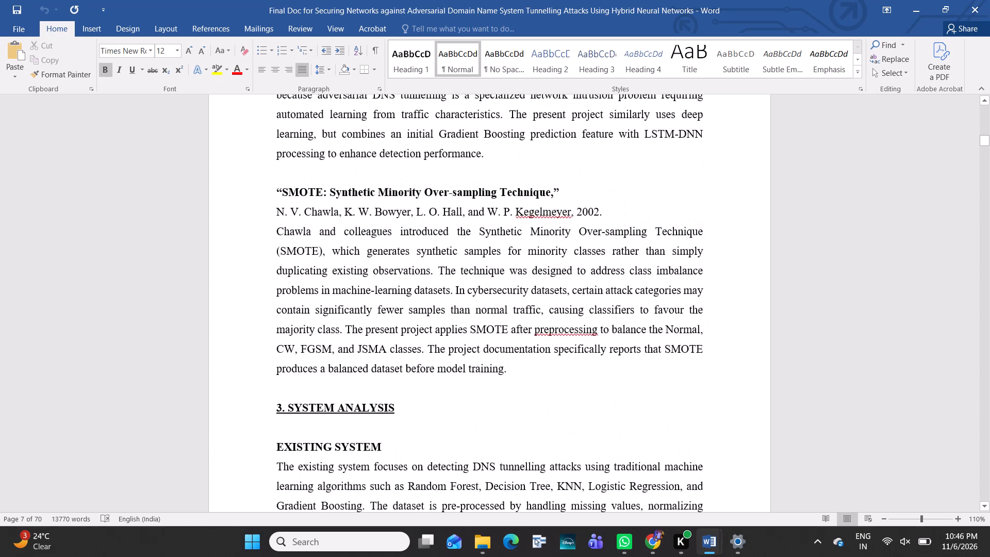
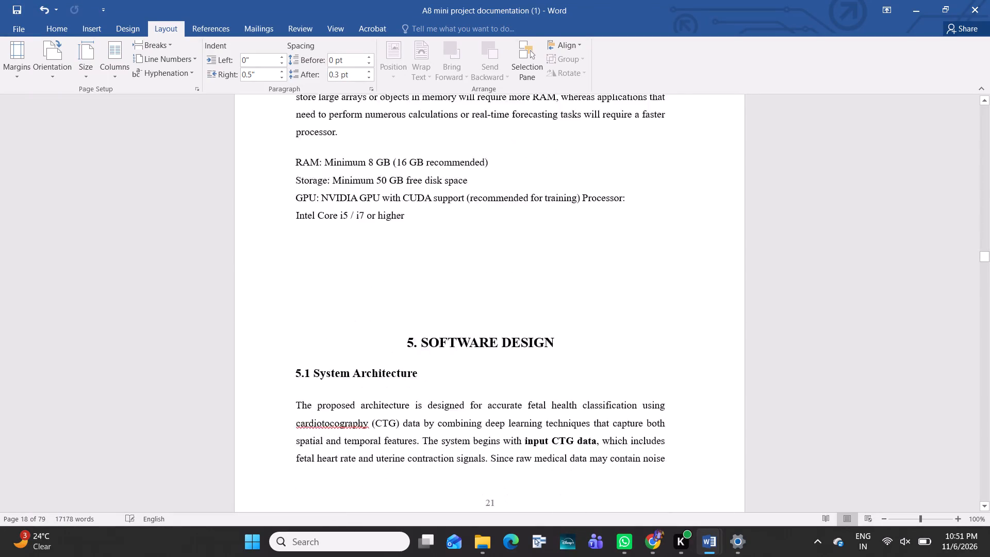
Paste the copied SYSTEM ARCHITECTURE heading and diagram on a new line after the Performance Evaluation Module paragraph, before 1.6 Input And Output Design.
scroll(464, 400, up, 14)
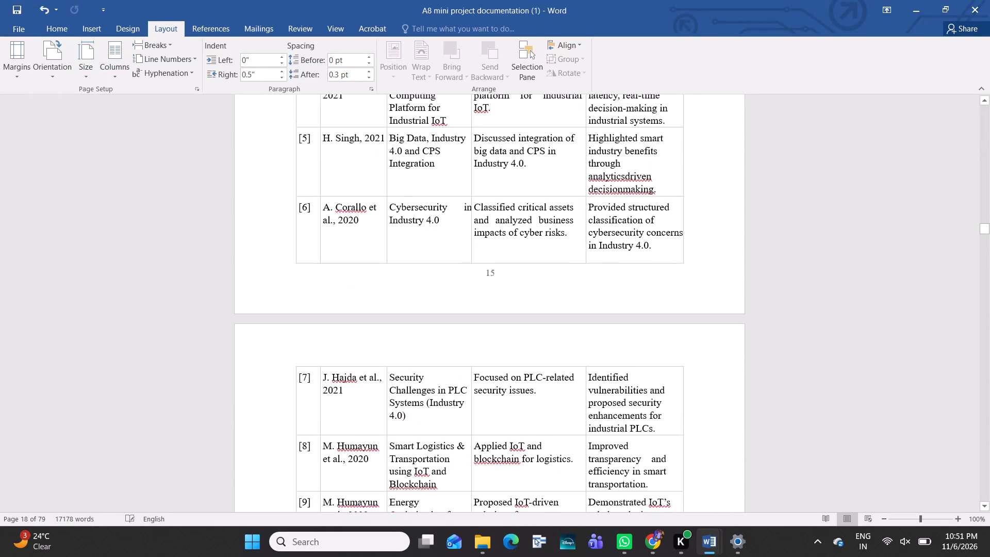
scroll(464, 400, up, 9)
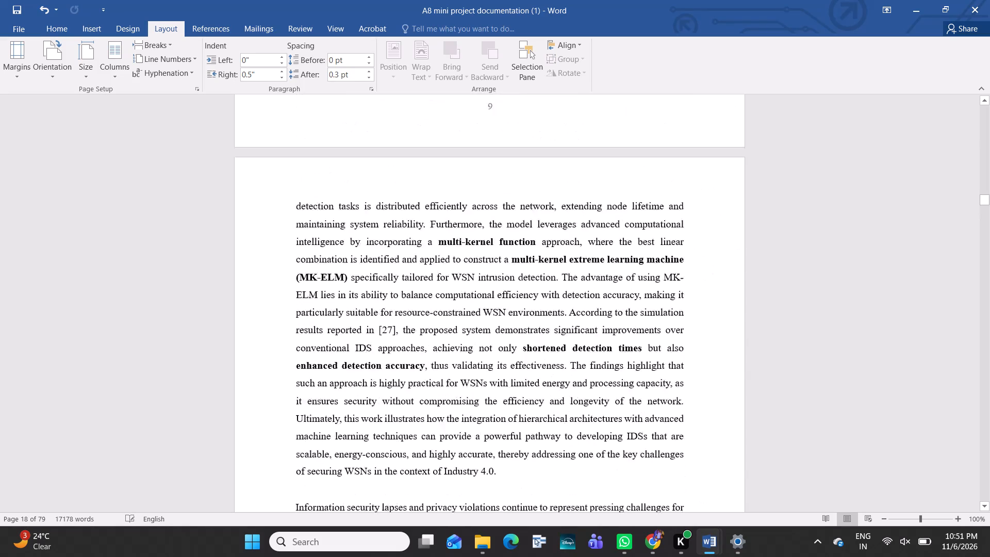
scroll(464, 400, up, 5)
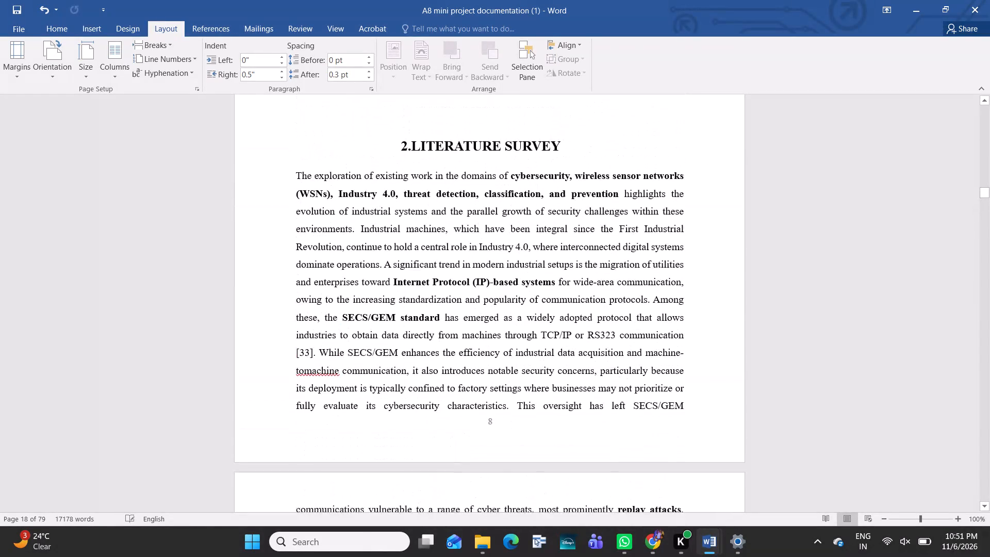
scroll(464, 400, up, 6)
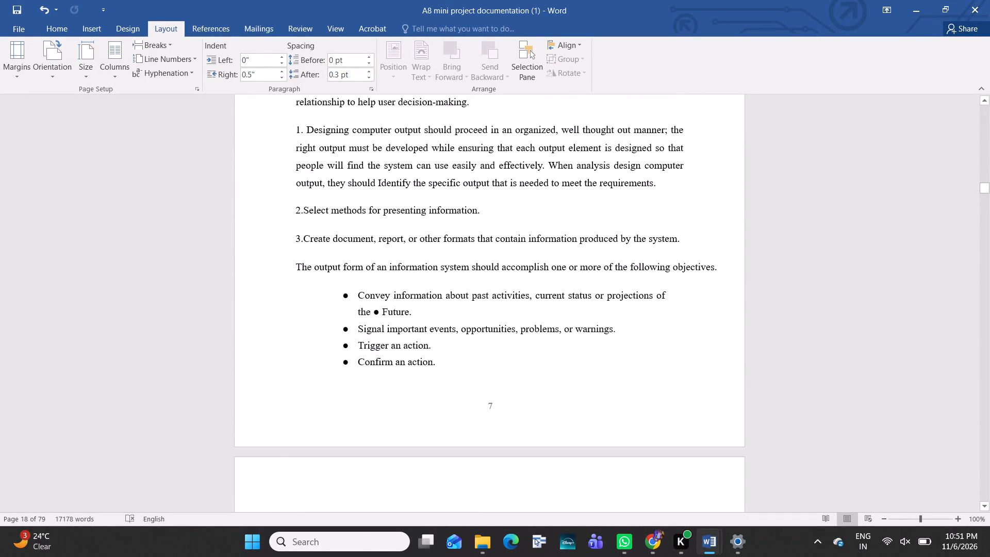
scroll(464, 400, up, 5)
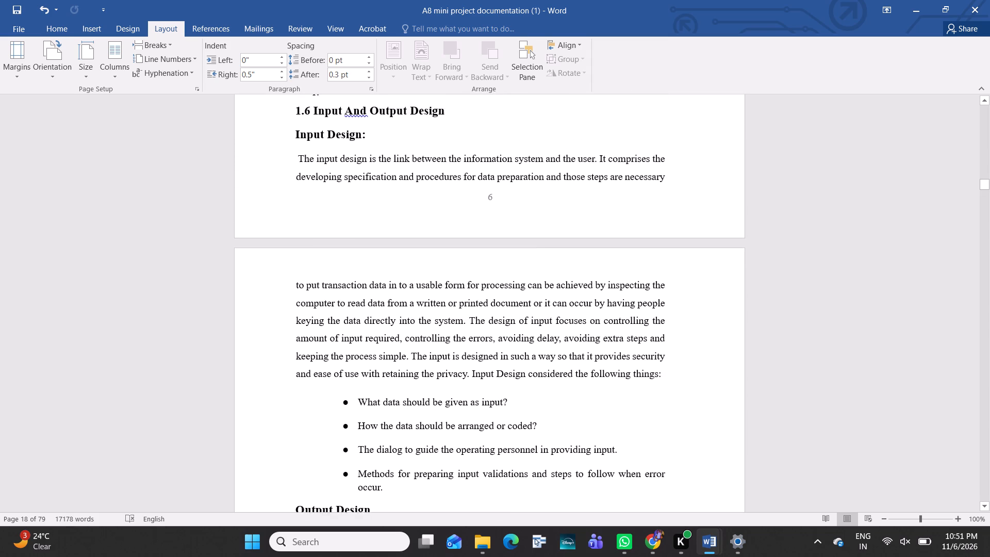
scroll(464, 400, up, 2)
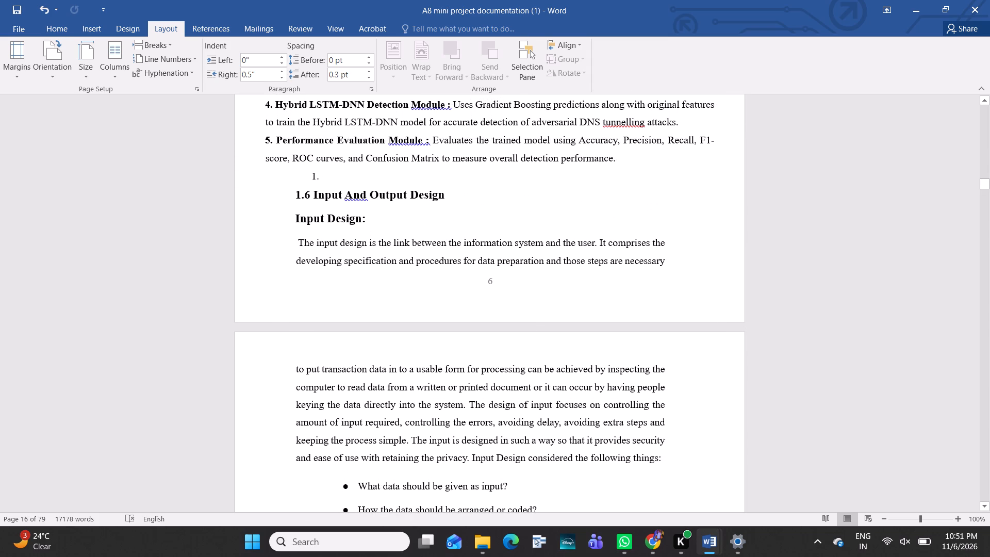
click(628, 162)
key(Return)
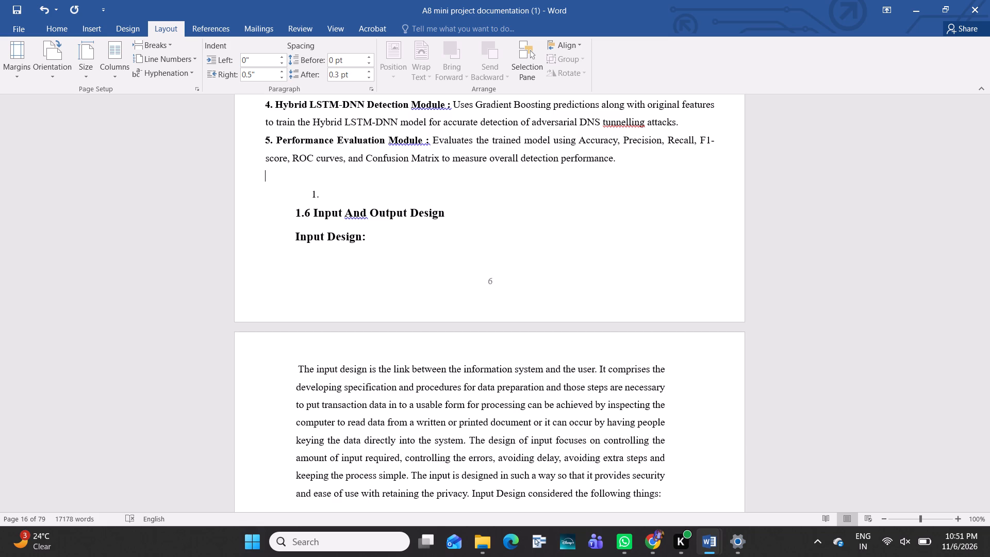
key(ctrl+v)
scroll(629, 170, up, 2)
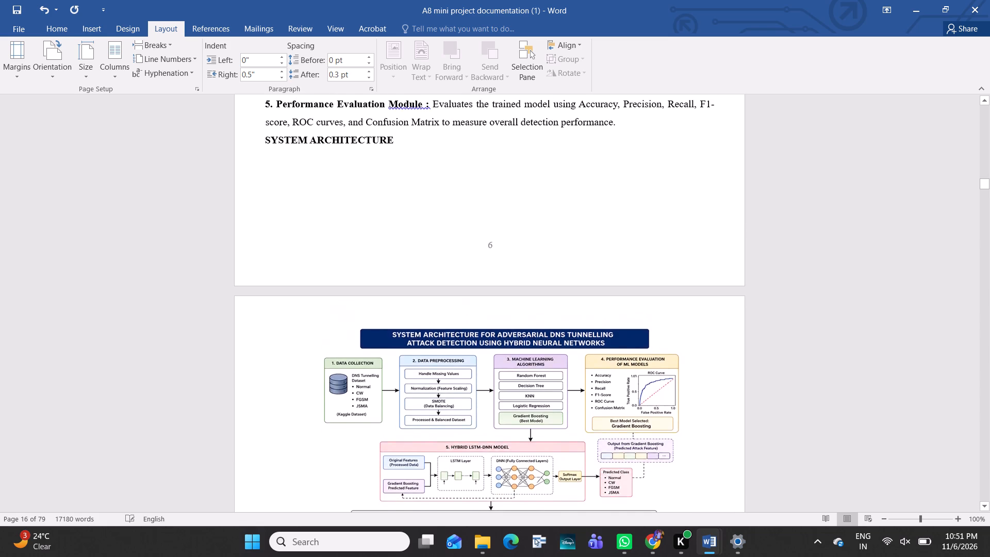
scroll(629, 170, up, 1)
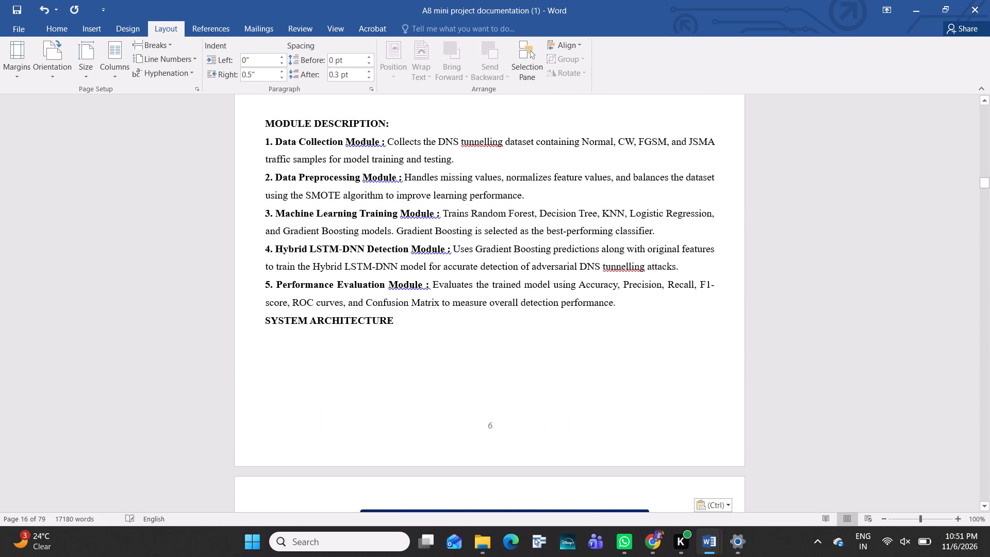
Insert blank lines above the SYSTEM ARCHITECTURE heading to move it onto the next page with its diagram.
click(263, 321)
key(Return)
key(Return)
key(Return)
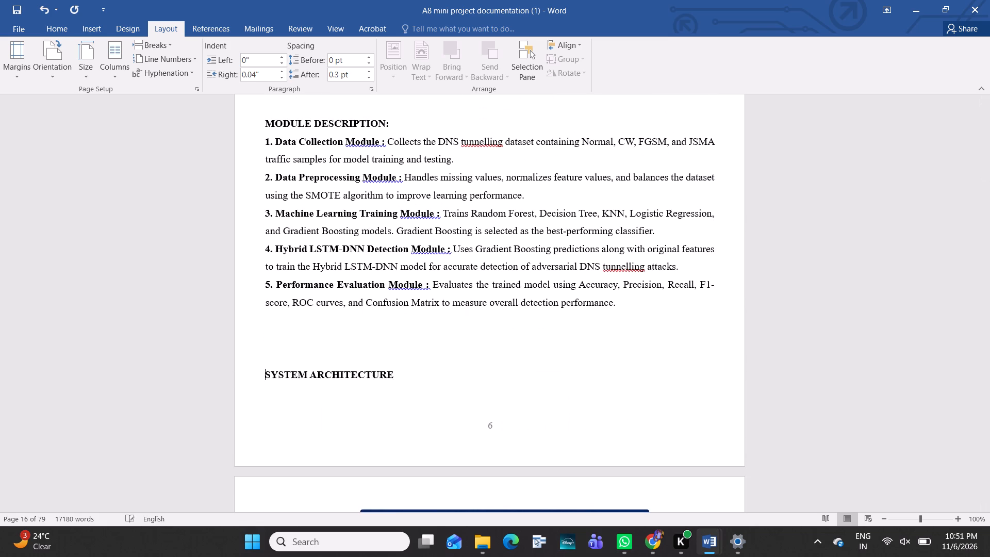
key(Return)
key(Return)
key(Return)
Set the font size of the SYSTEM ARCHITECTURE heading to 16.
scroll(263, 321, down, 1)
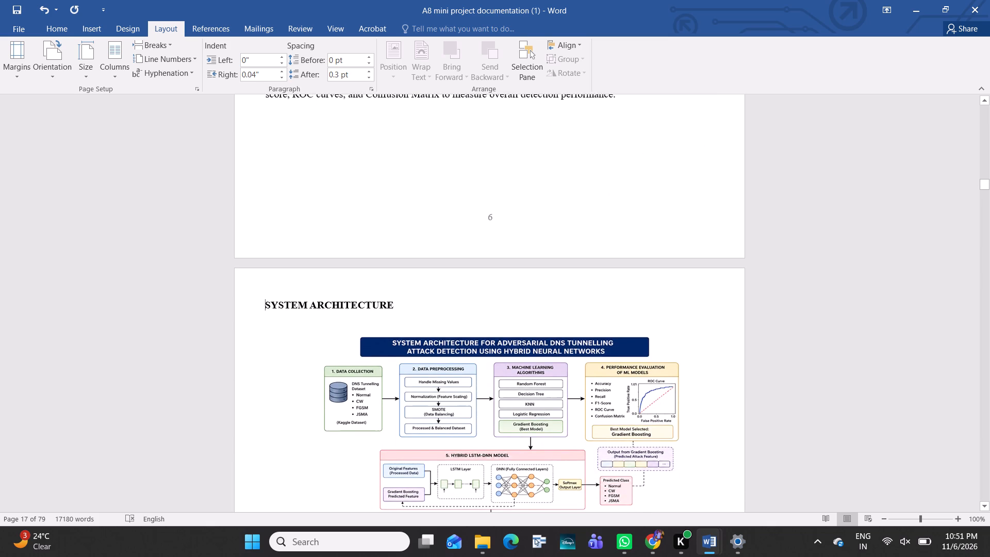
drag(264, 306, 403, 304)
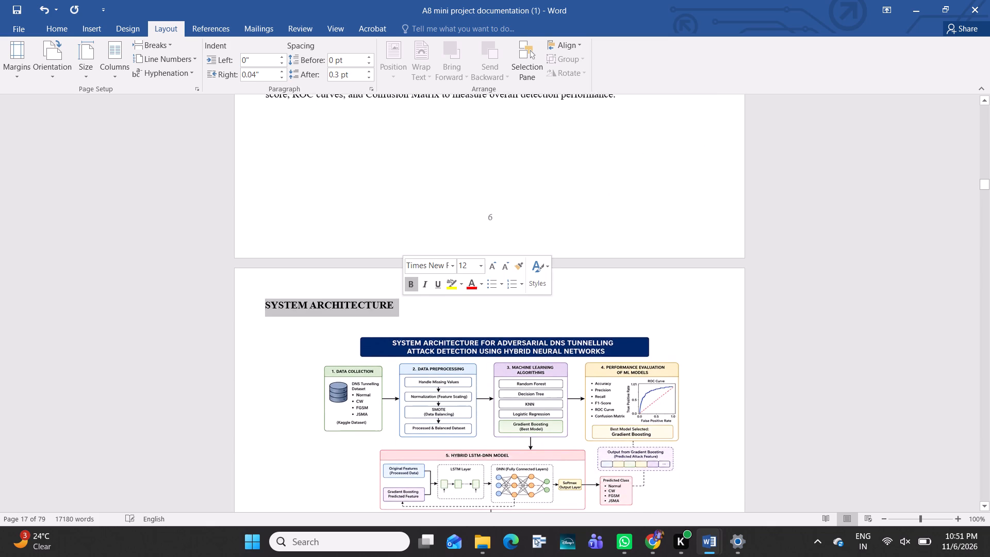
click(481, 268)
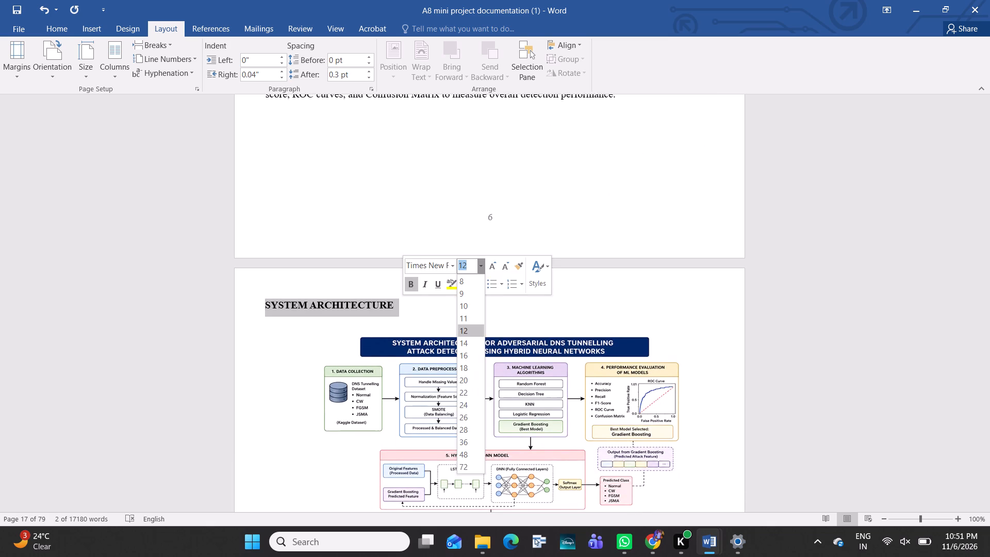
click(473, 355)
click(463, 317)
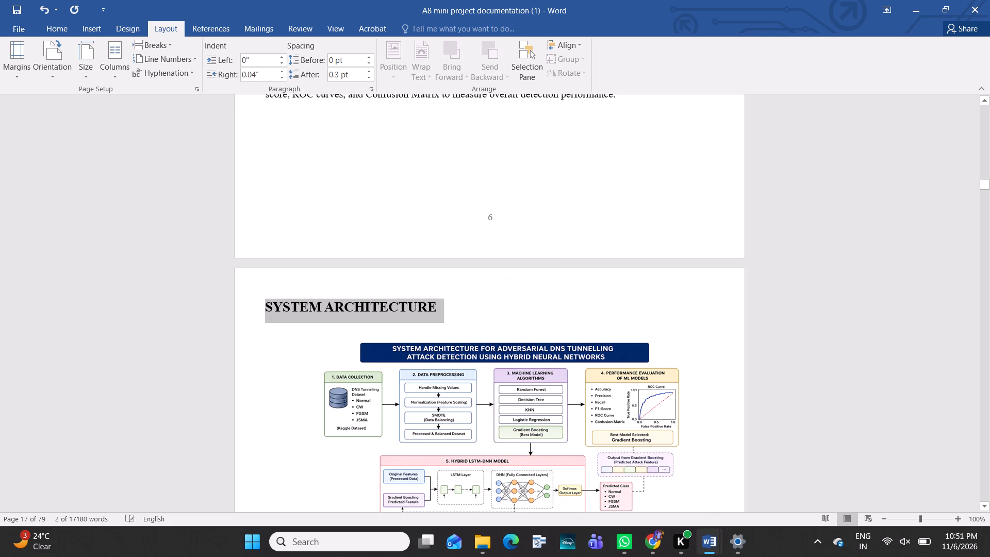
Switch to the Abstract of Securing Networks document and examine its system architecture and hardware and software requirements.
scroll(463, 317, down, 4)
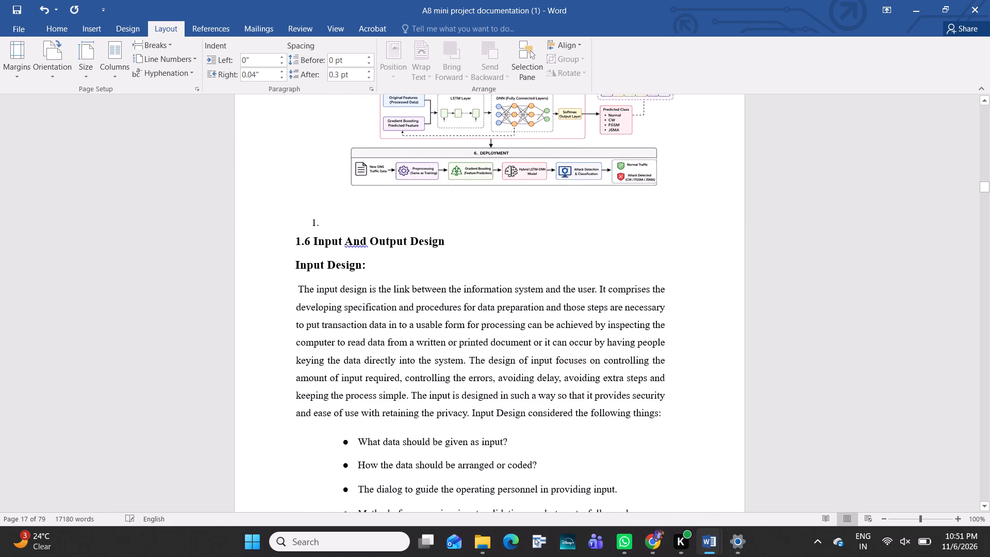
scroll(463, 317, down, 1)
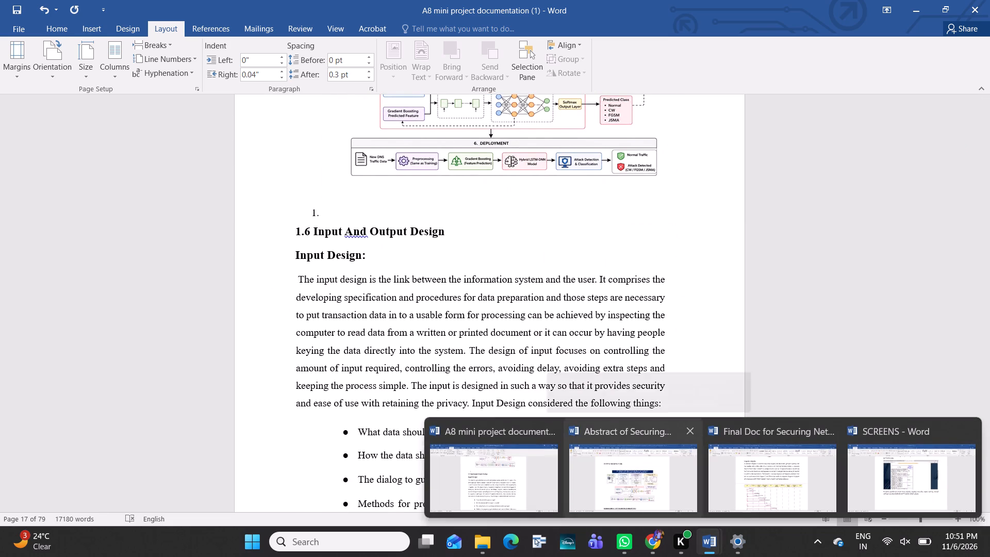
click(635, 487)
scroll(583, 411, down, 2)
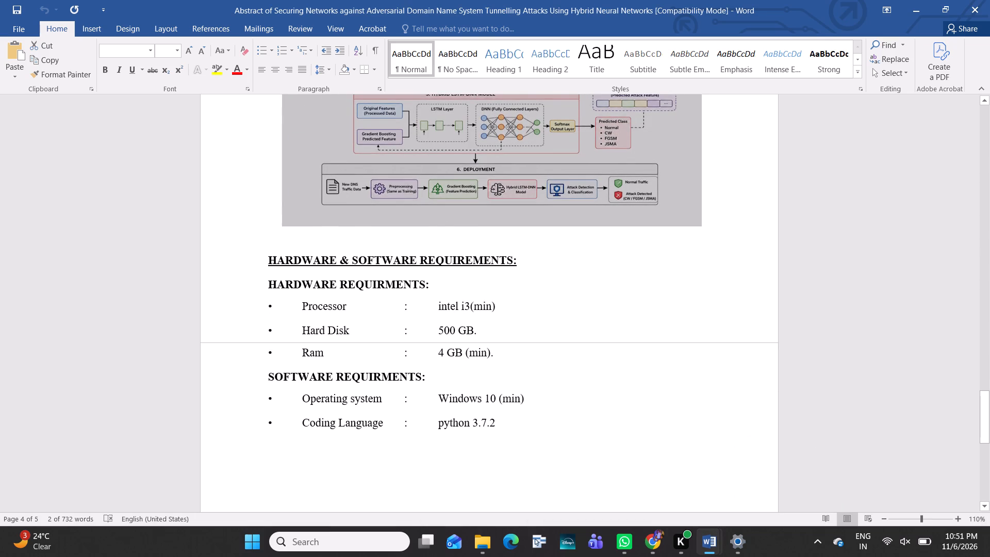
click(585, 391)
scroll(585, 391, down, 16)
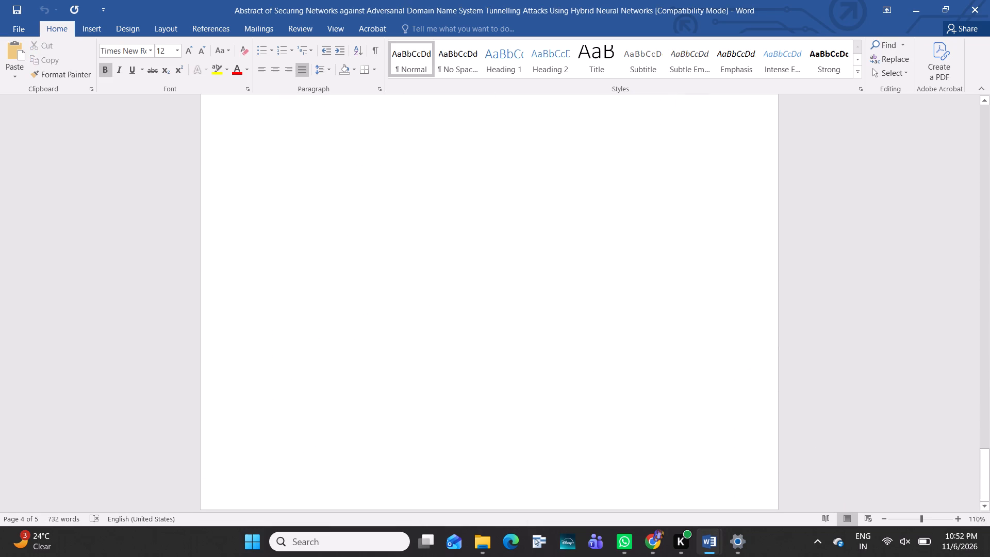
scroll(585, 391, down, 8)
scroll(585, 391, up, 6)
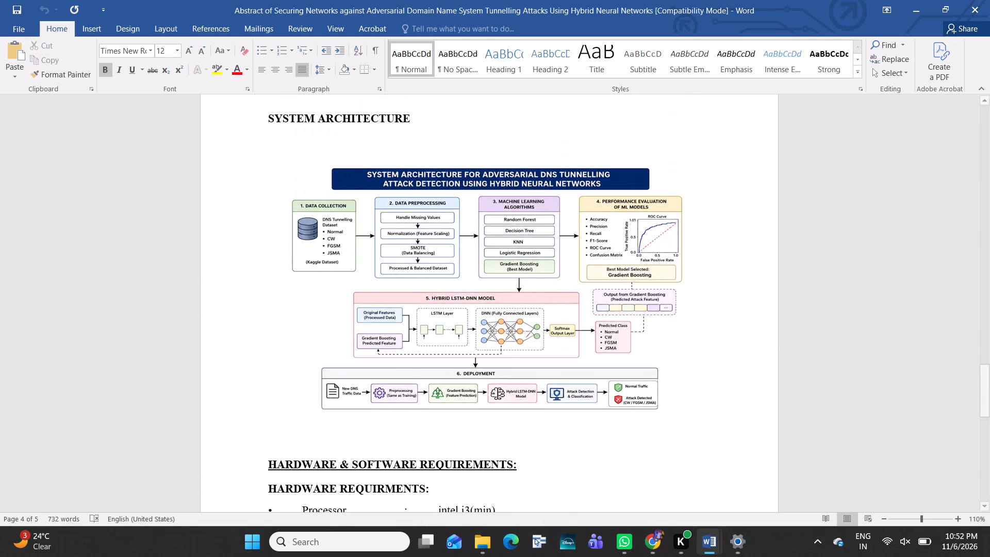
Switch to the Final Doc for Securing Networks and examine the sections from the class diagram back to the existing and proposed systems.
click(746, 500)
scroll(636, 440, up, 5)
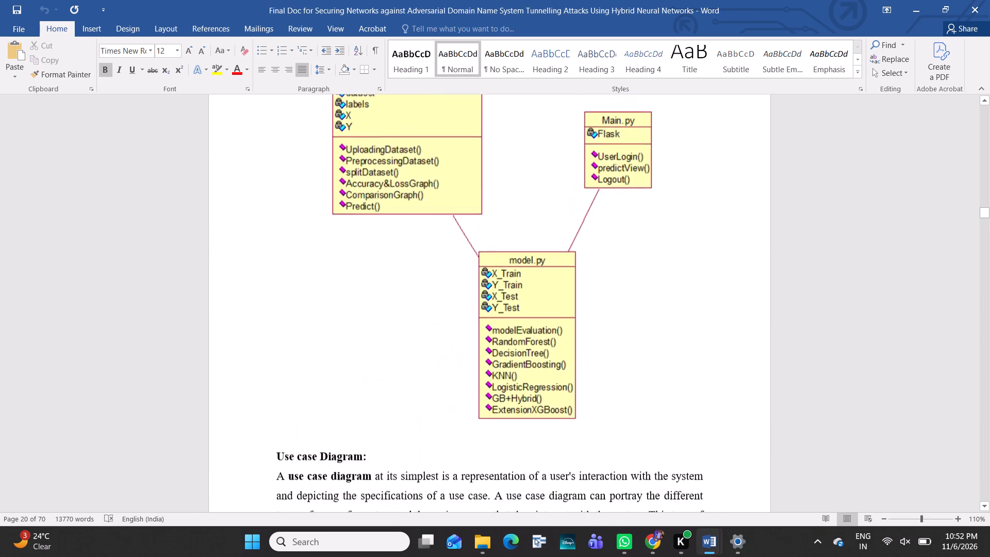
scroll(636, 440, up, 4)
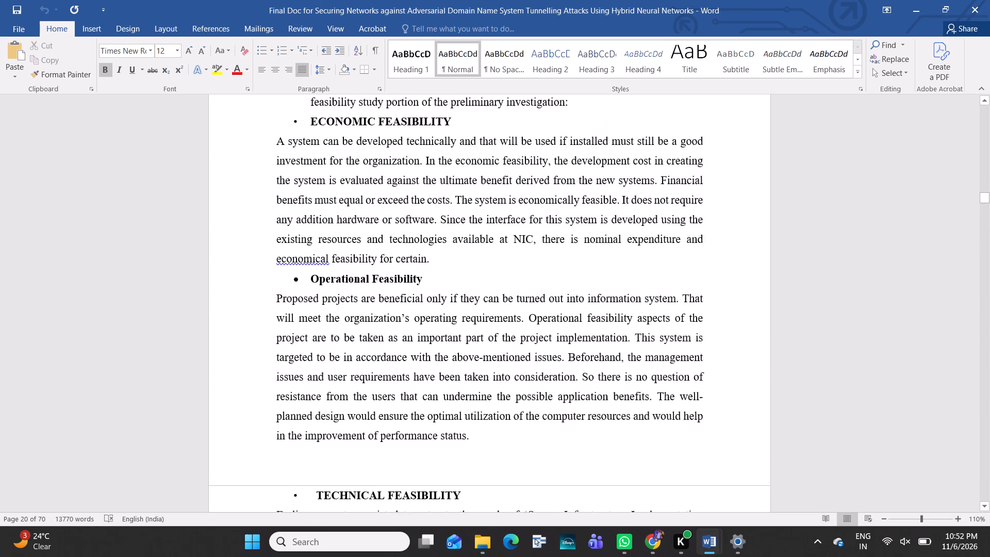
scroll(636, 440, up, 7)
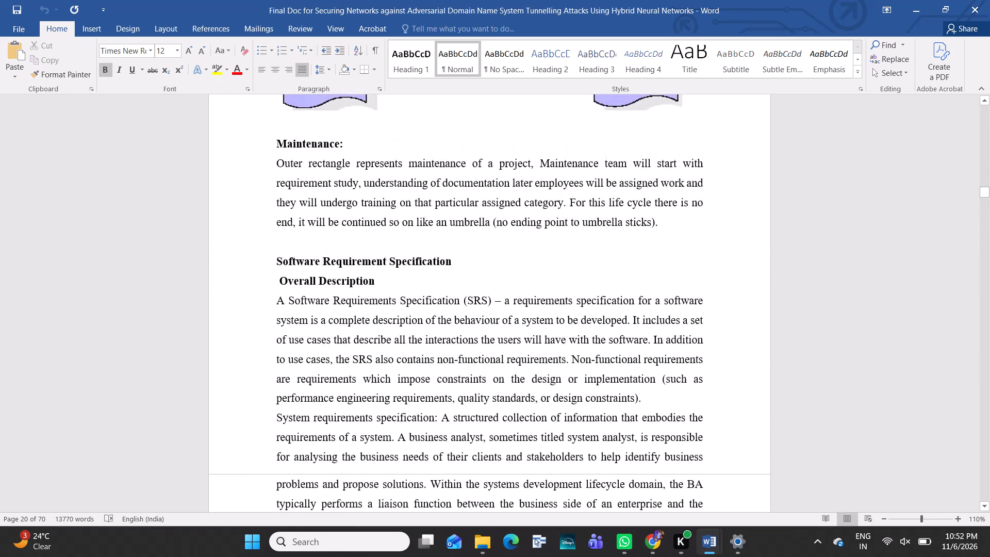
scroll(636, 440, up, 11)
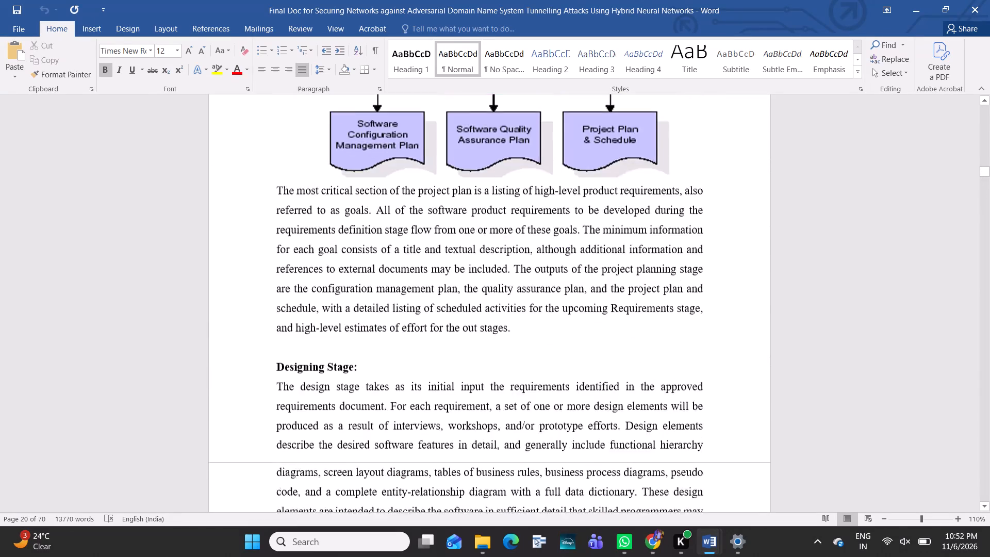
scroll(636, 440, up, 6)
scroll(636, 440, right, 2)
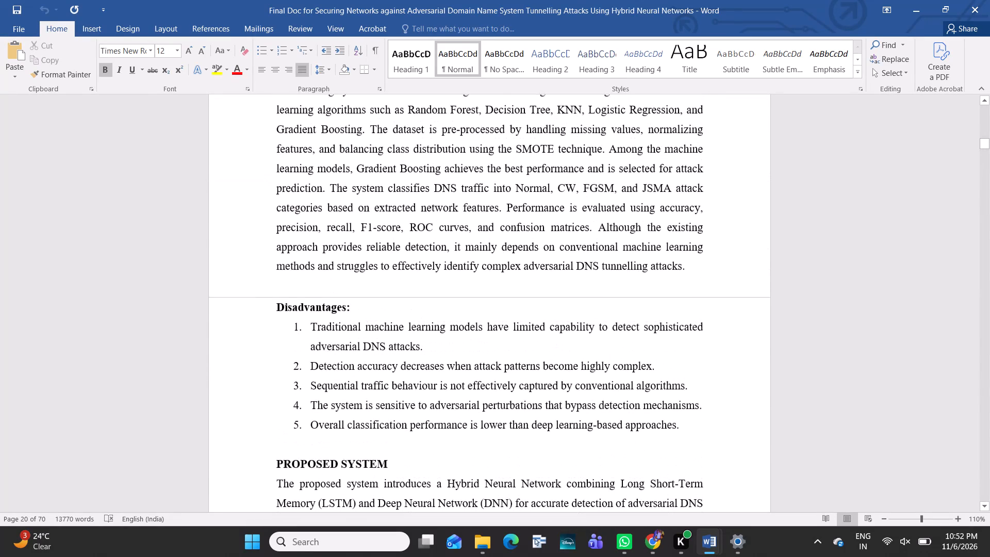
scroll(636, 440, right, 1)
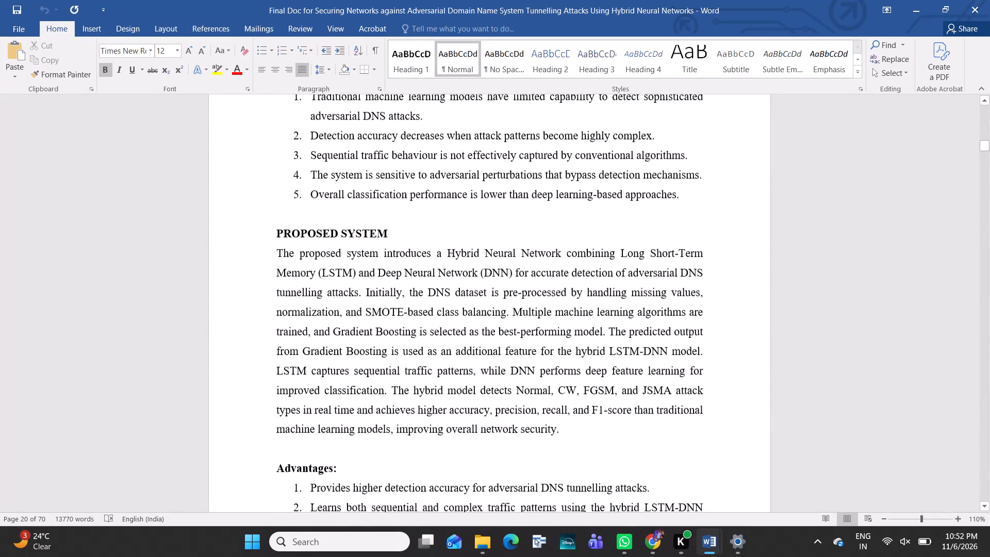
scroll(636, 440, right, 1)
scroll(636, 440, down, 2)
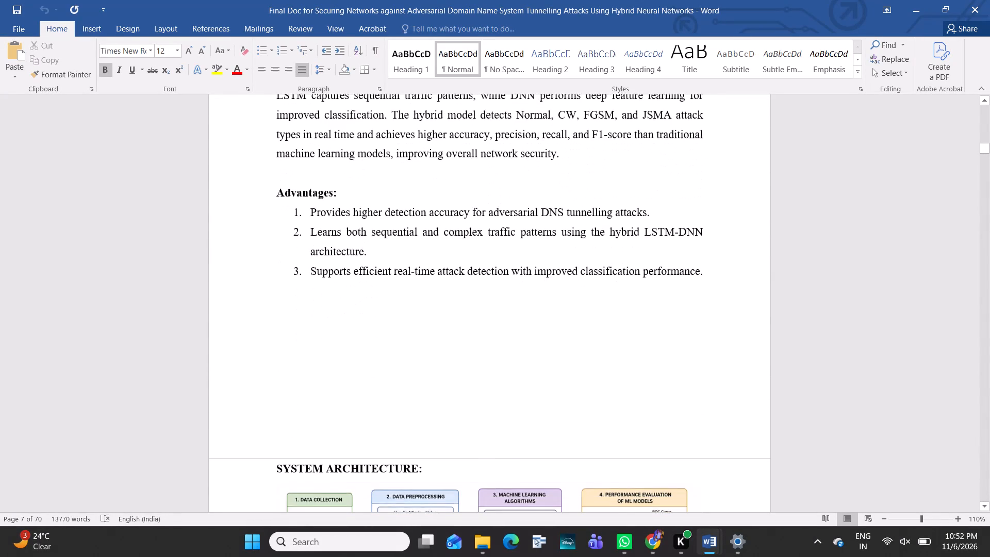
scroll(636, 440, down, 2)
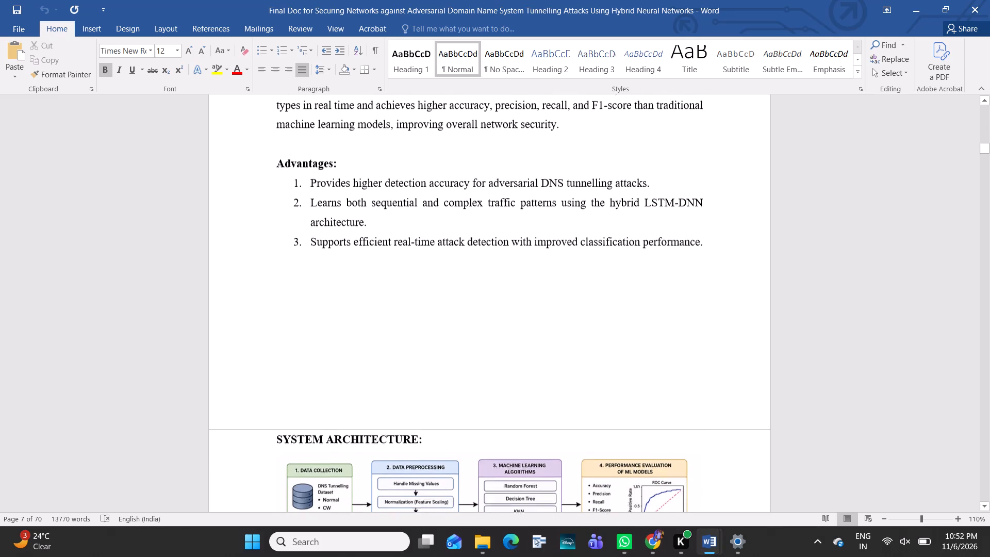
scroll(636, 440, down, 1)
scroll(636, 440, up, 4)
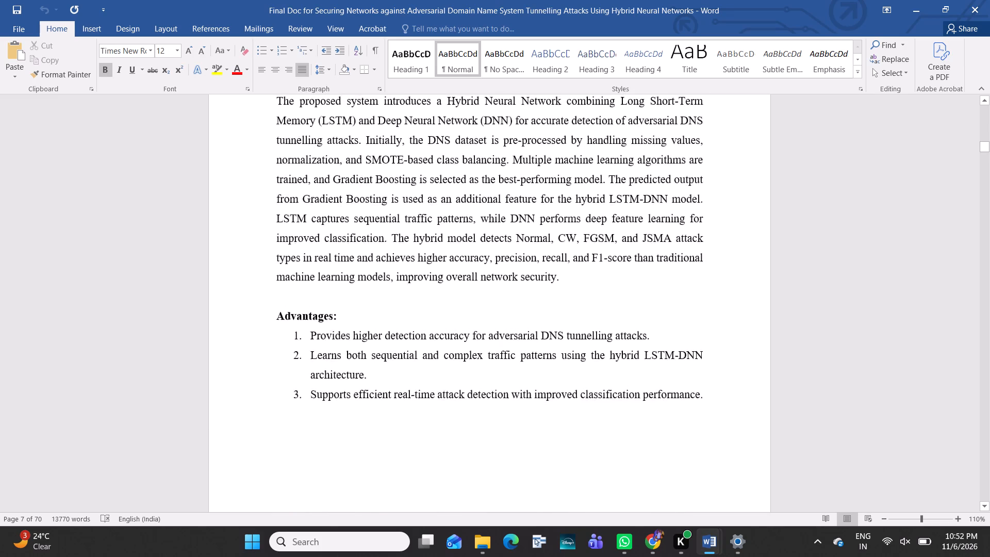
scroll(636, 440, up, 3)
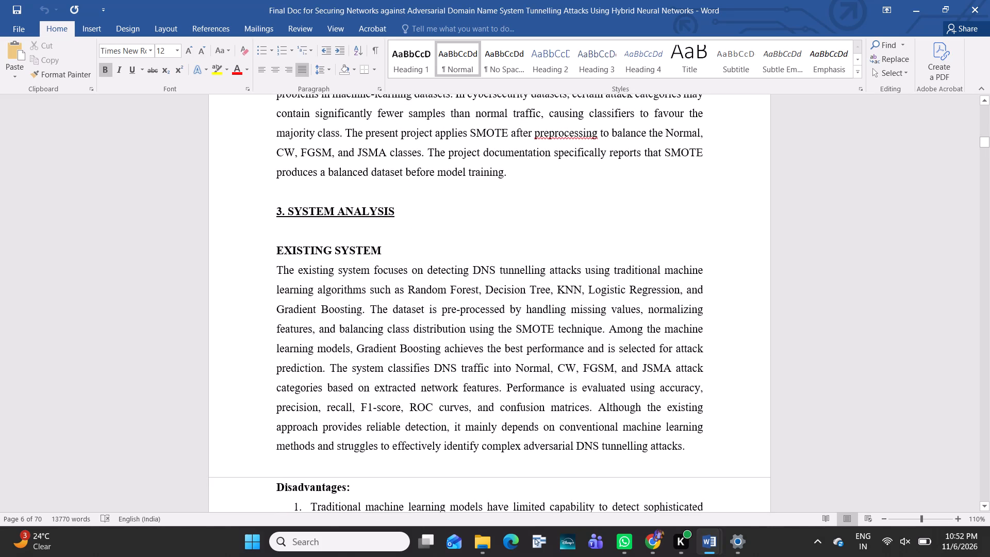
Return to the A8 mini project documentation and shorten the 1.3 heading to "Proposed System" by deleting "with Features".
click(496, 473)
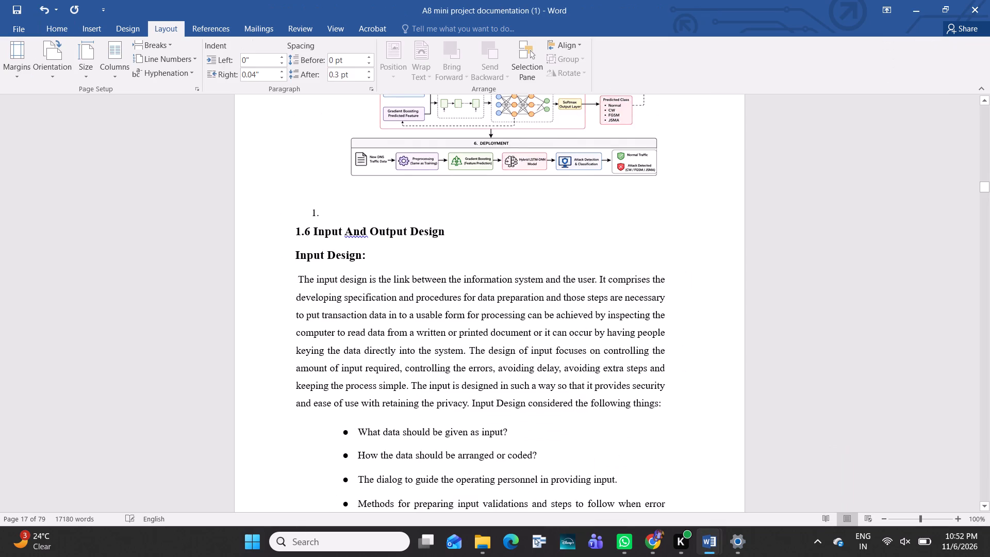
scroll(459, 398, up, 7)
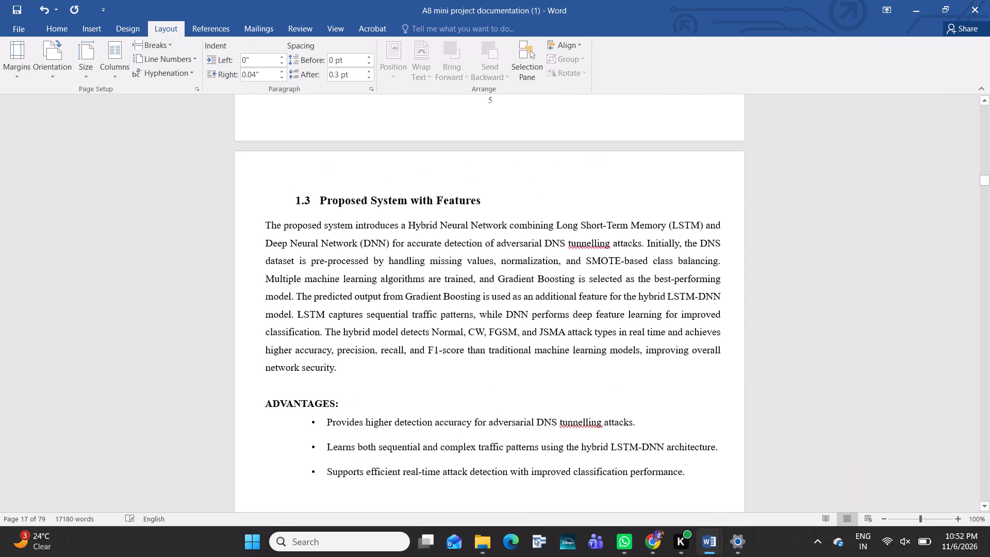
scroll(459, 398, up, 1)
scroll(459, 398, down, 2)
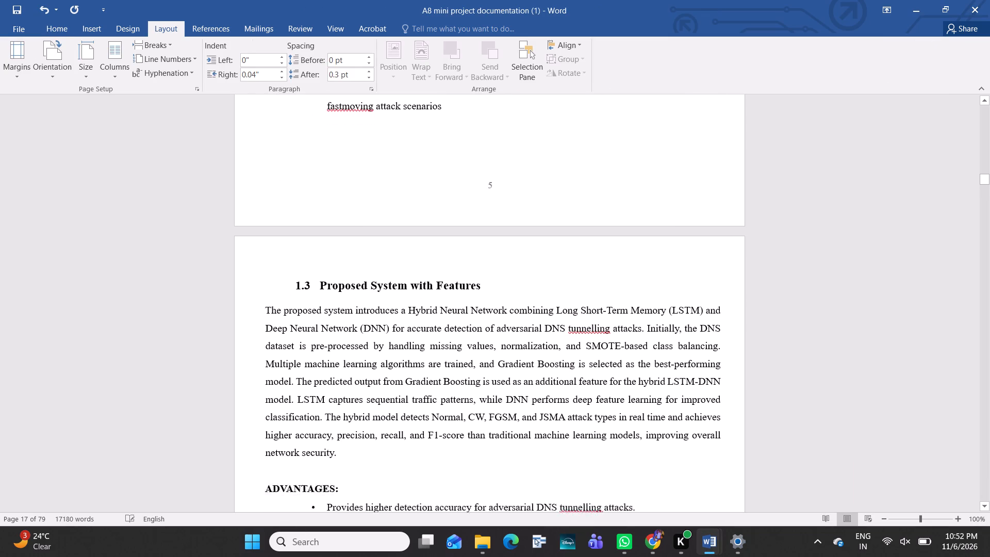
scroll(459, 398, down, 1)
click(486, 263)
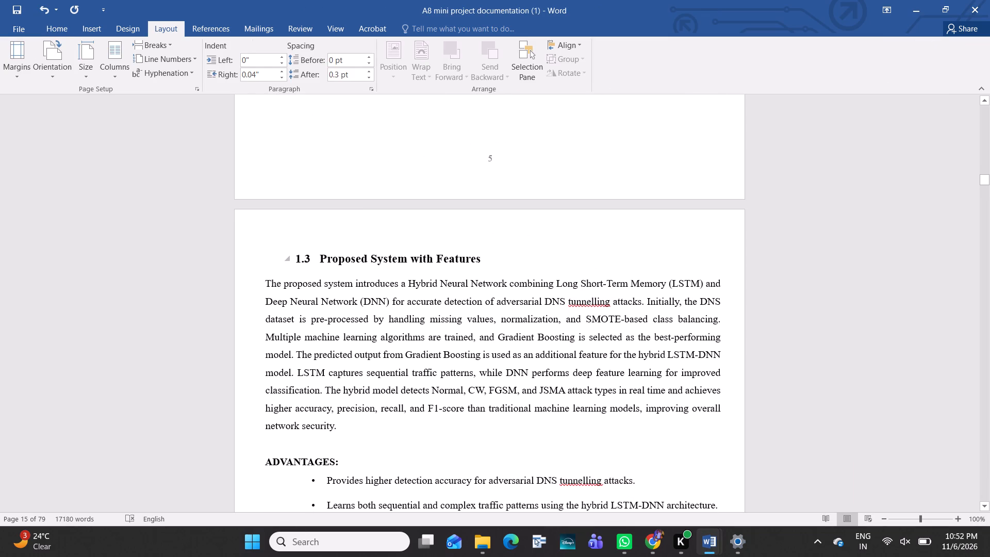
key(BackSpace)
key(BackSpace)
key(BackSpace)
key(BackSpace)
key(BackSpace)
key(BackSpace)
key(BackSpace)
key(BackSpace)
key(BackSpace)
key(BackSpace)
key(BackSpace)
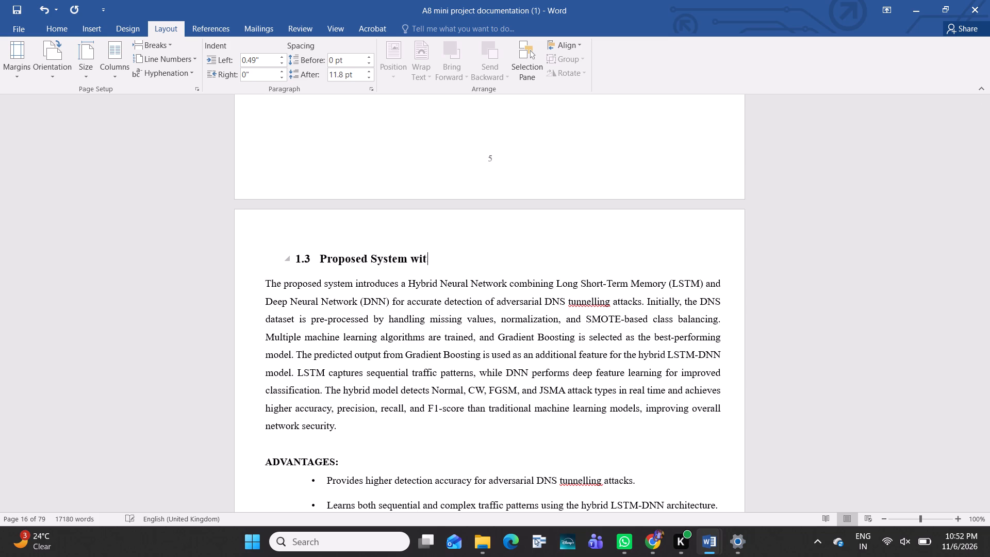
key(BackSpace)
key(BackSpace)
key(BackSpace)
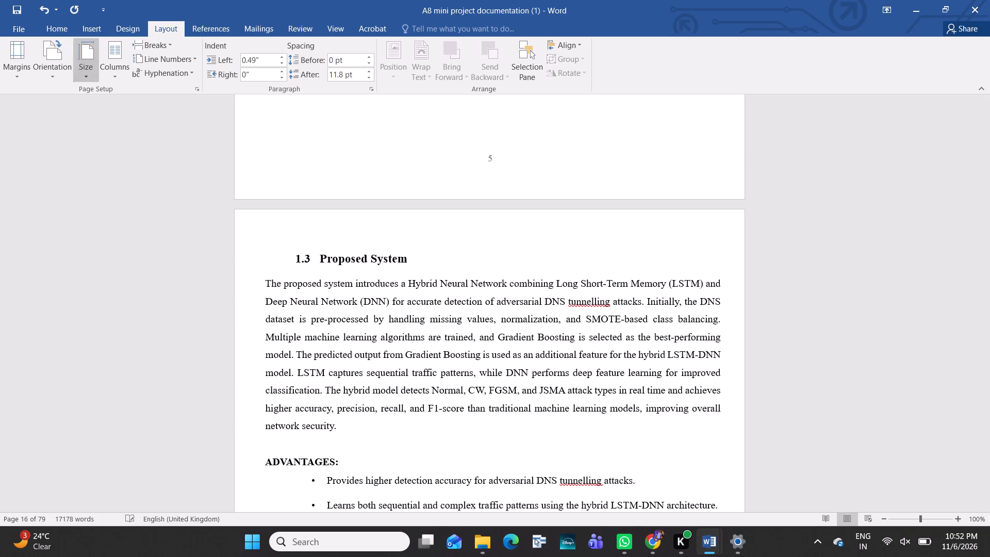
Save the A8 mini project documentation.
click(15, 29)
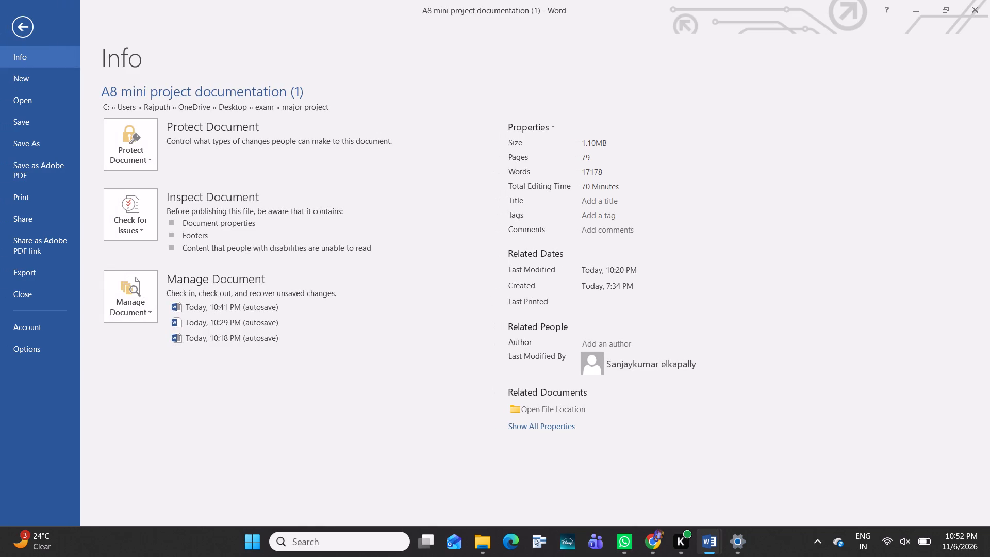
click(29, 120)
Compare the A8 documentation's sections after the proposed system with the Final Doc's system architecture, modules description and SDLC process model.
scroll(408, 305, down, 2)
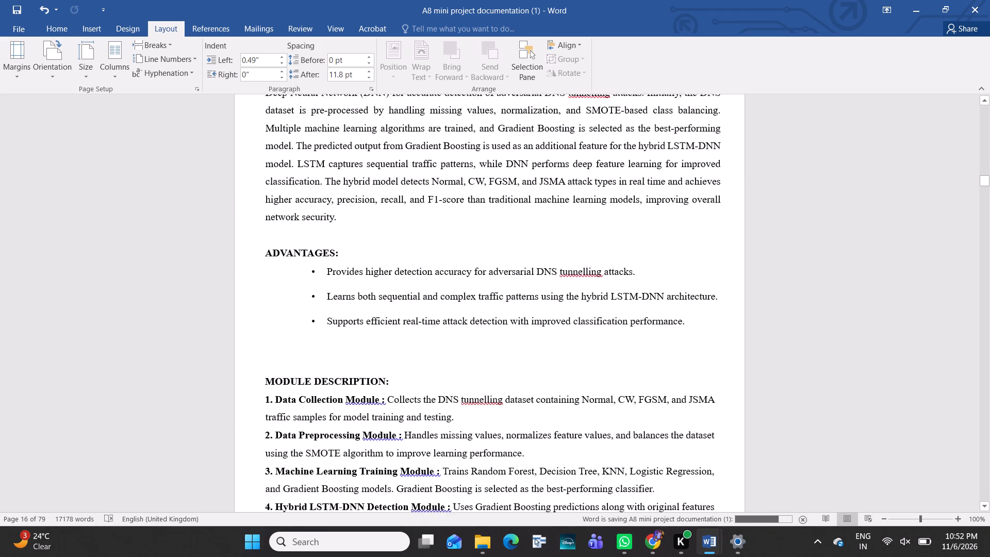
scroll(408, 305, down, 3)
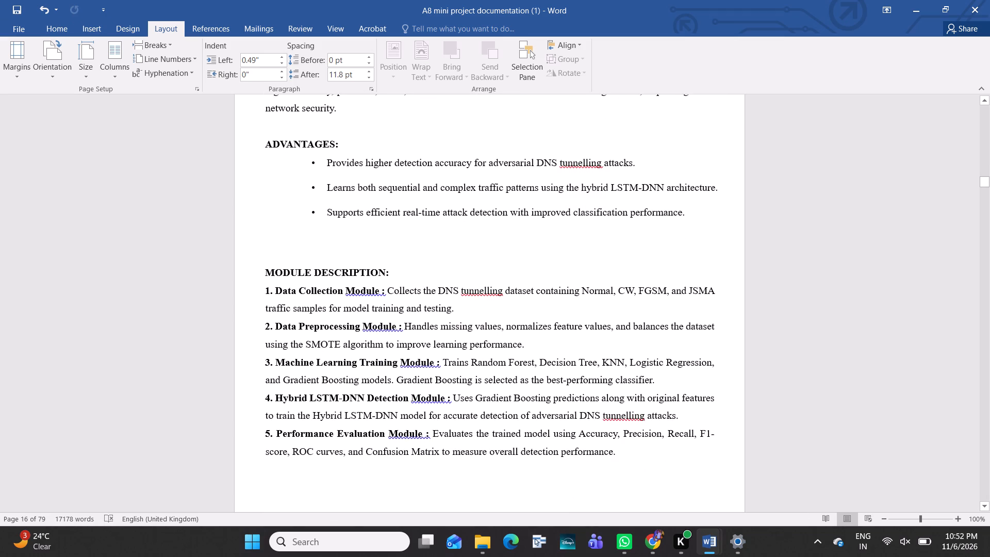
scroll(408, 305, down, 5)
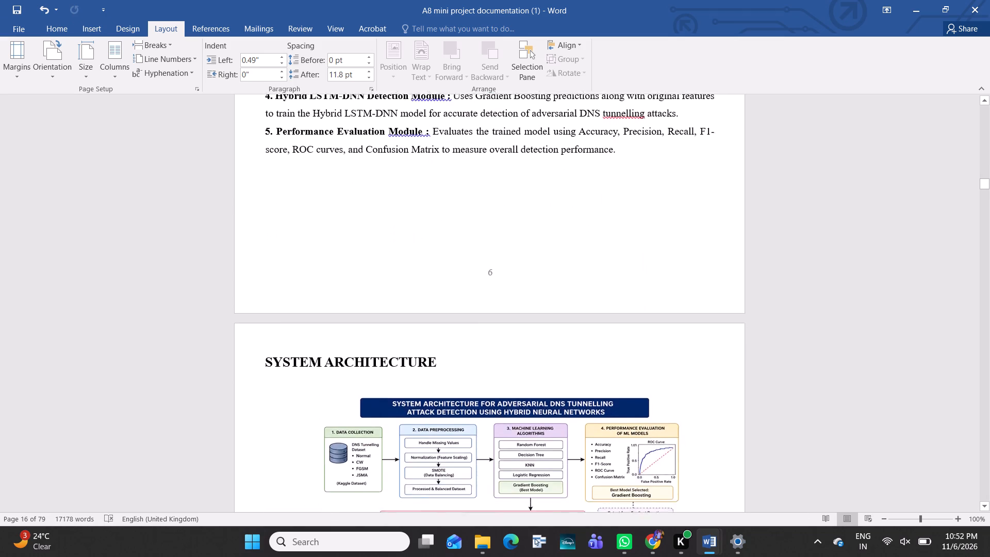
scroll(408, 305, down, 2)
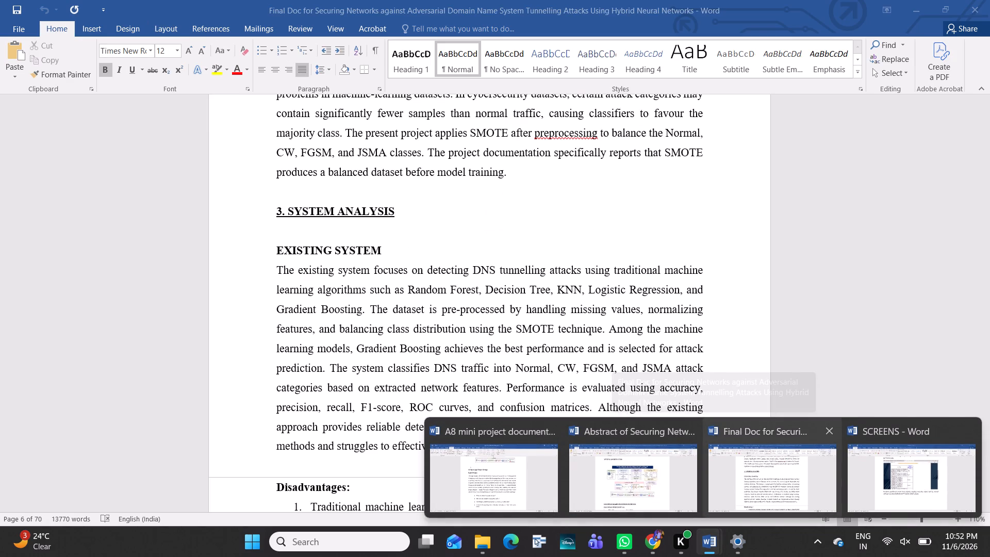
click(721, 490)
scroll(478, 376, down, 1)
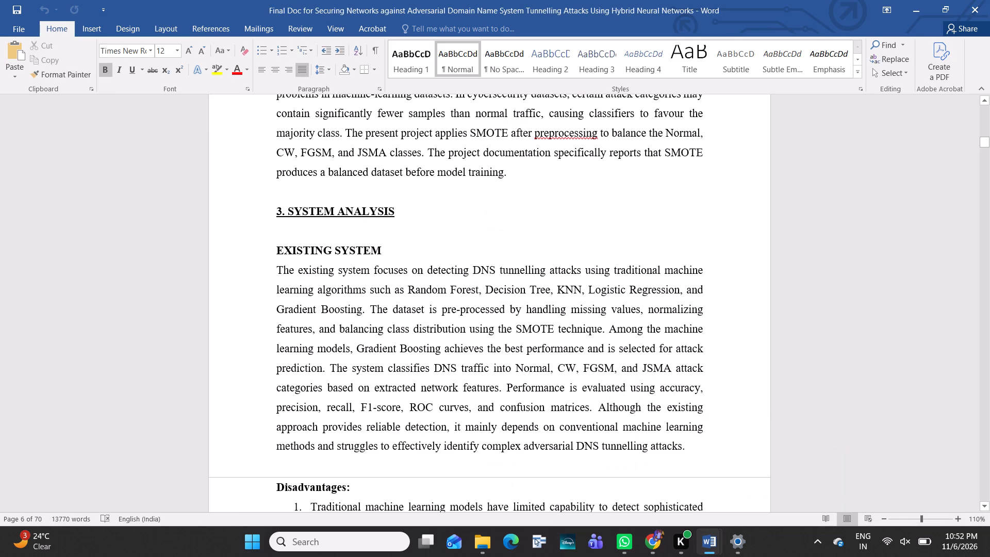
scroll(478, 376, down, 6)
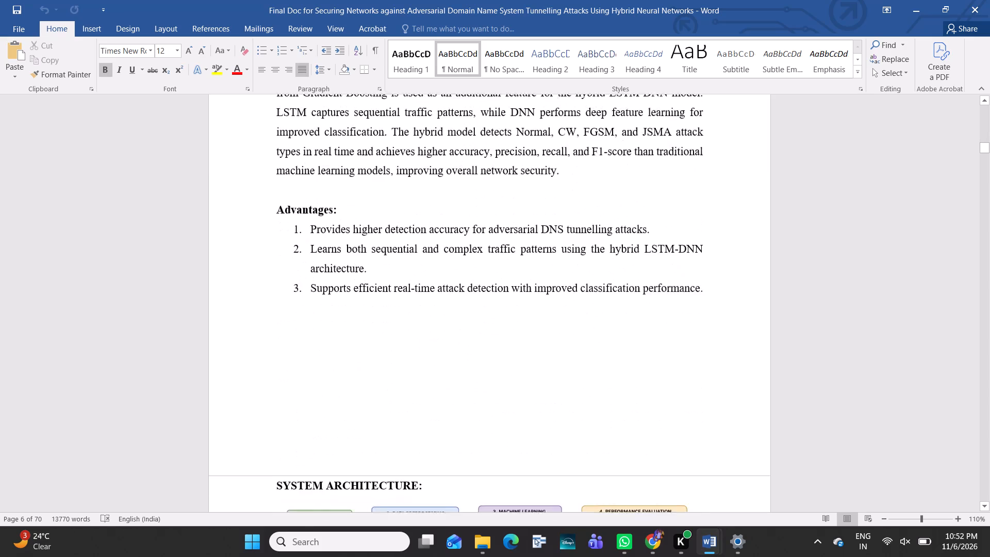
scroll(478, 376, down, 4)
scroll(478, 376, up, 1)
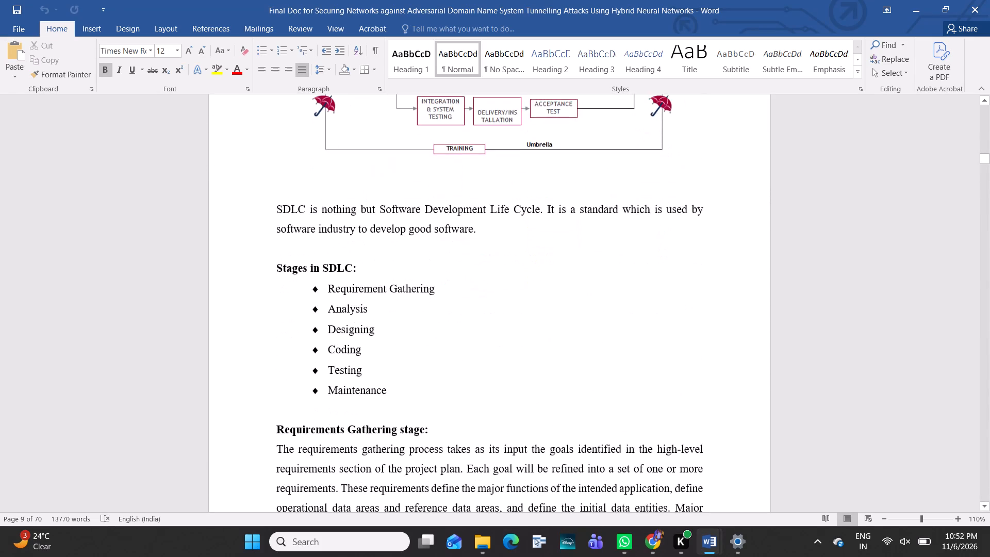
scroll(478, 376, up, 2)
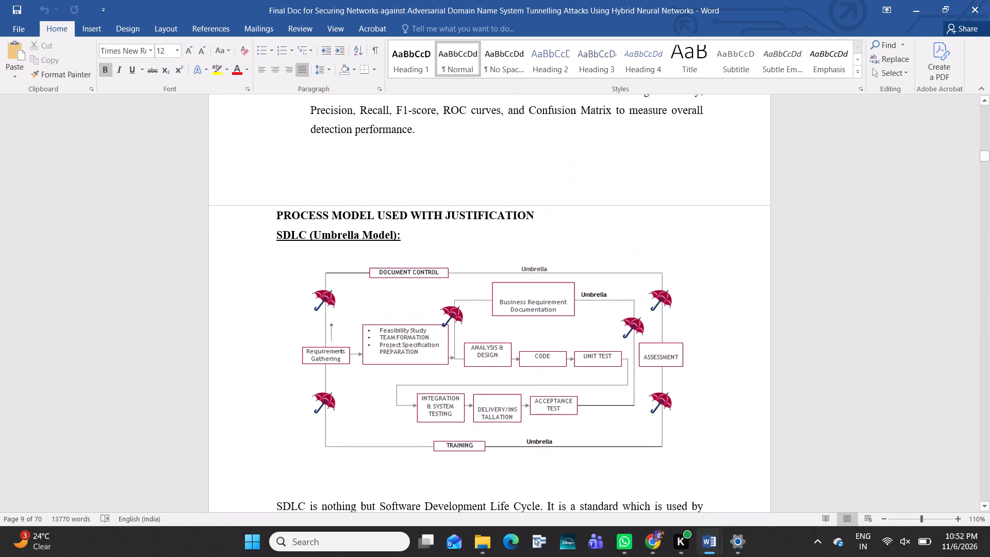
scroll(478, 376, up, 1)
scroll(478, 376, down, 1)
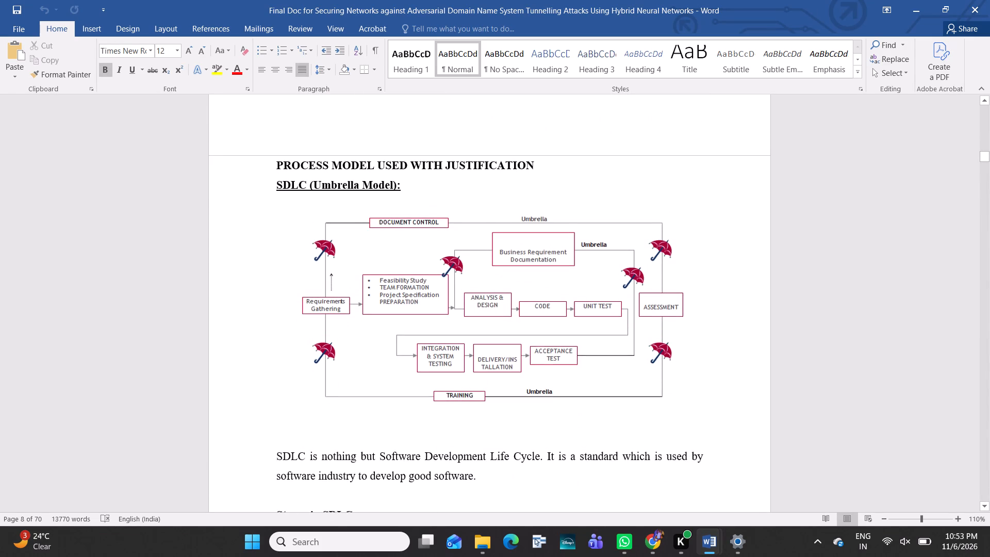
scroll(489, 326, up, 1)
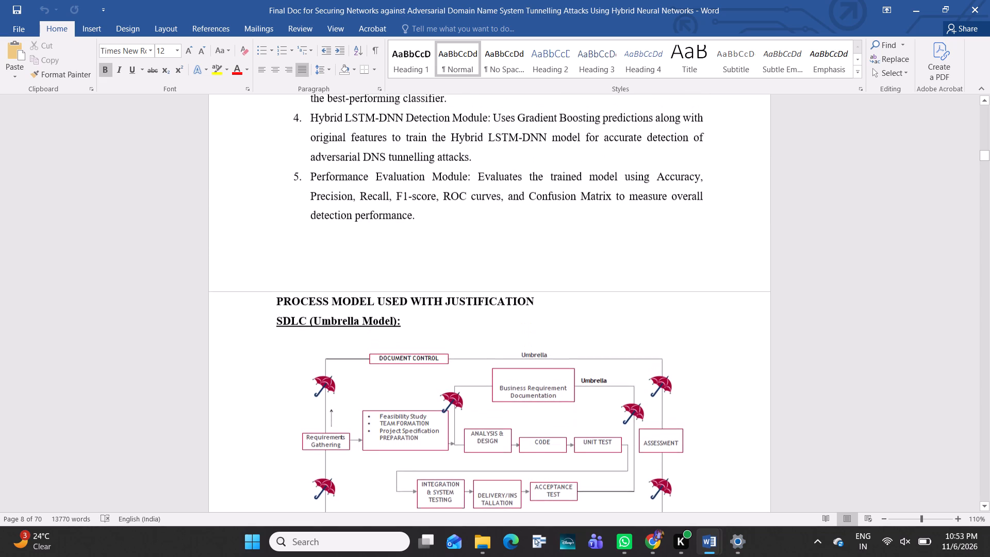
scroll(489, 326, up, 2)
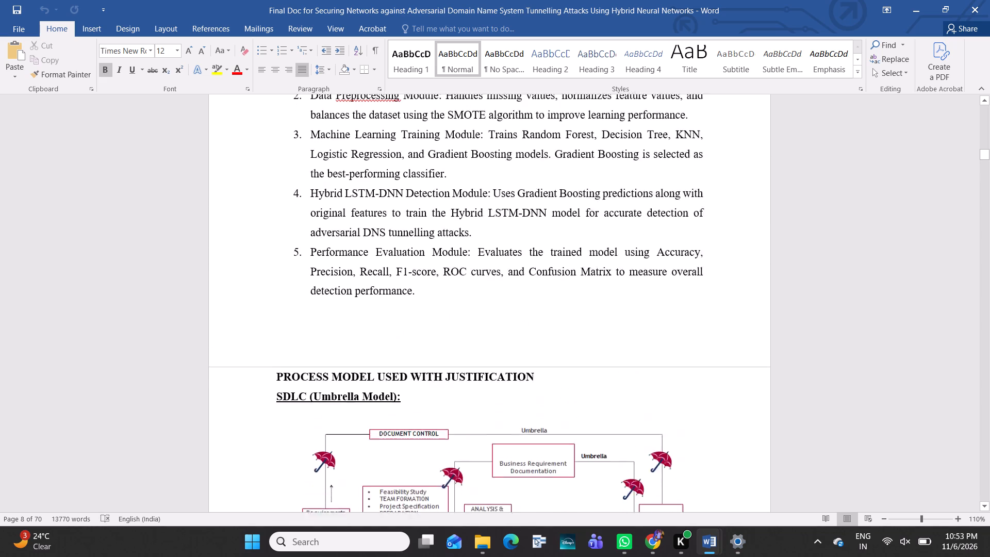
scroll(489, 326, up, 3)
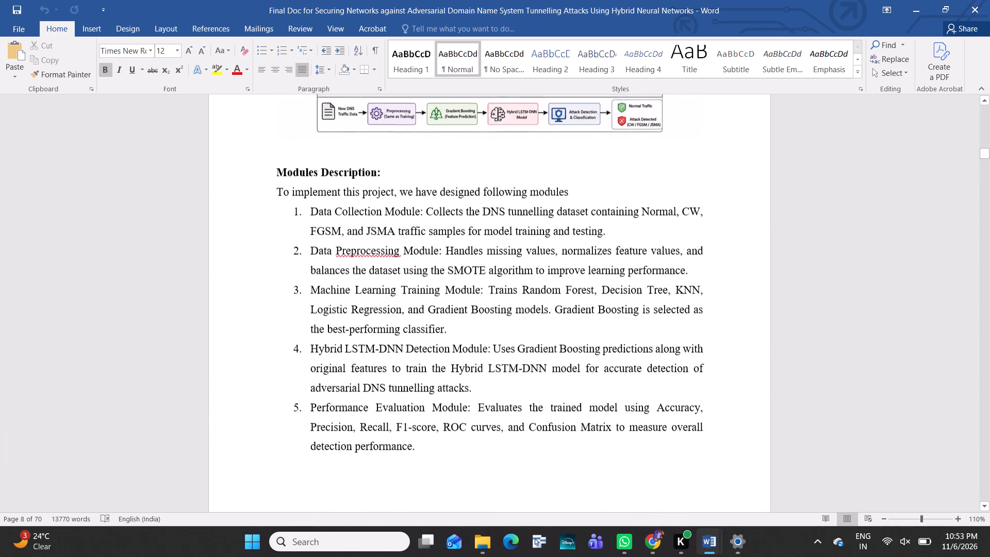
scroll(489, 326, up, 2)
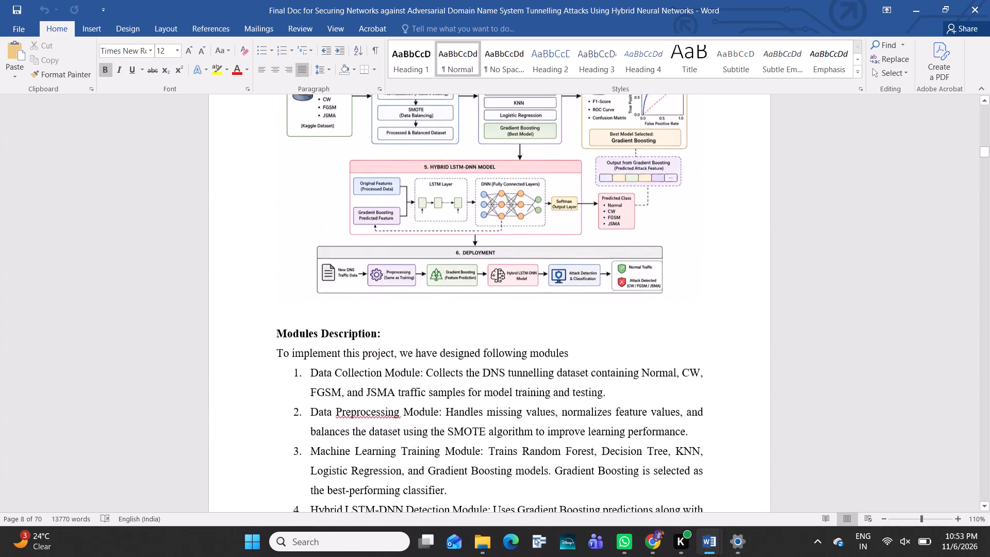
scroll(489, 326, up, 1)
scroll(489, 326, down, 1)
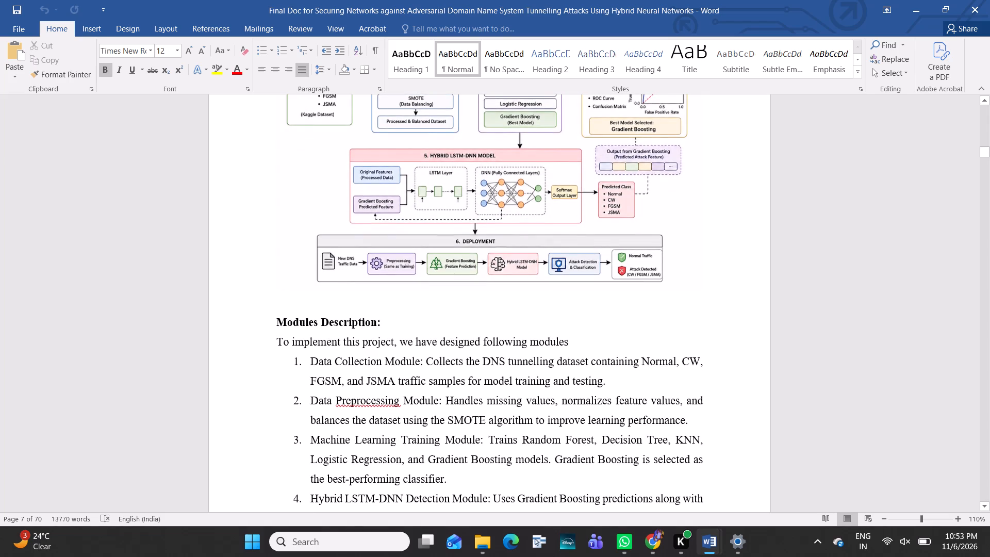
Copy the Final Doc content from the "Modules Description" heading through the end of the Maintenance paragraph, before Software Requirement Specification.
drag(275, 323, 365, 429)
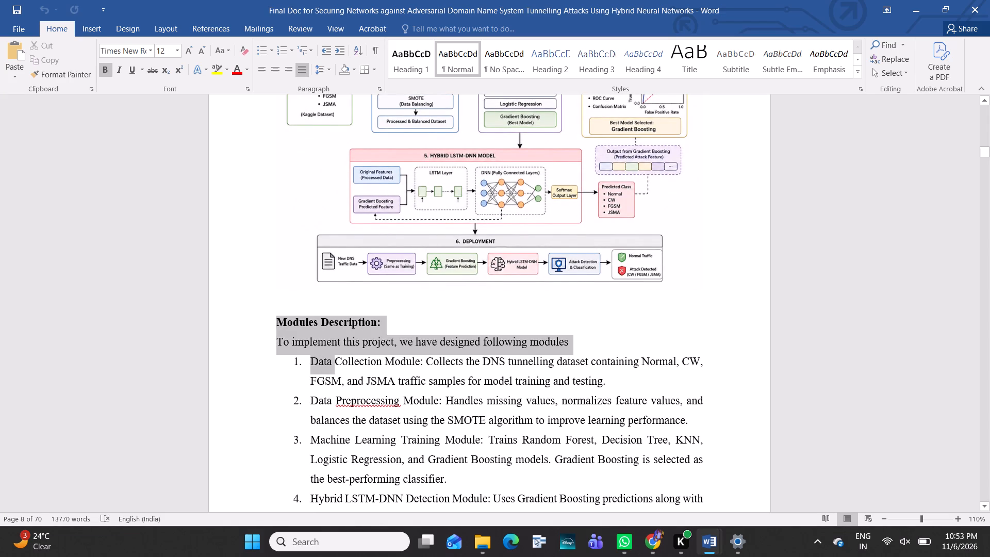
drag(365, 429, 394, 521)
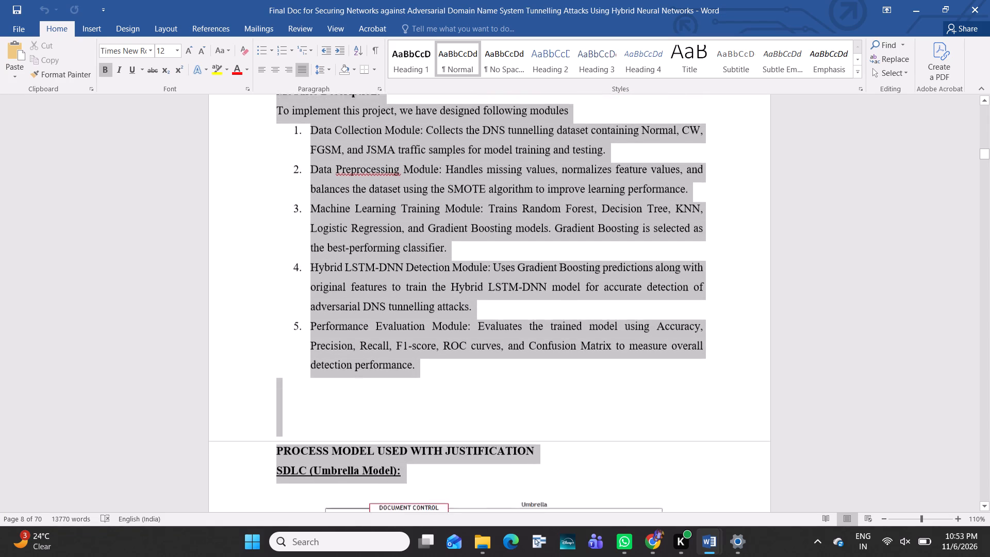
drag(394, 521, 400, 521)
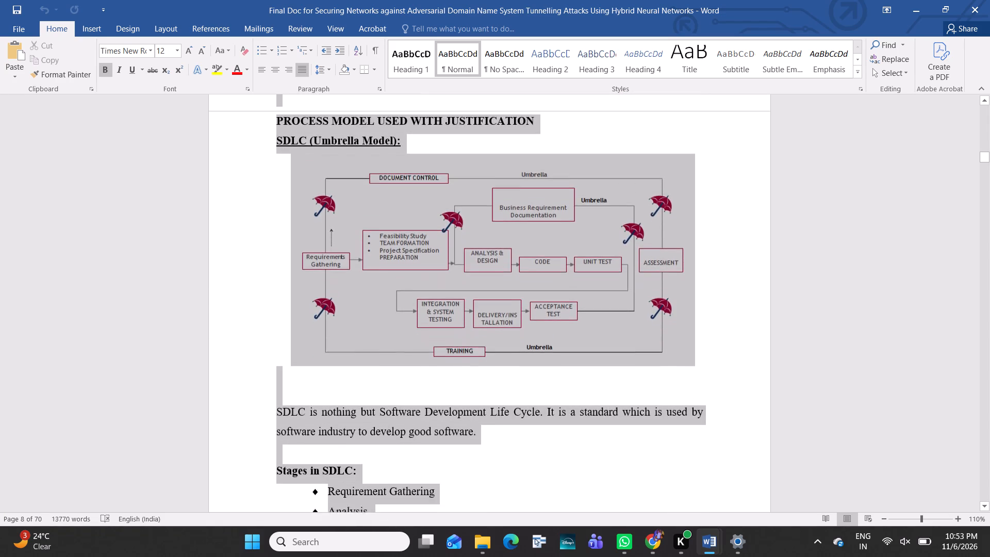
drag(400, 521, 412, 519)
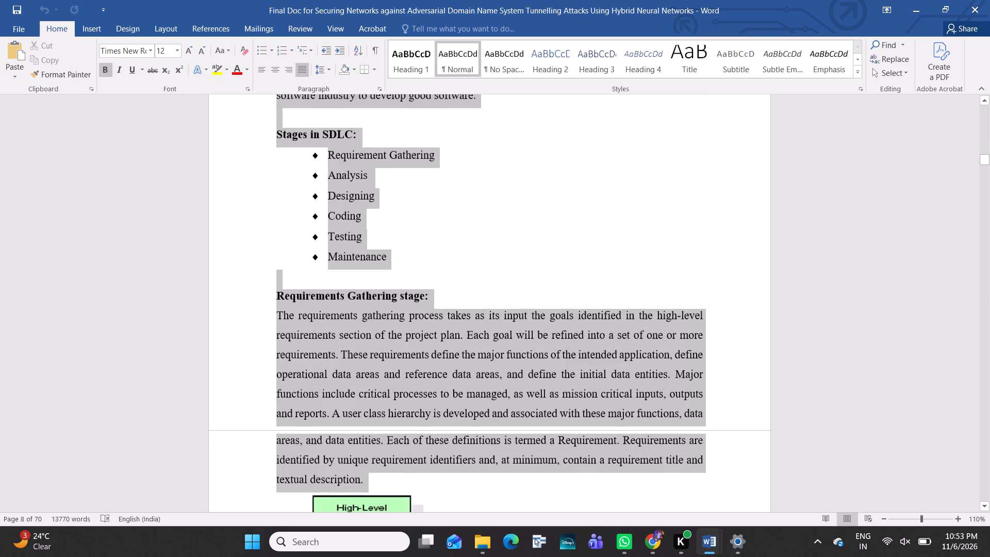
drag(412, 519, 465, 499)
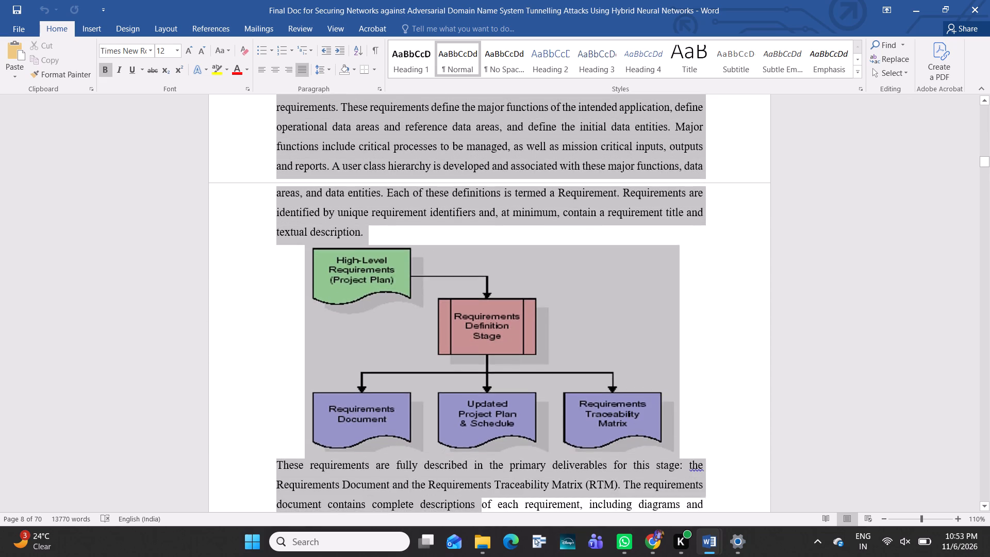
drag(465, 499, 468, 515)
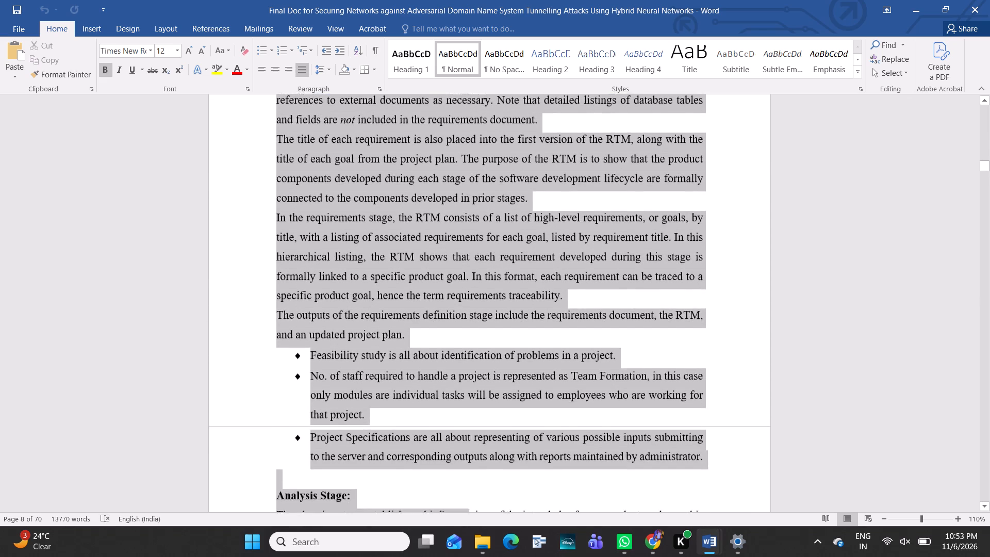
drag(468, 515, 498, 511)
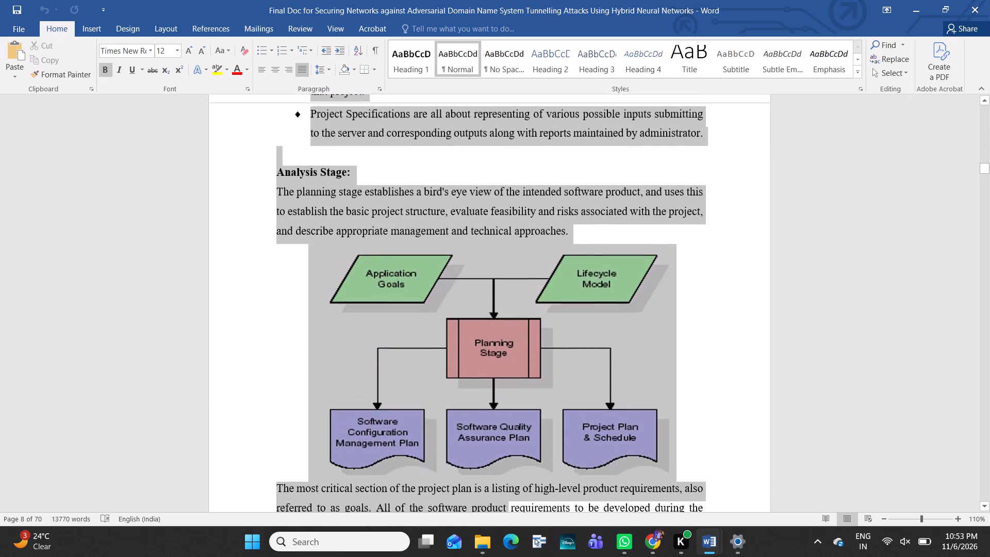
drag(498, 511, 499, 519)
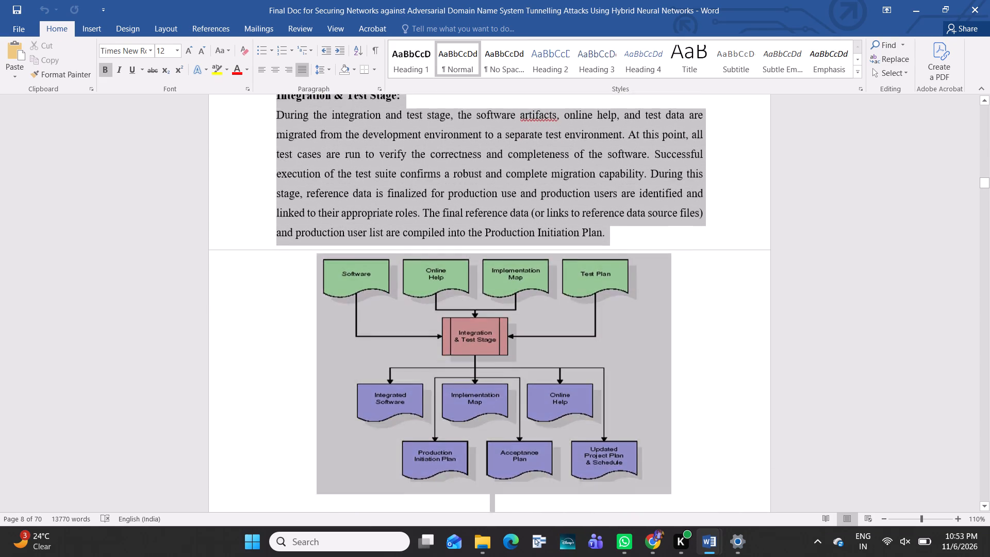
drag(499, 519, 499, 519)
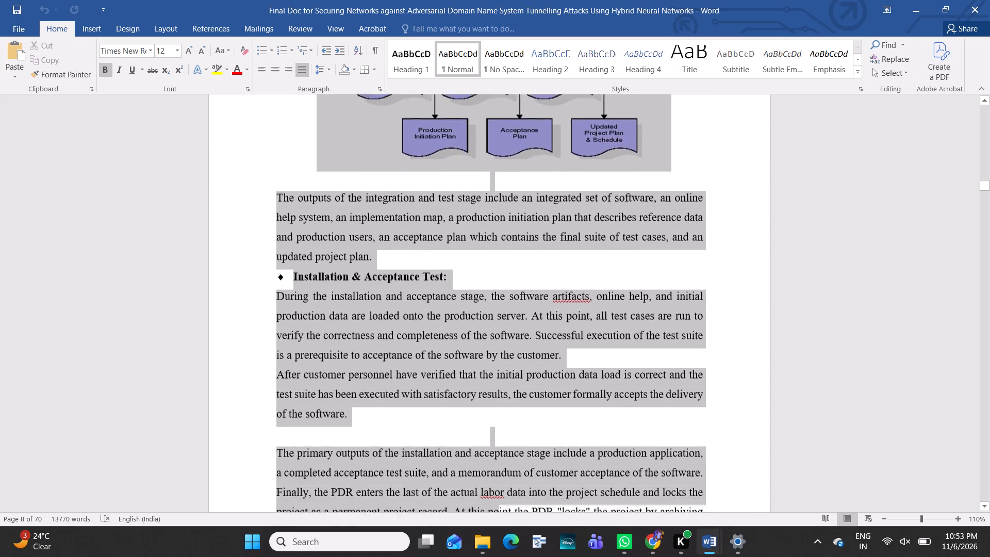
drag(499, 519, 501, 521)
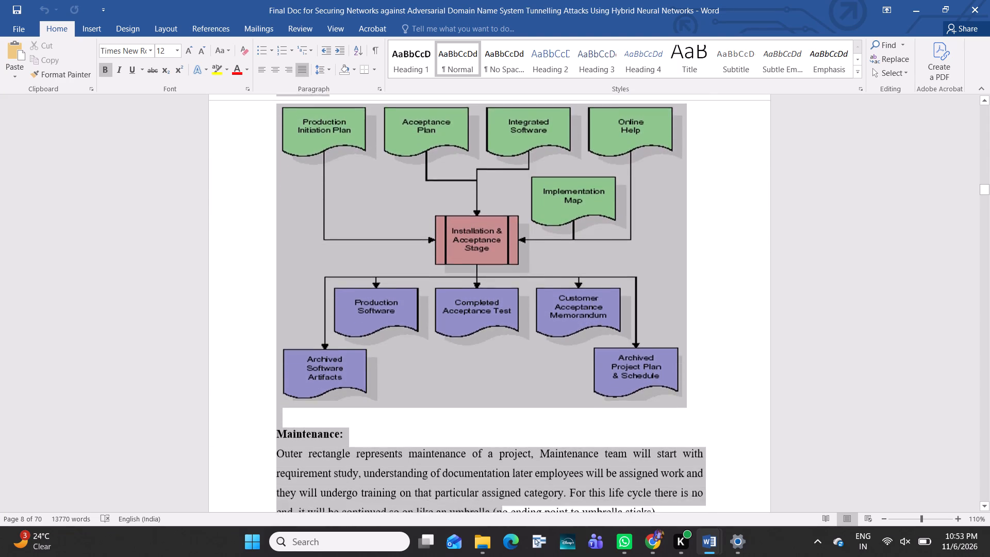
drag(501, 521, 501, 521)
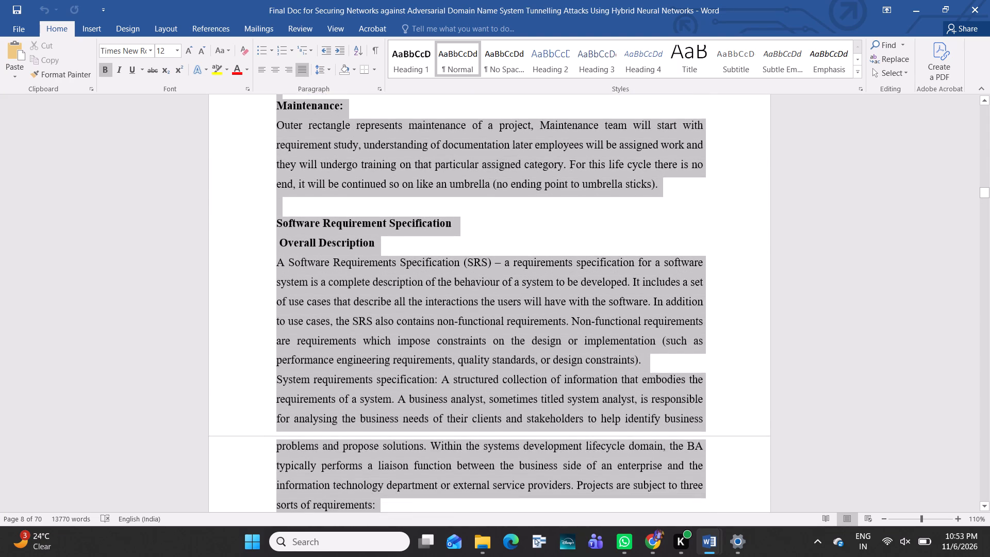
drag(501, 521, 483, 237)
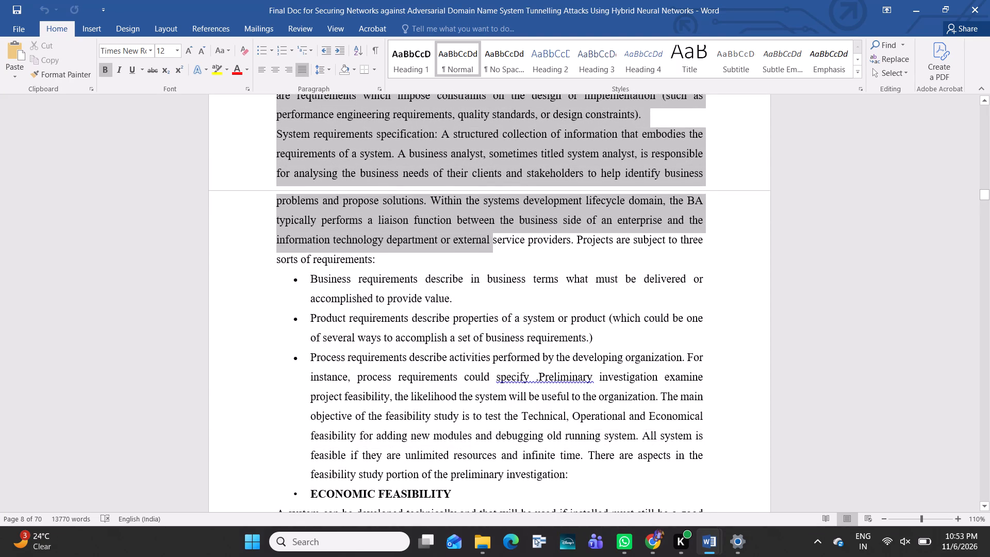
drag(483, 237, 501, 104)
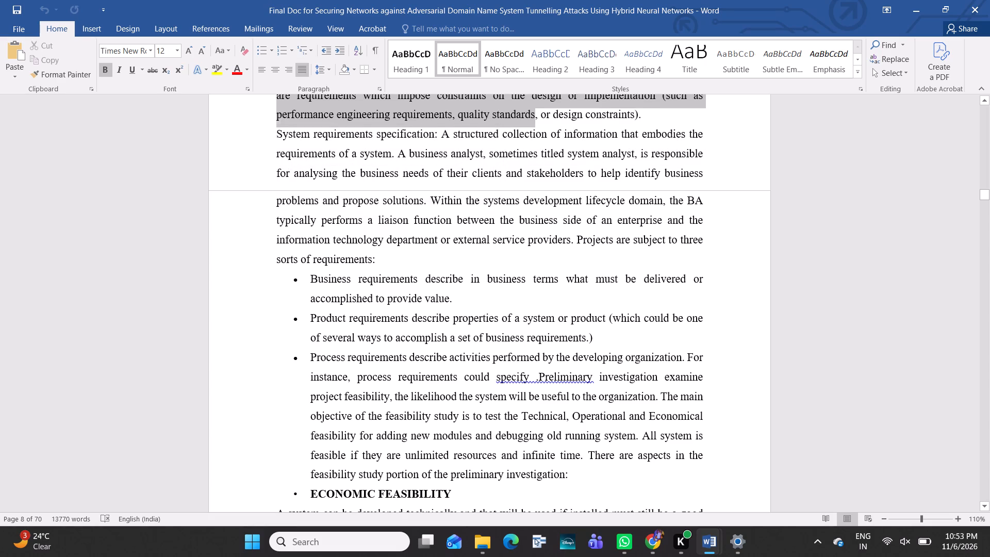
drag(501, 104, 467, 105)
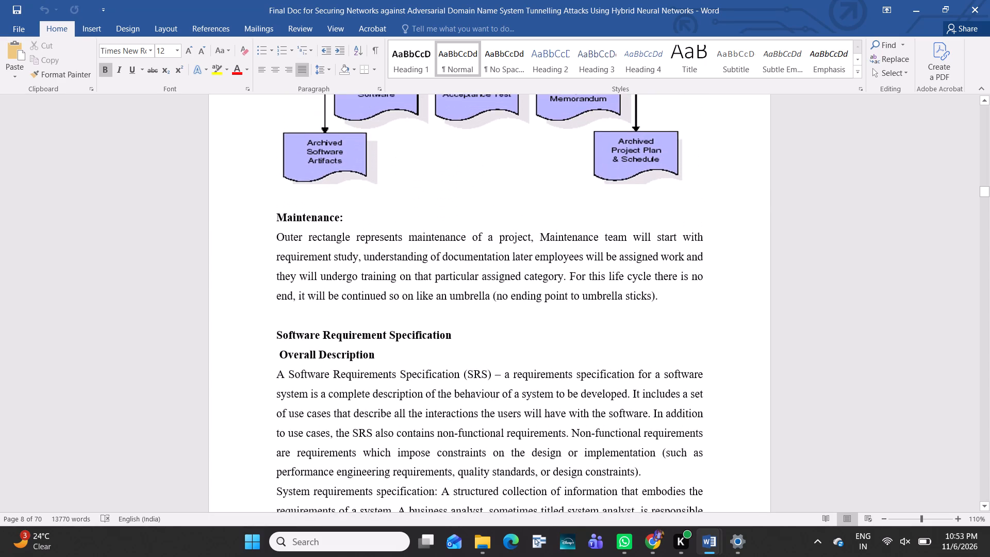
drag(467, 105, 661, 305)
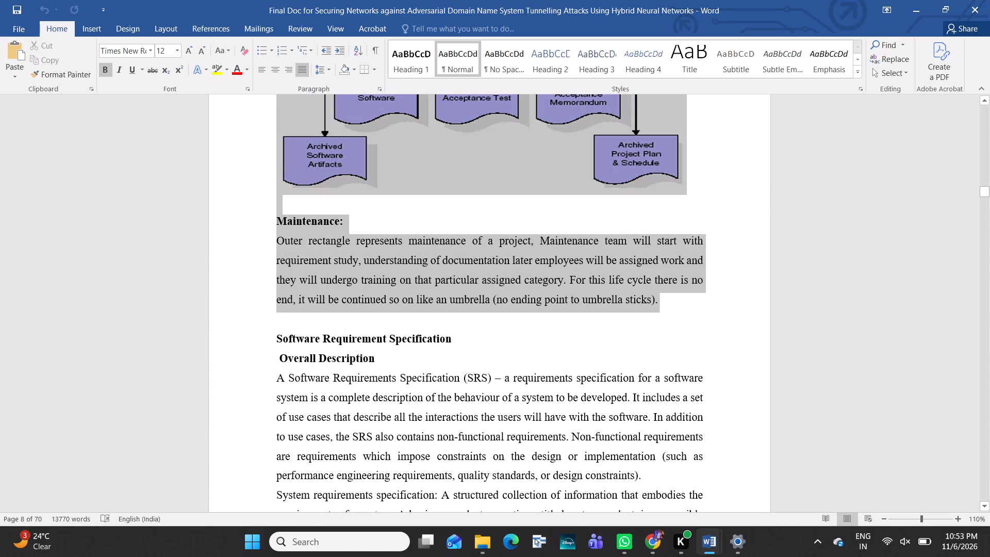
drag(661, 305, 658, 302)
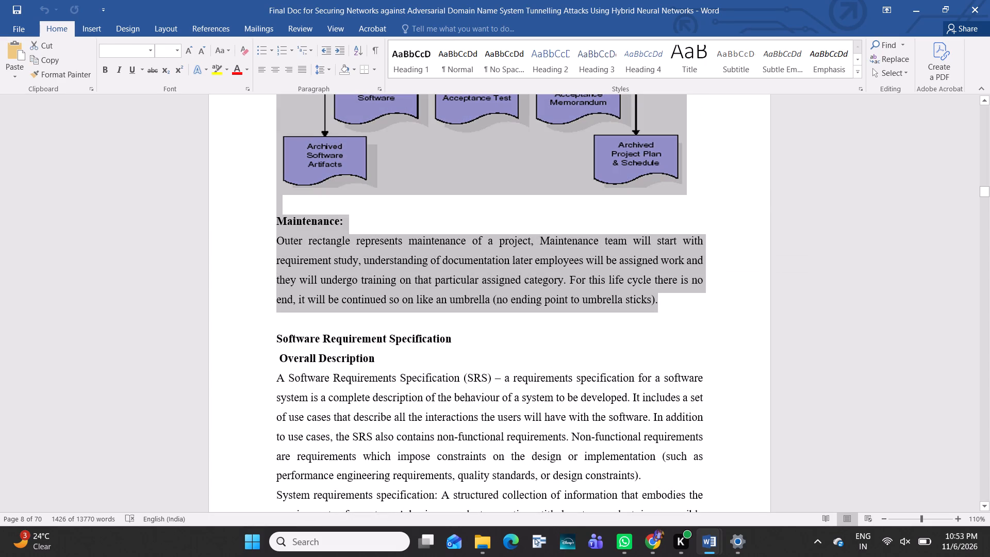
key(ctrl+c)
key(ctrl+c)
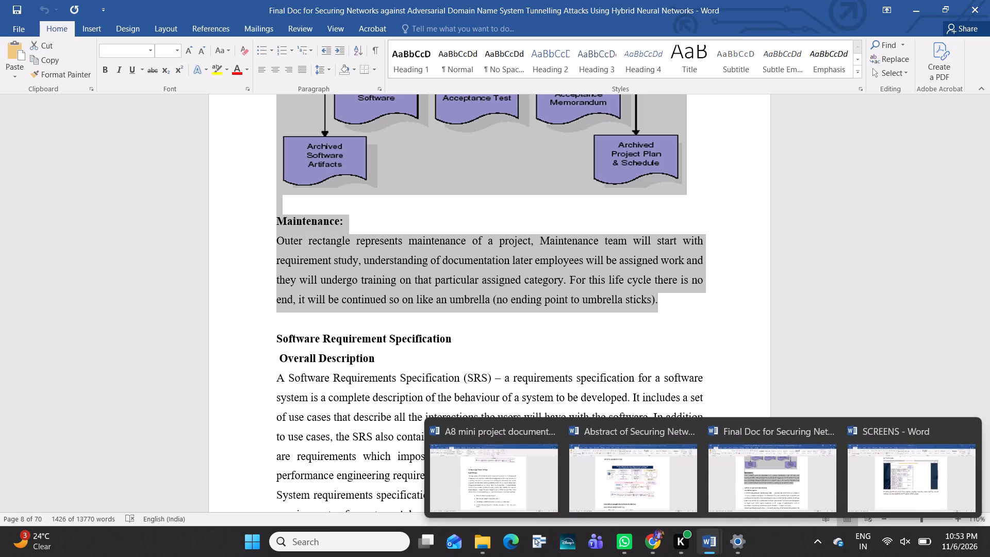
Switch to the A8 mini project documentation and paste the copied Modules Description-to-Maintenance content on a new line below the architecture diagram.
click(504, 478)
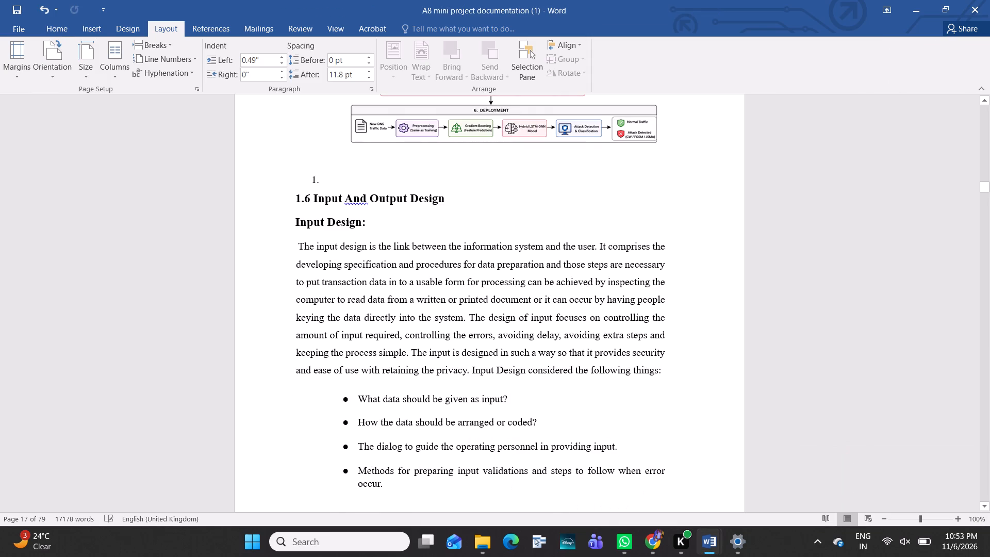
click(672, 135)
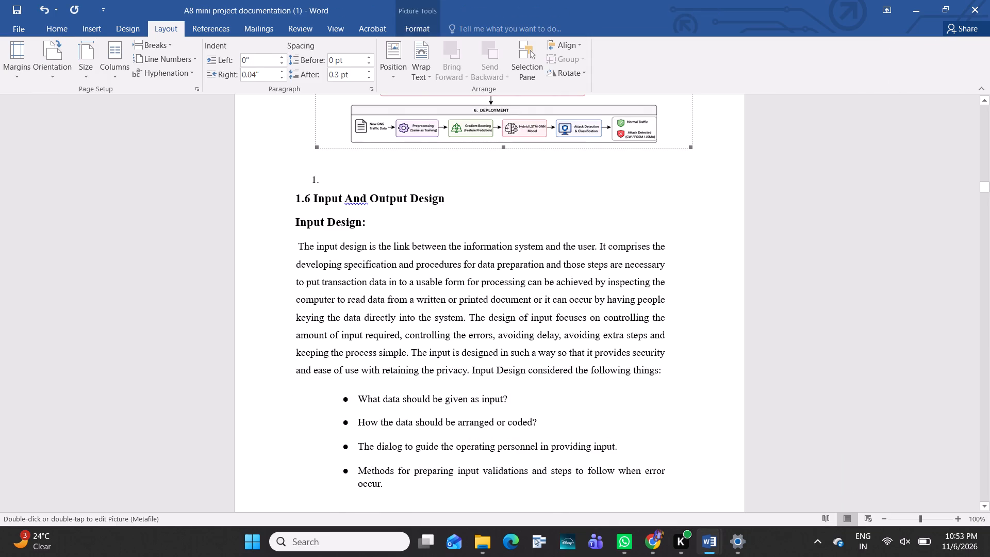
click(672, 135)
click(724, 138)
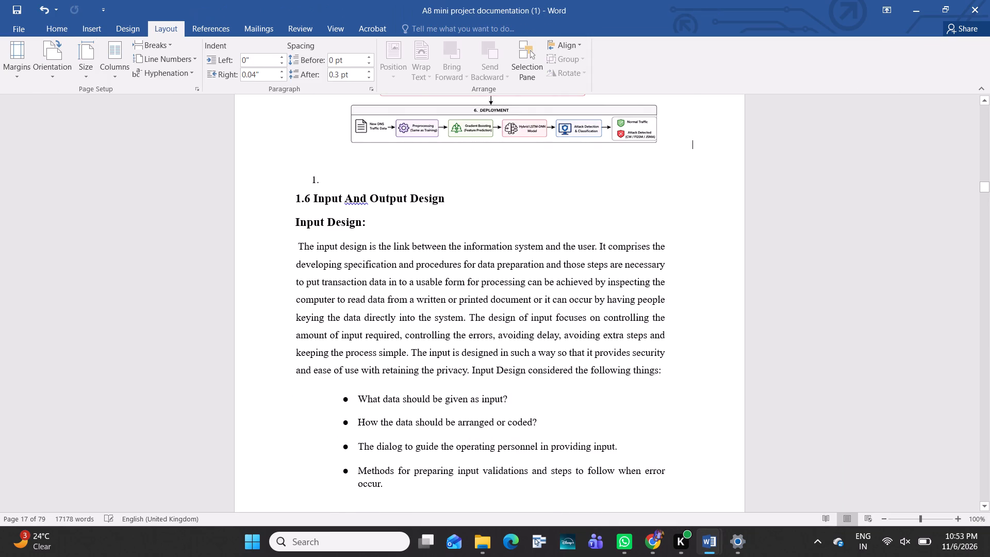
key(Return)
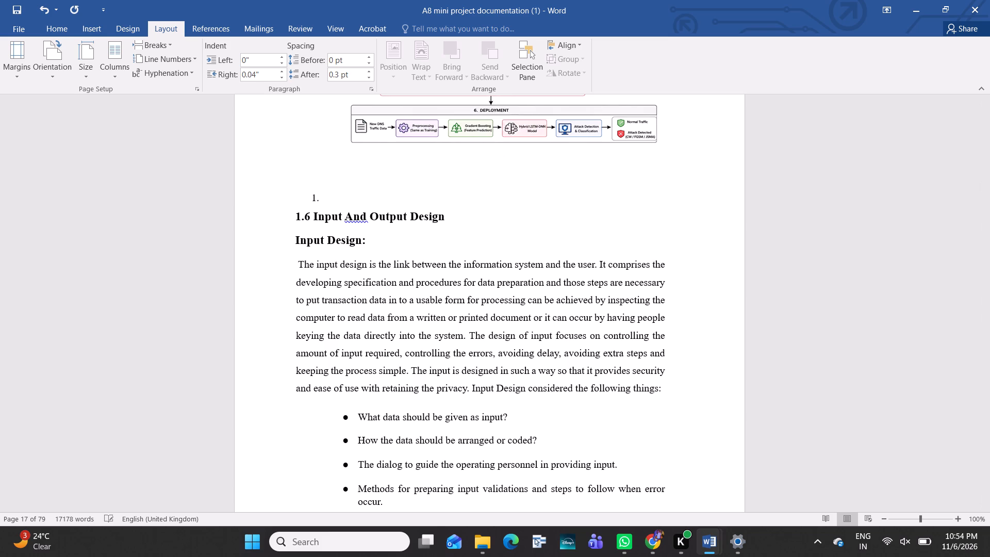
key(ctrl+v)
Review the pasted content from the Integration & Test Stage back up to the numbered module list and process model heading.
scroll(636, 152, up, 6)
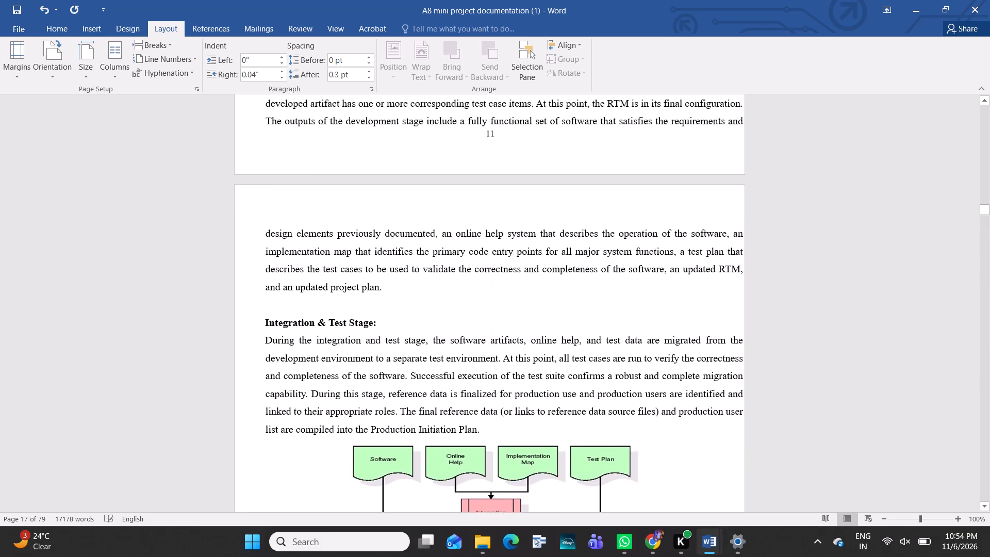
scroll(636, 152, up, 7)
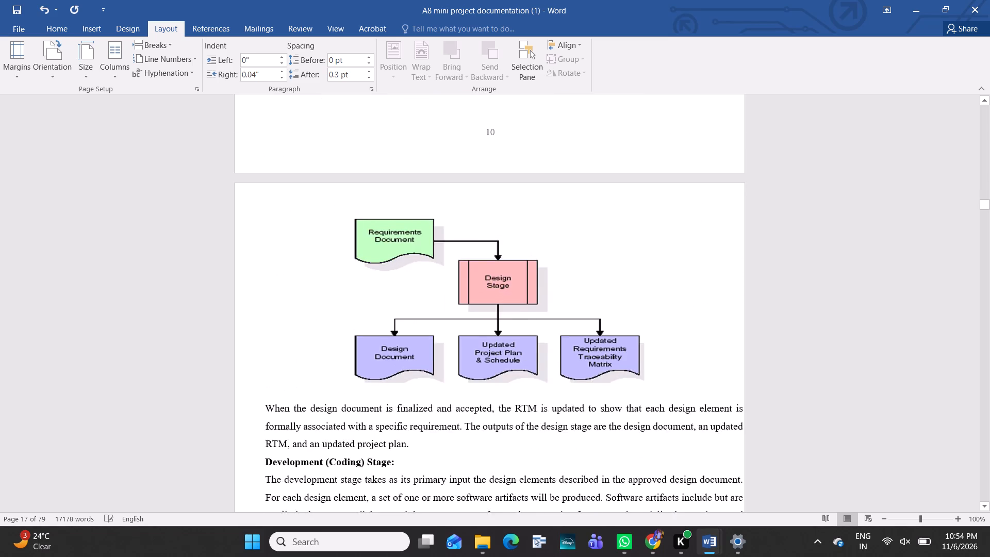
scroll(636, 152, up, 6)
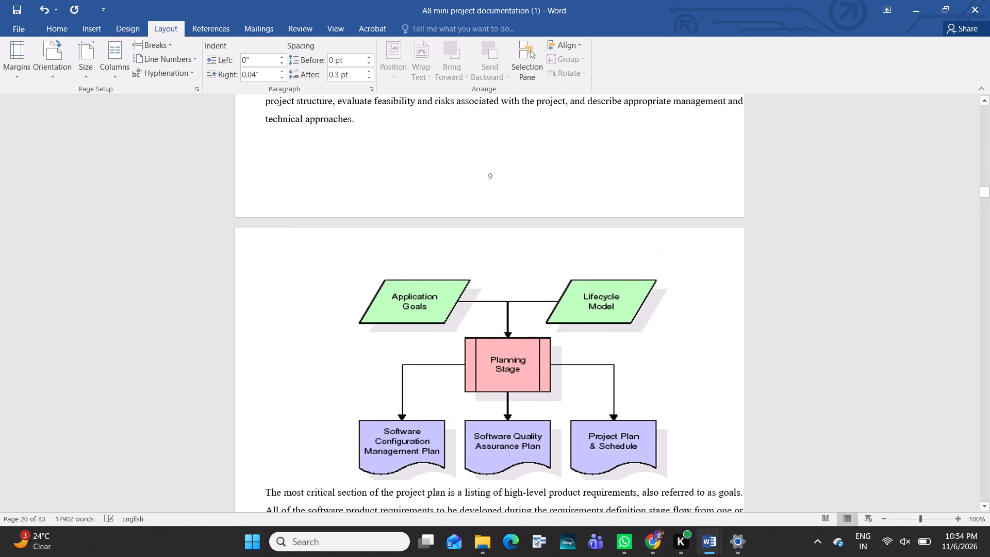
scroll(636, 152, up, 8)
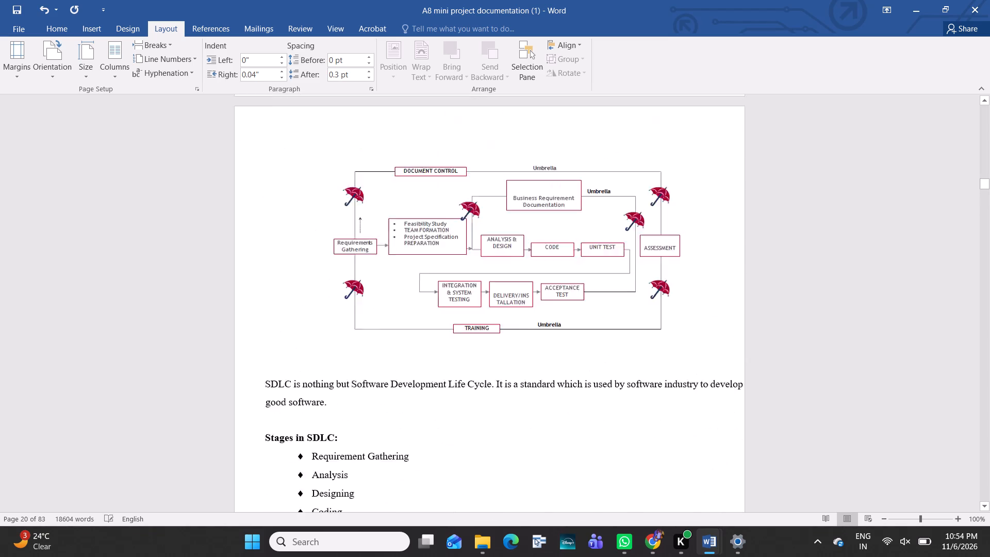
scroll(636, 152, up, 2)
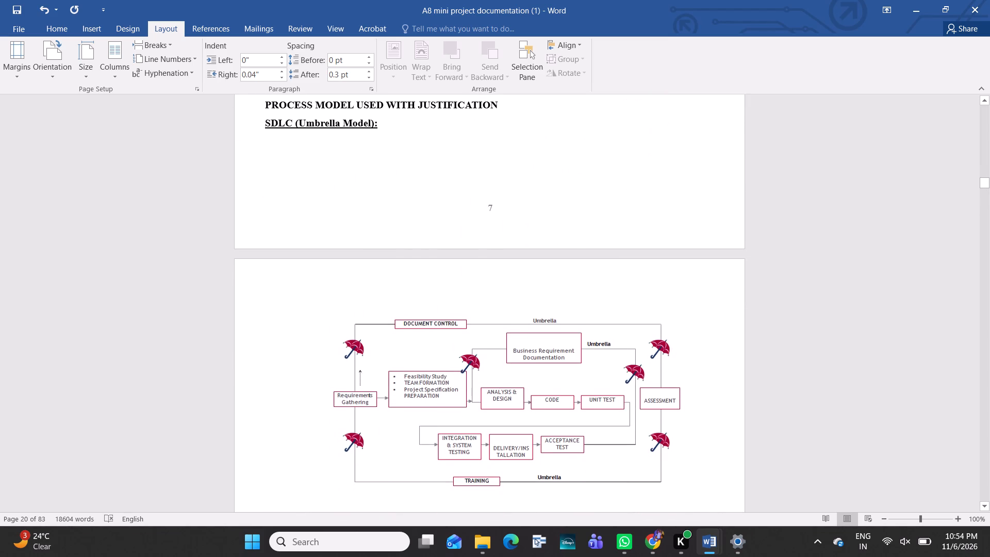
scroll(636, 152, up, 1)
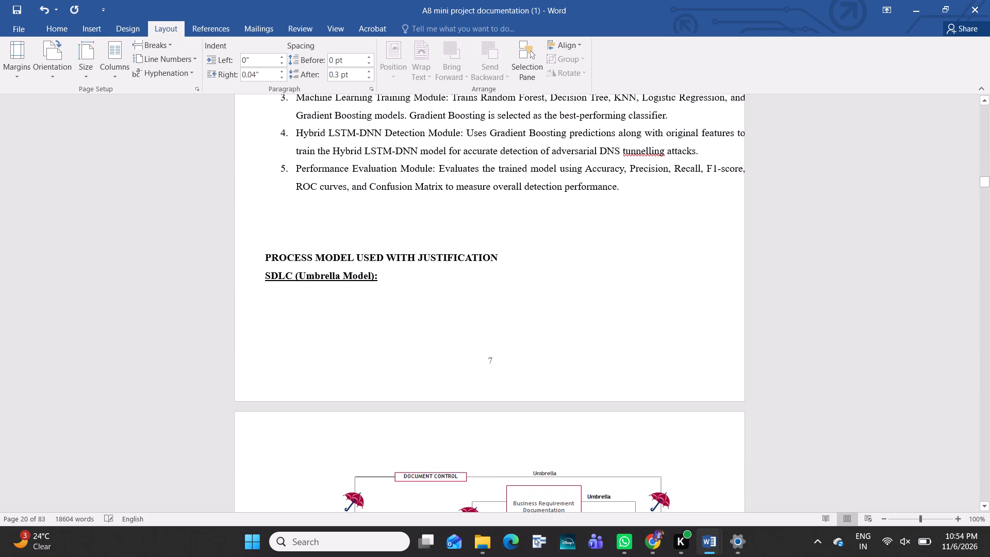
drag(558, 166, 597, 172)
click(599, 214)
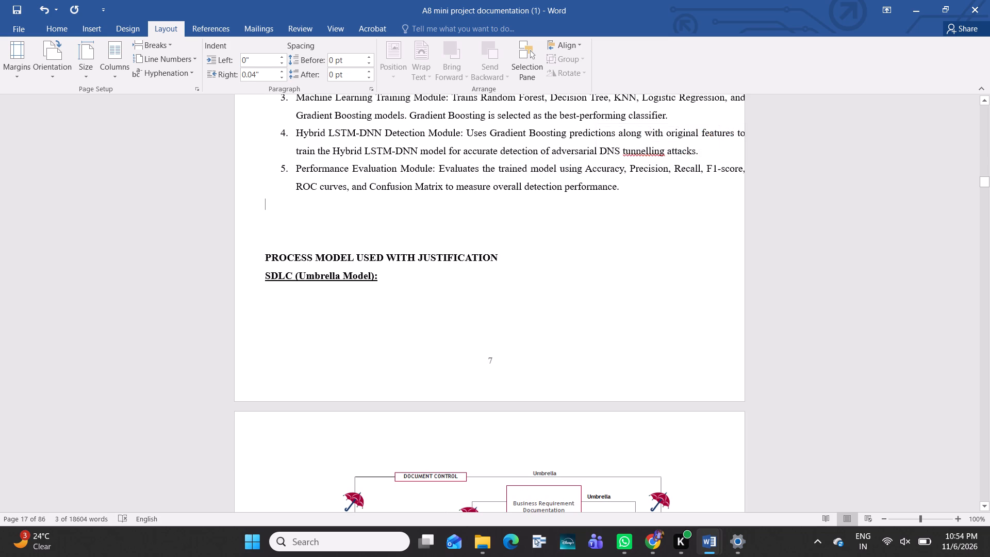
Set a 0.4" right indent on the pasted text from "SDLC is nothing but Software Development Life Cycle" through the Maintenance paragraph.
scroll(557, 290, down, 3)
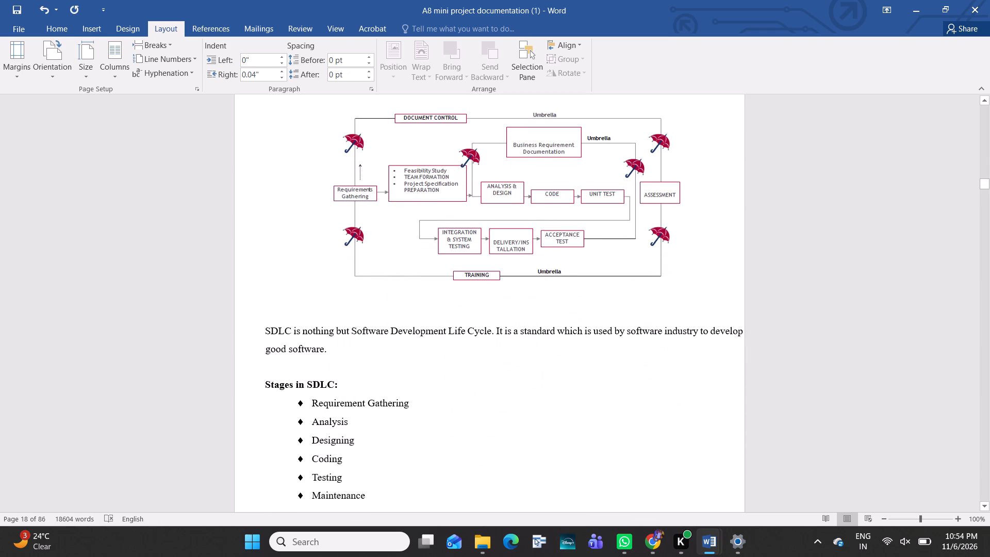
drag(265, 331, 421, 547)
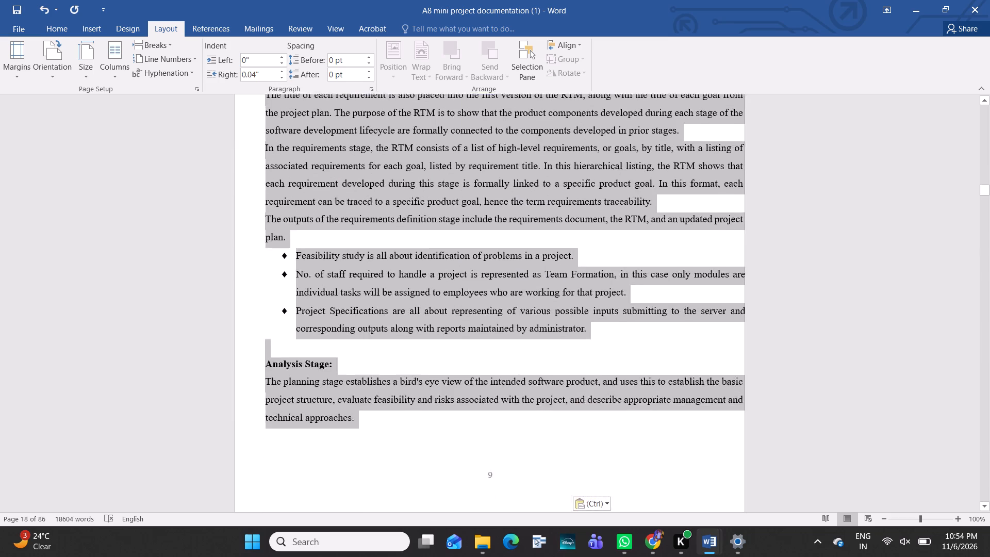
drag(421, 547, 422, 556)
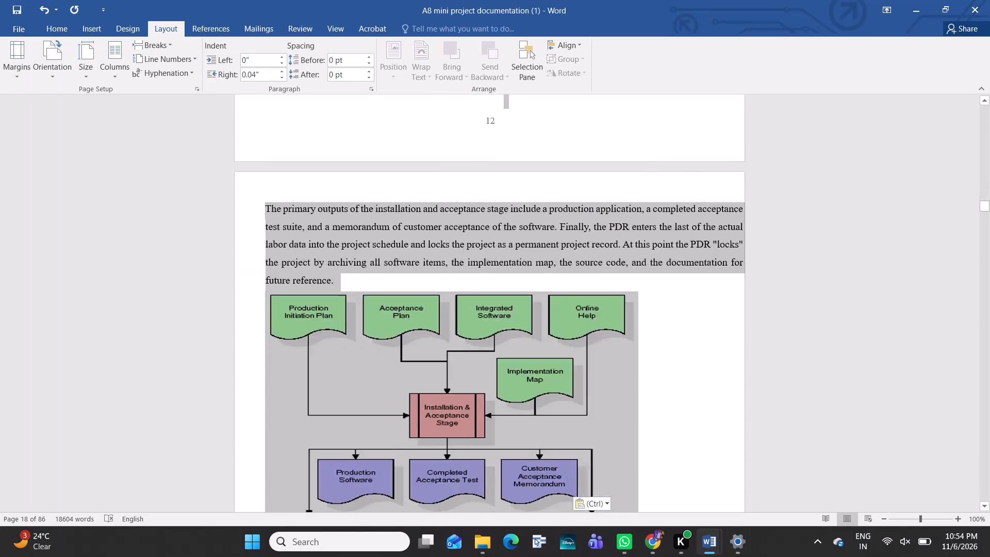
drag(422, 556, 498, 324)
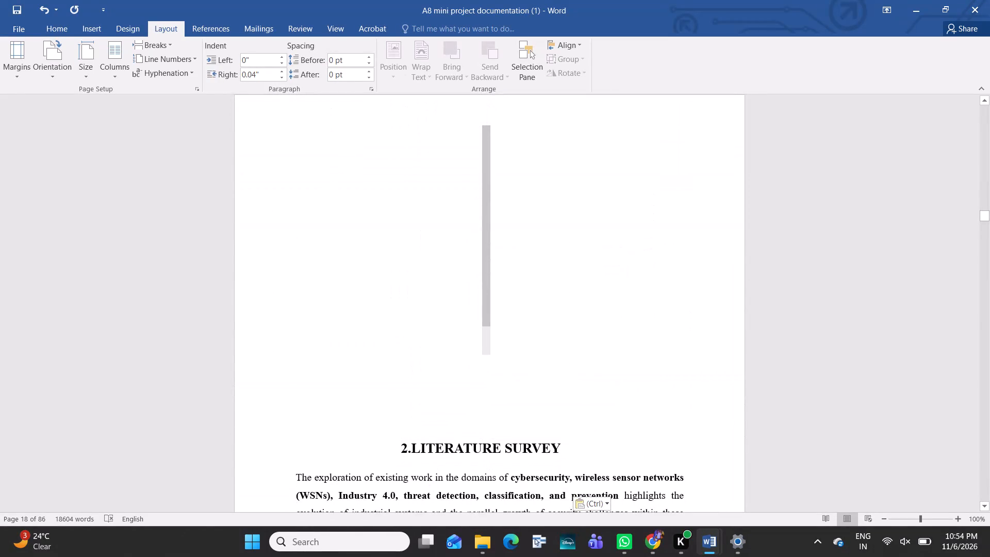
drag(498, 324, 559, 91)
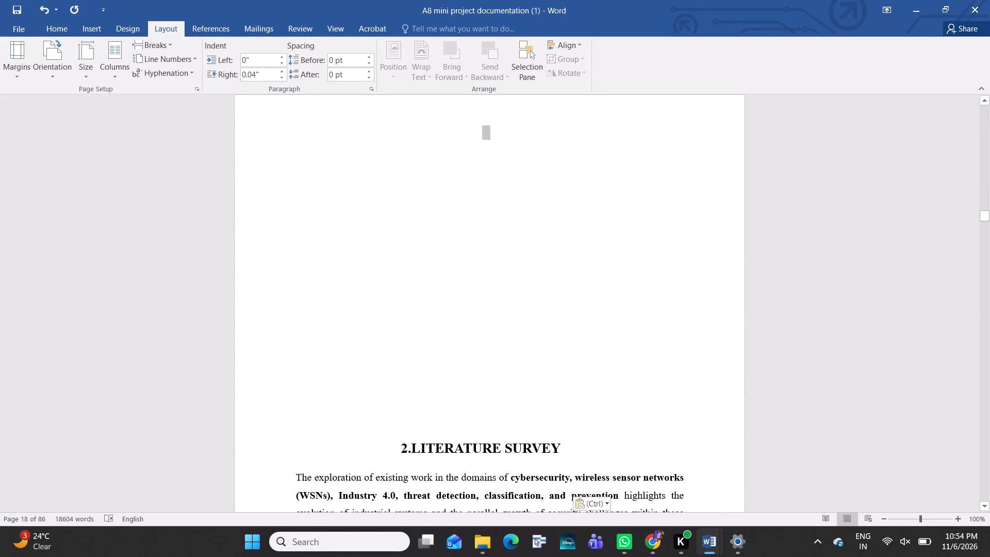
drag(559, 91, 547, 80)
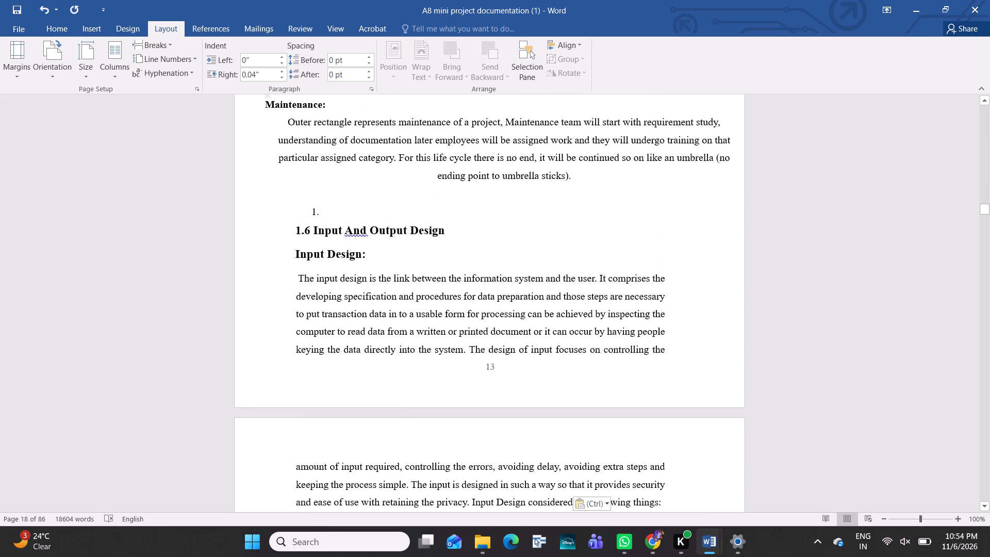
drag(547, 80, 582, 277)
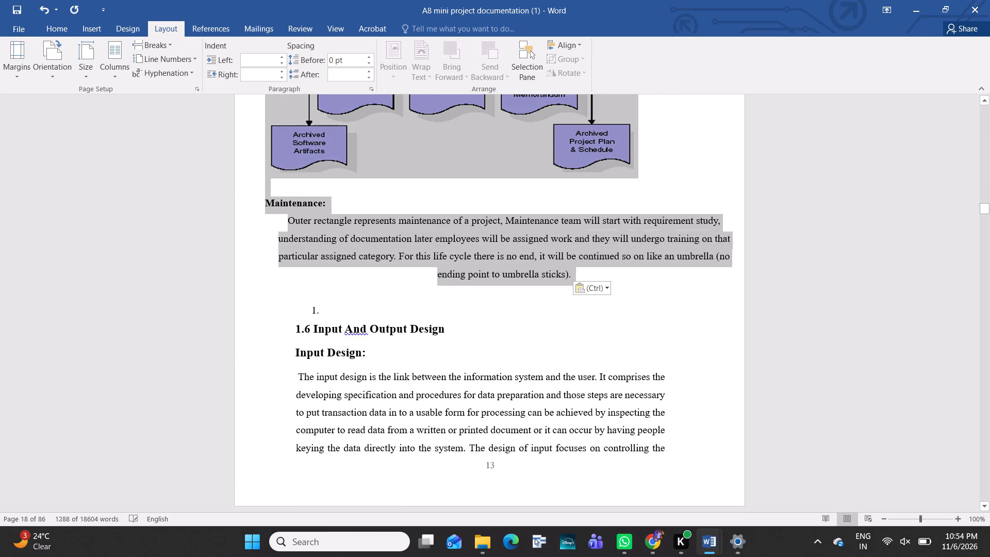
click(282, 77)
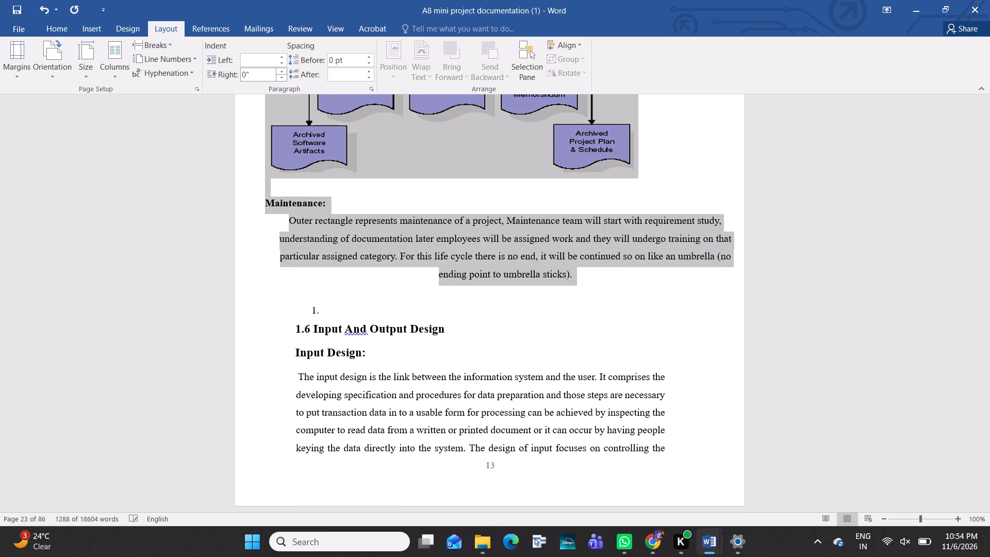
click(283, 70)
click(283, 70)
click(283, 70)
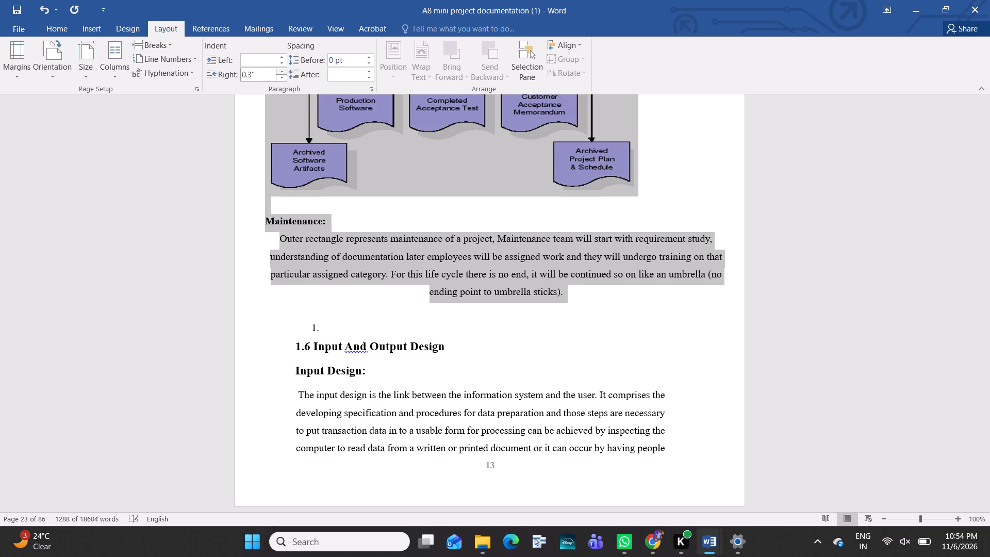
click(283, 70)
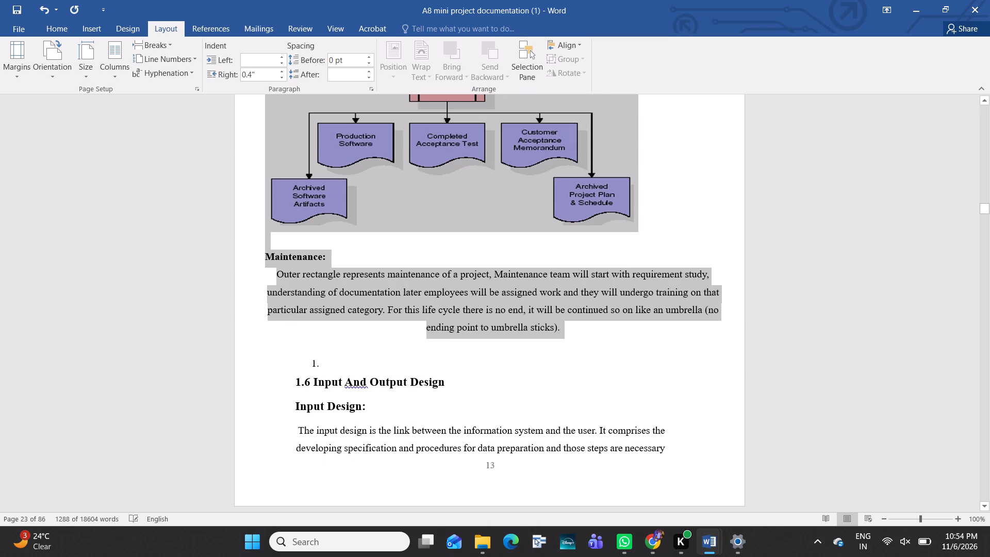
click(693, 250)
Set a 0.5" right indent on the Modules Description text, from "To implement this project" through the Performance Evaluation Module item.
scroll(609, 236, up, 2)
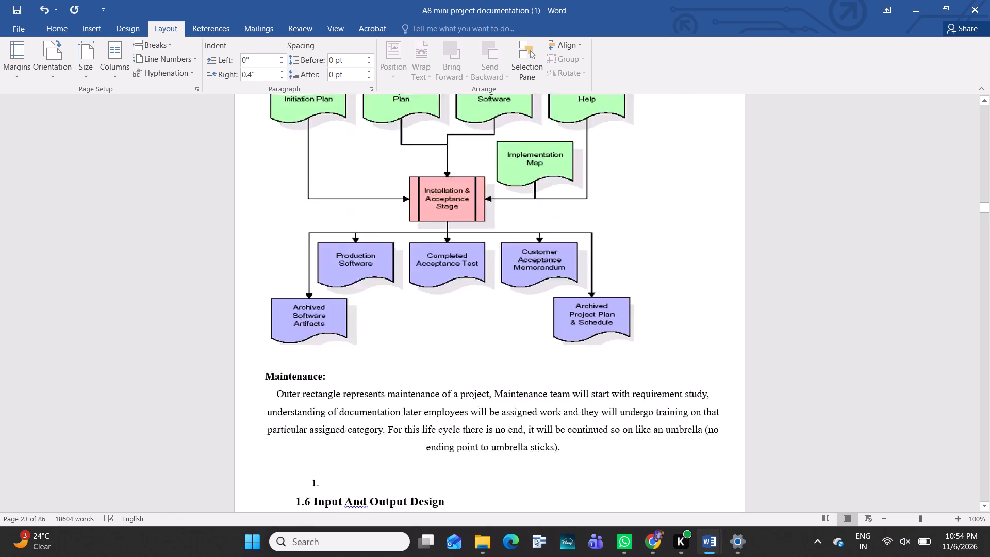
scroll(609, 236, up, 8)
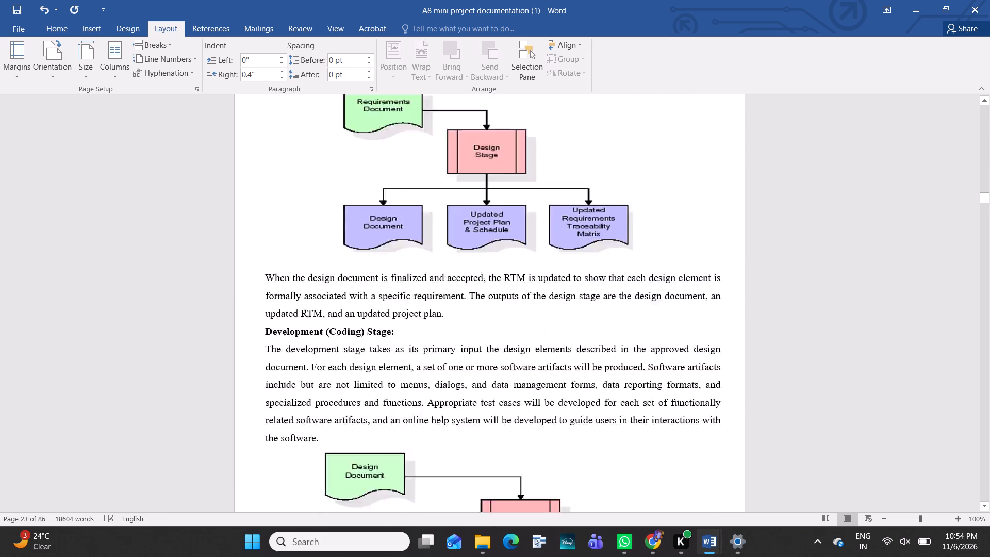
scroll(609, 236, up, 4)
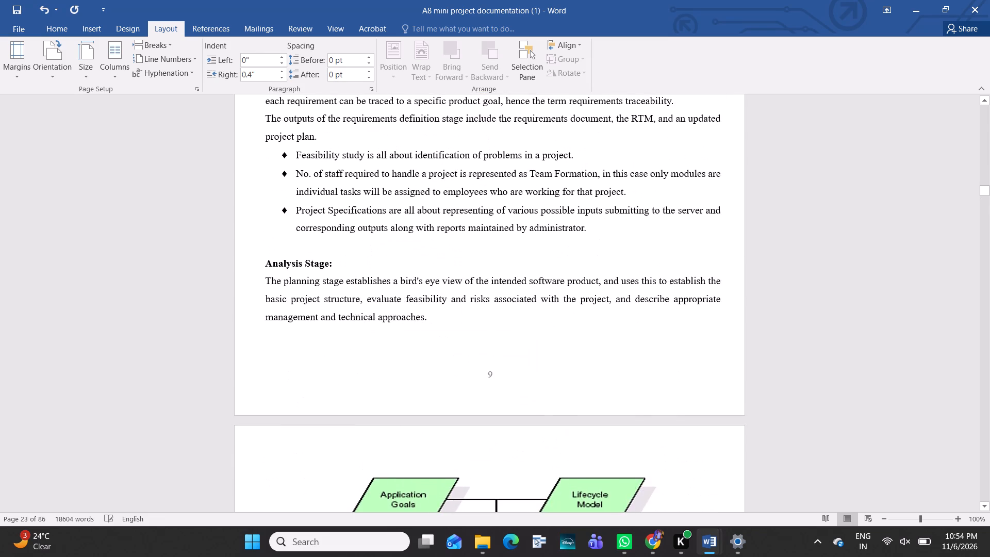
scroll(609, 236, up, 4)
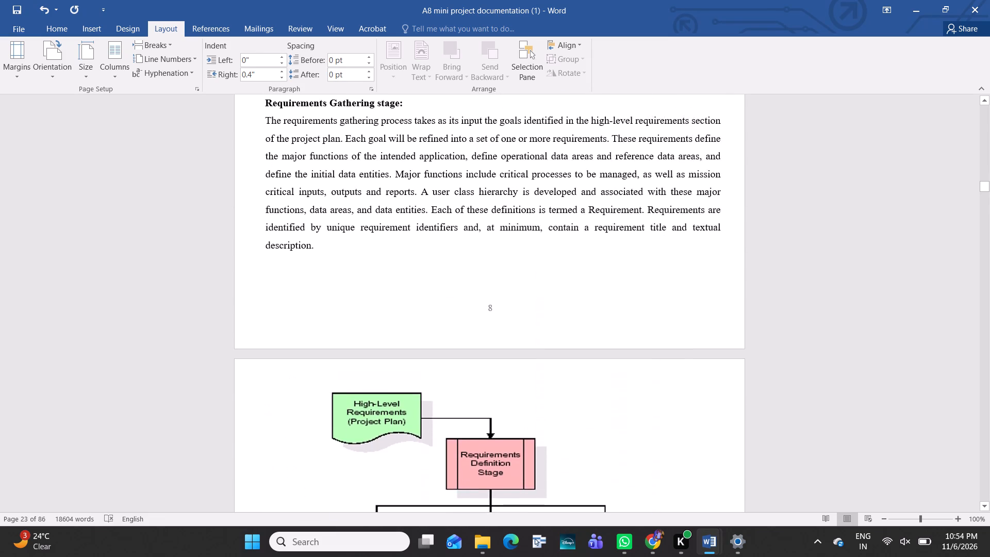
scroll(609, 236, up, 3)
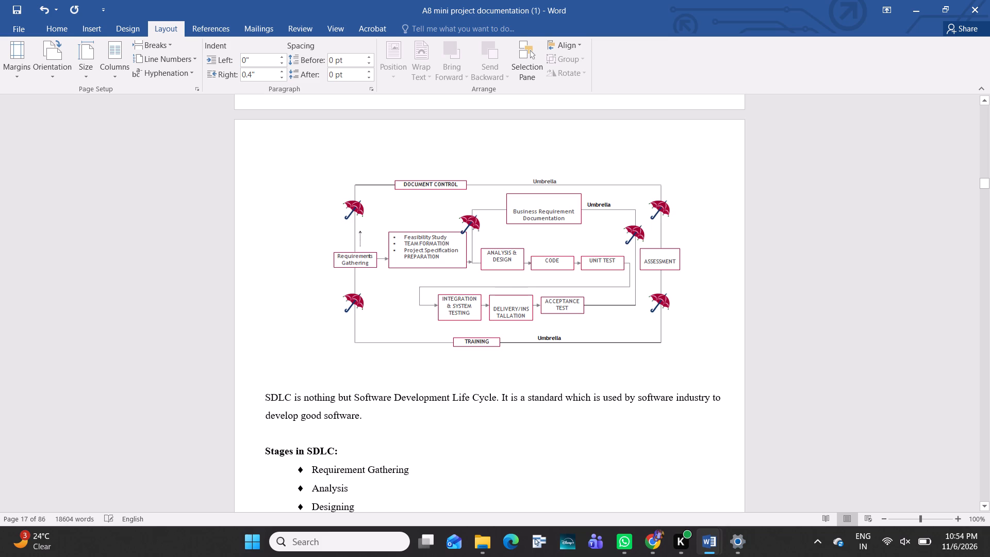
scroll(609, 236, up, 3)
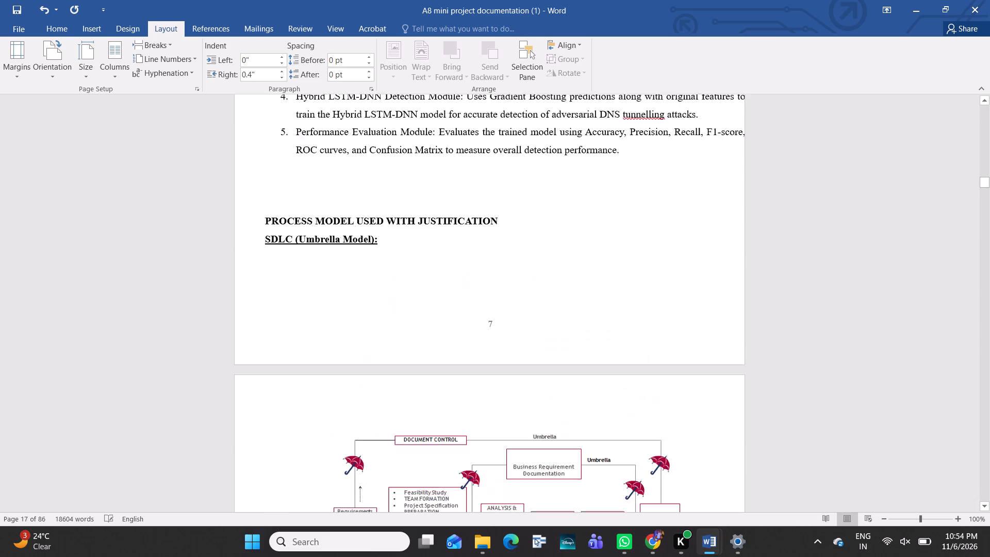
scroll(609, 236, up, 1)
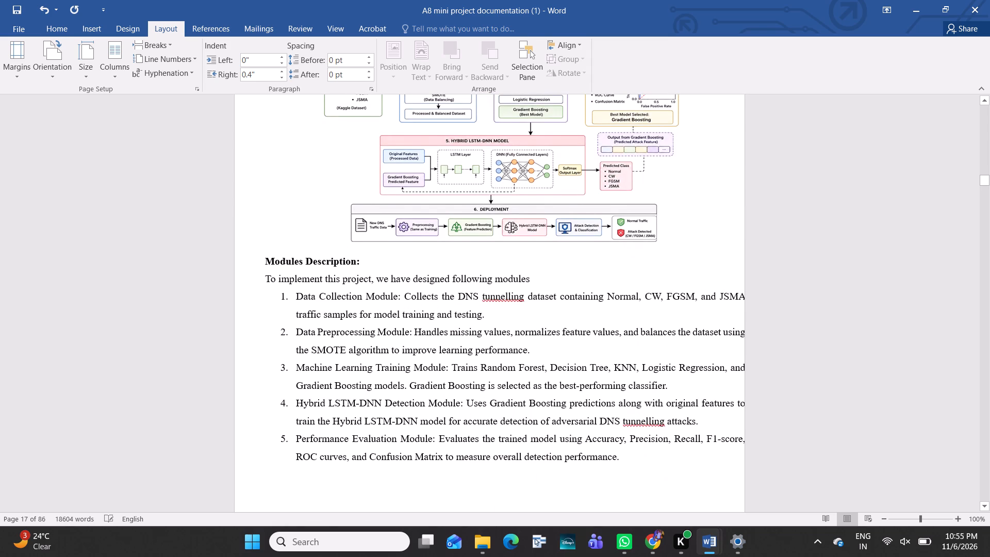
drag(265, 279, 577, 404)
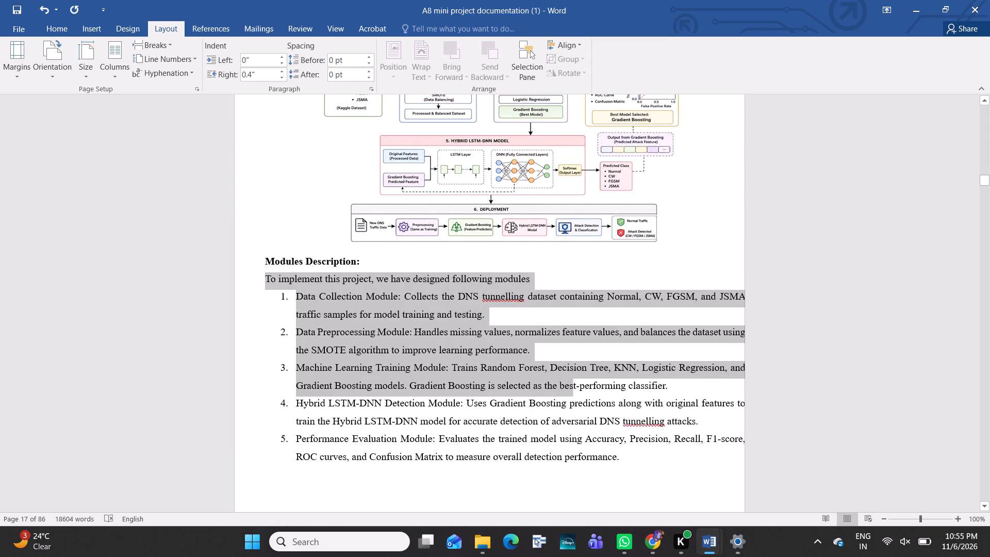
drag(577, 404, 620, 453)
click(282, 79)
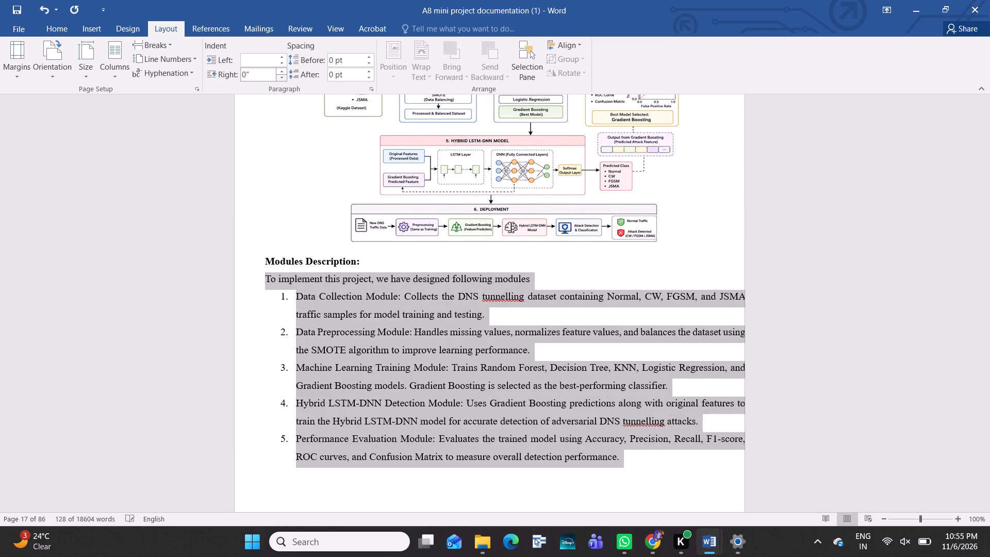
click(282, 79)
click(282, 79)
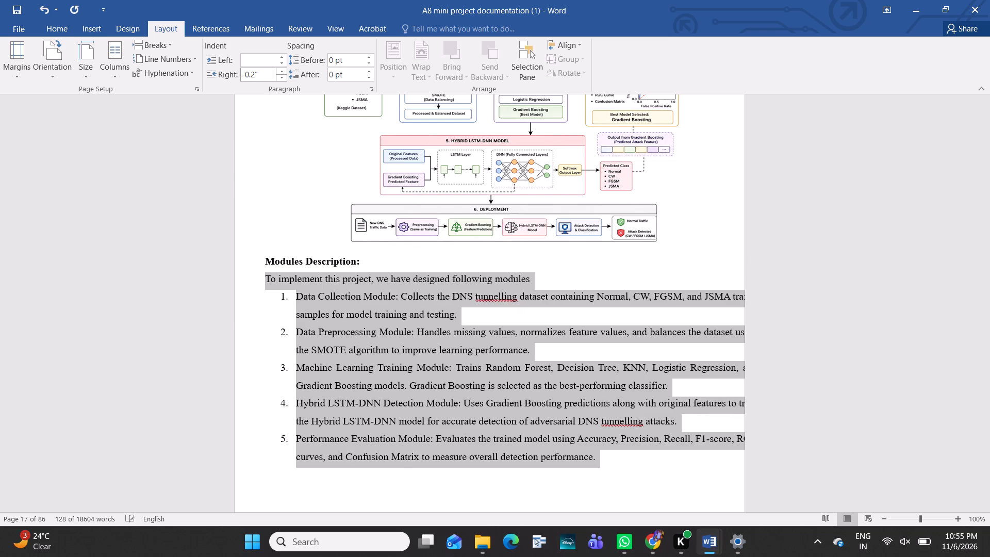
click(278, 69)
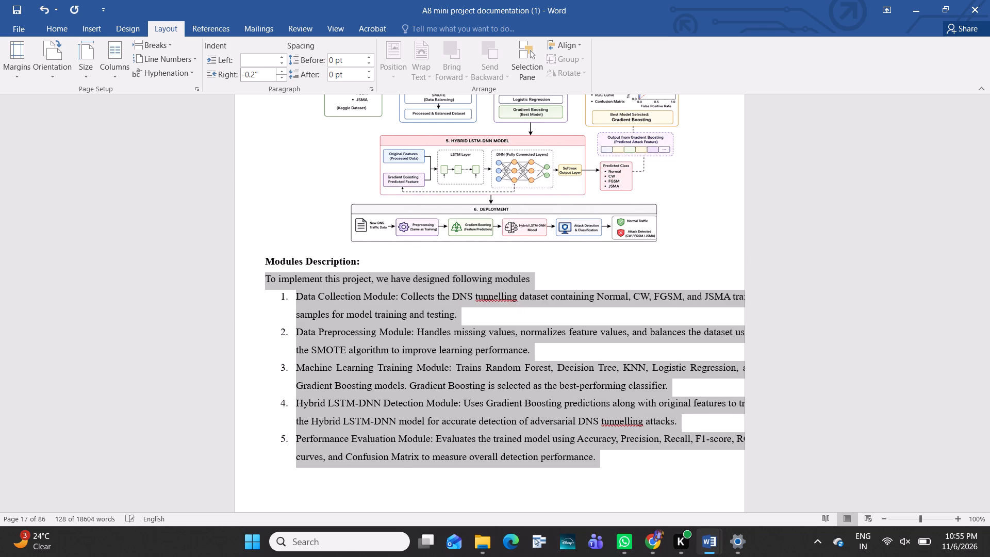
triple_click(279, 77)
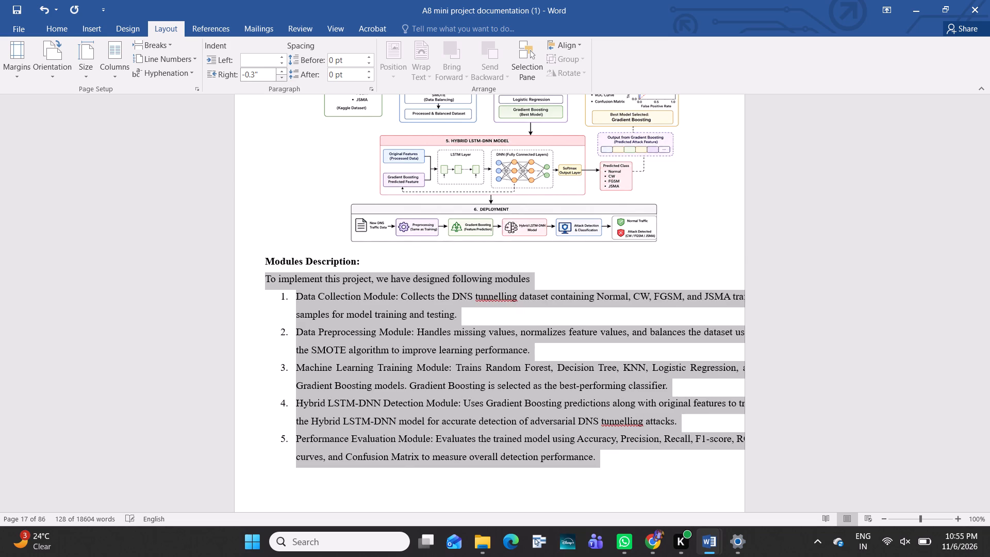
triple_click(279, 77)
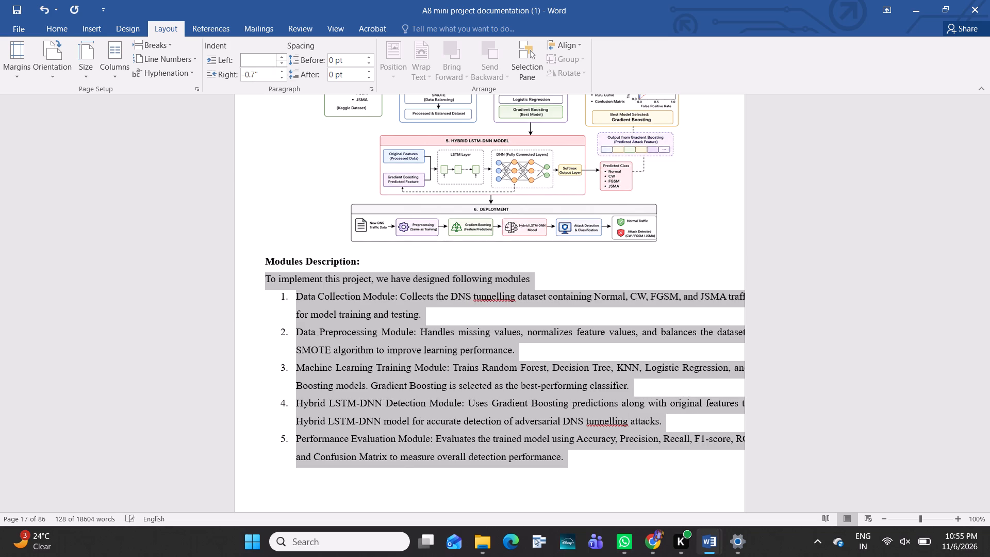
triple_click(281, 71)
triple_click(281, 71)
triple_click(281, 71)
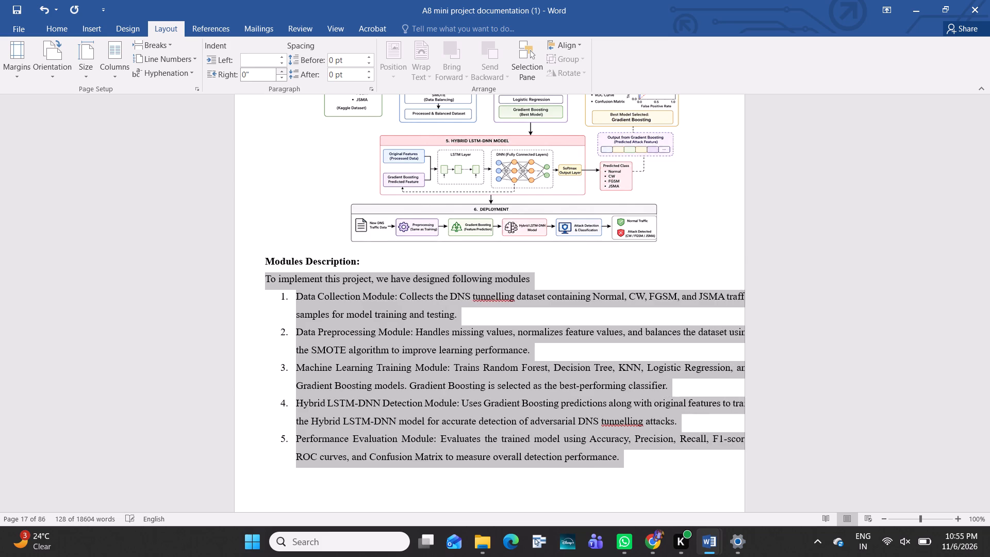
double_click(281, 71)
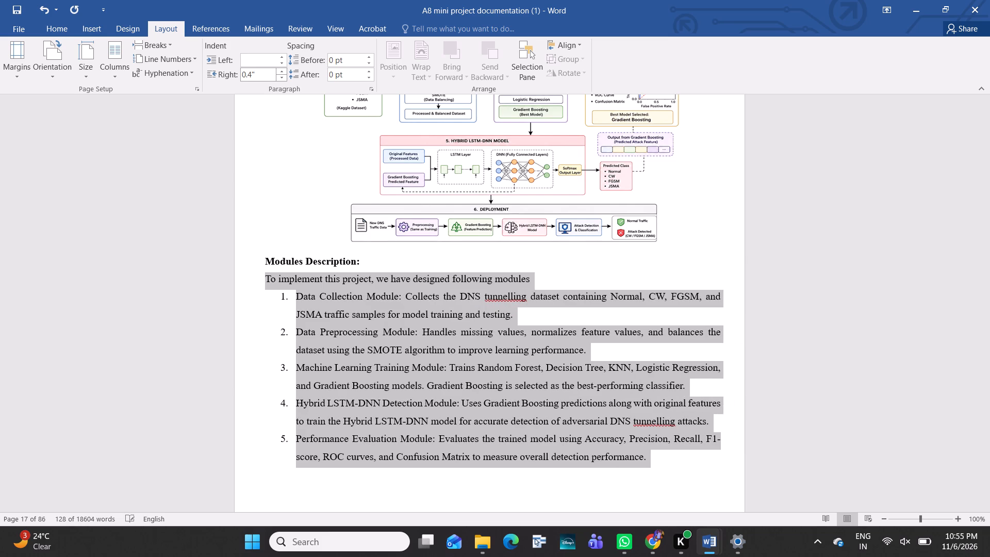
click(281, 71)
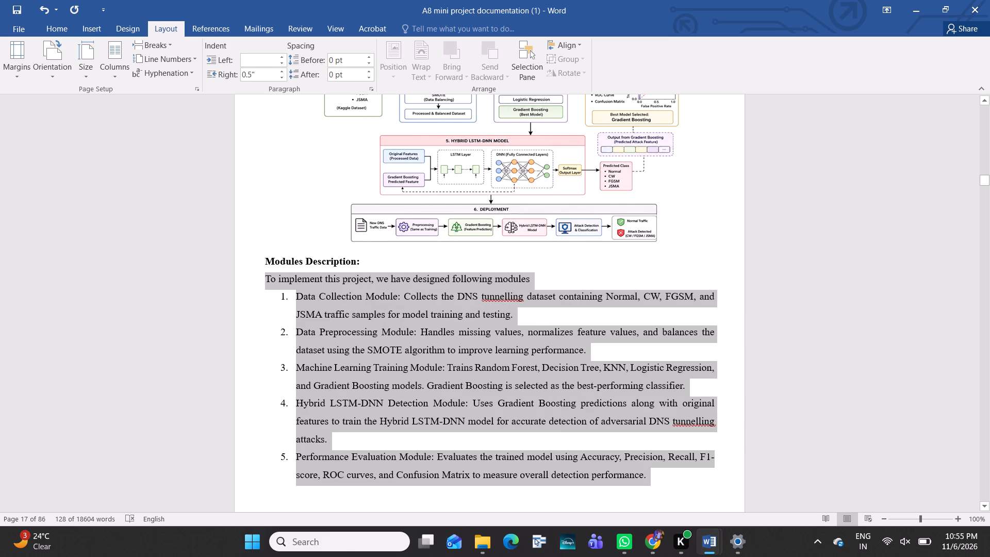
click(212, 189)
Check the layout of the SDLC sections from the process model heading through the Planning Stage diagram and back to Modules Description.
scroll(373, 292, down, 3)
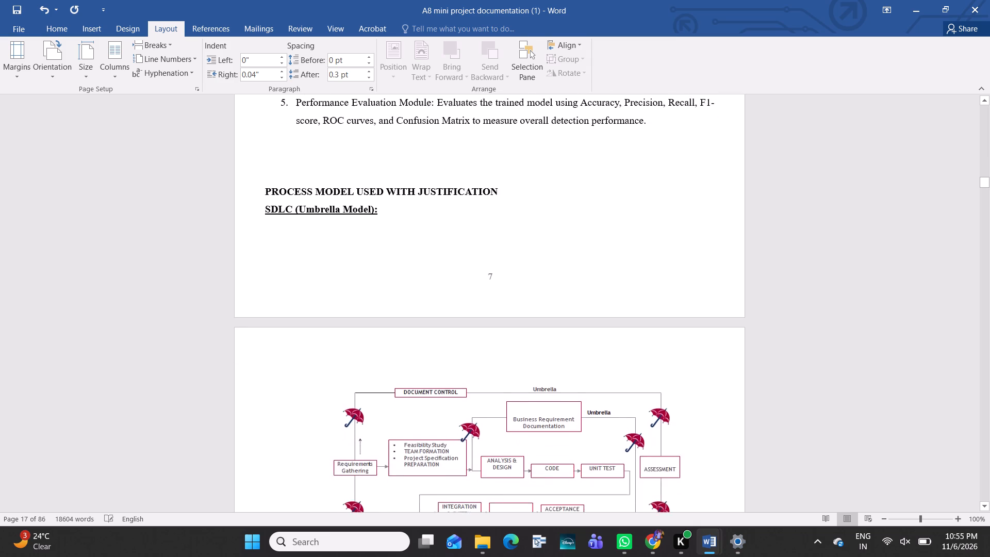
scroll(373, 292, down, 5)
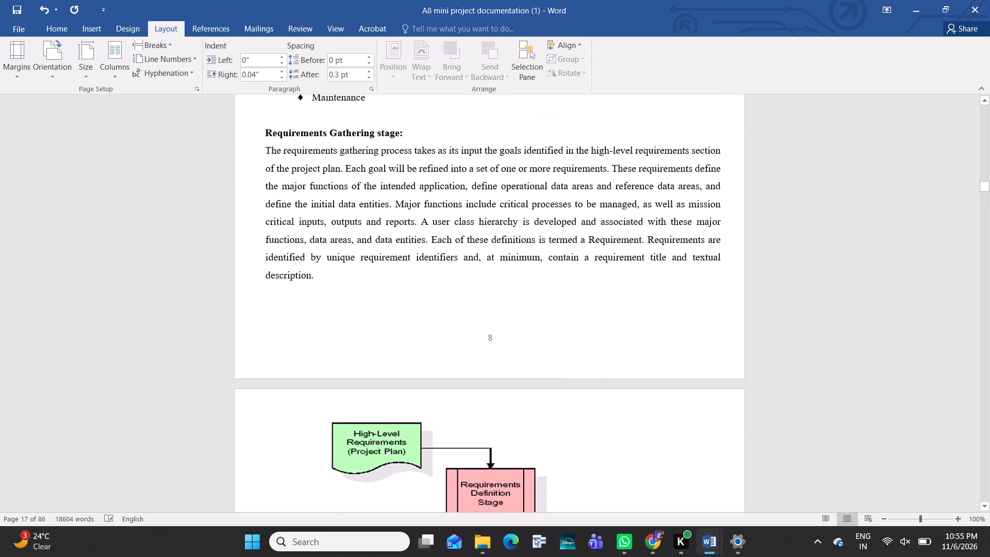
scroll(373, 292, down, 8)
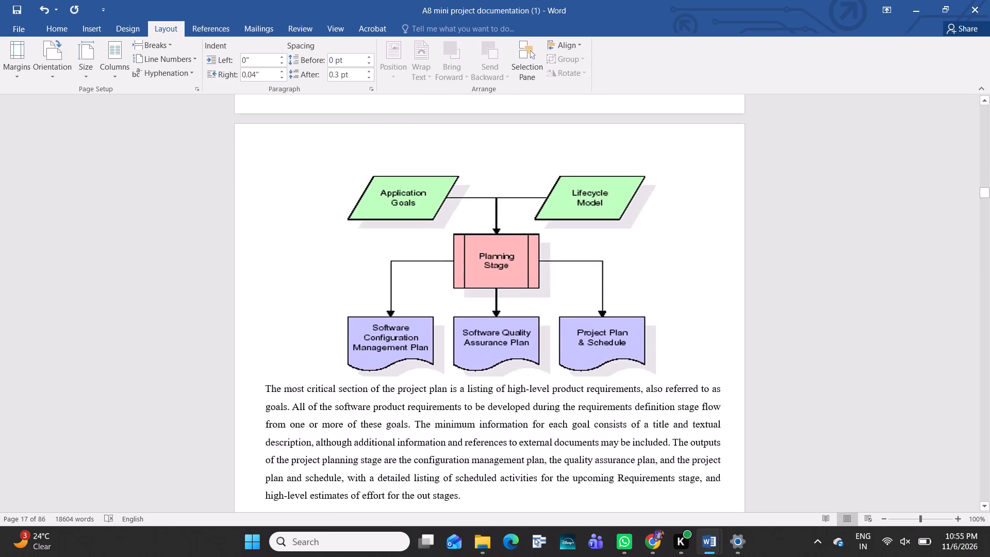
scroll(373, 292, down, 4)
scroll(373, 292, up, 13)
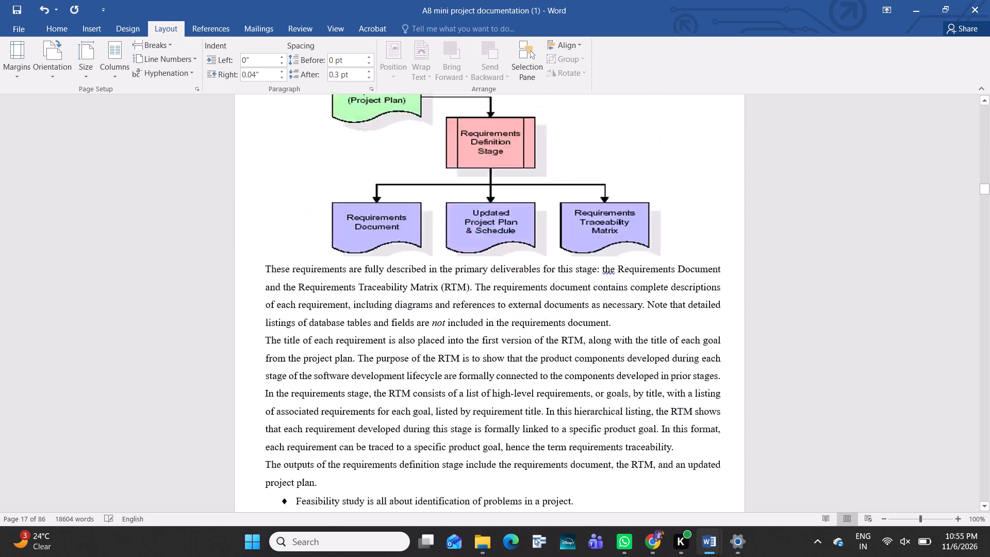
scroll(373, 292, up, 5)
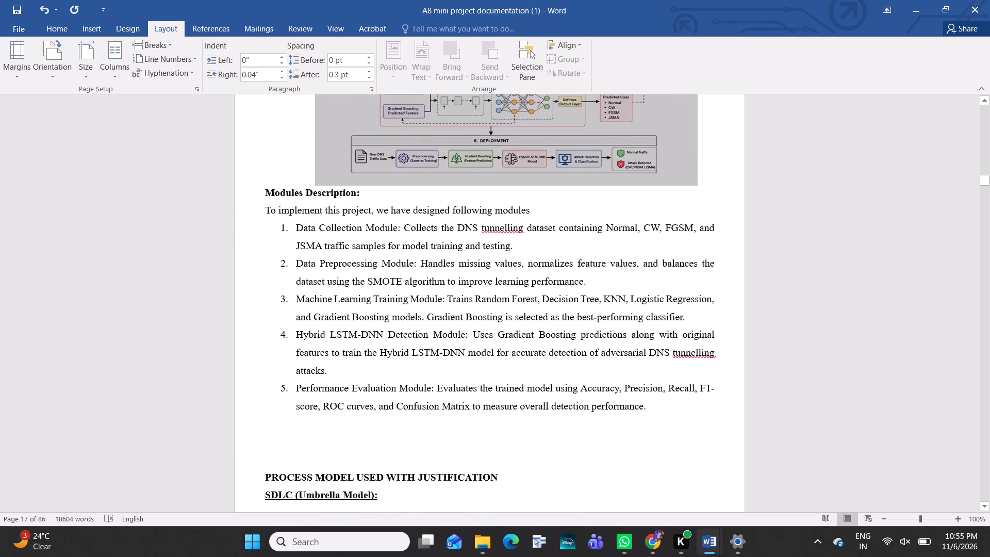
Set a 0.4" right indent on the six numbered objectives under 1.2 Project Objectives.
scroll(373, 292, up, 6)
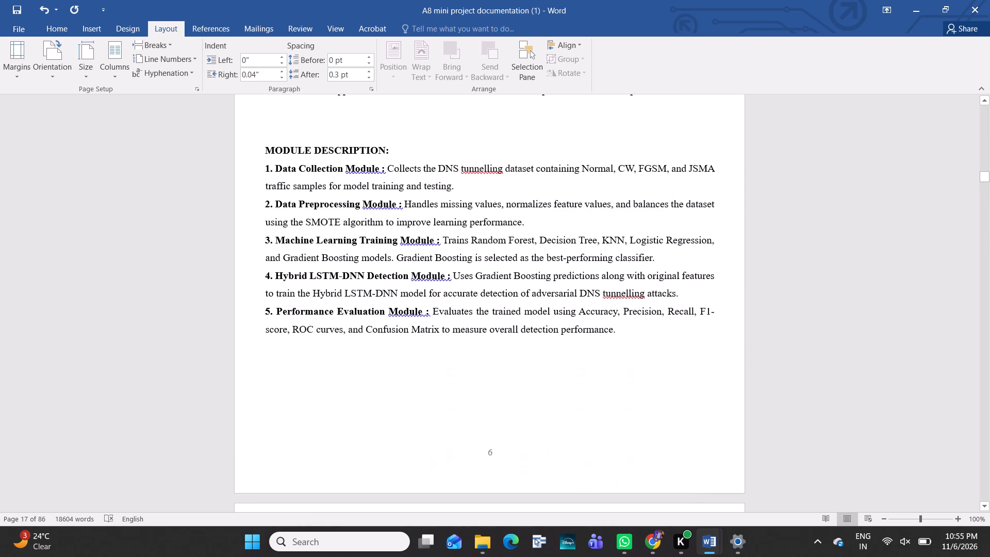
scroll(373, 292, up, 4)
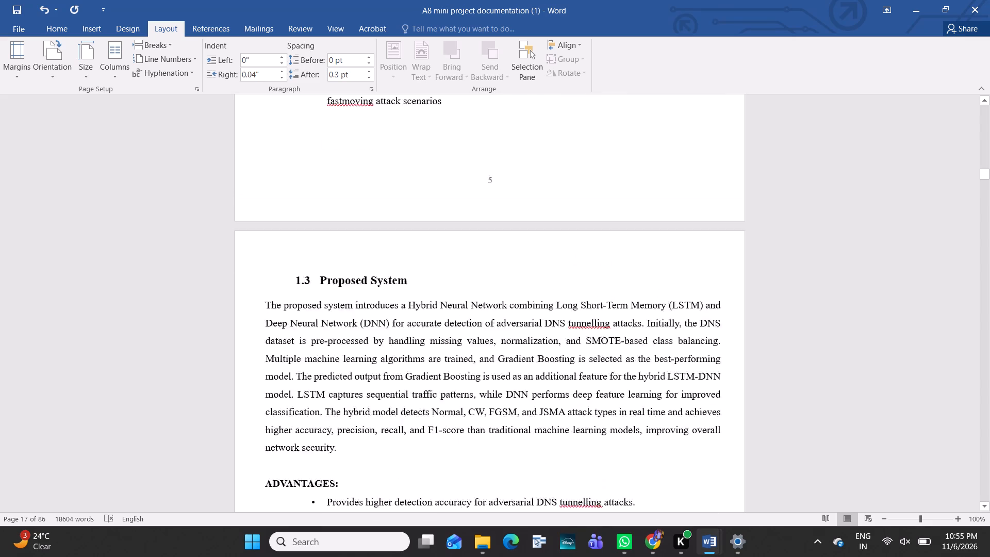
scroll(373, 292, up, 5)
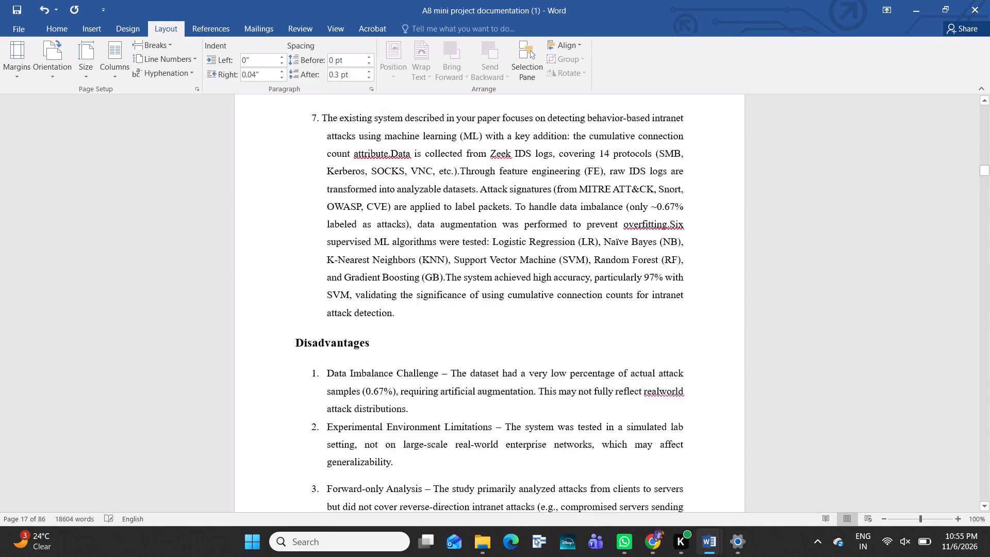
scroll(373, 292, up, 5)
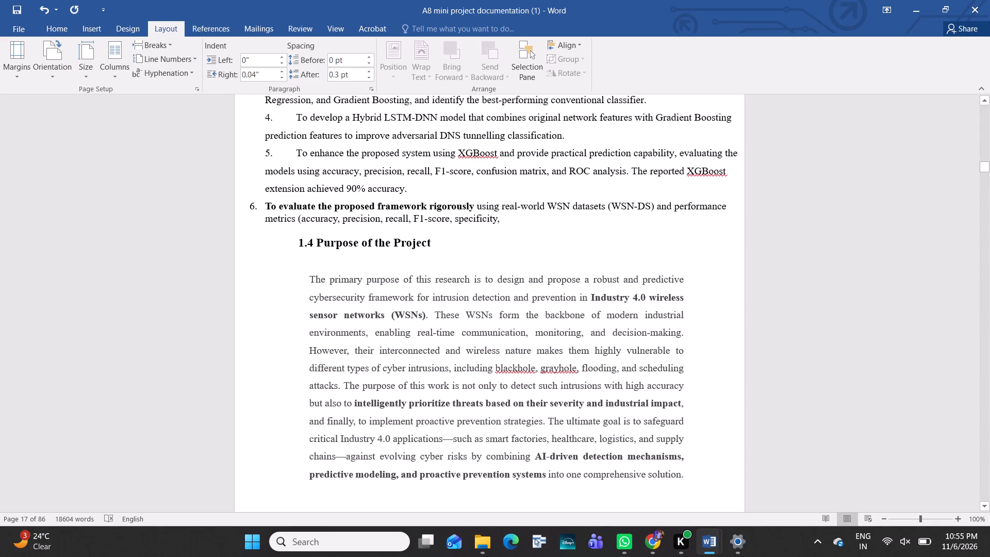
scroll(373, 292, up, 1)
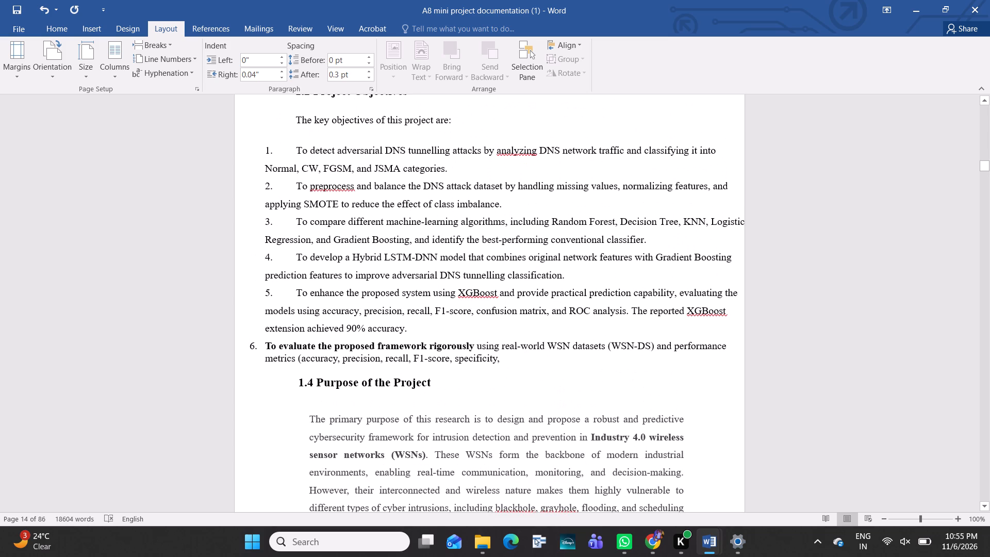
scroll(373, 292, up, 1)
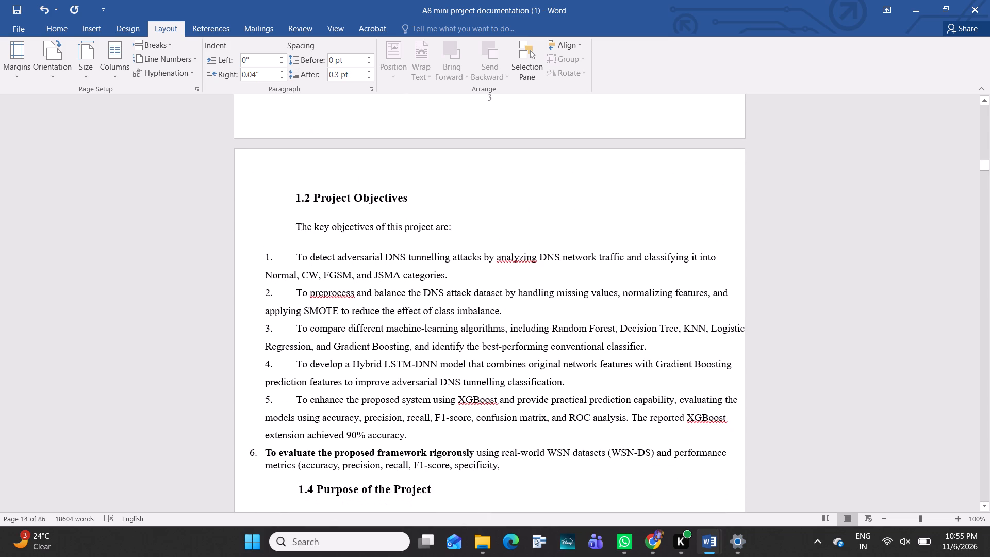
scroll(373, 292, up, 1)
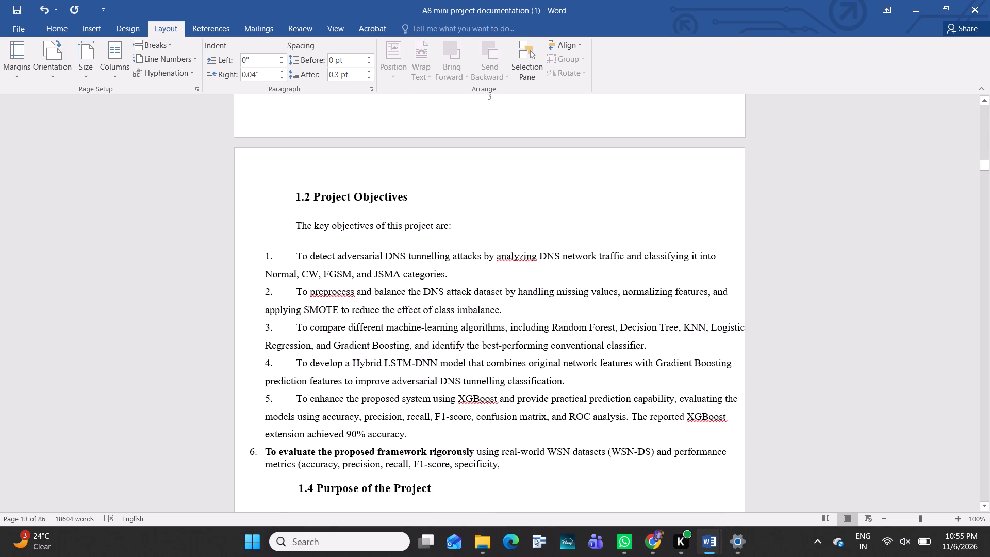
drag(261, 255, 505, 460)
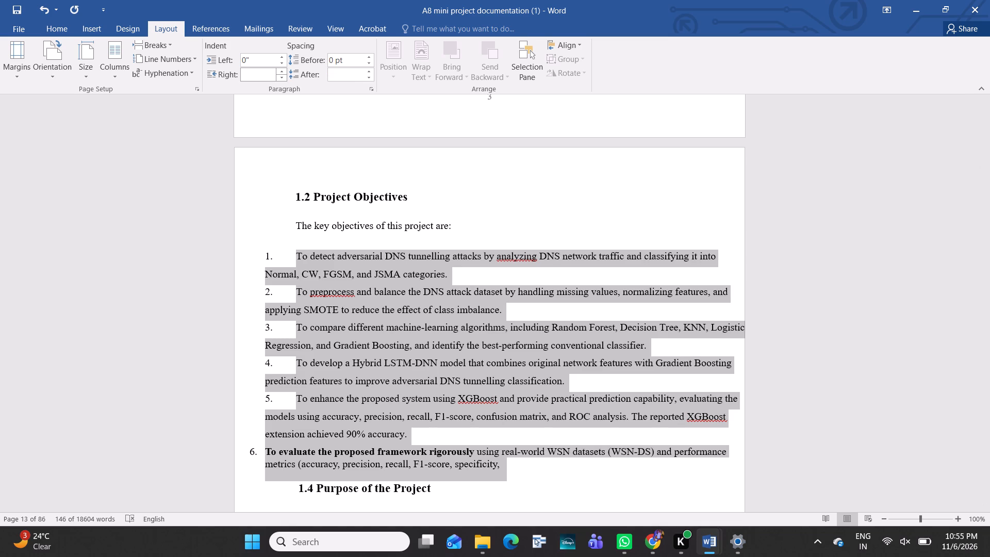
click(278, 77)
double_click(283, 69)
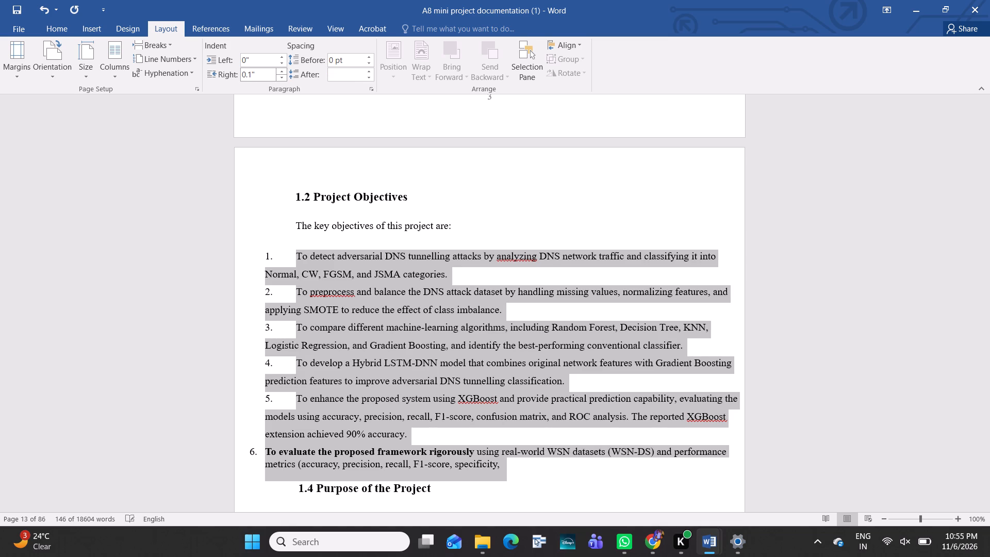
click(283, 69)
click(283, 69)
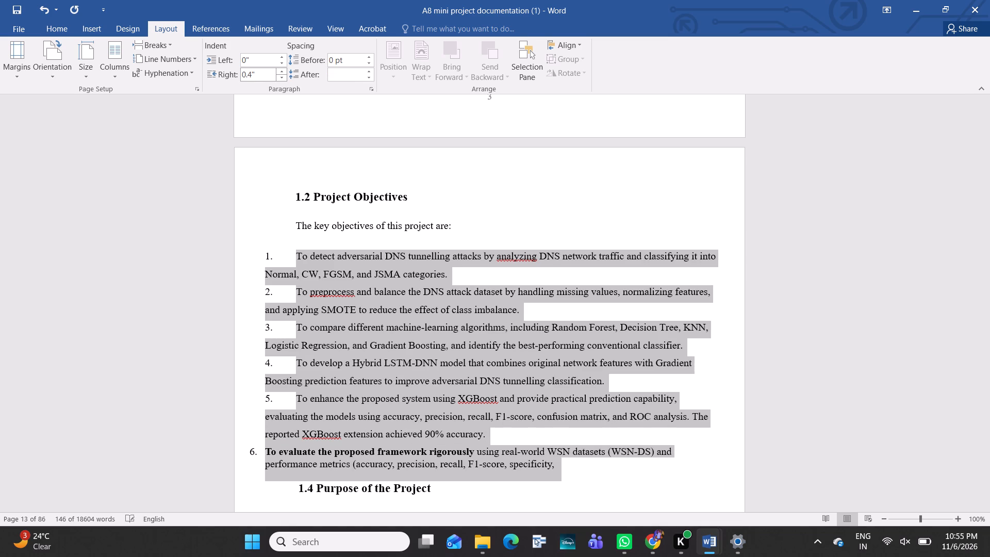
click(283, 69)
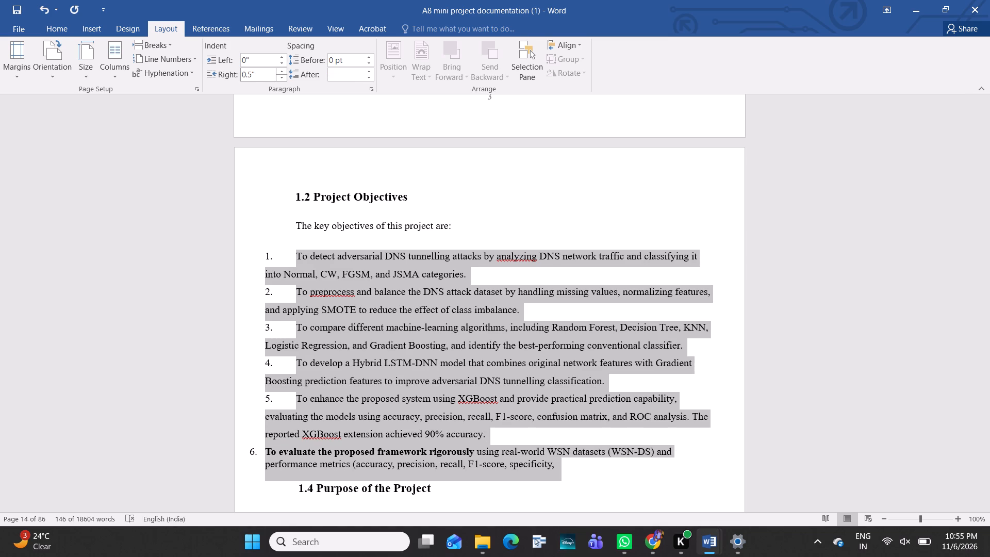
click(283, 75)
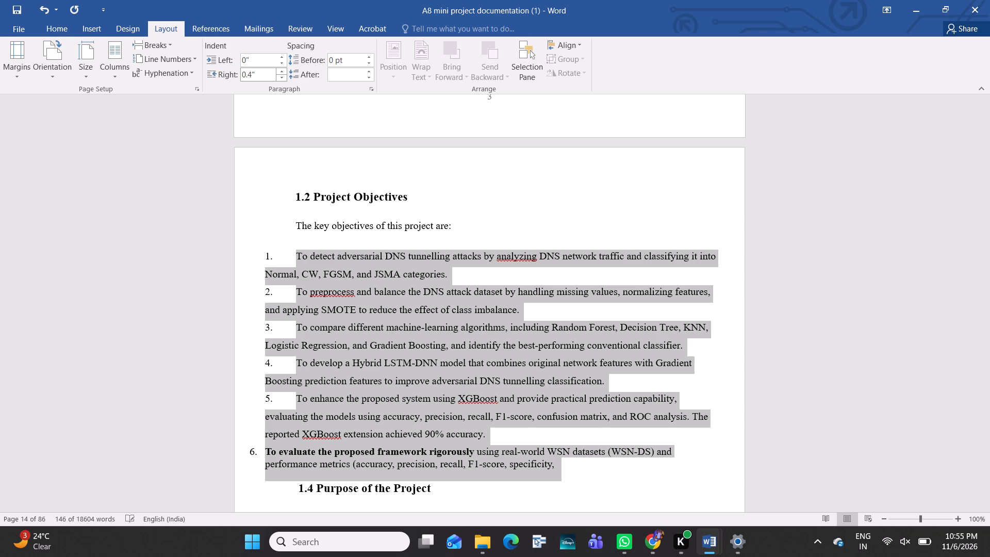
click(159, 138)
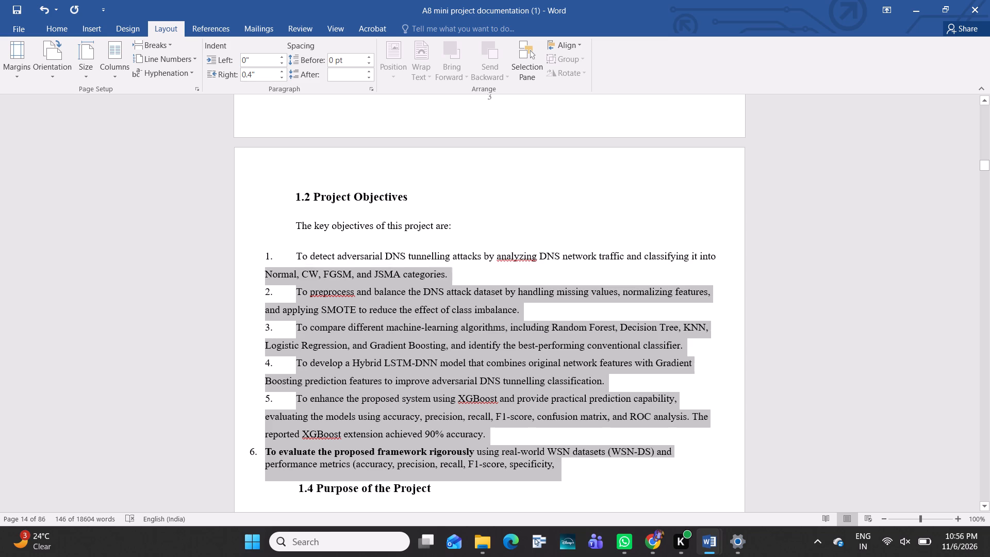
Select the text from "These requirements are fully described" through the Analysis Stage paragraph above the Planning Stage diagram.
scroll(286, 231, up, 4)
scroll(286, 231, down, 1)
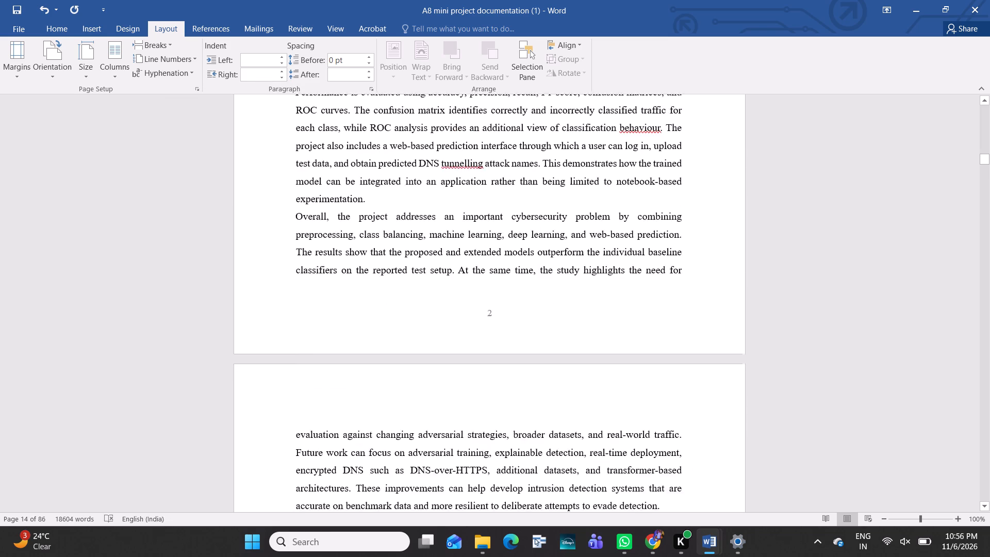
scroll(286, 231, down, 5)
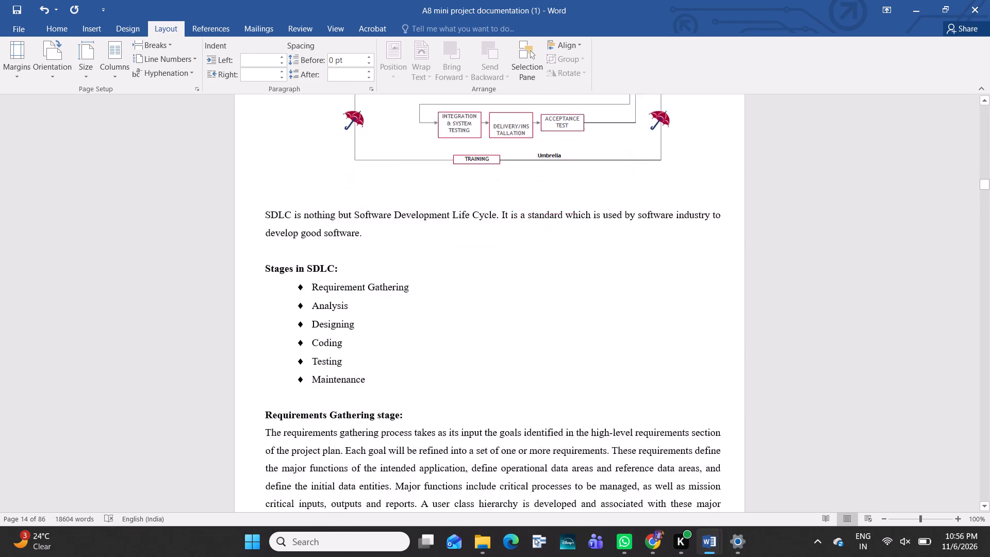
scroll(286, 231, down, 4)
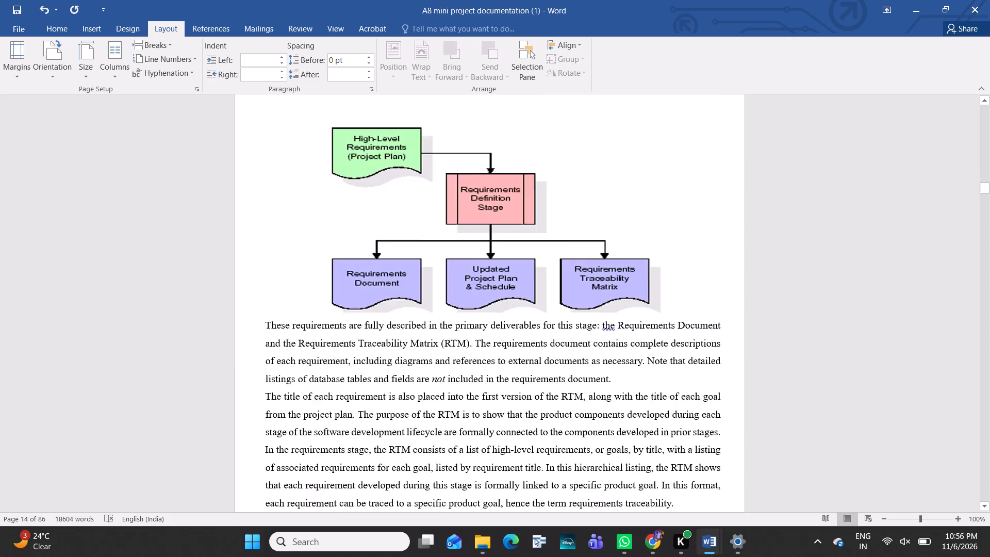
scroll(286, 231, down, 1)
scroll(286, 231, up, 2)
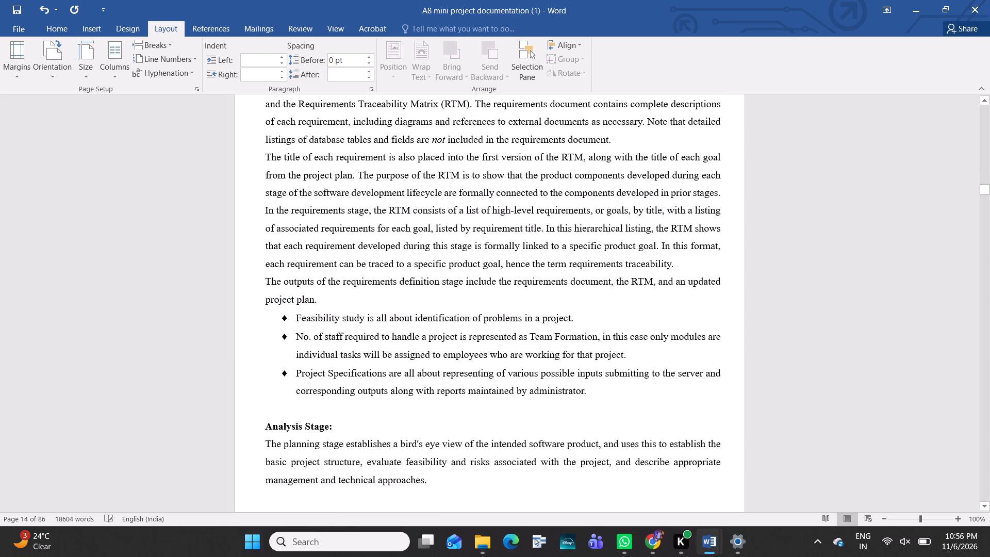
scroll(286, 231, up, 1)
drag(265, 159, 355, 514)
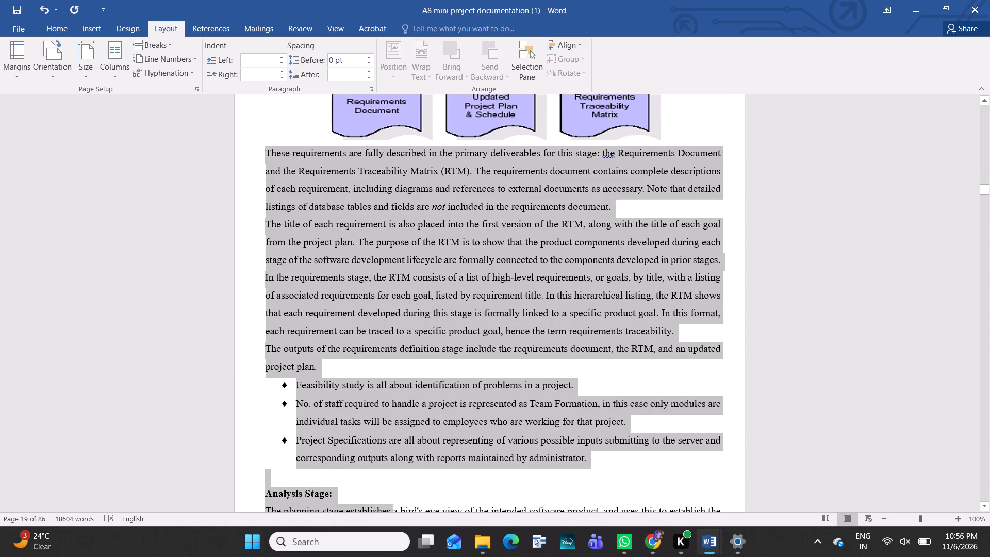
drag(355, 514, 438, 182)
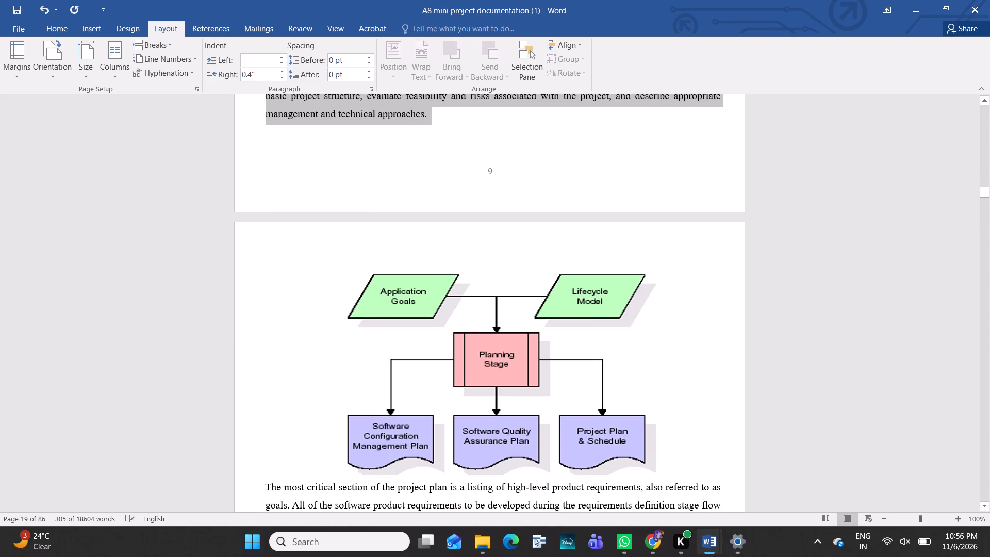
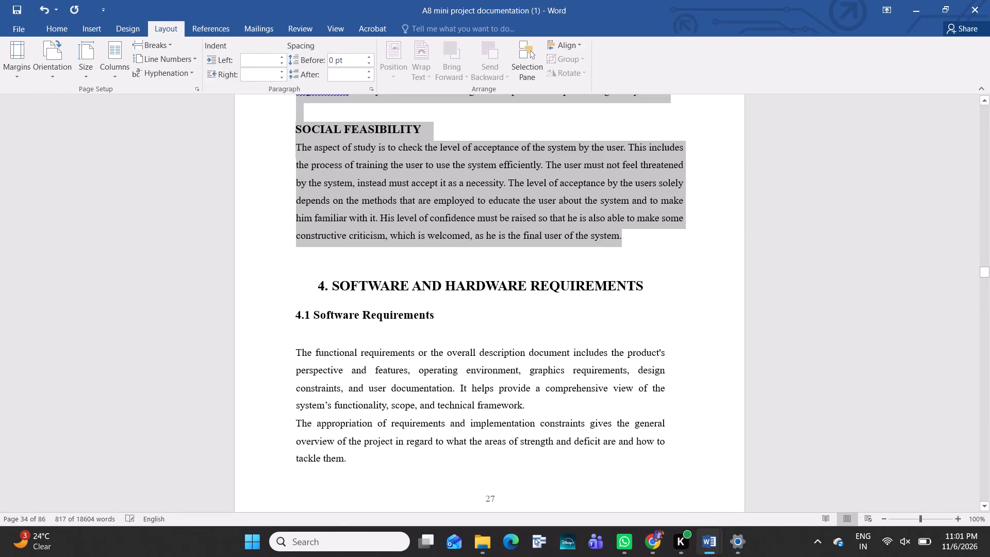
Paste the copied Overall Description through data flow diagram content over the selected feasibility text above chapter 4.
key(ctrl+v)
Check the pasted content's layout from 4. Software and Hardware Requirements back through the UML diagrams to the 3.1 Problem Statement heading.
scroll(621, 241, down, 2)
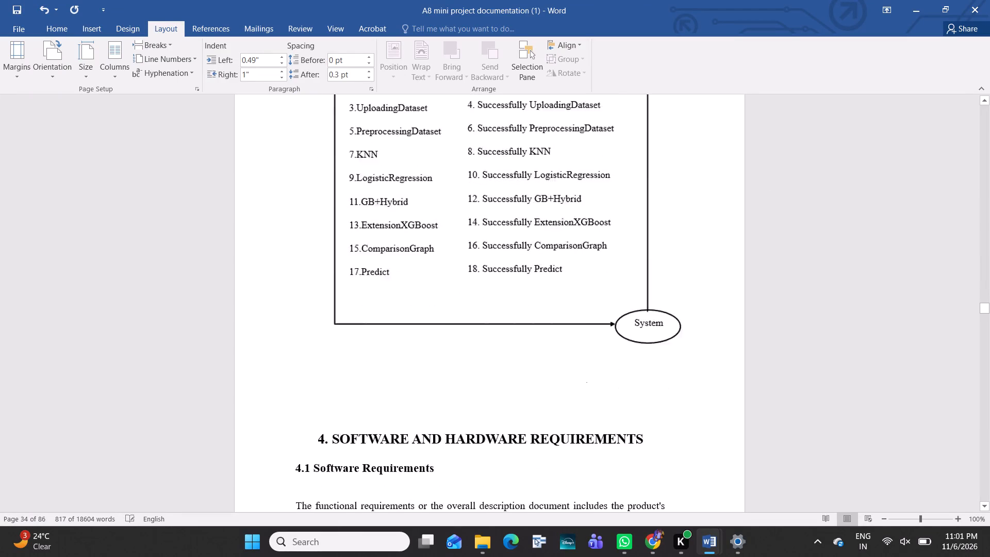
scroll(621, 241, down, 2)
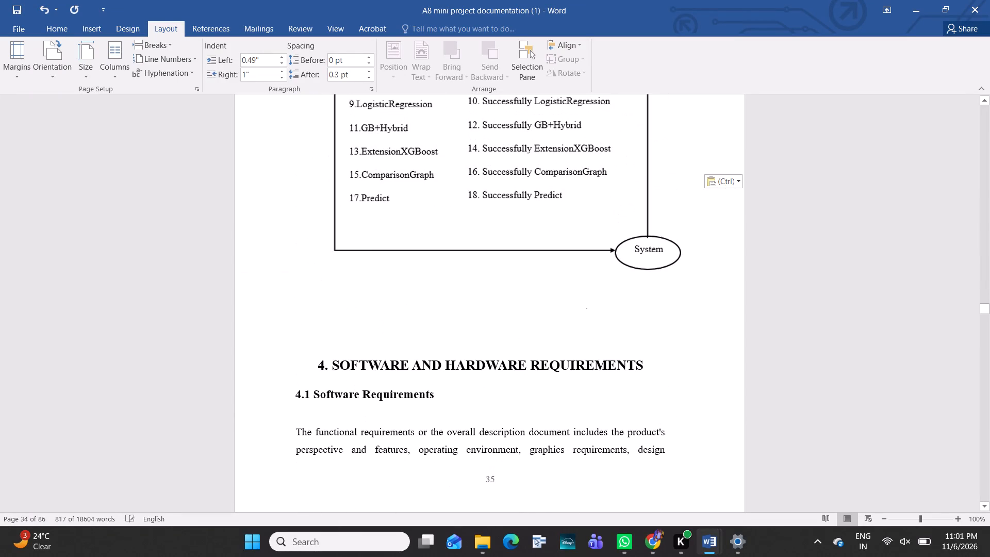
scroll(621, 241, down, 2)
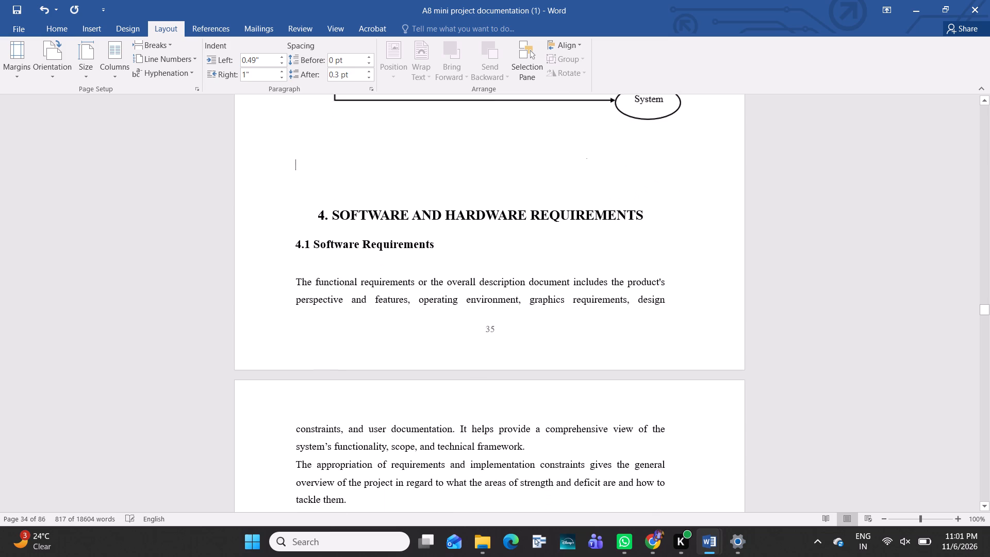
scroll(621, 241, down, 3)
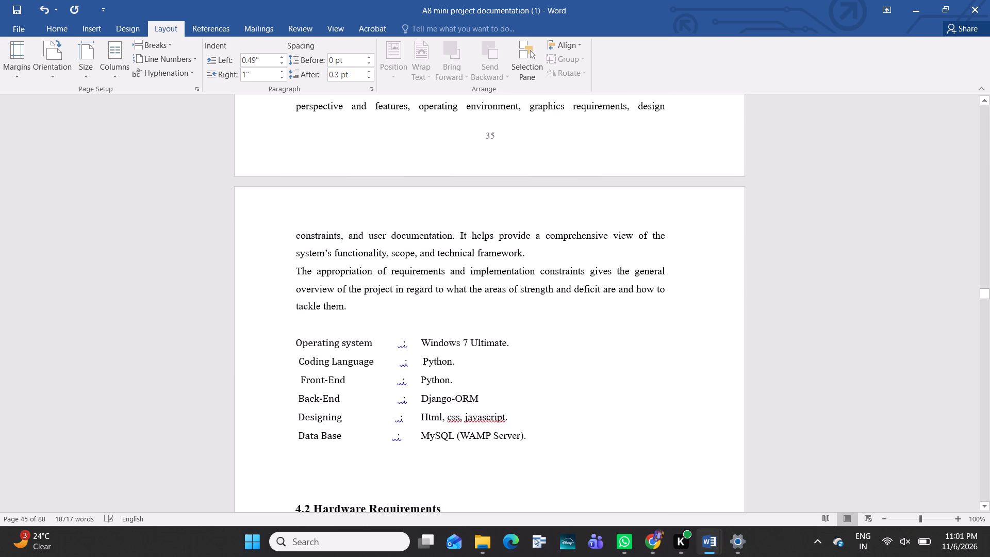
click(742, 349)
scroll(604, 287, up, 10)
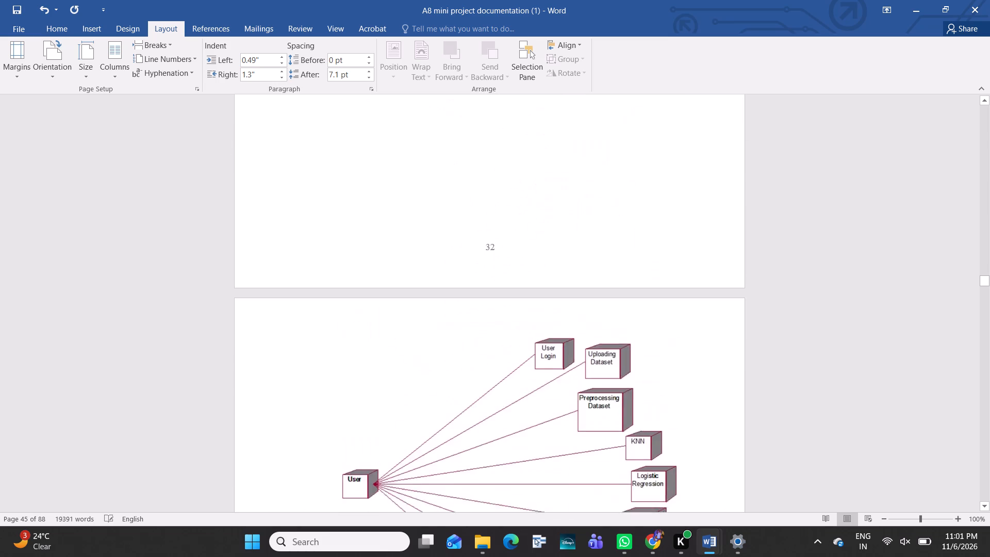
scroll(604, 287, up, 6)
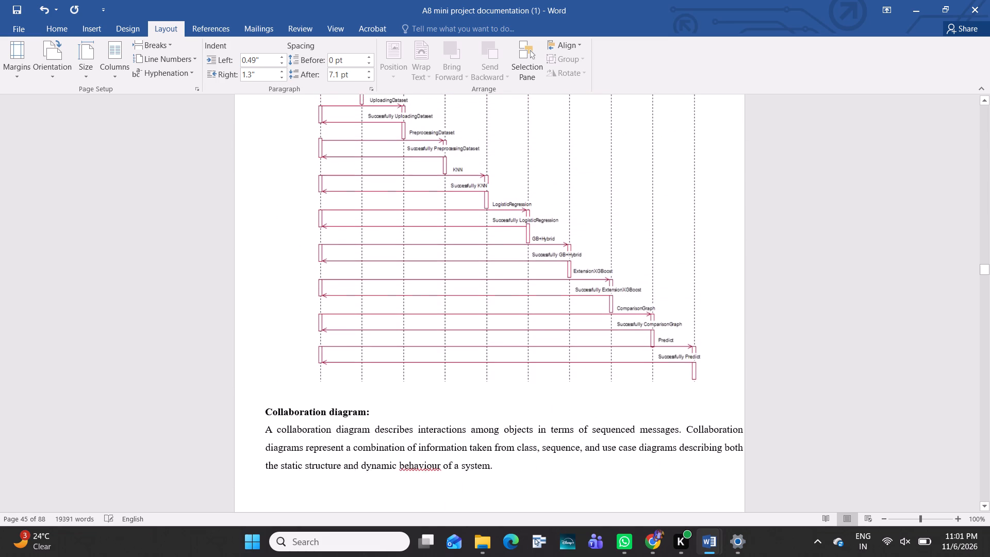
scroll(604, 287, up, 7)
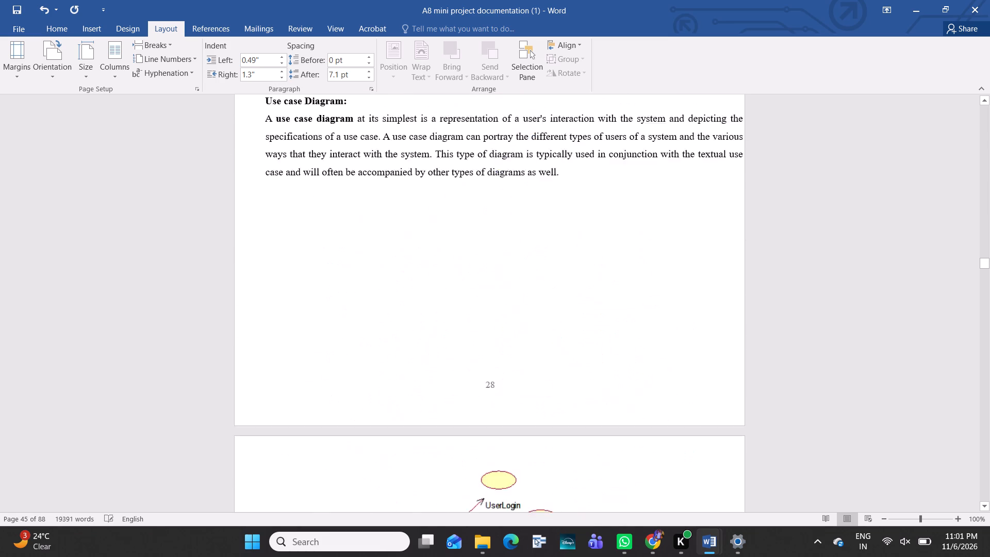
scroll(604, 287, up, 4)
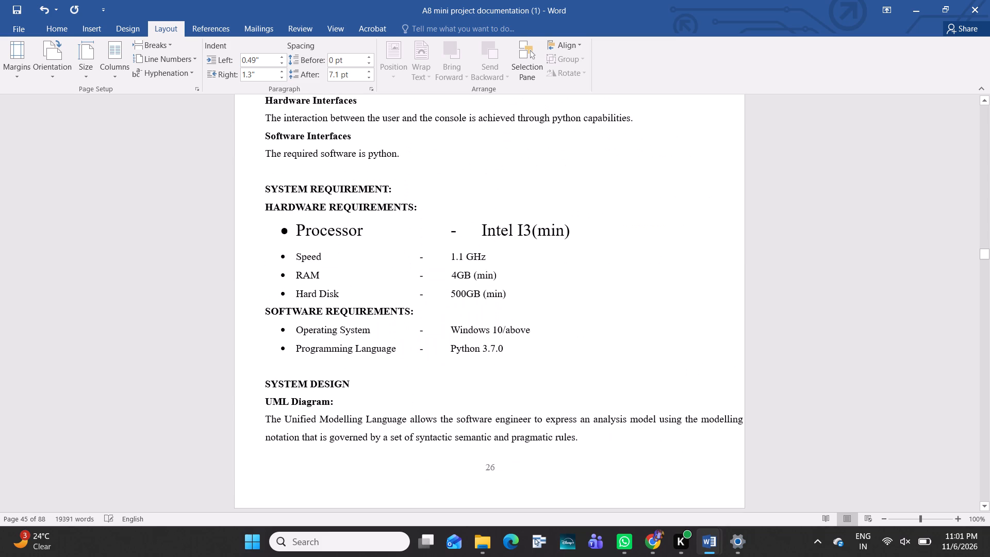
scroll(604, 287, up, 3)
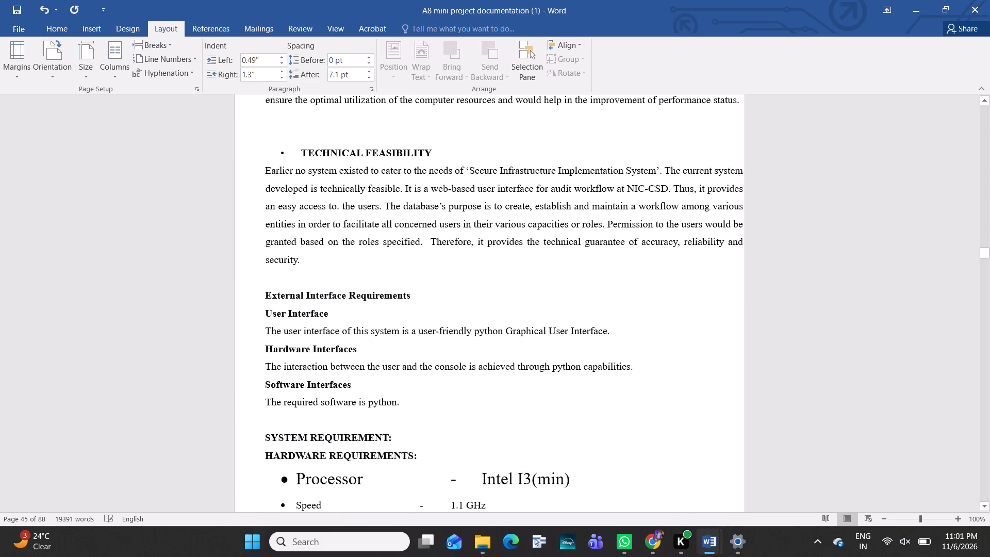
scroll(604, 287, up, 3)
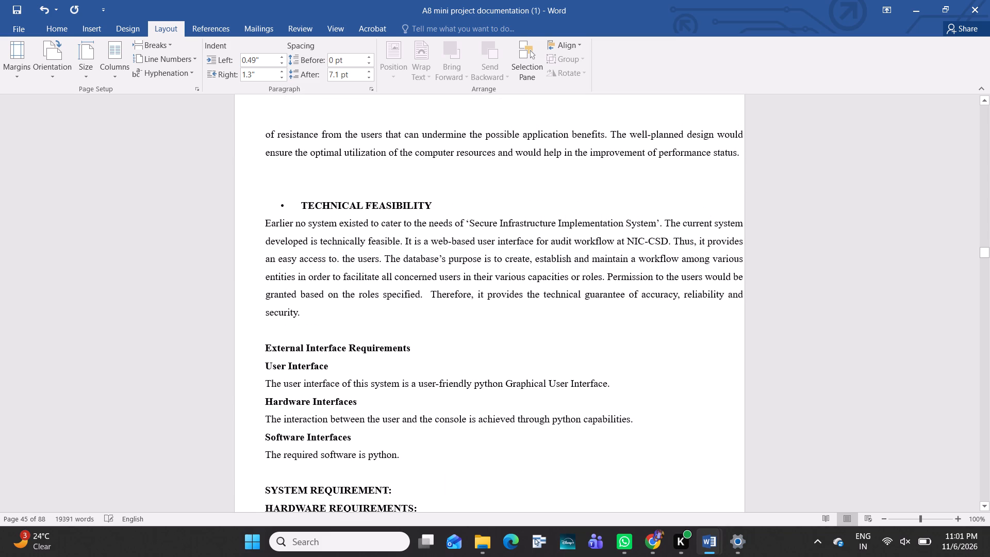
scroll(604, 287, up, 3)
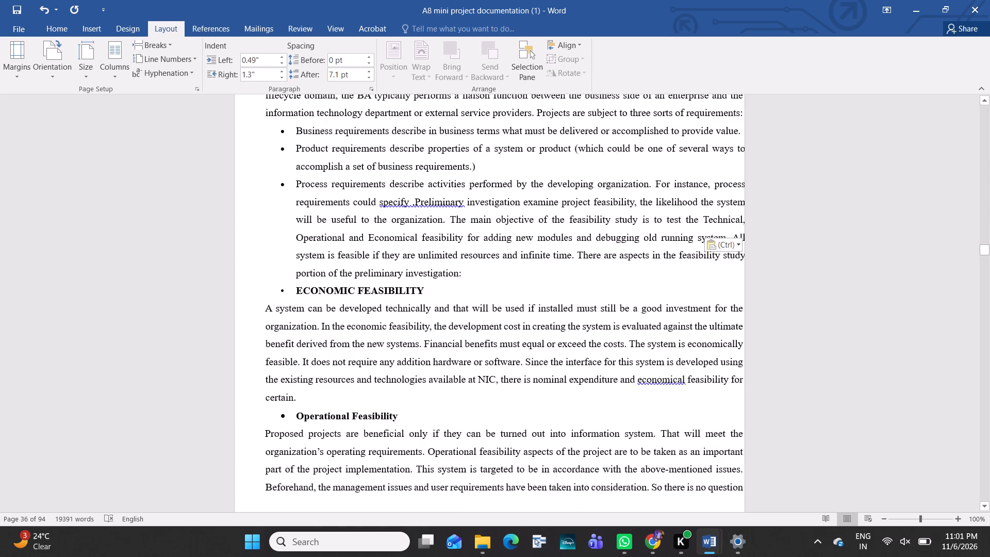
scroll(604, 287, up, 3)
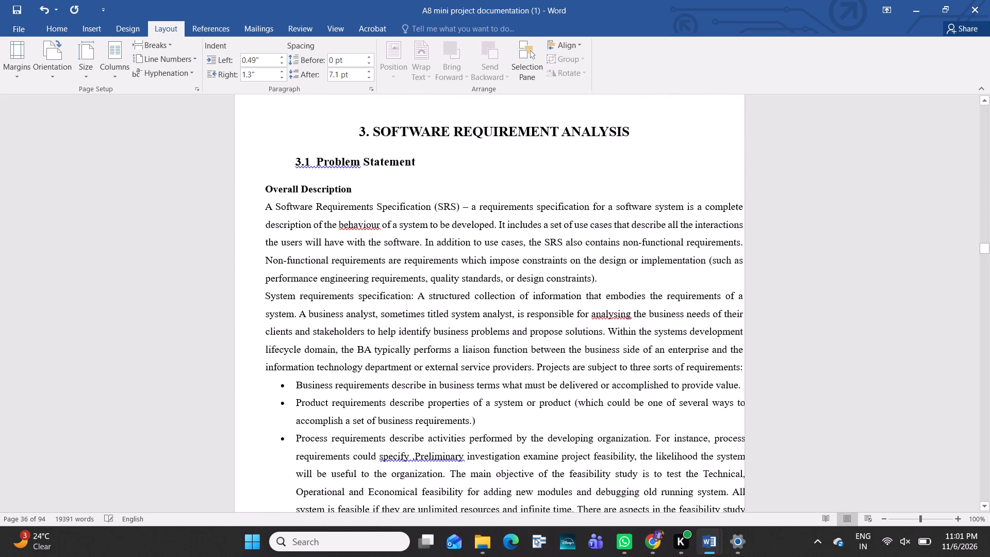
scroll(604, 287, up, 1)
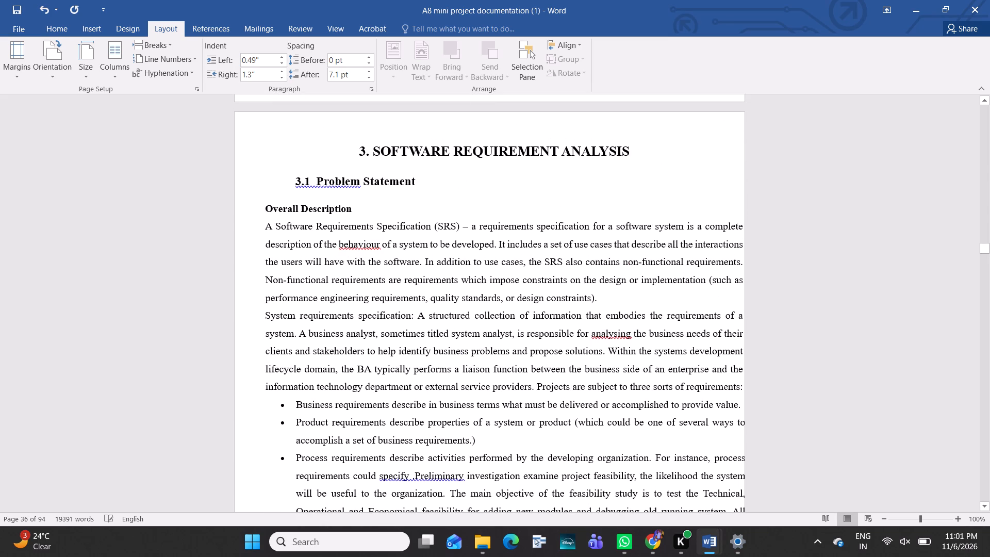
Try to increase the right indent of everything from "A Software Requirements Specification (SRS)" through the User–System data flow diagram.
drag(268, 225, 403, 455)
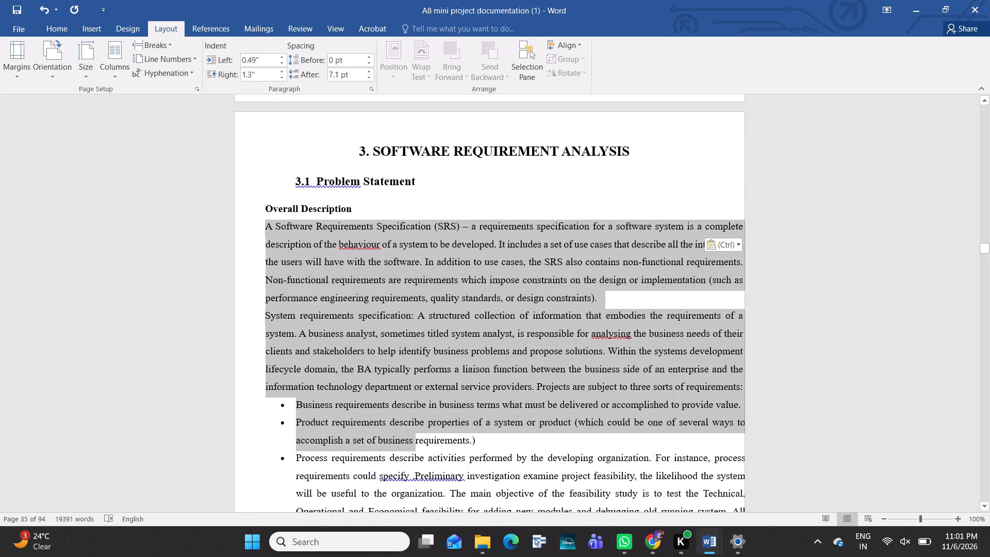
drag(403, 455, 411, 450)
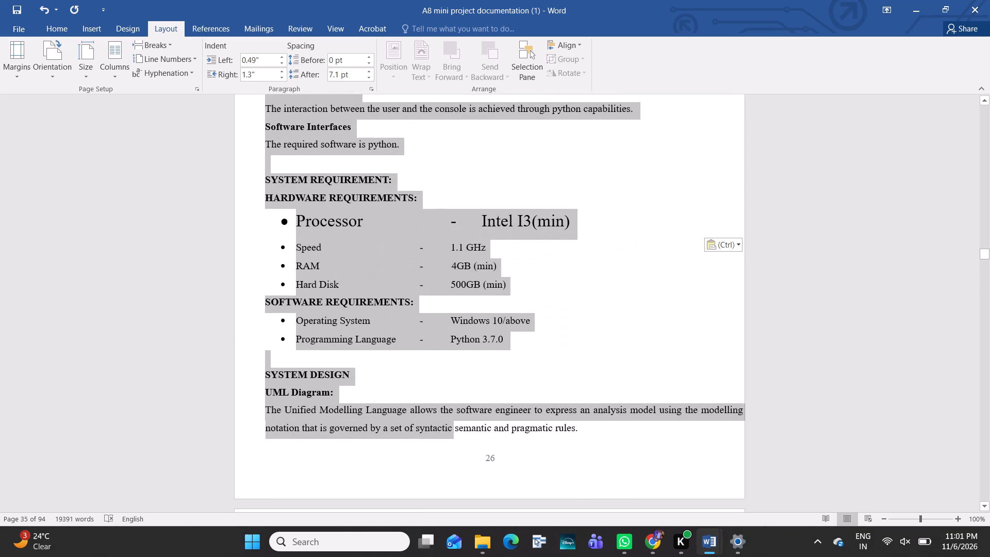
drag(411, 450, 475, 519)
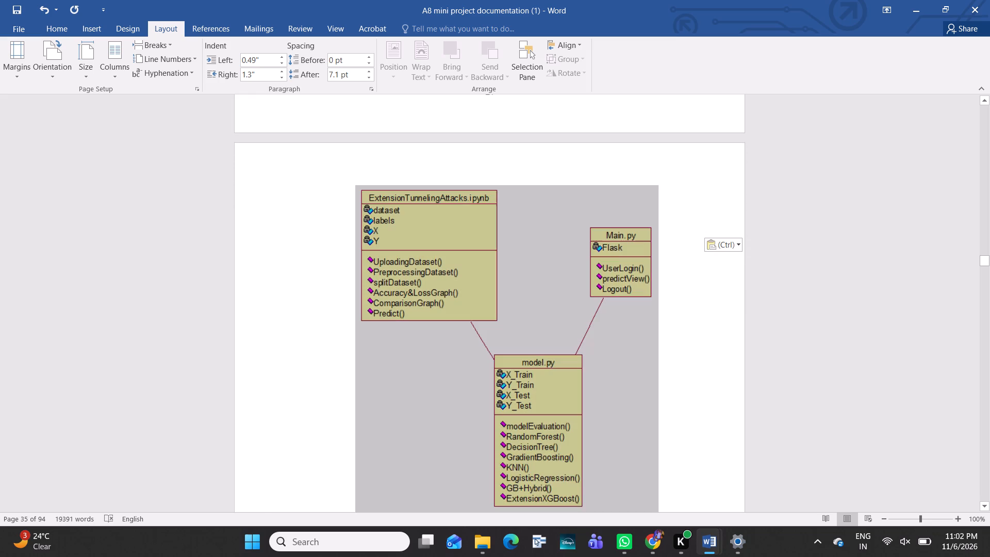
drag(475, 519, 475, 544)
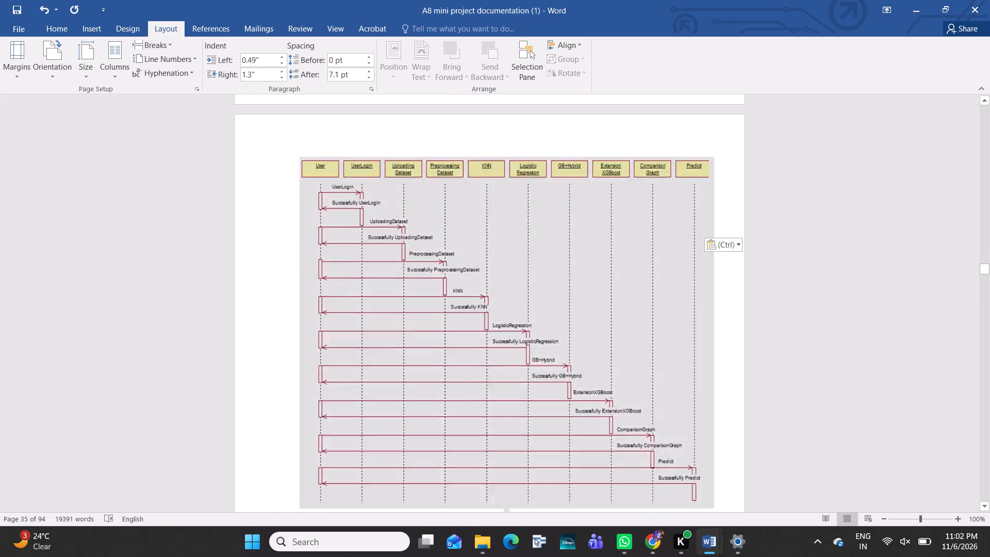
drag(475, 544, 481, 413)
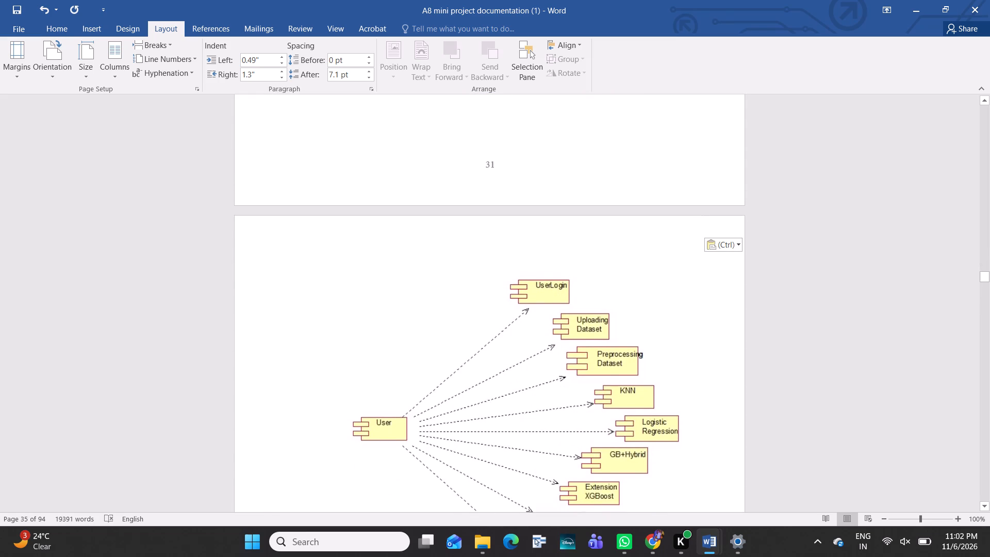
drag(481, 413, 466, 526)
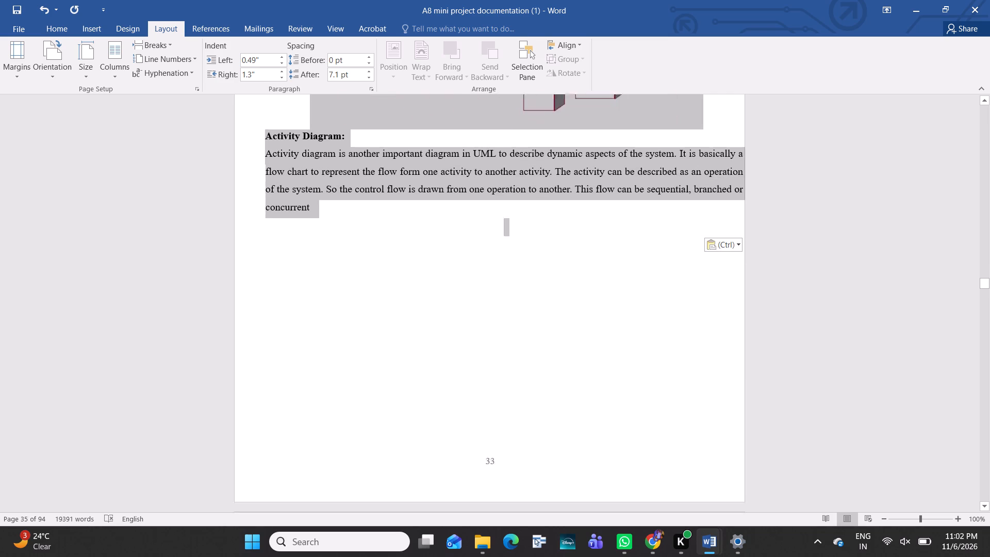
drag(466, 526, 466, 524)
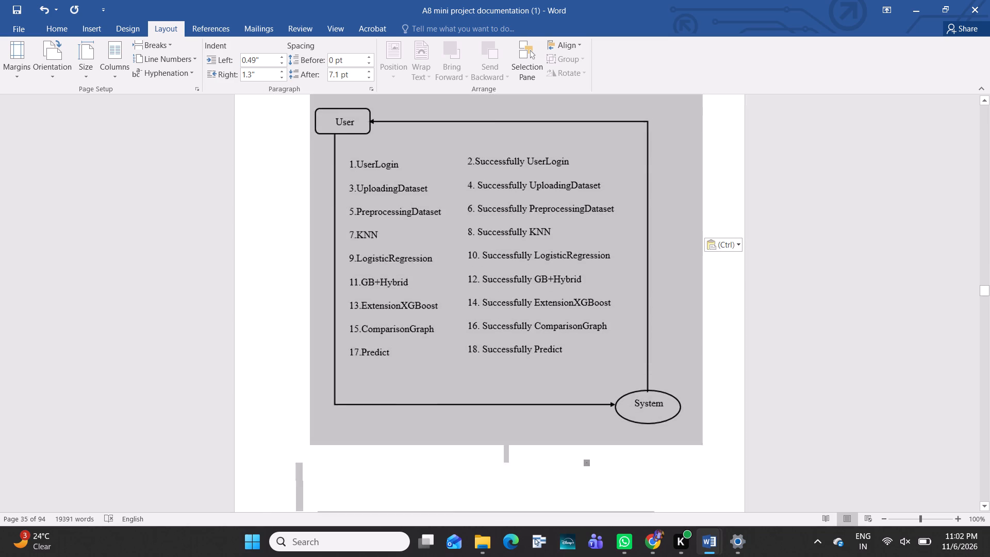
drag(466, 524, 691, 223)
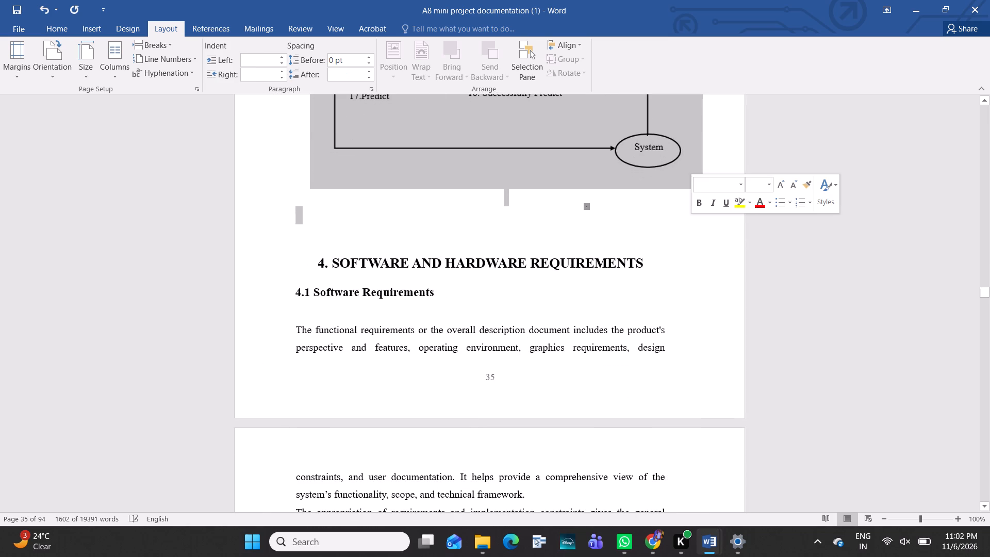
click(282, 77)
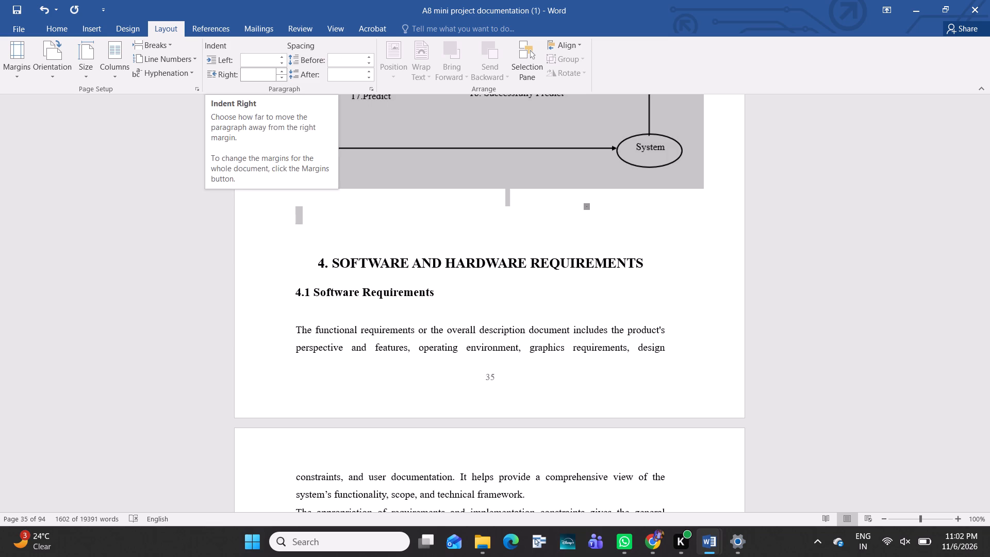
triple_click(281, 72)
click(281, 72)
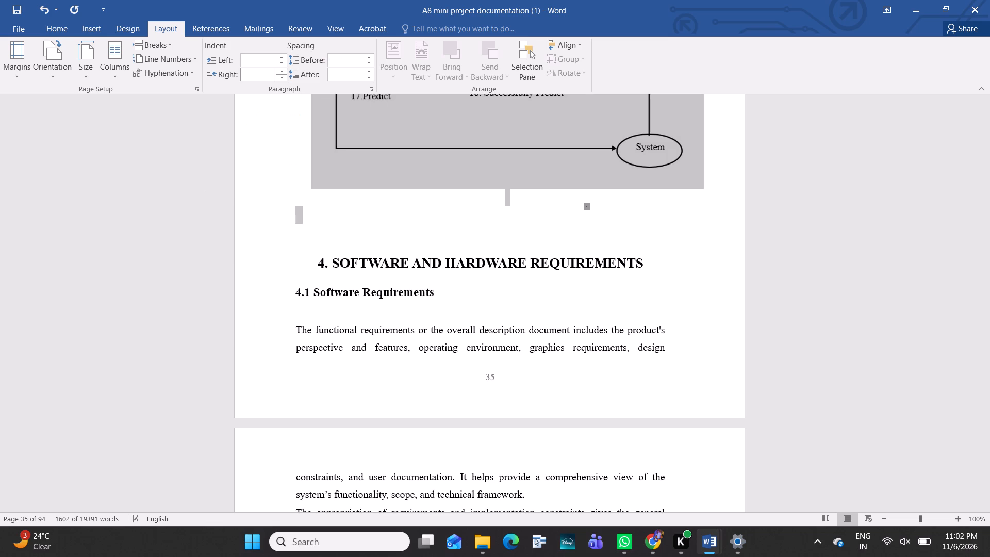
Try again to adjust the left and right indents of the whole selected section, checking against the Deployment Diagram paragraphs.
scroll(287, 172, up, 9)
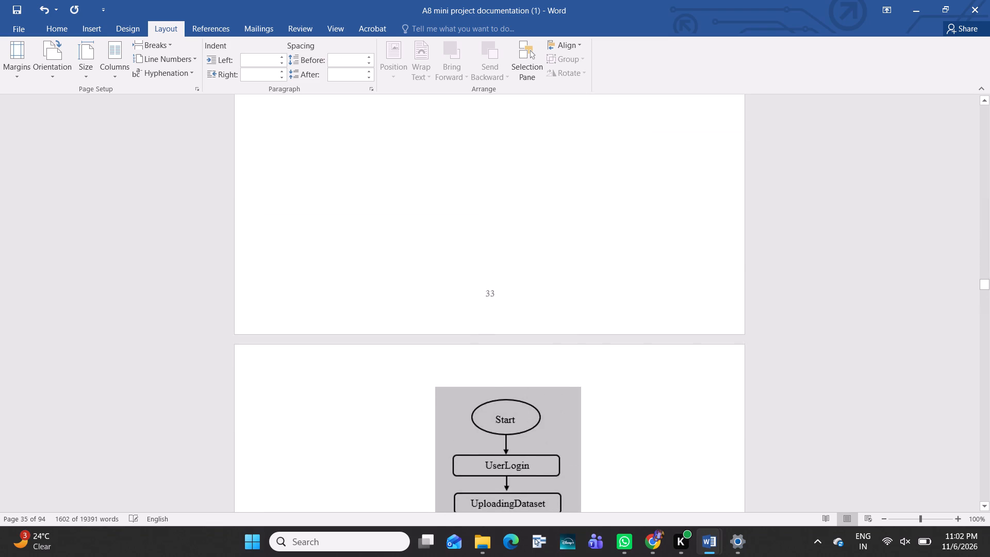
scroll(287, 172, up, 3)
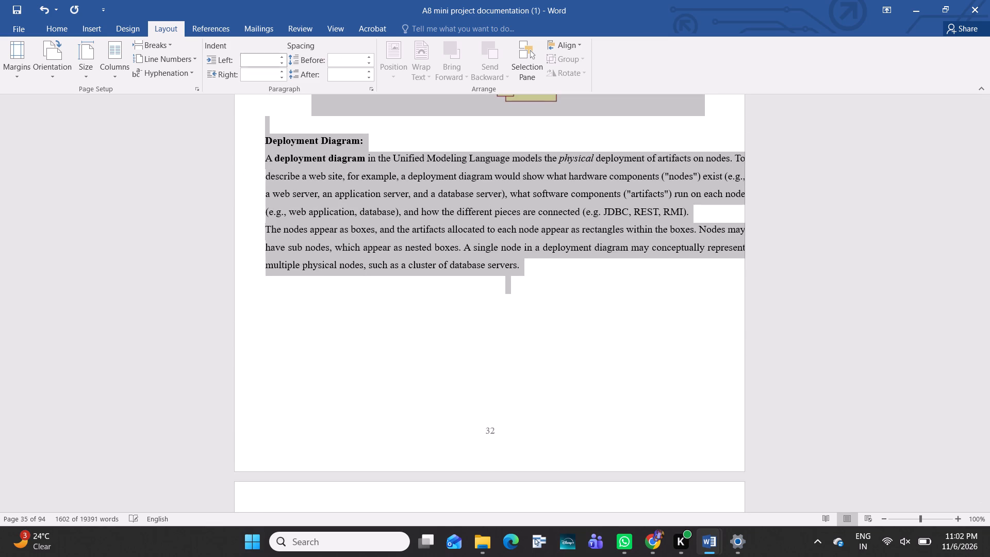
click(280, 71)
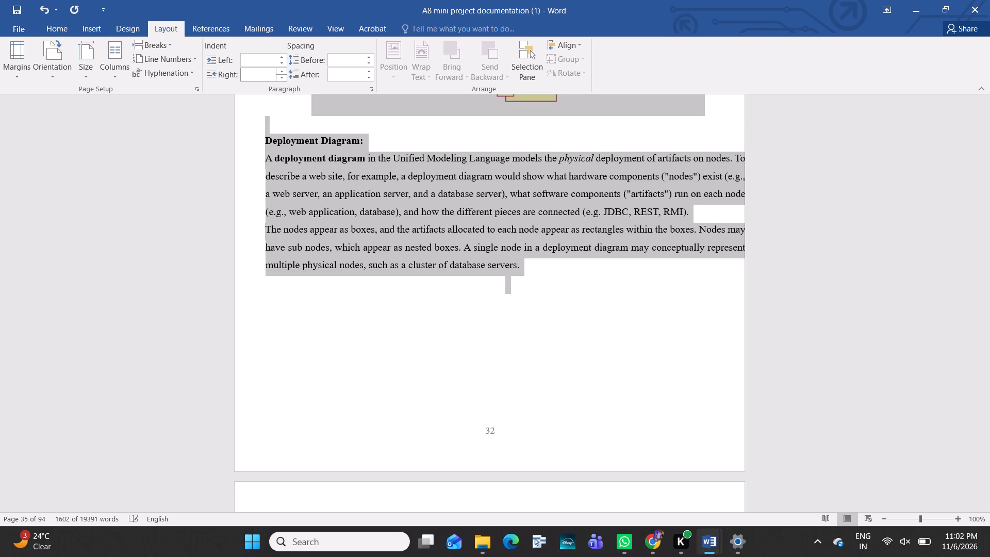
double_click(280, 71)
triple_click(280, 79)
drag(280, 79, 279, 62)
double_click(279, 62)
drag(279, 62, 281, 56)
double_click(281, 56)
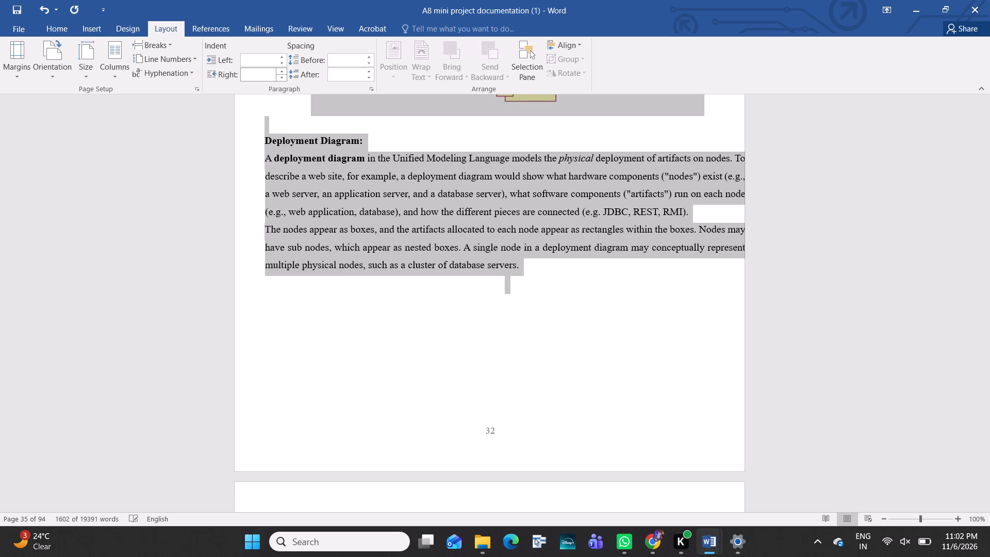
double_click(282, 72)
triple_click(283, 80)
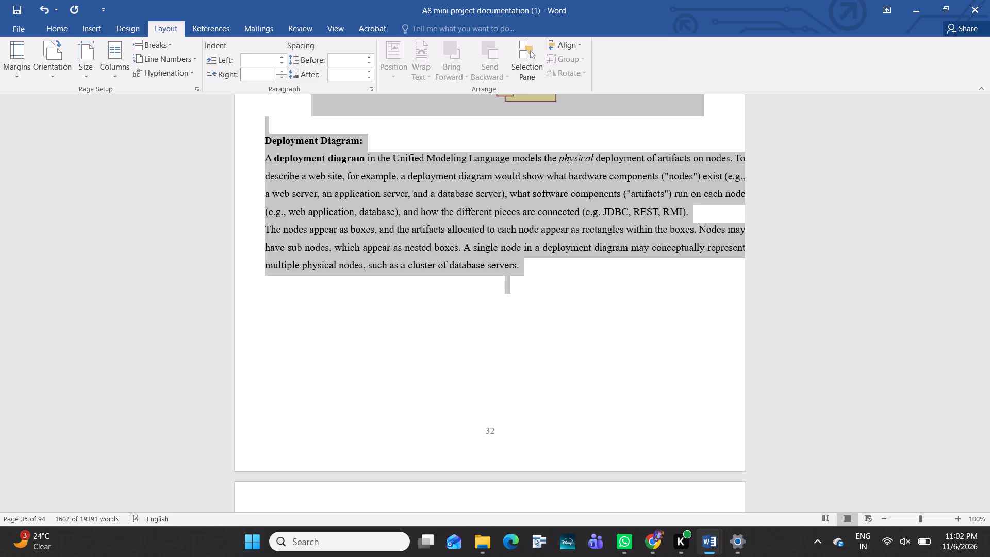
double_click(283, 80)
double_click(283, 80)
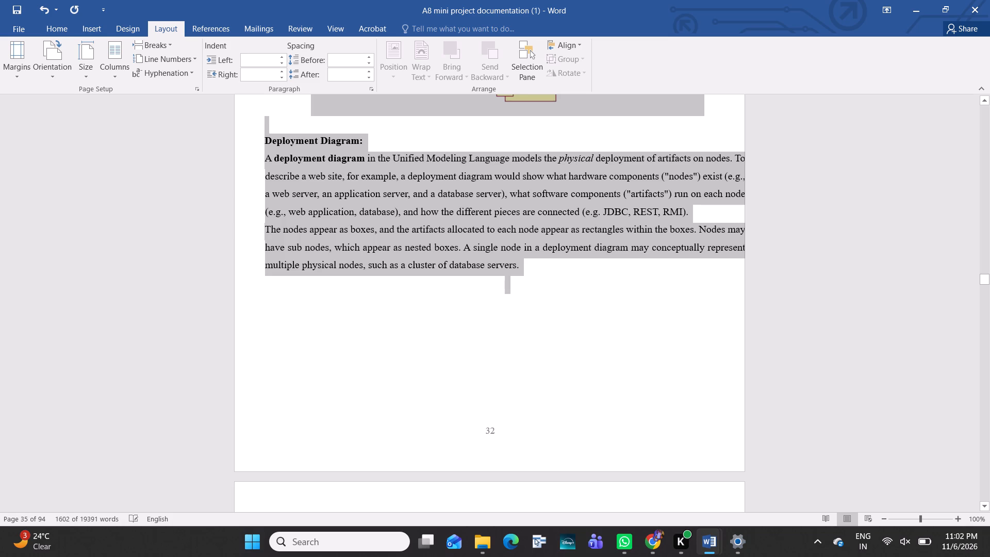
Set a 0.4" right indent on the two Deployment Diagram paragraphs, from "A deployment diagram" through "cluster of database servers".
click(311, 180)
drag(266, 157, 503, 256)
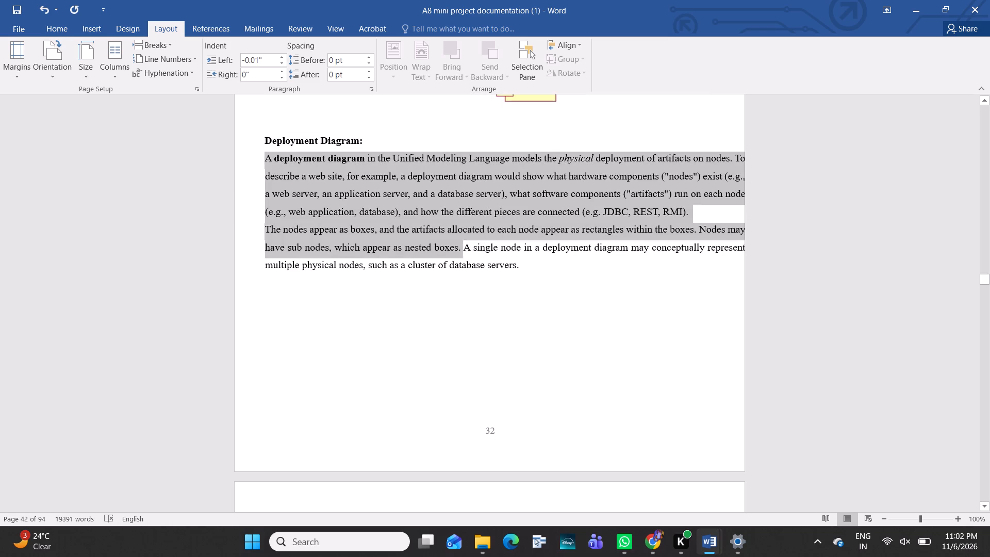
drag(503, 256, 527, 269)
click(280, 79)
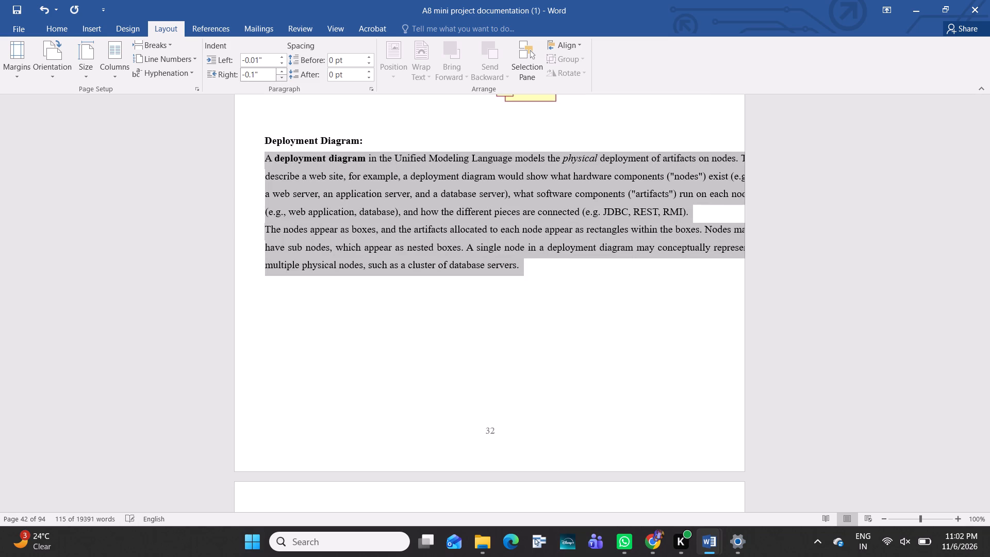
triple_click(283, 70)
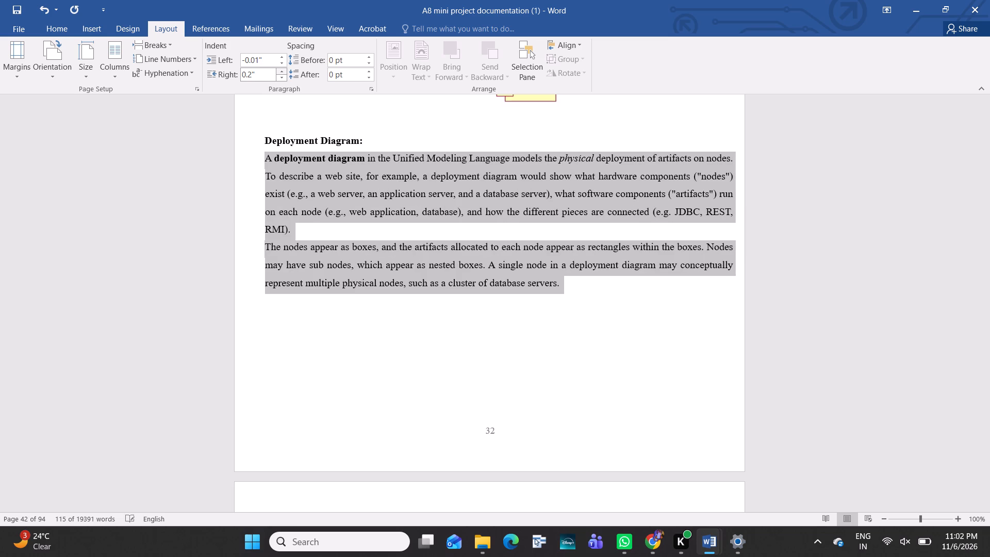
click(283, 70)
click(283, 70)
click(207, 162)
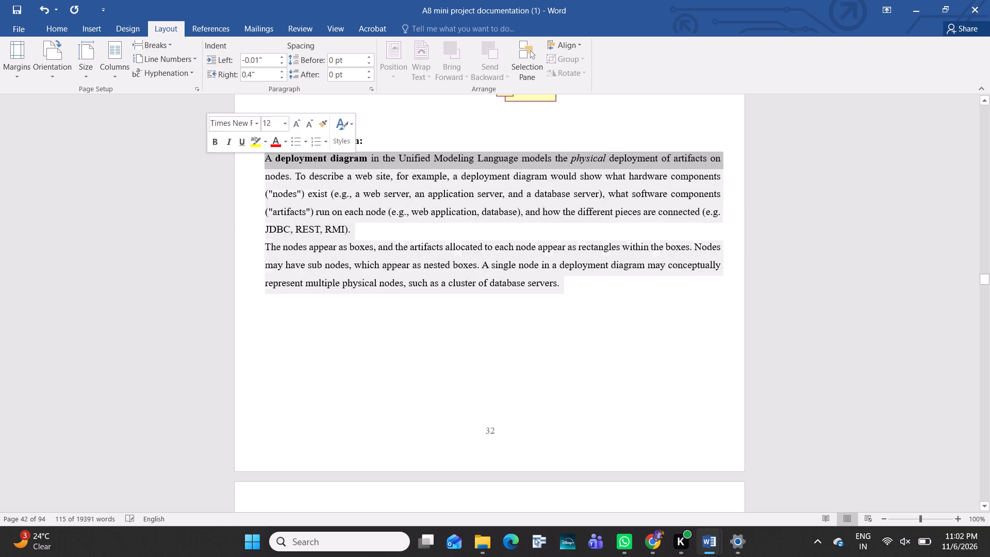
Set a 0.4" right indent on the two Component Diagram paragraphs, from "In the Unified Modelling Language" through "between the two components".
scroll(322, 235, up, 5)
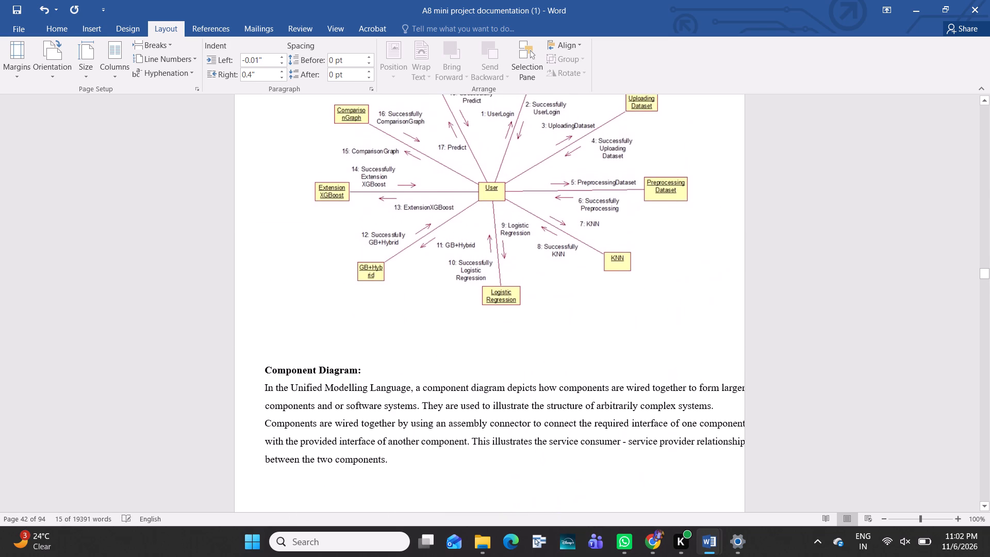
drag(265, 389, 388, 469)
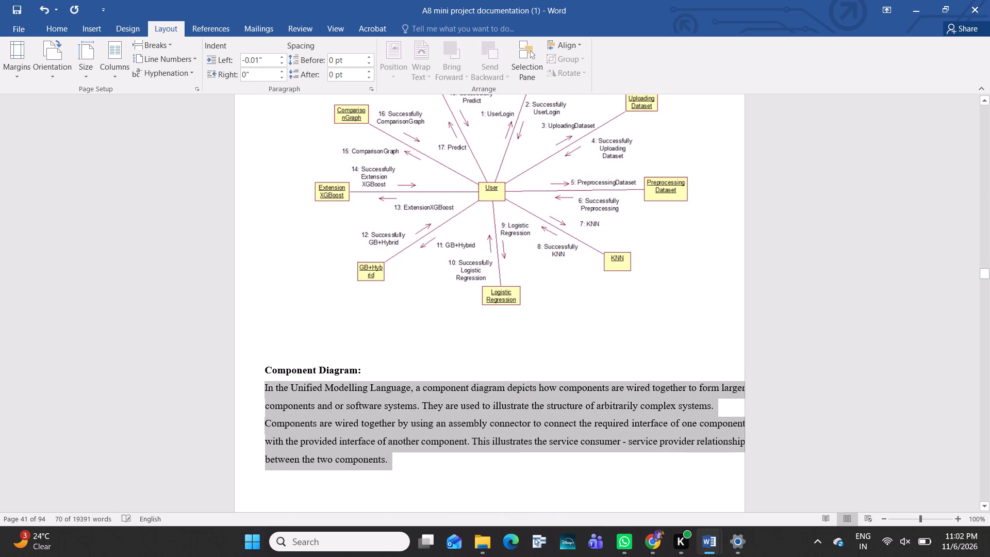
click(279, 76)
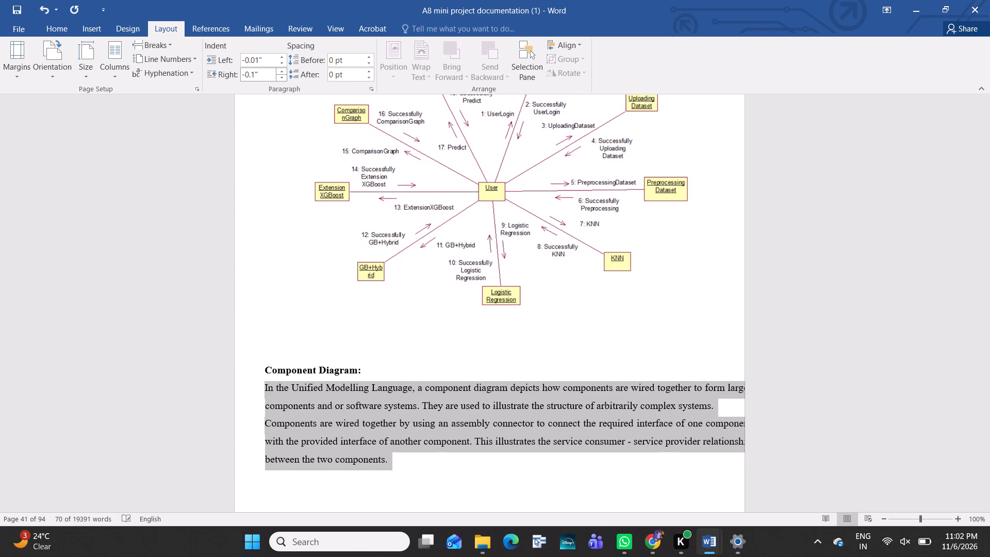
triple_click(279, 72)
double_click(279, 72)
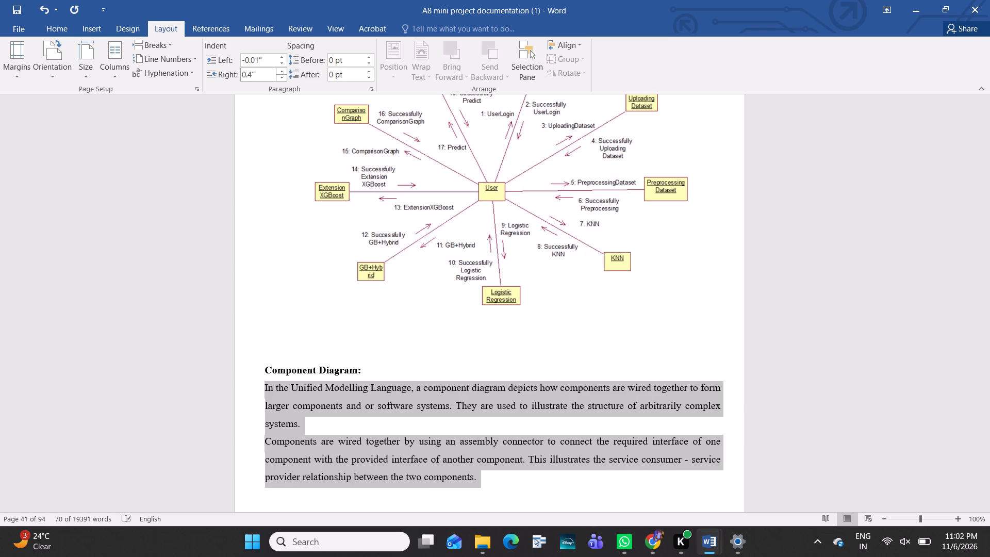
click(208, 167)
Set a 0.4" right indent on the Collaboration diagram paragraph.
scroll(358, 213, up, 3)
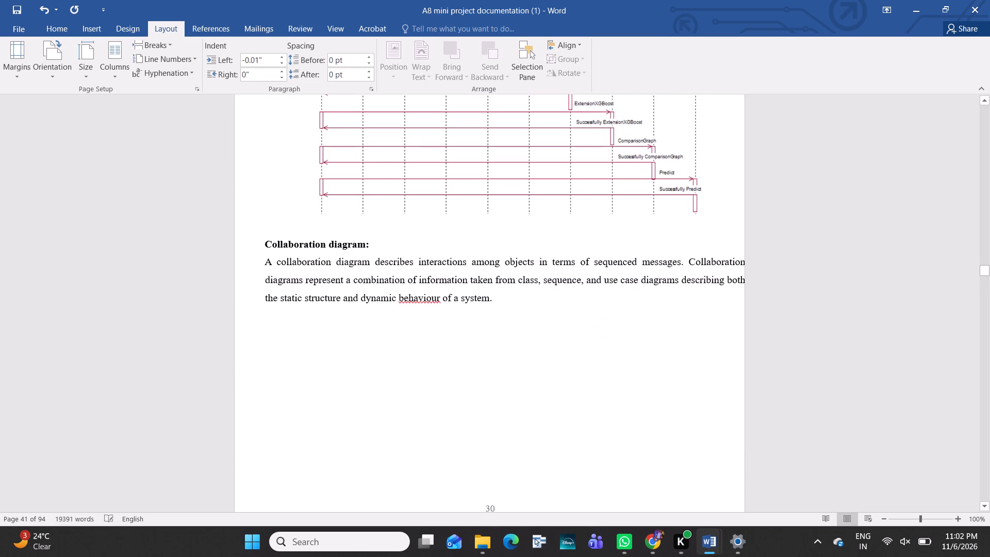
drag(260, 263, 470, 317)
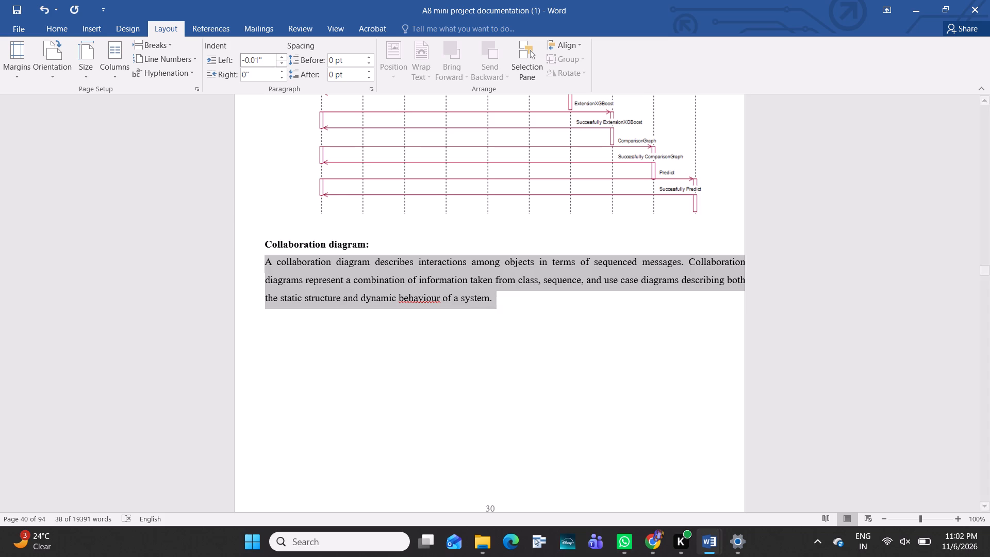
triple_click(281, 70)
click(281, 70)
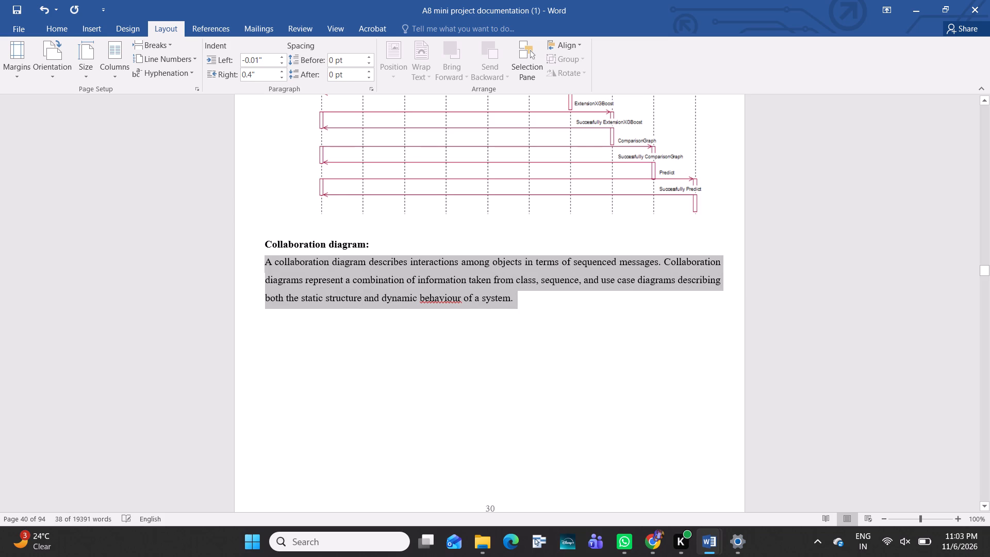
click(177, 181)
Examine the layout from the 5.2 Dataflow Diagram section back through the UML diagrams to the SYSTEM REQUIREMENT lists.
scroll(177, 181, up, 1)
scroll(177, 181, down, 9)
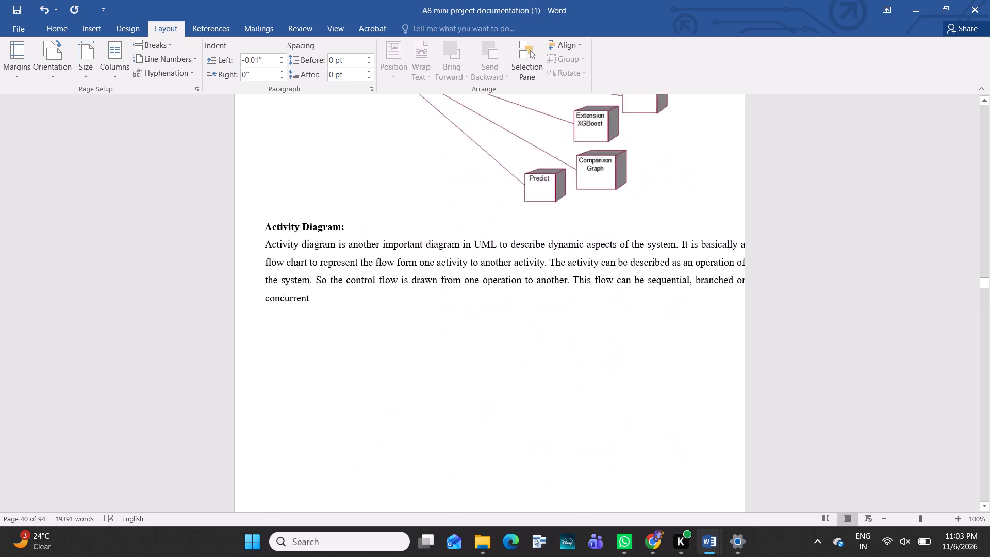
scroll(177, 181, down, 7)
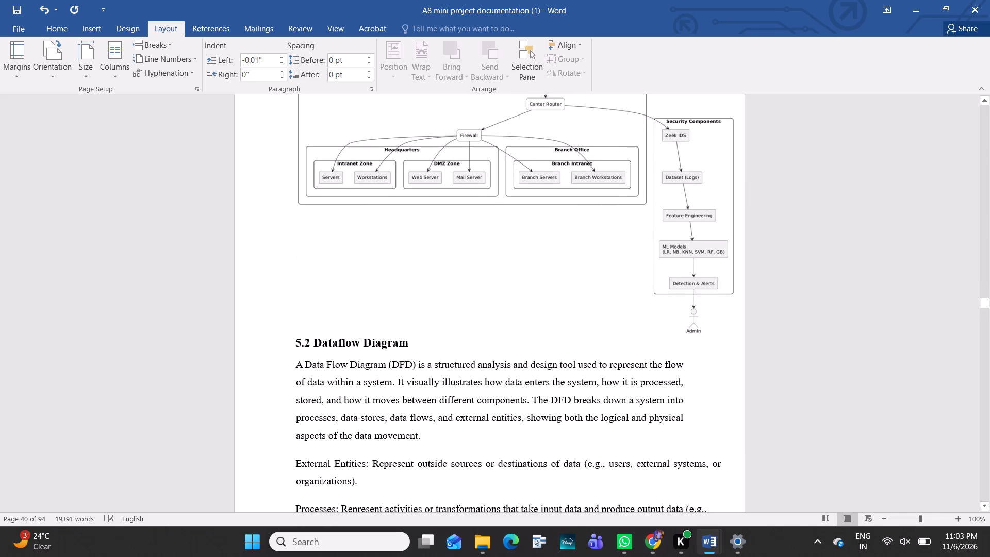
scroll(177, 181, down, 3)
scroll(177, 181, up, 1)
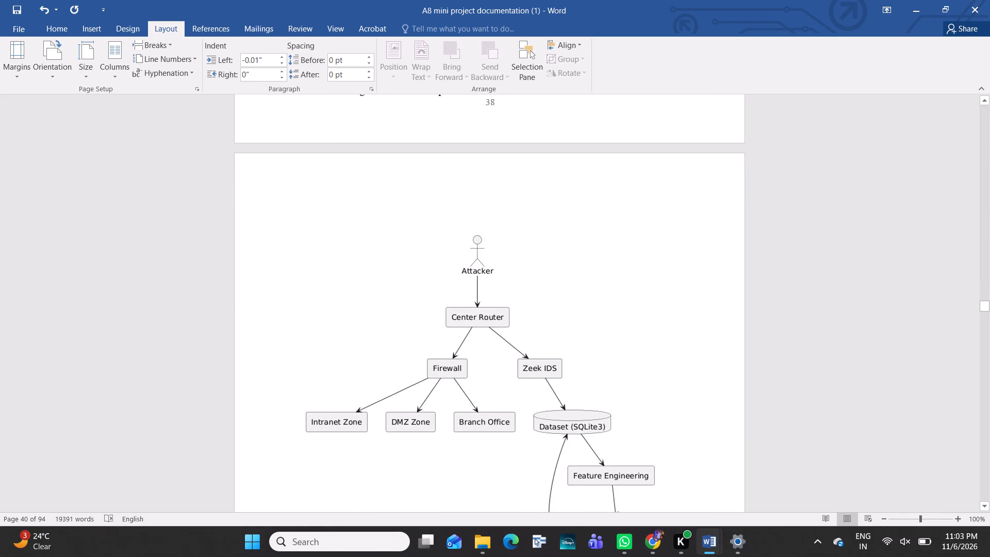
scroll(177, 181, up, 4)
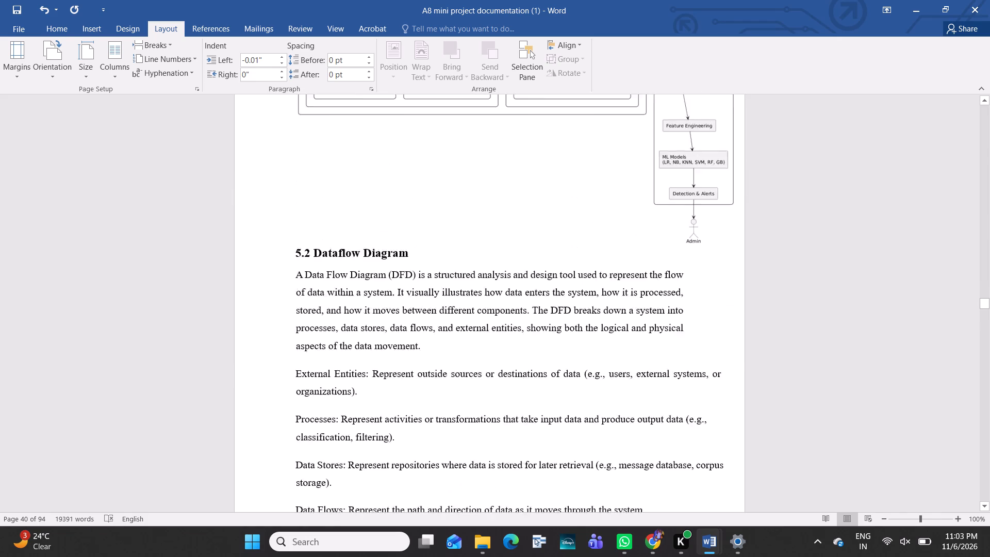
scroll(177, 181, up, 5)
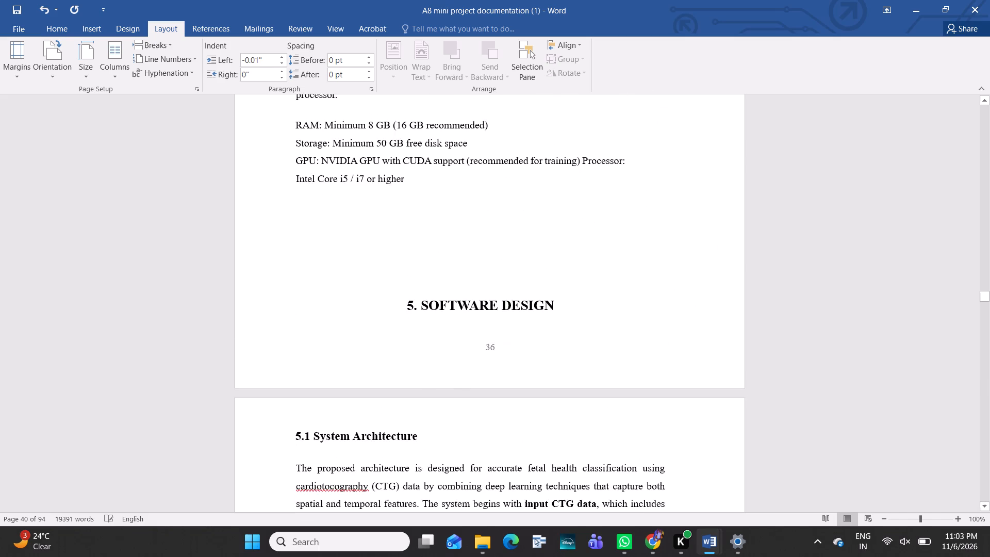
scroll(177, 181, up, 5)
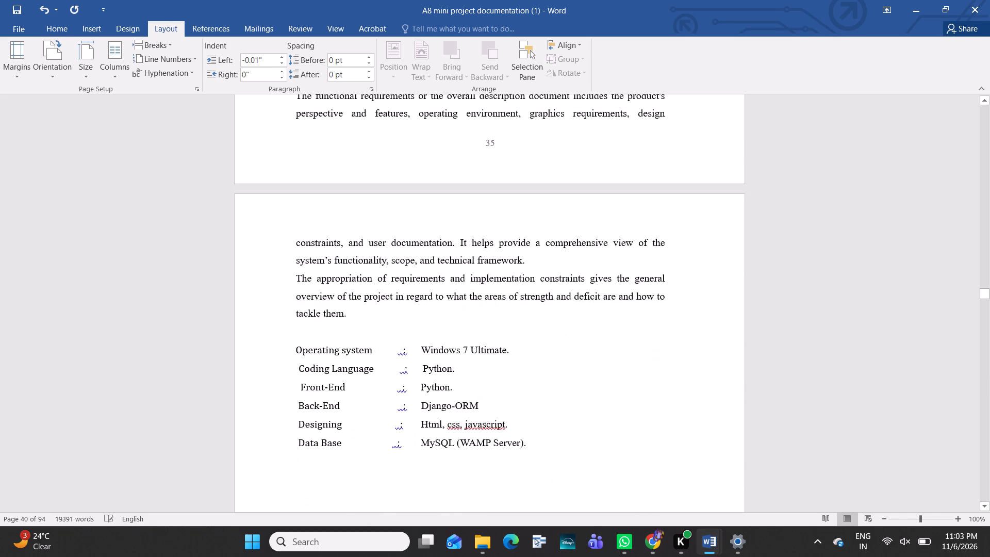
scroll(177, 181, up, 10)
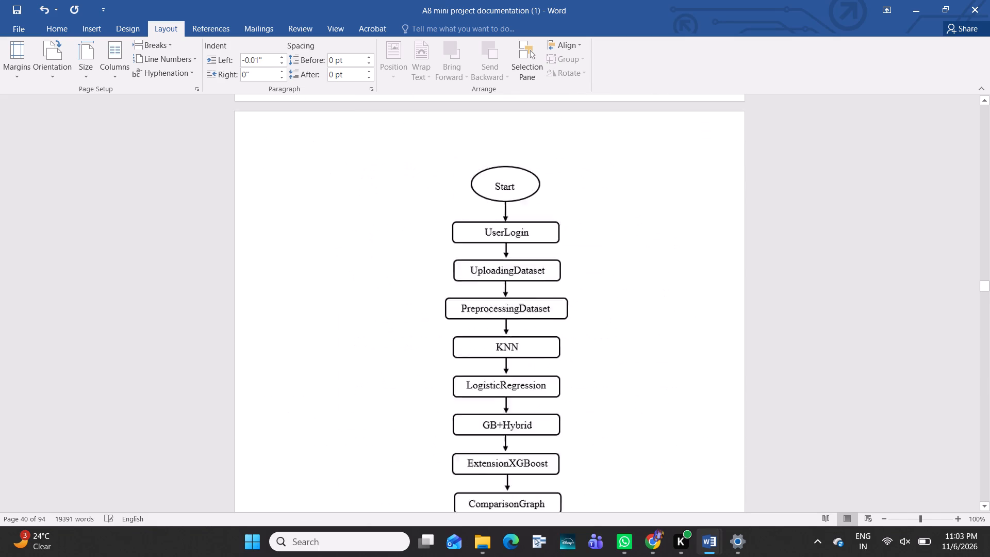
scroll(177, 181, up, 9)
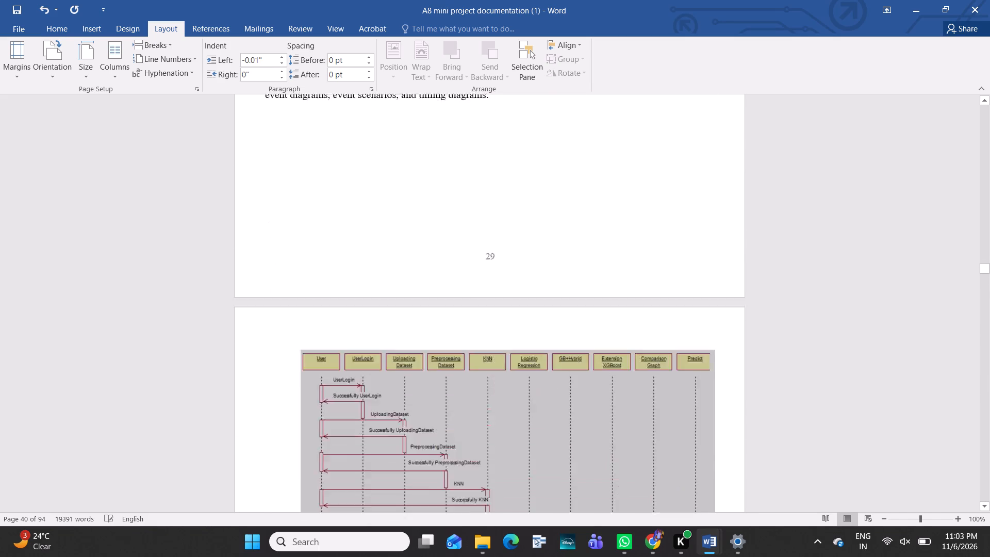
scroll(177, 181, up, 8)
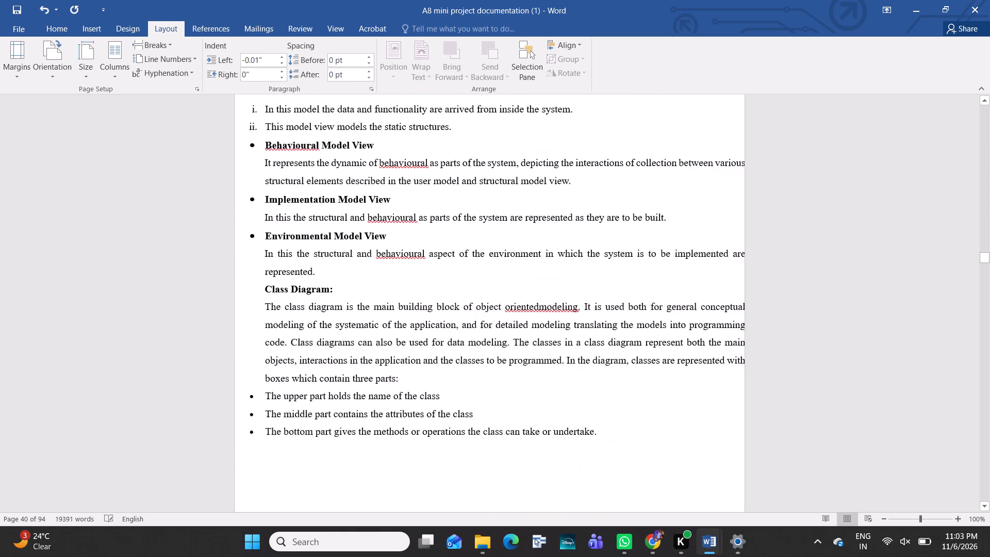
scroll(177, 181, up, 1)
scroll(177, 181, down, 4)
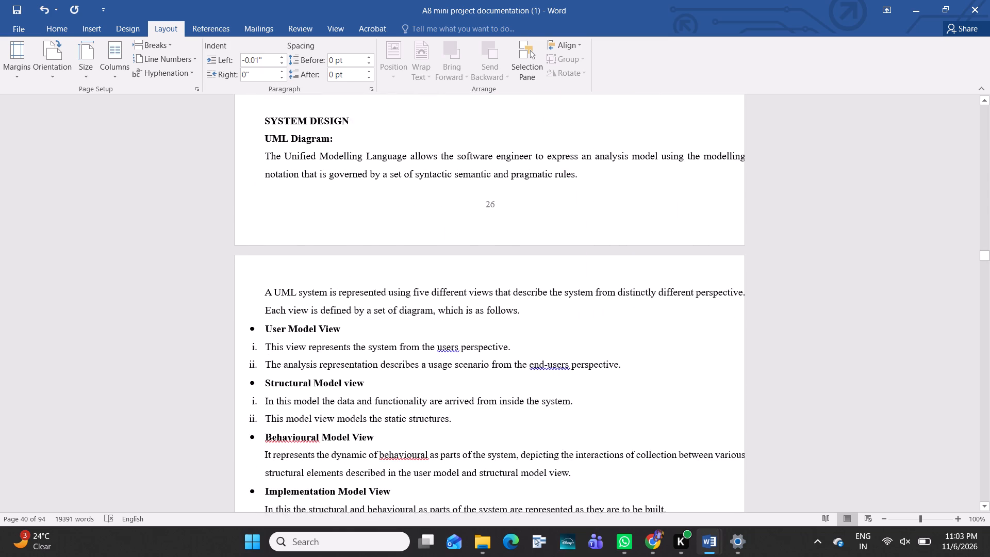
scroll(177, 181, down, 2)
scroll(177, 181, up, 3)
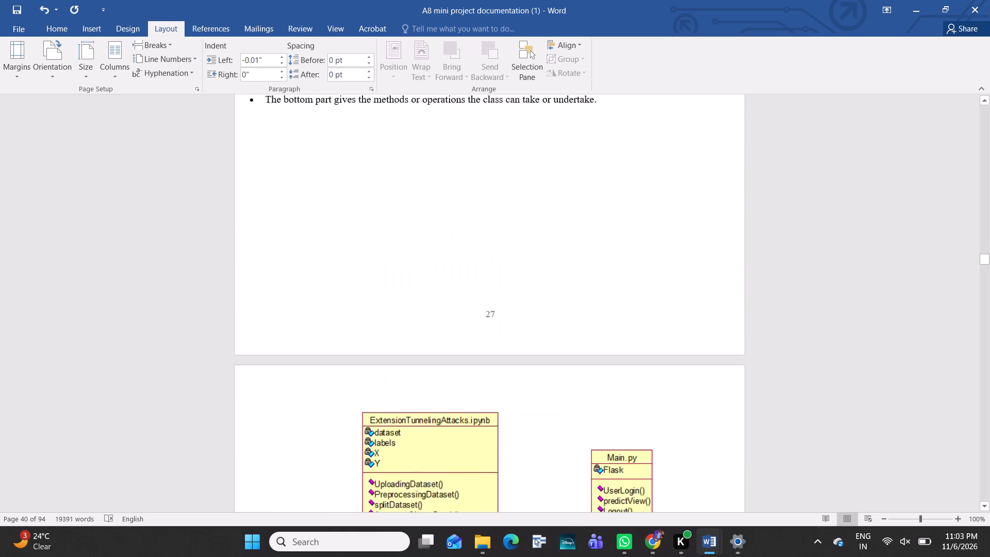
scroll(177, 181, up, 5)
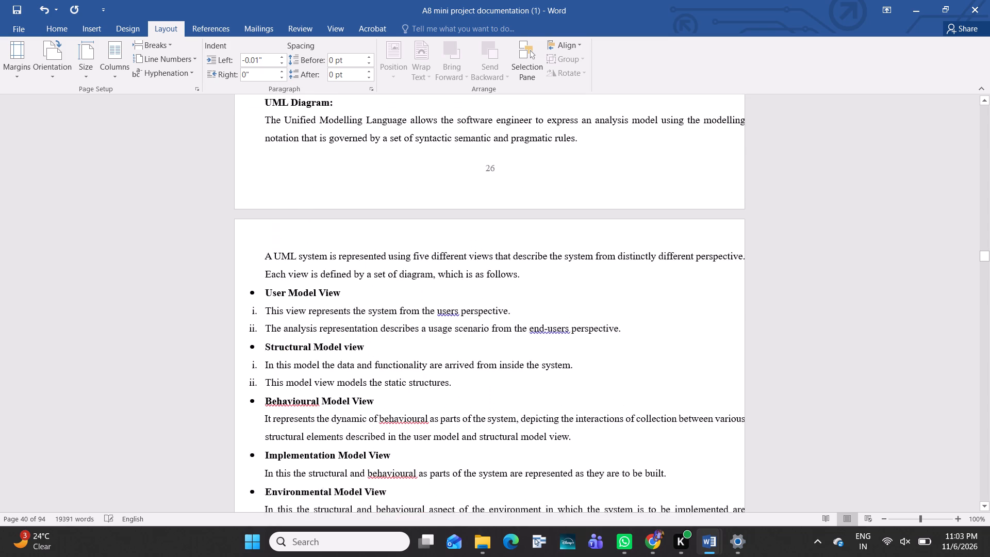
scroll(177, 181, up, 1)
scroll(177, 181, down, 5)
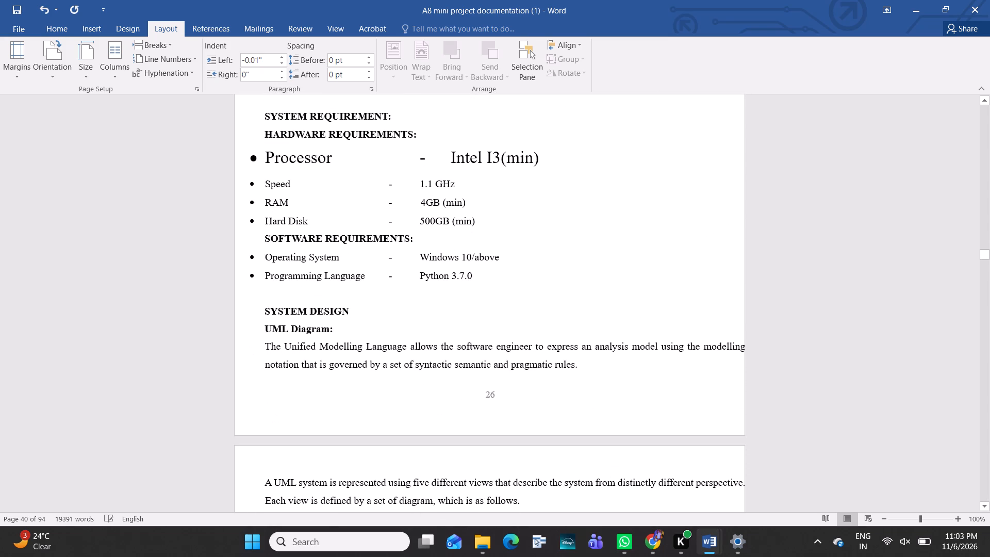
Delete everything from the SYSTEM DESIGN heading through the last diagram before the 4. Software and Hardware Requirements heading.
scroll(177, 181, down, 1)
drag(261, 226, 354, 556)
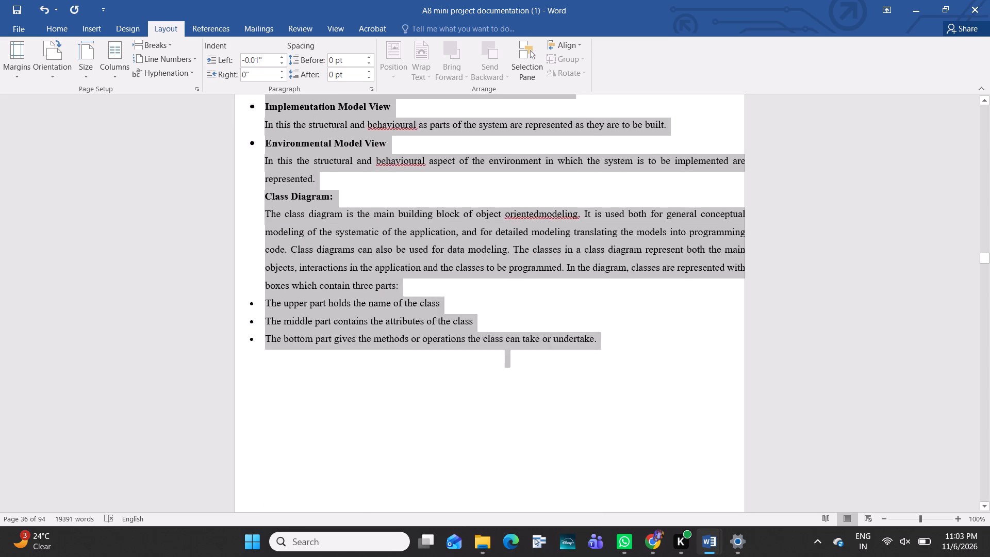
drag(354, 556, 398, 555)
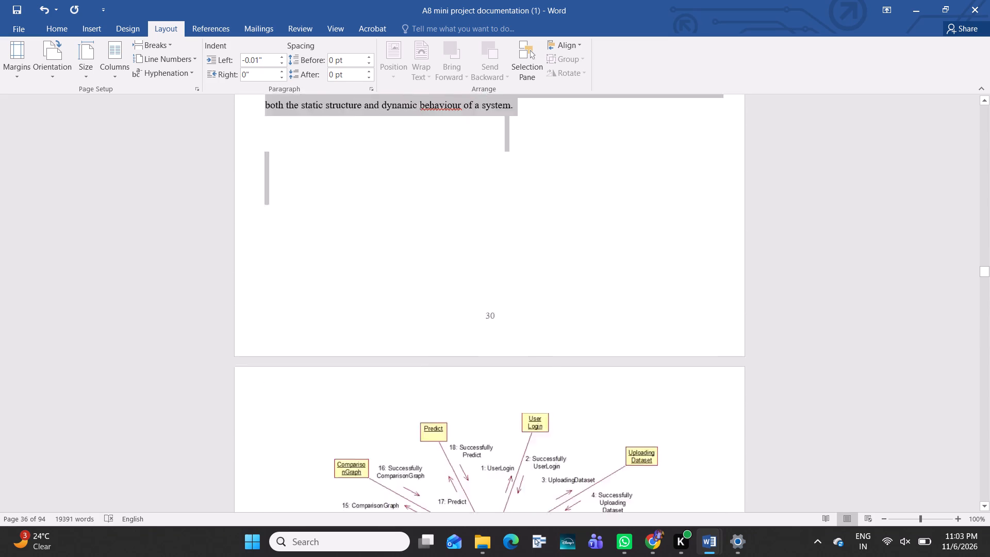
drag(398, 555, 409, 544)
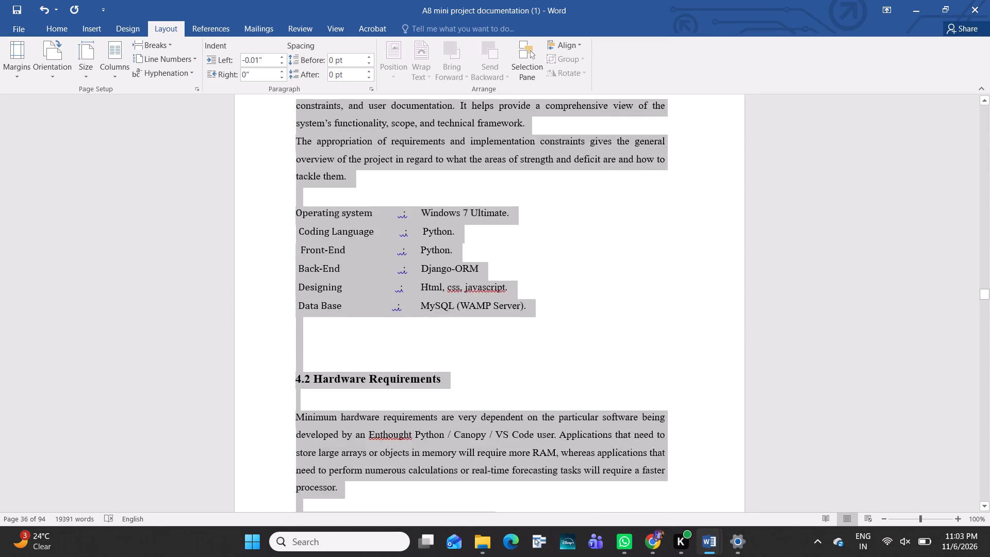
drag(409, 544, 338, 107)
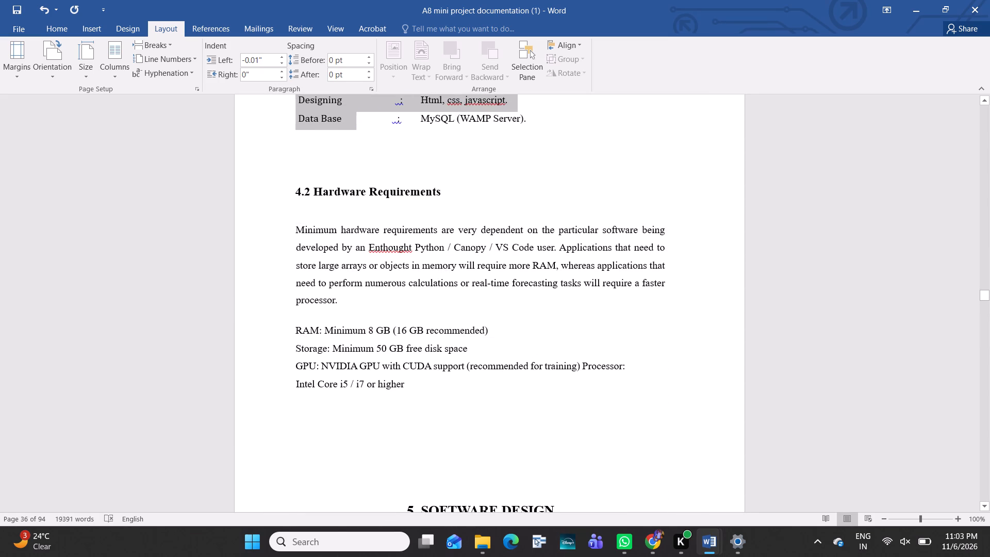
drag(338, 107, 559, 131)
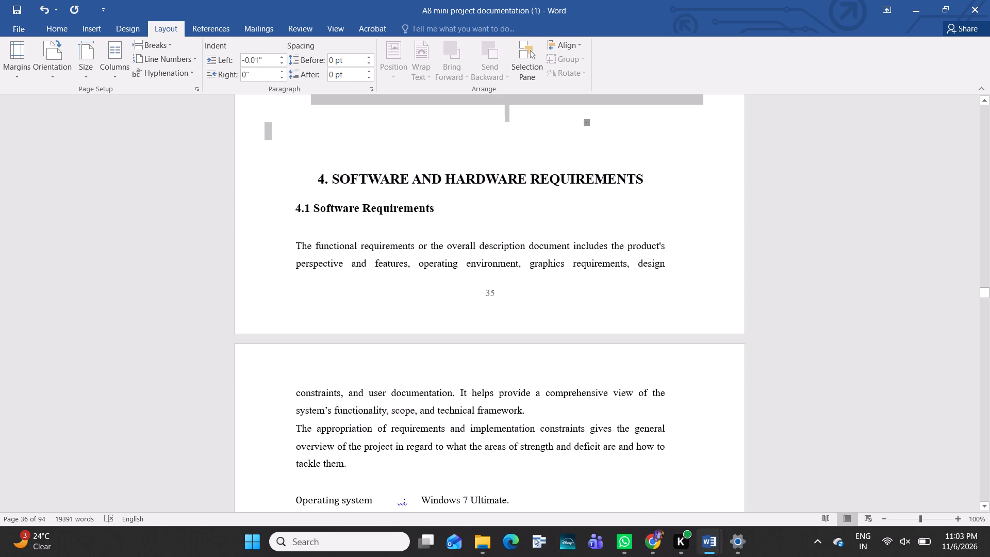
drag(559, 131, 617, 132)
key(BackSpace)
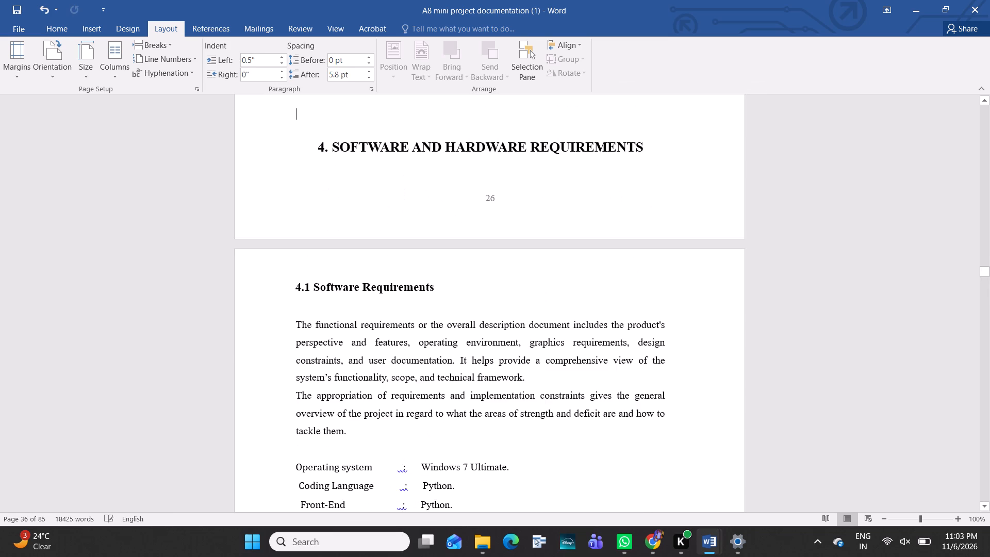
Check the content on both sides of the 4. Software and Hardware Requirements heading, from Technical Feasibility through 4.1 Software Requirements.
scroll(563, 209, up, 2)
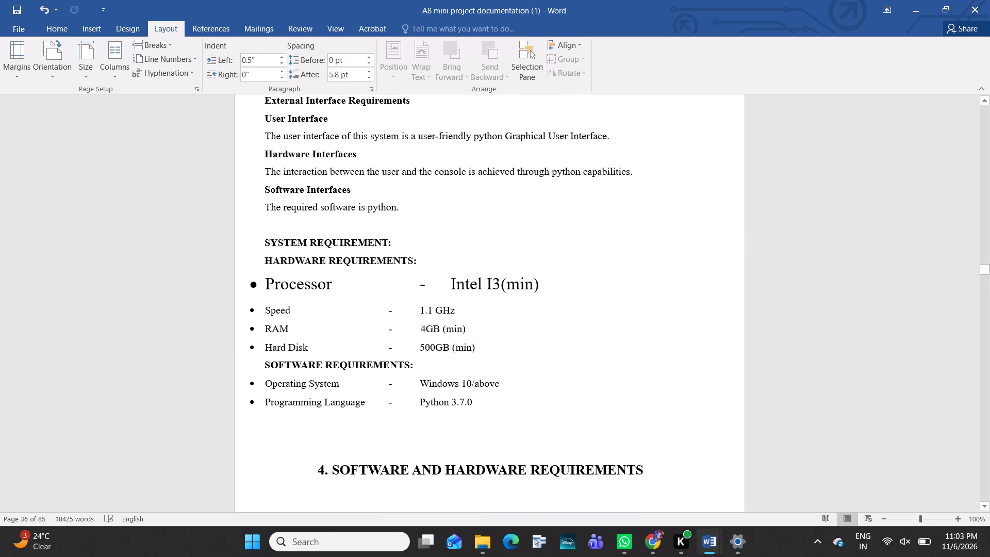
scroll(563, 209, down, 2)
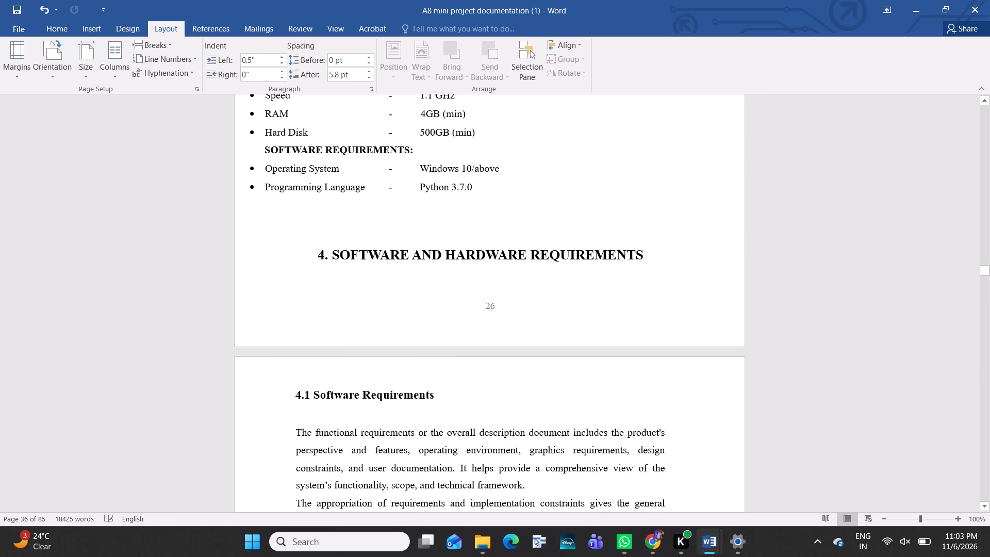
scroll(563, 209, down, 2)
scroll(563, 209, up, 4)
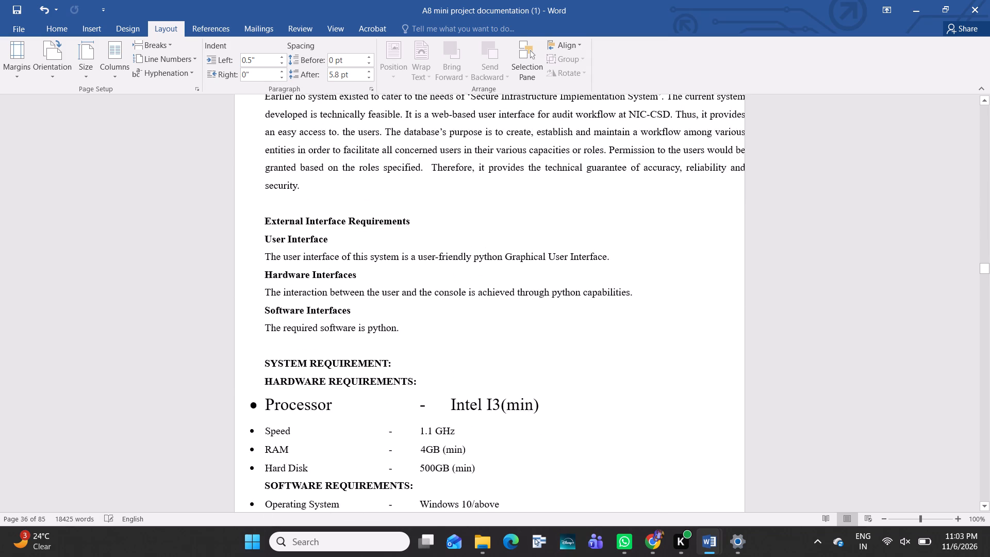
scroll(563, 209, up, 2)
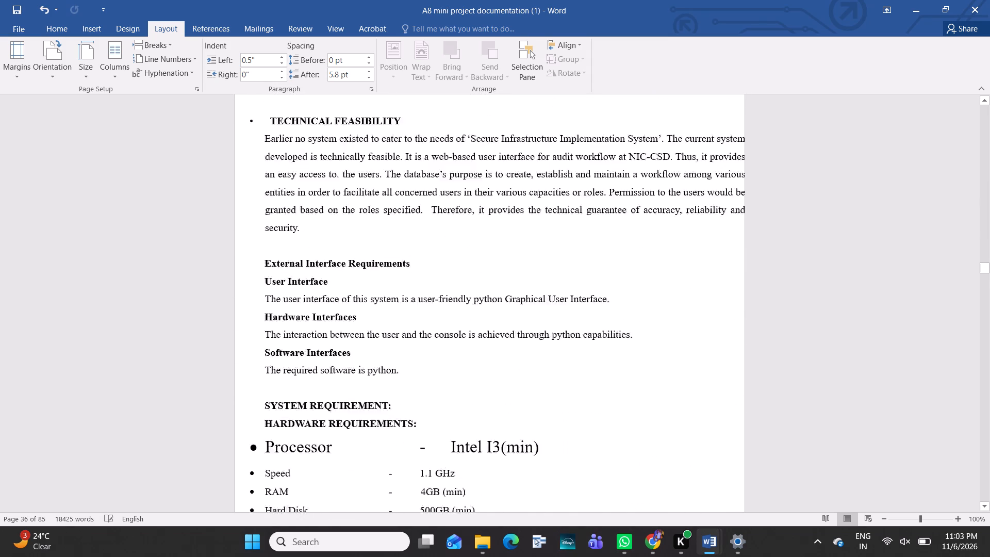
scroll(563, 209, up, 2)
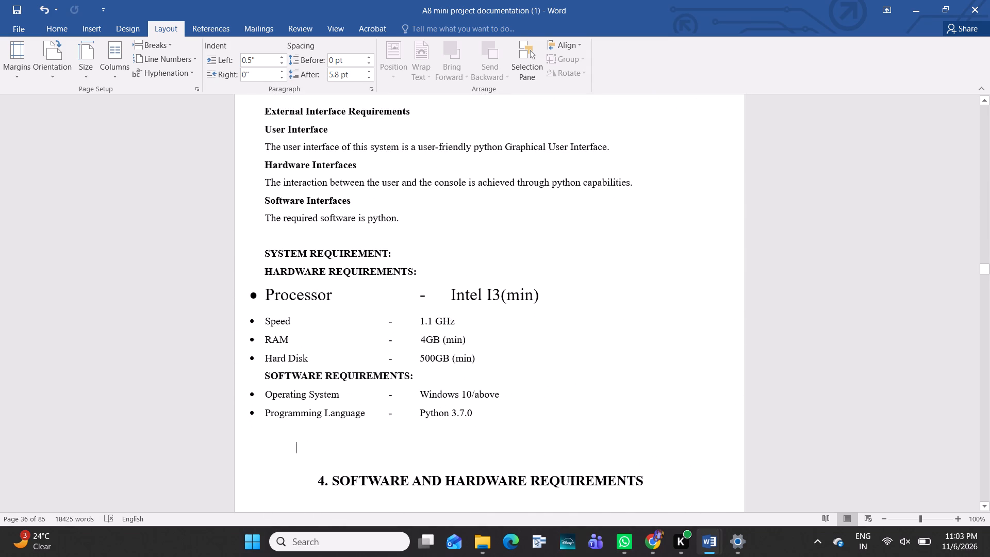
click(268, 245)
scroll(307, 300, down, 4)
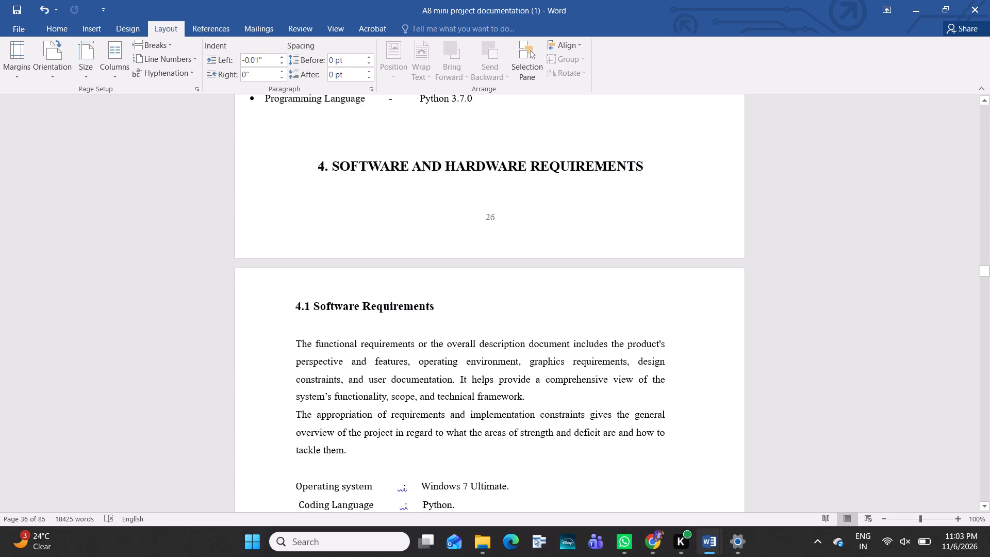
scroll(307, 300, down, 2)
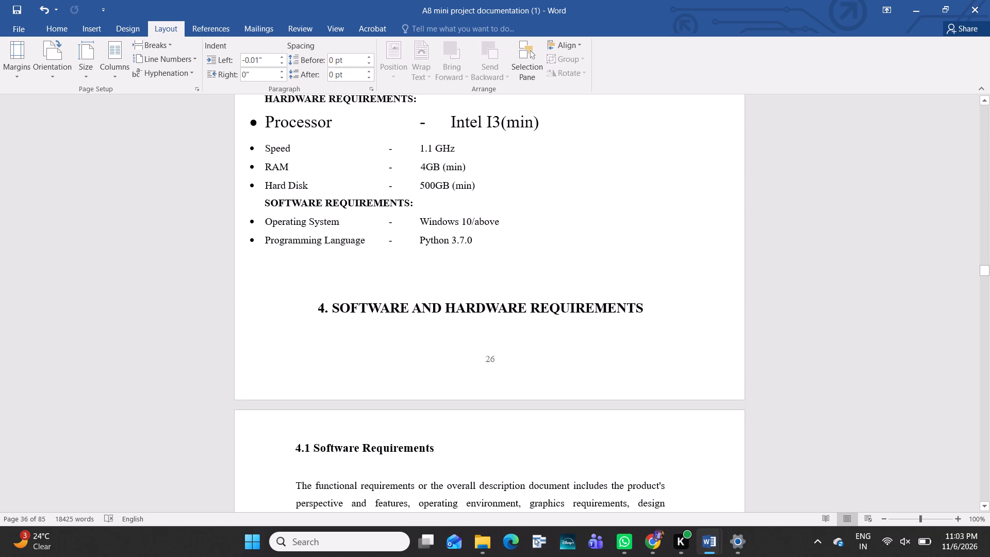
scroll(307, 300, down, 1)
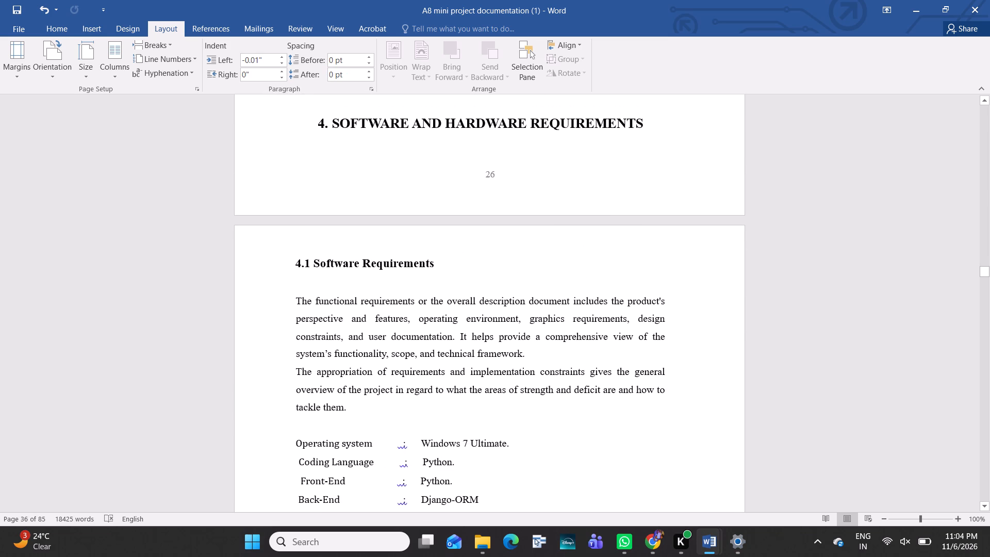
Compare the SYSTEM REQUIREMENT lists before section 4 with the contents of 4.1 Software Requirements and 4.2 Hardware Requirements.
scroll(307, 300, down, 1)
scroll(307, 300, up, 1)
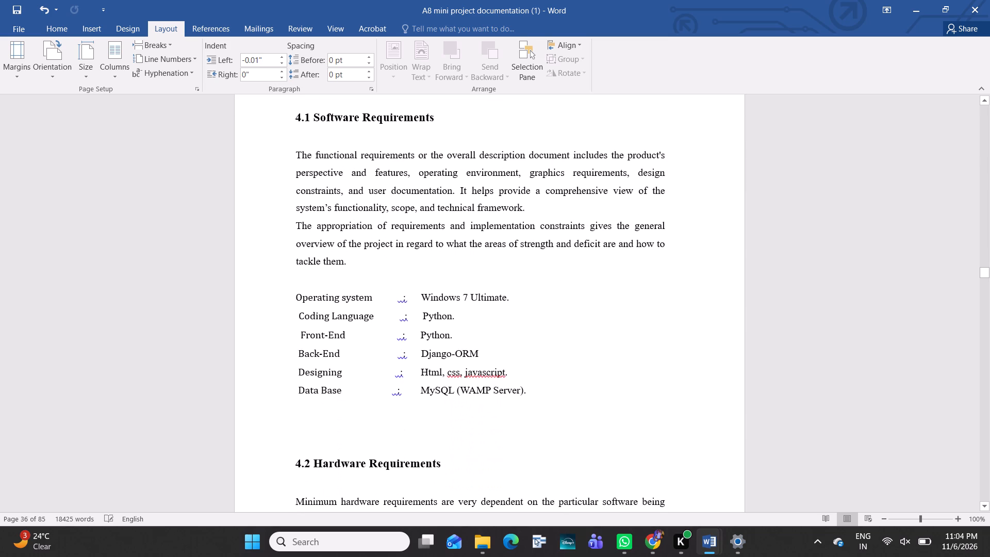
scroll(307, 300, up, 3)
scroll(307, 300, down, 4)
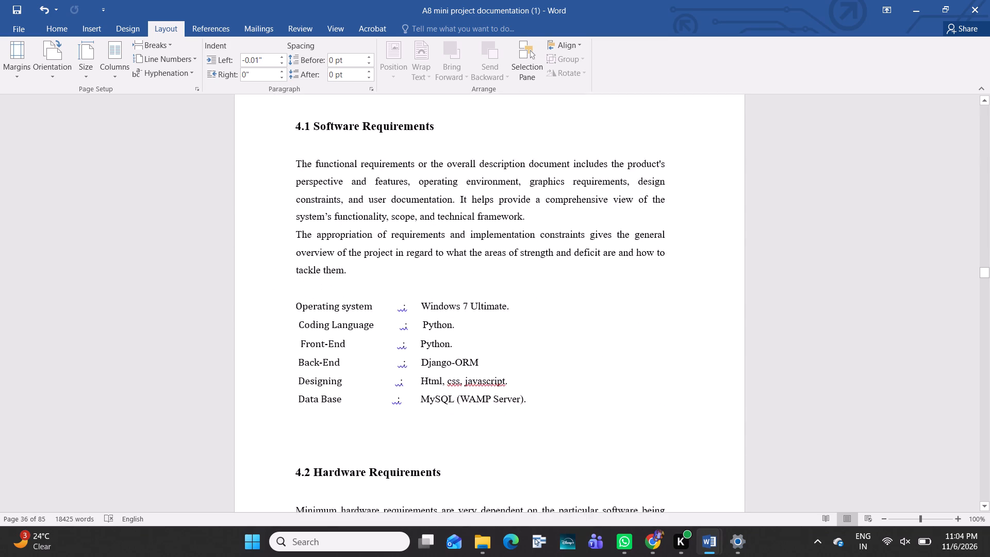
scroll(307, 300, down, 3)
scroll(307, 300, up, 2)
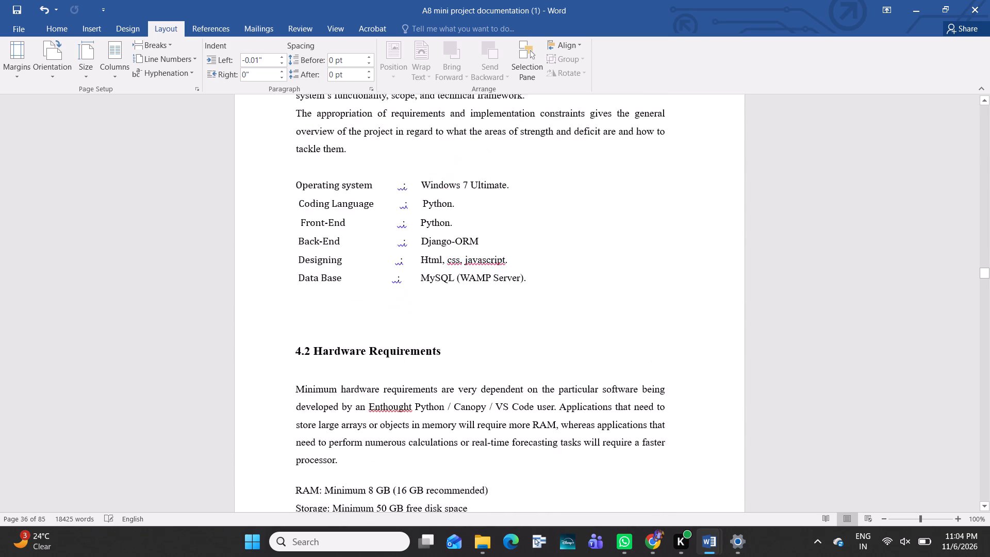
scroll(307, 300, up, 4)
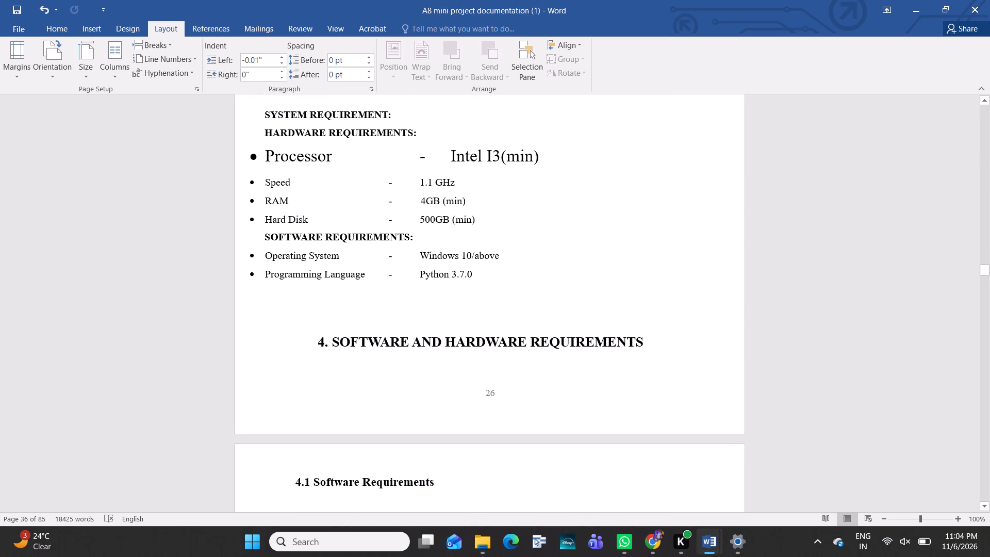
scroll(307, 300, up, 1)
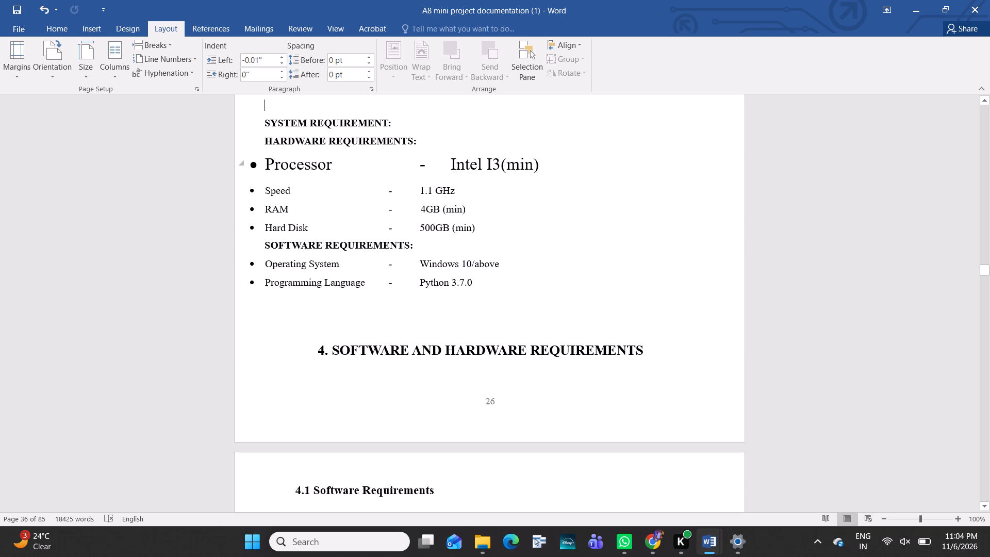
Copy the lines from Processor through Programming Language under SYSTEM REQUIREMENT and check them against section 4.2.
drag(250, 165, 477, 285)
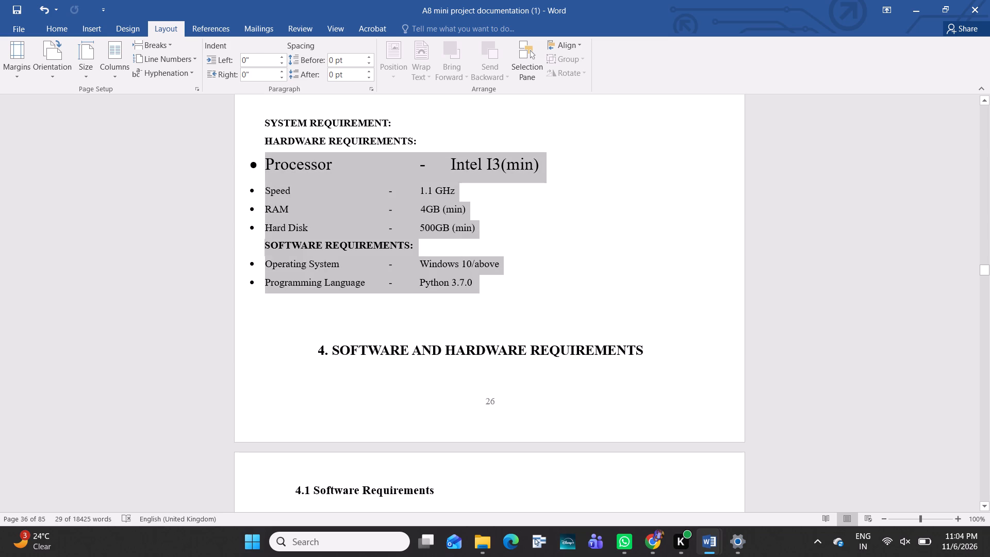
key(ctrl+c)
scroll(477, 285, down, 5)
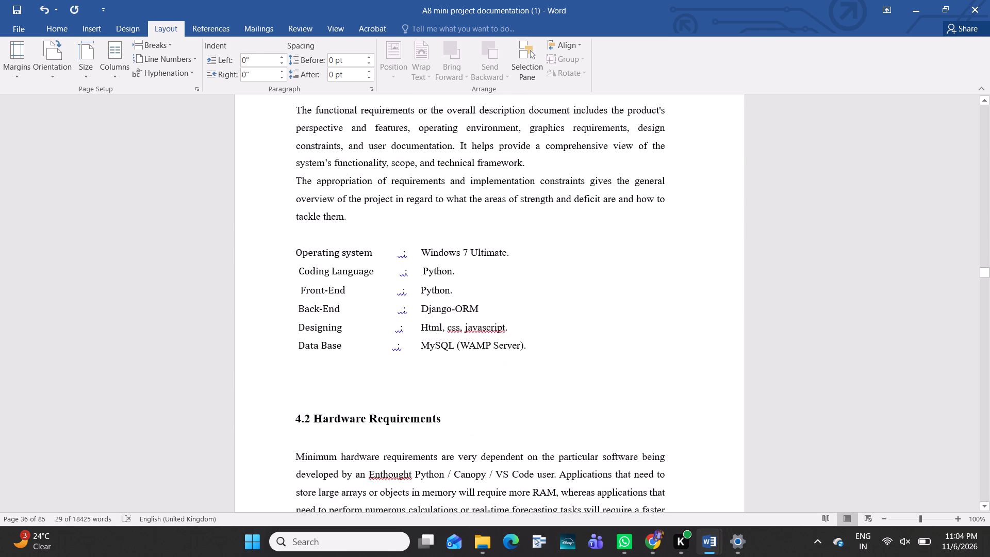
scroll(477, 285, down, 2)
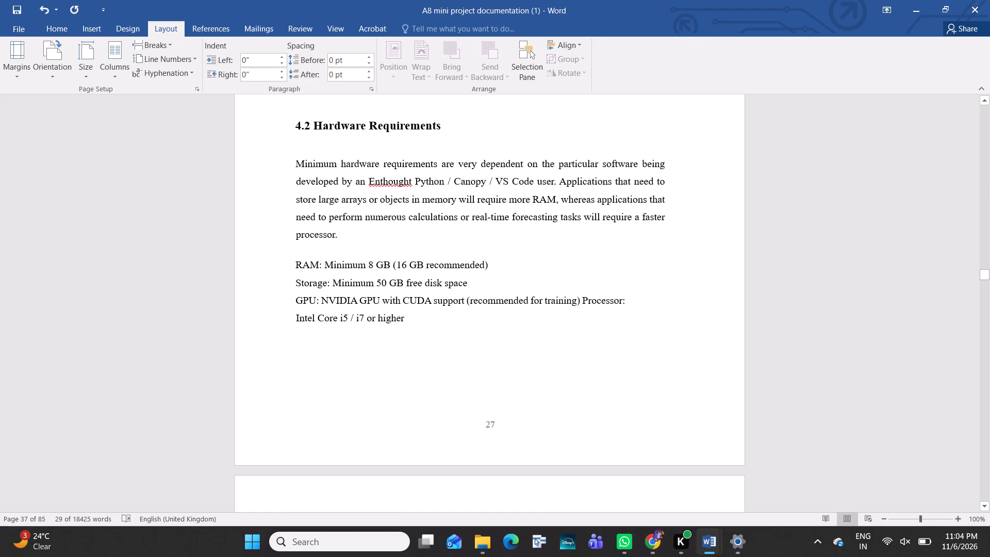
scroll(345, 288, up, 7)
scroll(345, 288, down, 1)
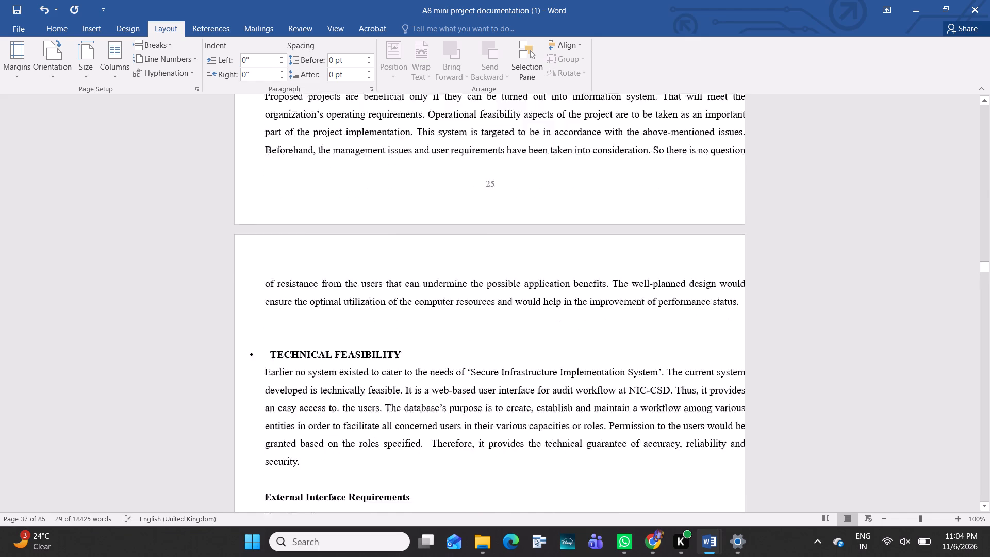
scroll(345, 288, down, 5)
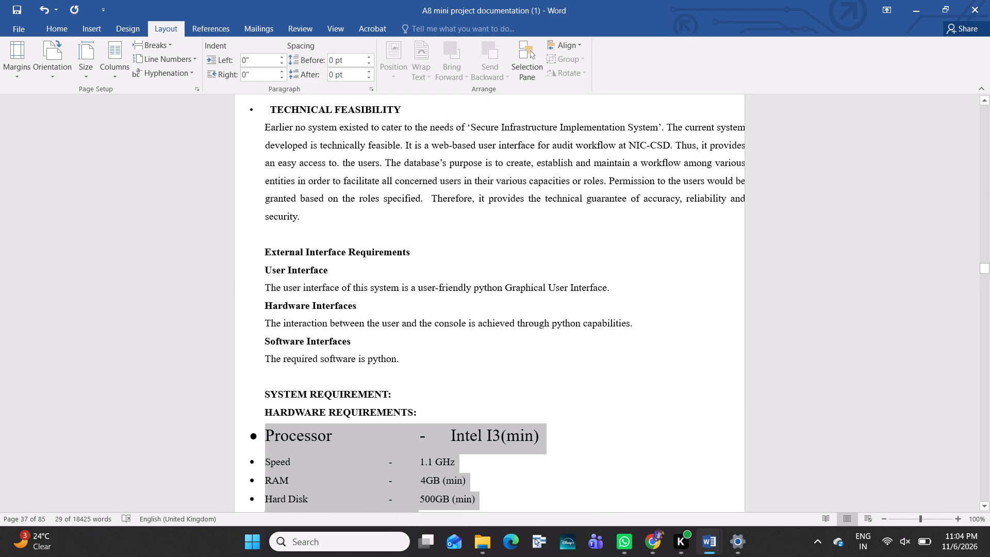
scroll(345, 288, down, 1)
Replace the body text of 4.2 Hardware Requirements with a copy of the block from External Interface Requirements through the Programming Language line.
click(341, 277)
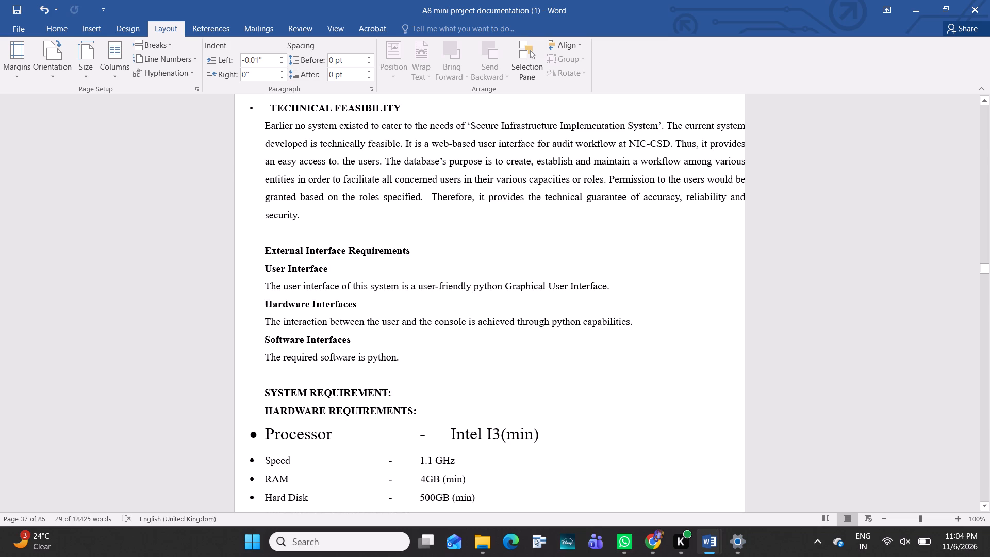
drag(264, 250, 366, 352)
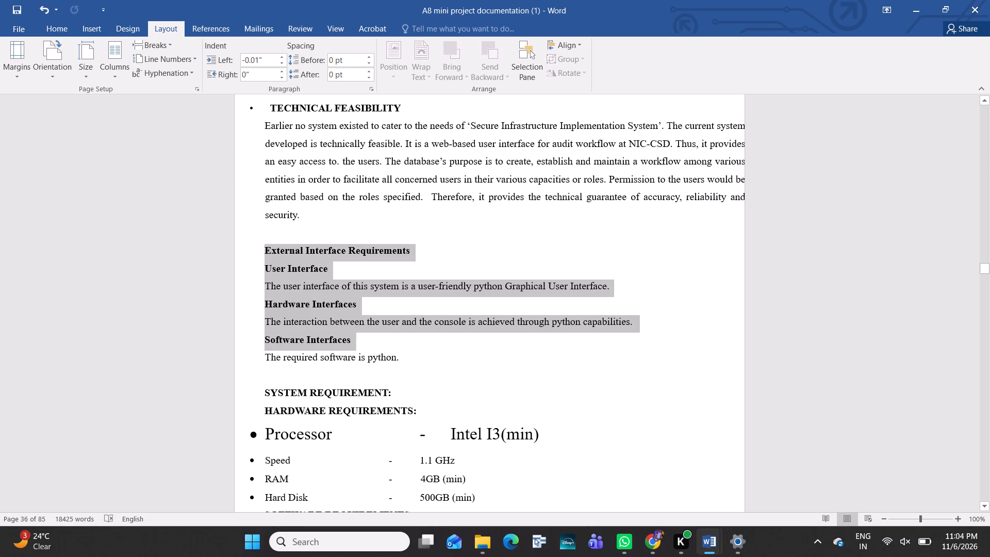
drag(366, 352, 422, 471)
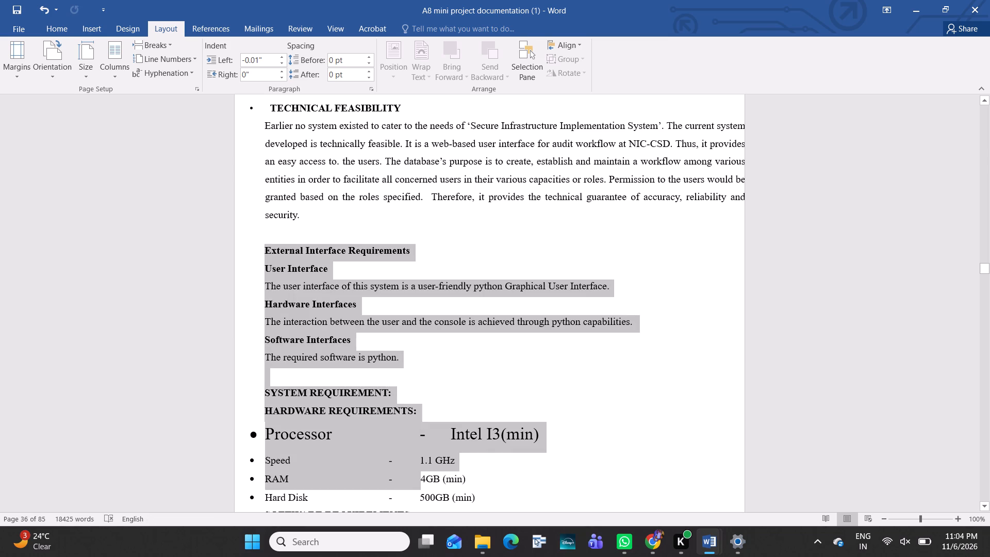
drag(422, 471, 515, 289)
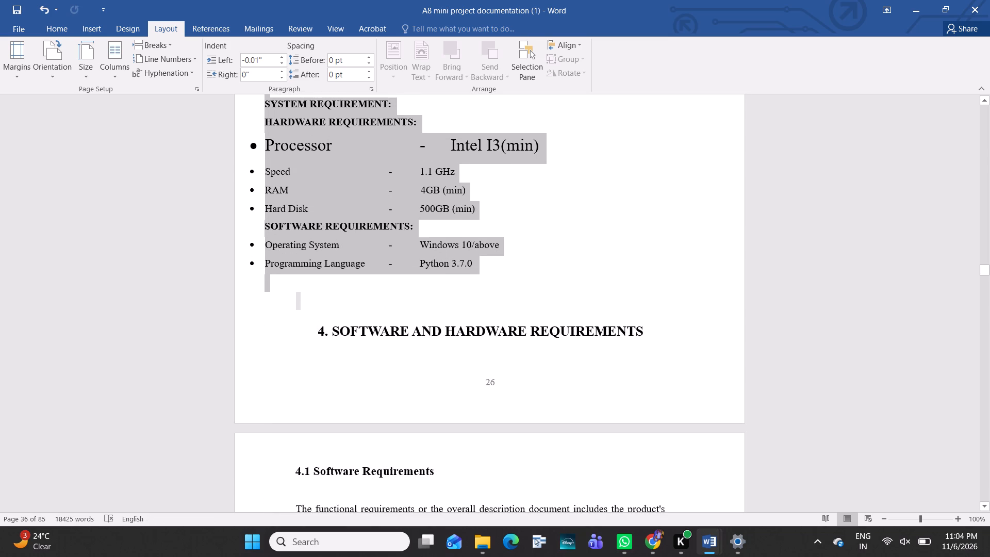
drag(515, 289, 476, 268)
key(ctrl+c)
key(ctrl+c)
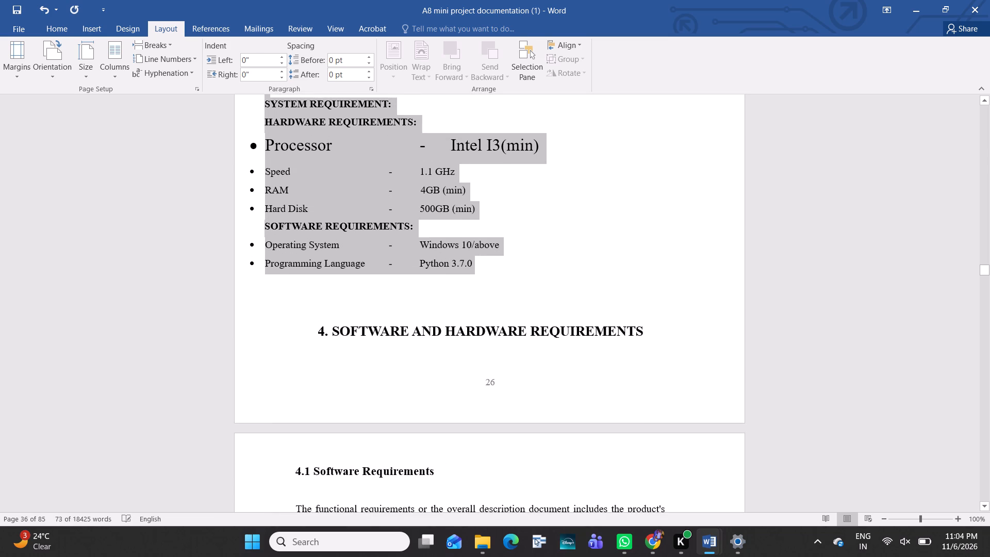
scroll(456, 381, down, 4)
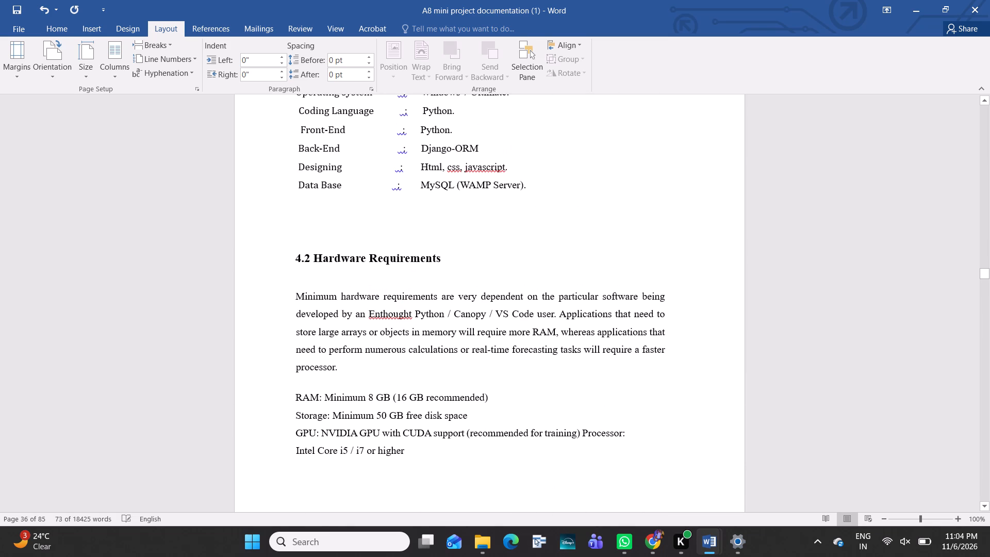
drag(295, 297, 415, 441)
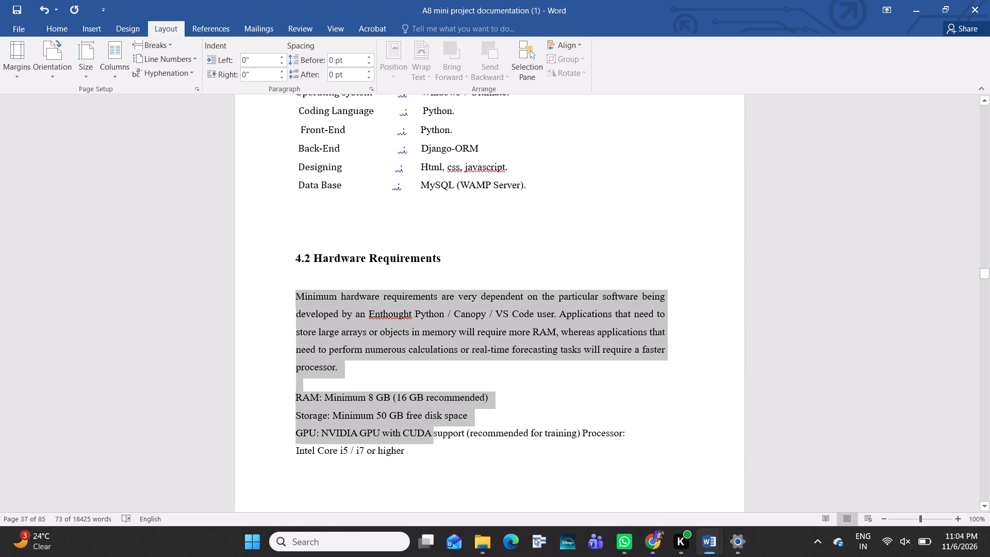
drag(415, 441, 415, 447)
key(ctrl+v)
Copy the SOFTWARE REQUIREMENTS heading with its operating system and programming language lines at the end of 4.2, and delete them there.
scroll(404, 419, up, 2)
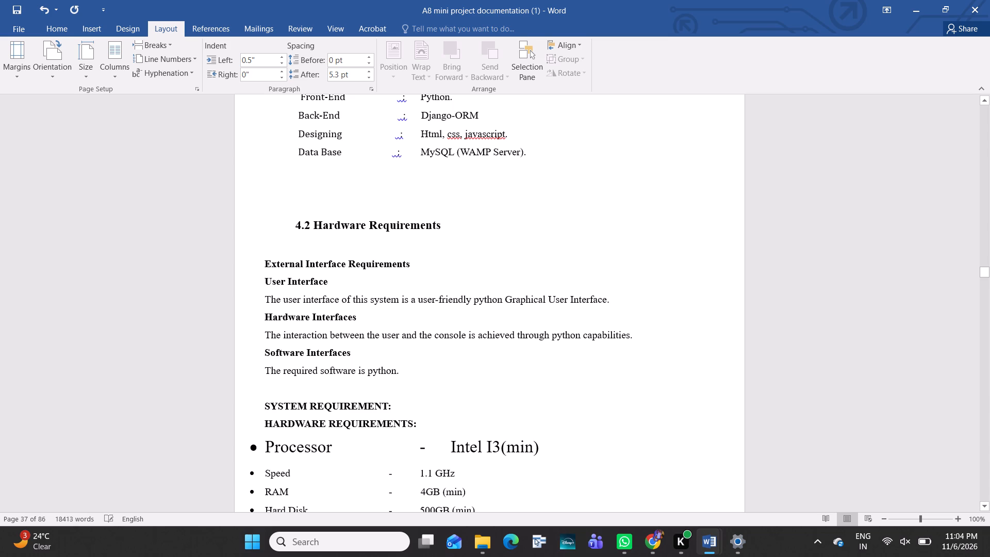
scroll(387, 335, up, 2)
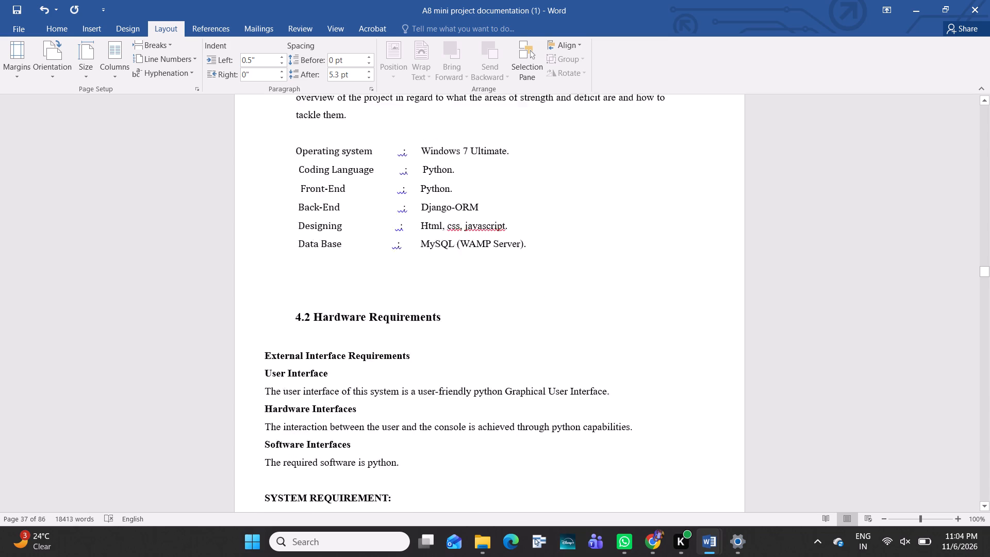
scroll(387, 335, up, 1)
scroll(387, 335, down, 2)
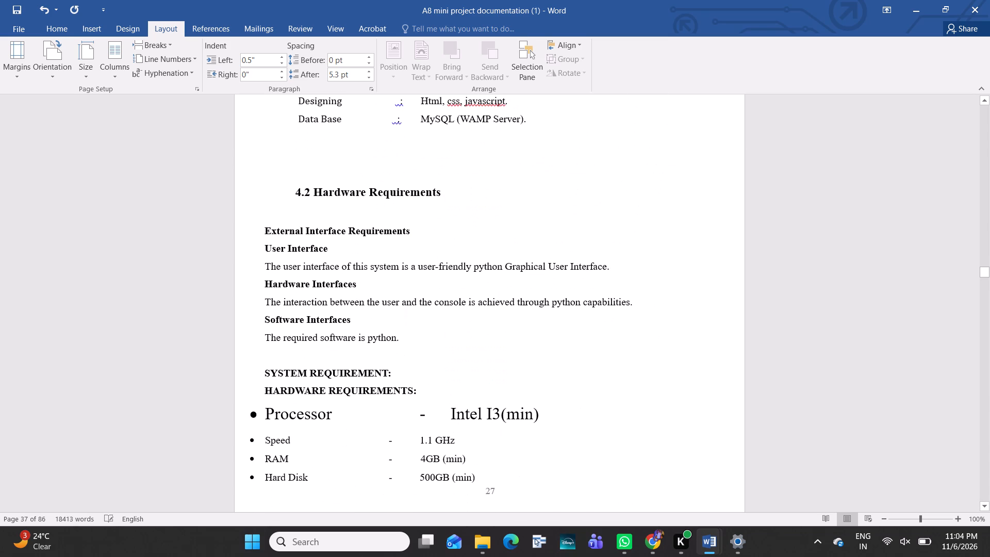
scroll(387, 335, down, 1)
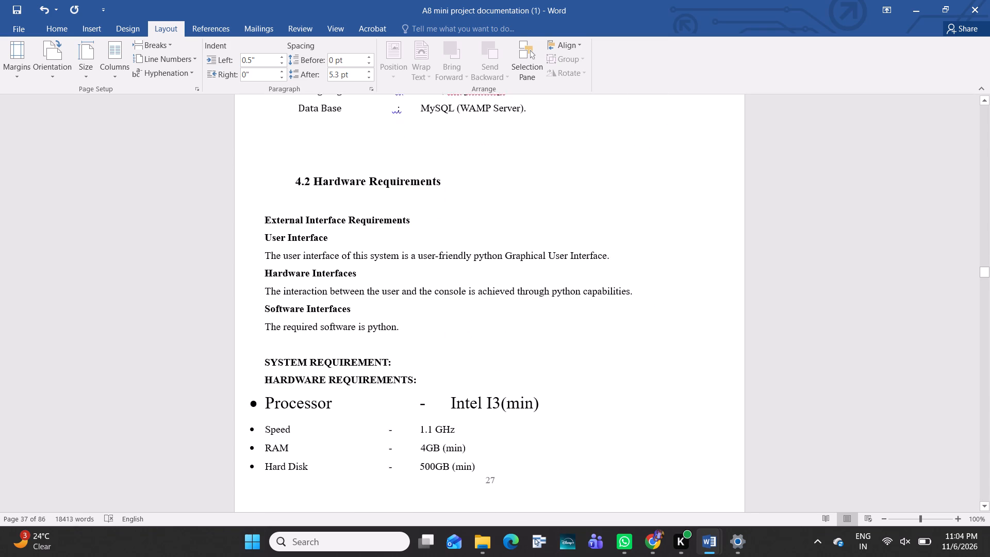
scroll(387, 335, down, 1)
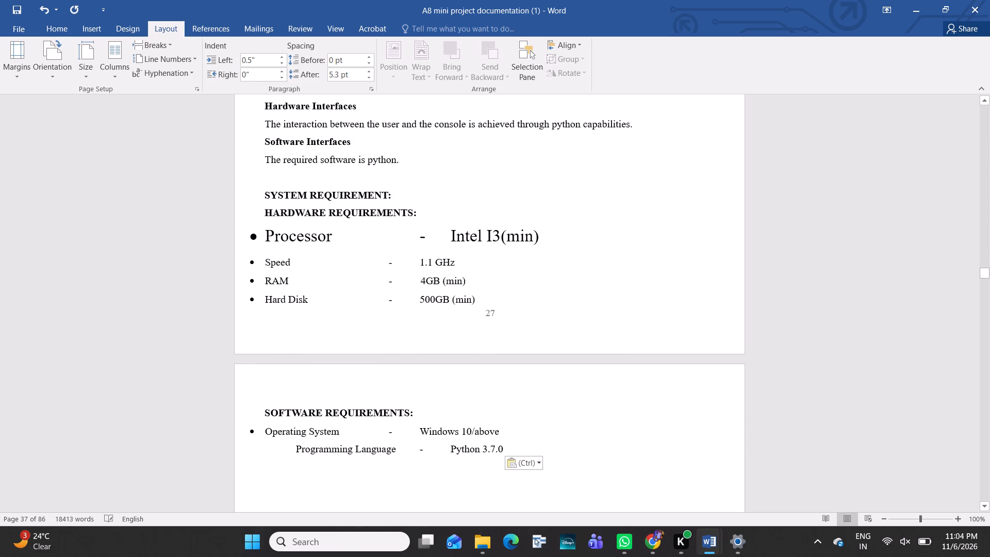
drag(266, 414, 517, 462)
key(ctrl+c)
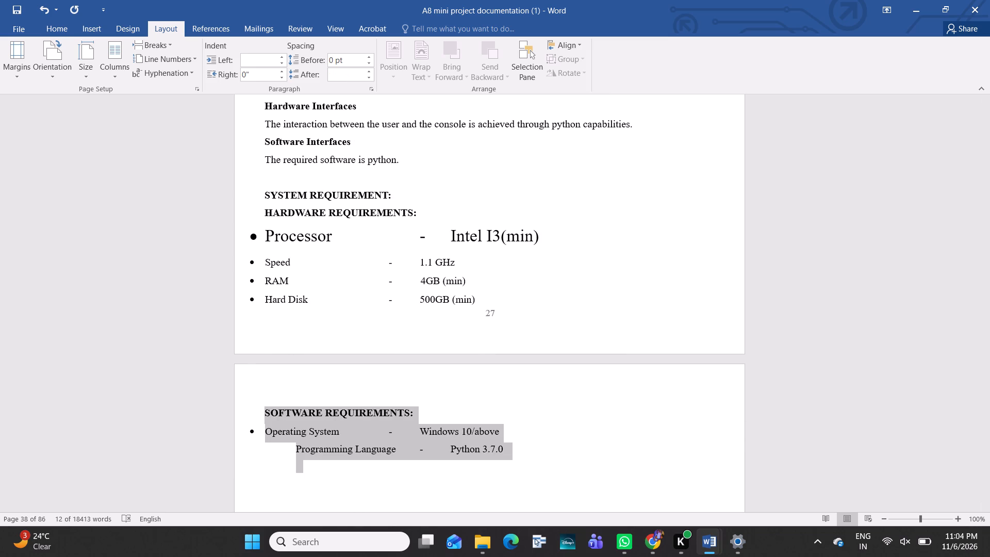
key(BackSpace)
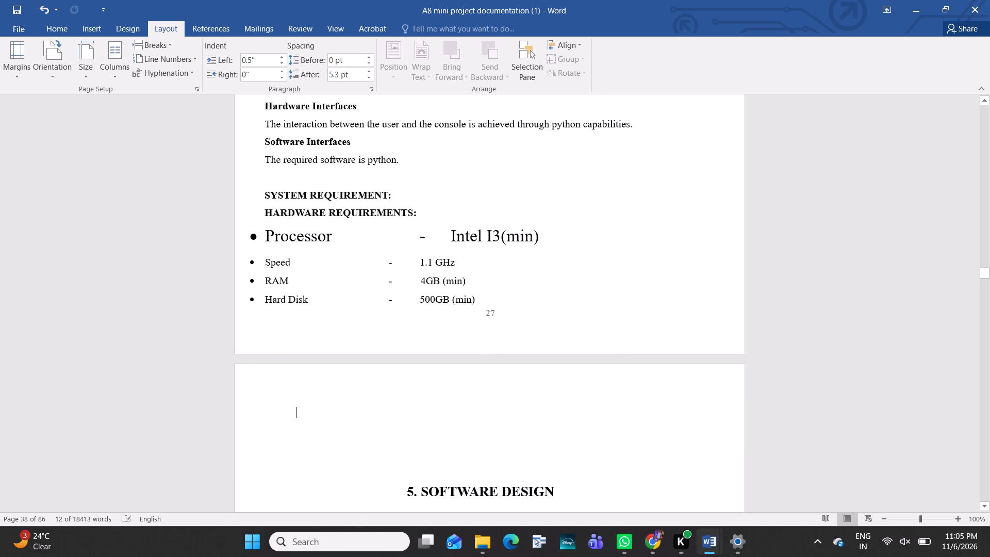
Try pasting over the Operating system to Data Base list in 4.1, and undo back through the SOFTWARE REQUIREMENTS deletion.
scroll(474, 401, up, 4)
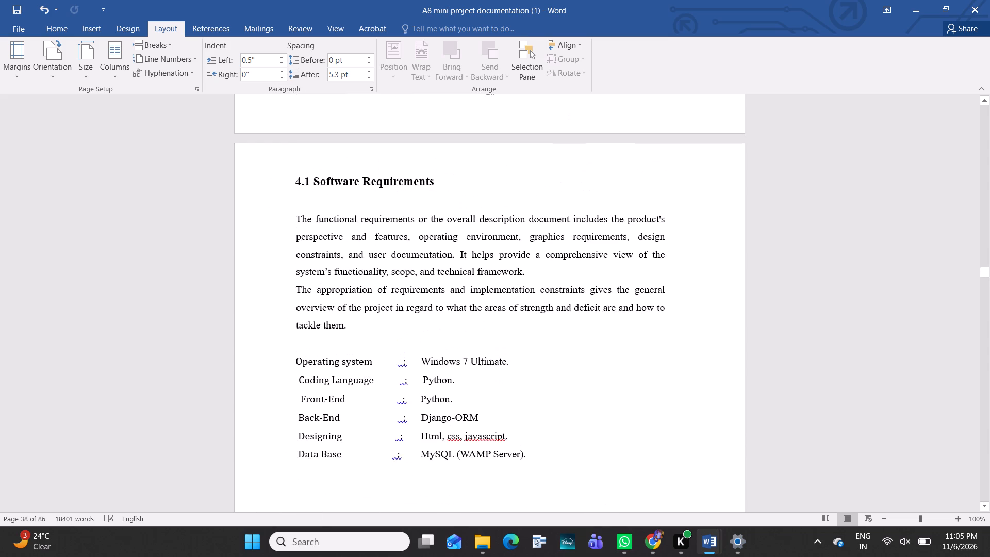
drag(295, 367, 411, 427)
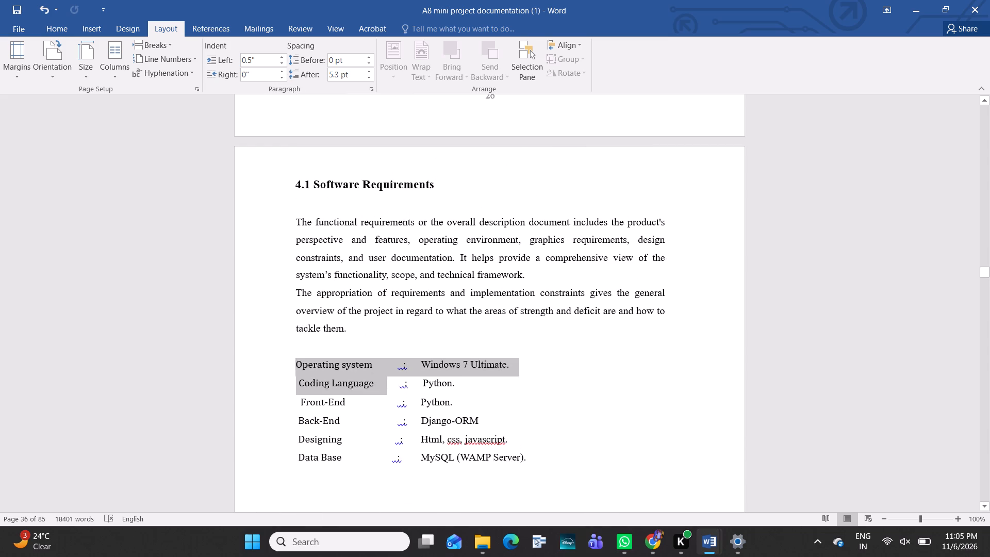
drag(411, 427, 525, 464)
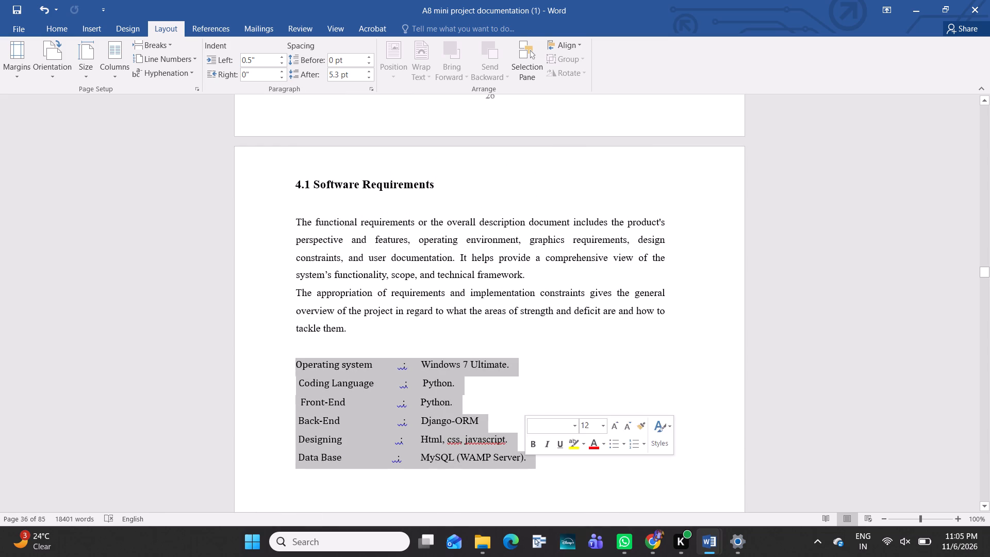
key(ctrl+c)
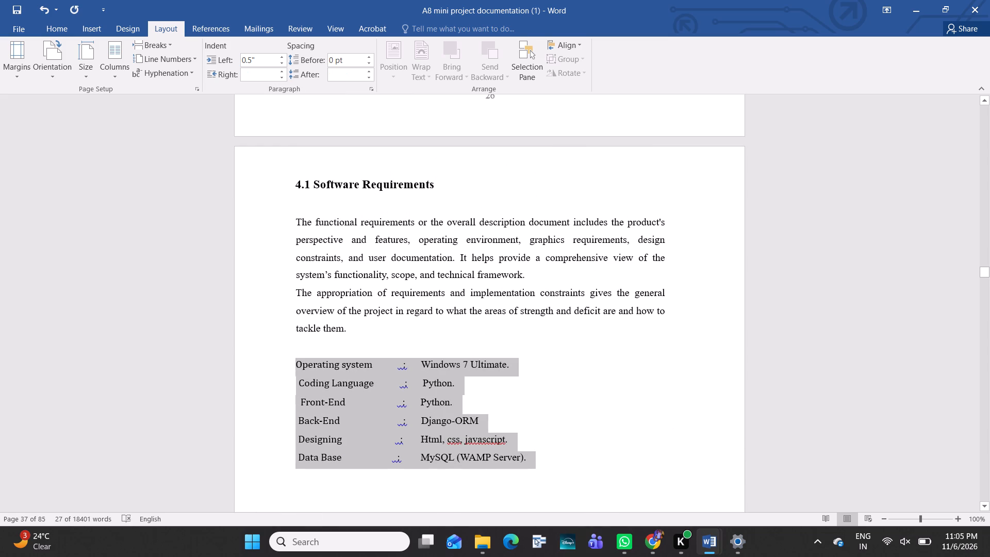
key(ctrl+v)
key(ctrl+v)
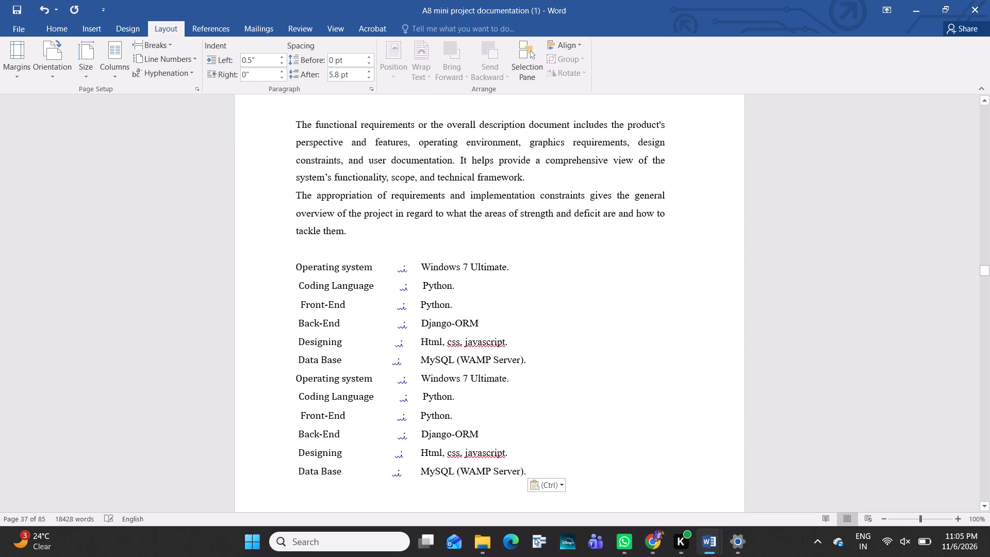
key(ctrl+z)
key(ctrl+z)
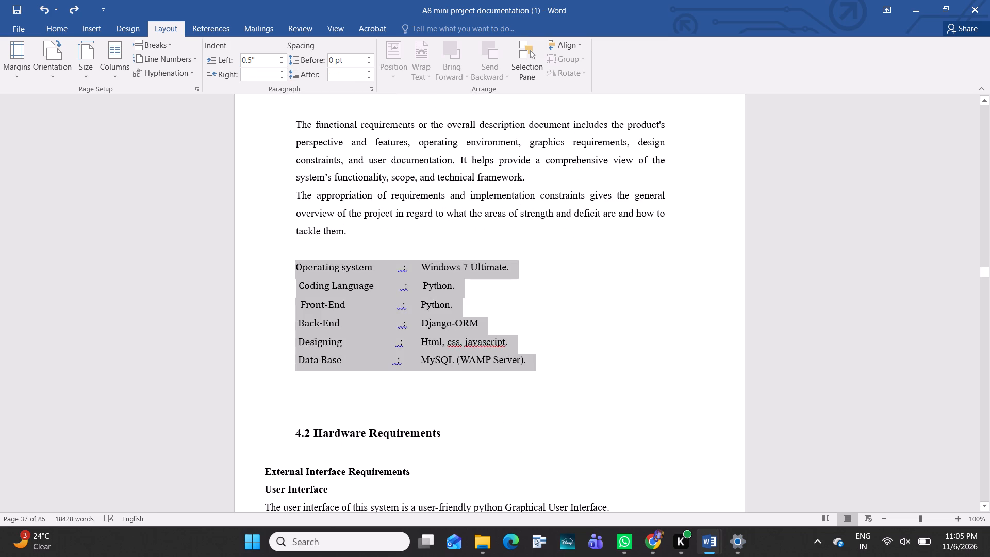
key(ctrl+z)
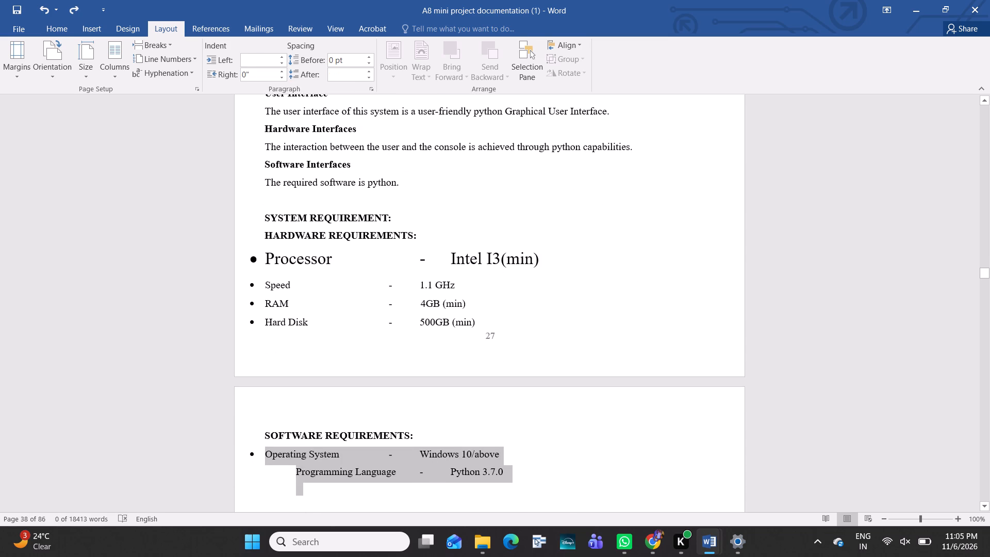
Replace the Operating system to Data Base list in 4.1 with a copy of the Operating System and Programming Language lines from SOFTWARE REQUIREMENTS.
key(ctrl+c)
key(ctrl+c)
scroll(492, 472, up, 1)
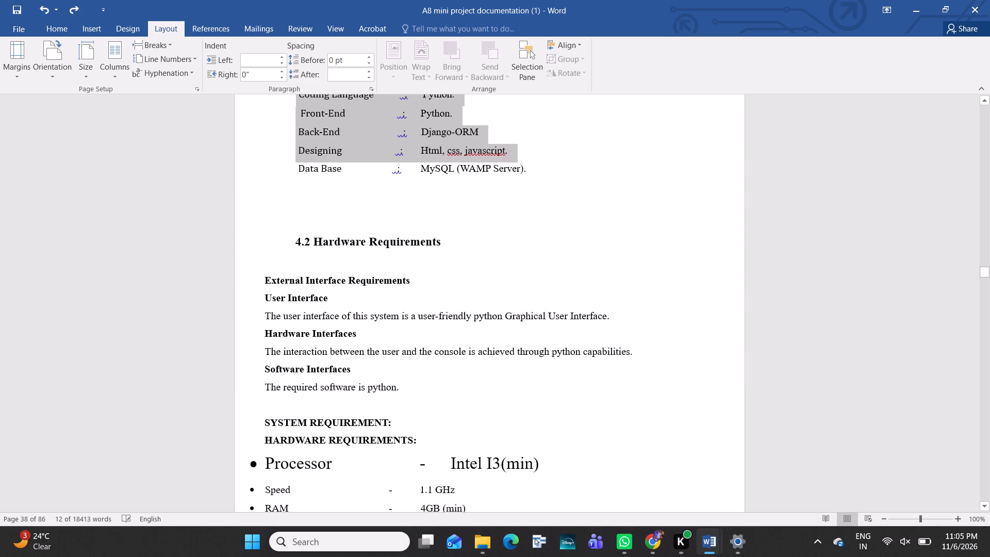
scroll(492, 472, up, 1)
click(497, 447)
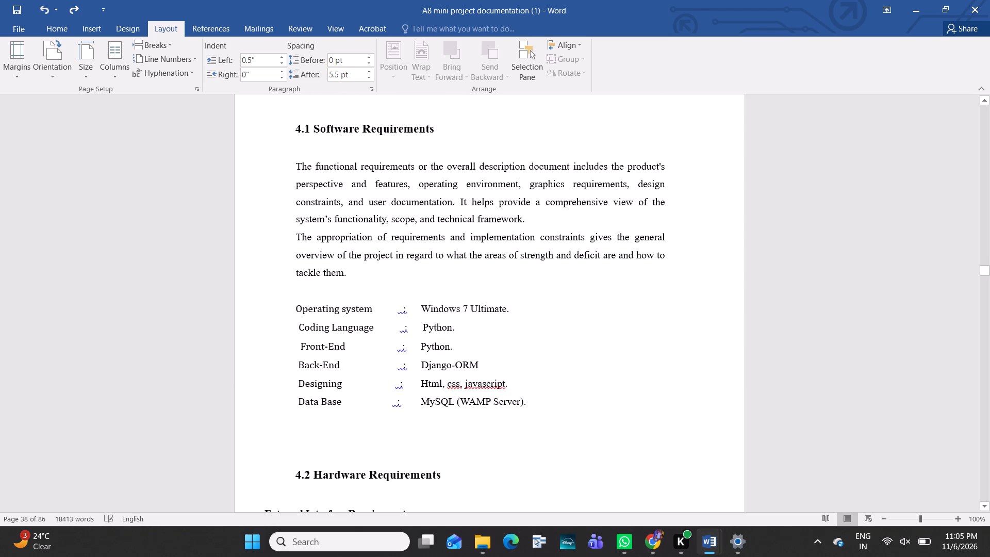
scroll(500, 462, down, 4)
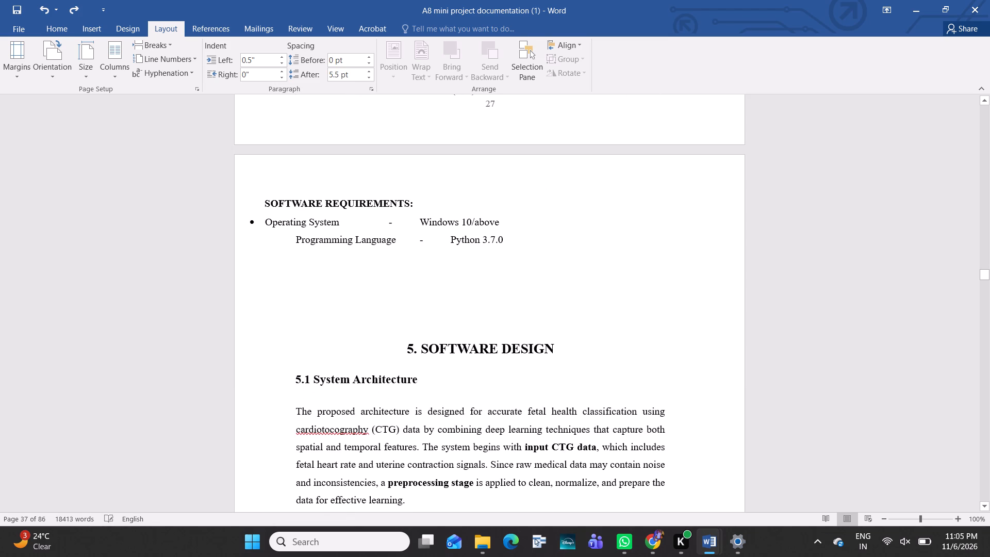
drag(249, 223, 504, 277)
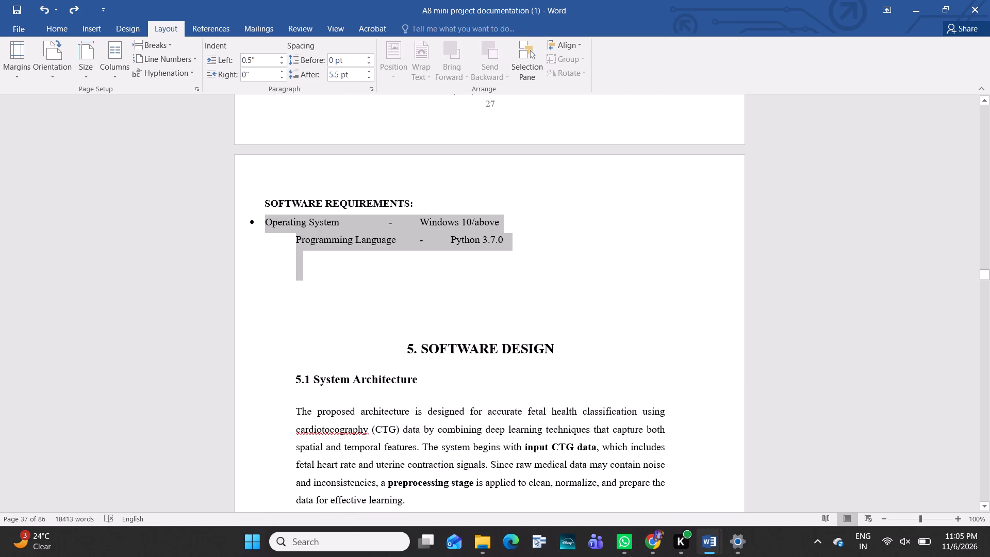
drag(504, 277, 518, 251)
key(ctrl+c)
scroll(480, 279, up, 1)
ctrl+scroll(480, 293, down, 1)
ctrl+scroll(480, 293, up, 1)
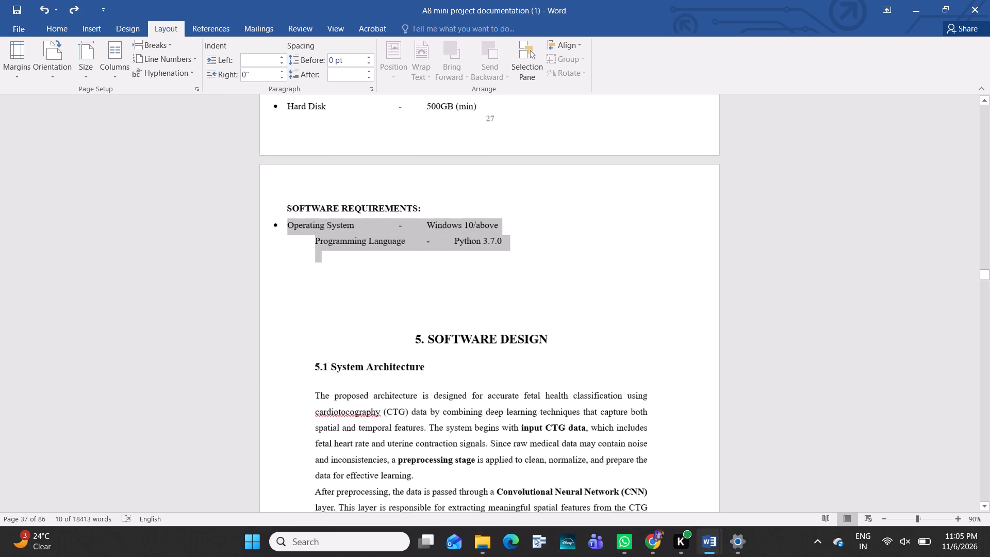
scroll(480, 293, up, 4)
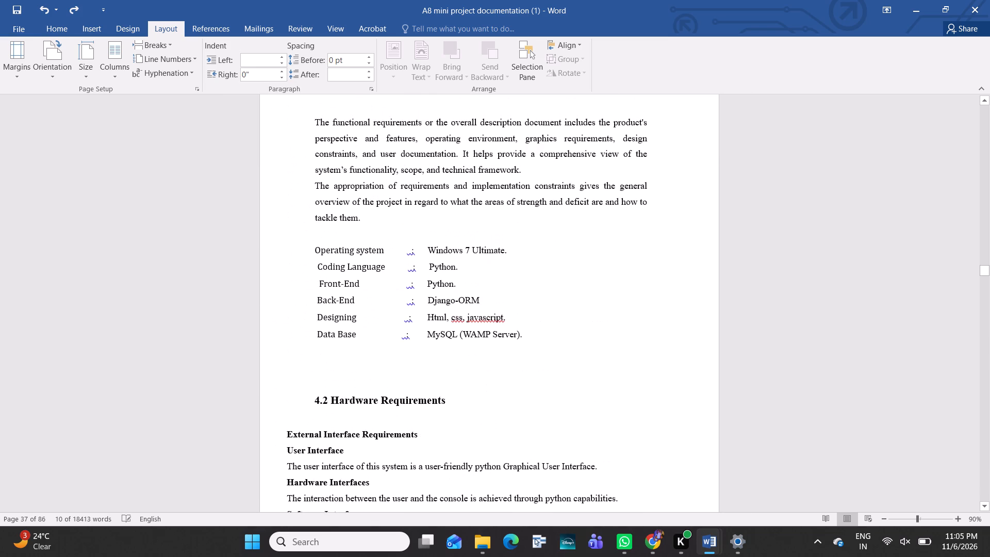
drag(316, 249, 528, 329)
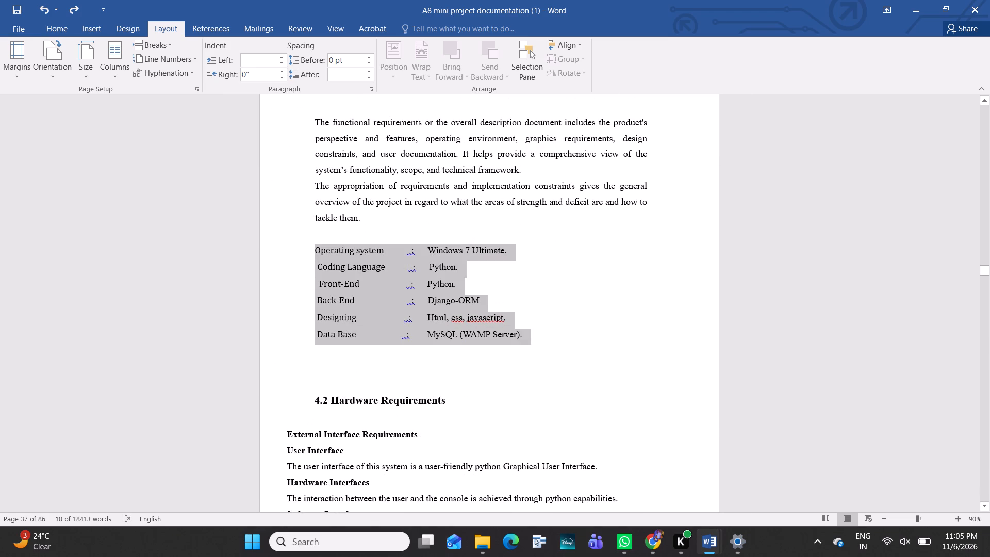
drag(528, 329, 528, 332)
key(ctrl+v)
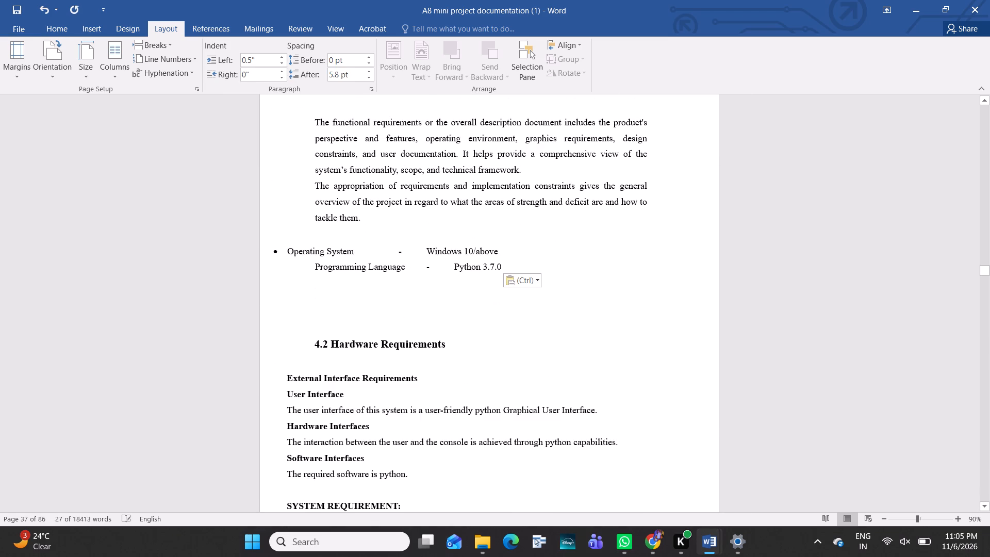
Add leading space before Operating System in the pasted bullet line of 4.1.
click(289, 251)
key(space)
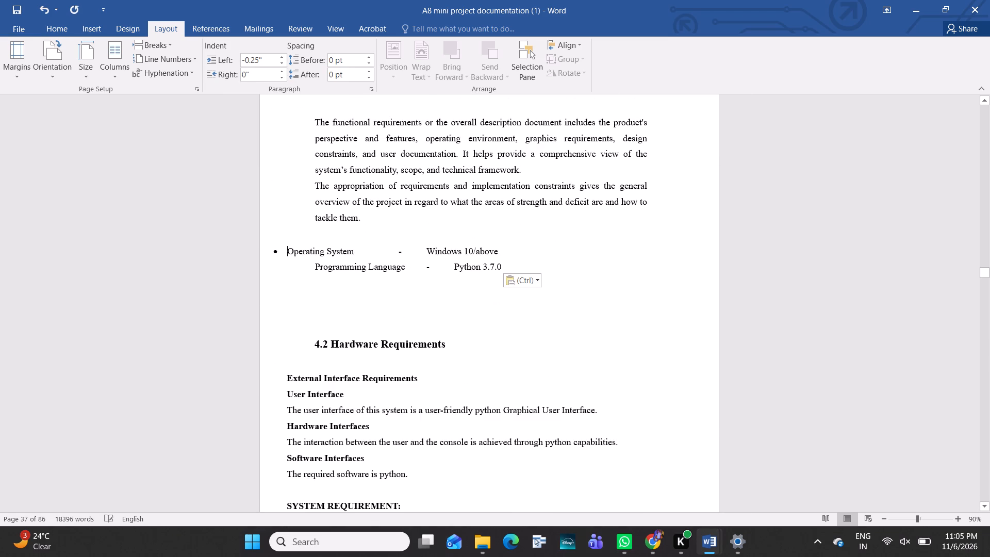
key(space)
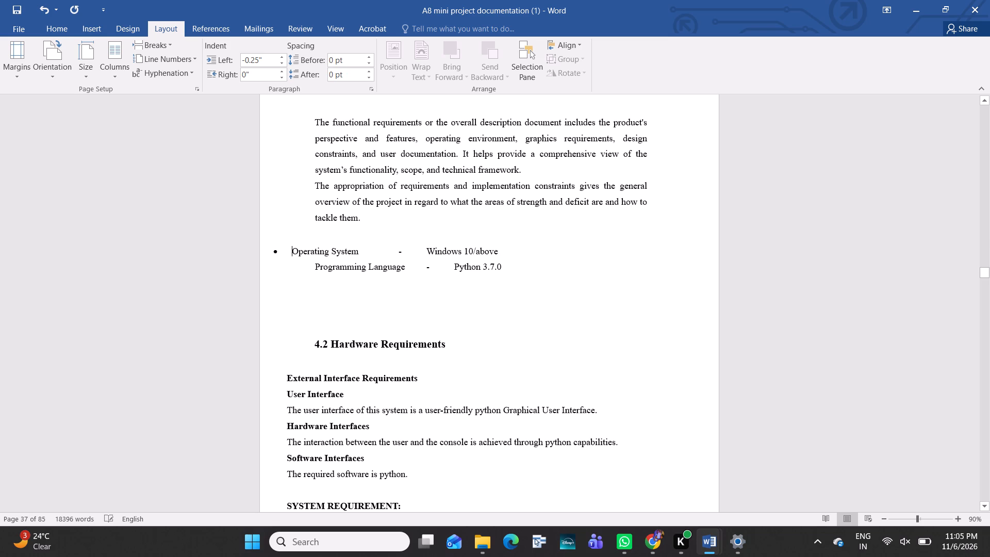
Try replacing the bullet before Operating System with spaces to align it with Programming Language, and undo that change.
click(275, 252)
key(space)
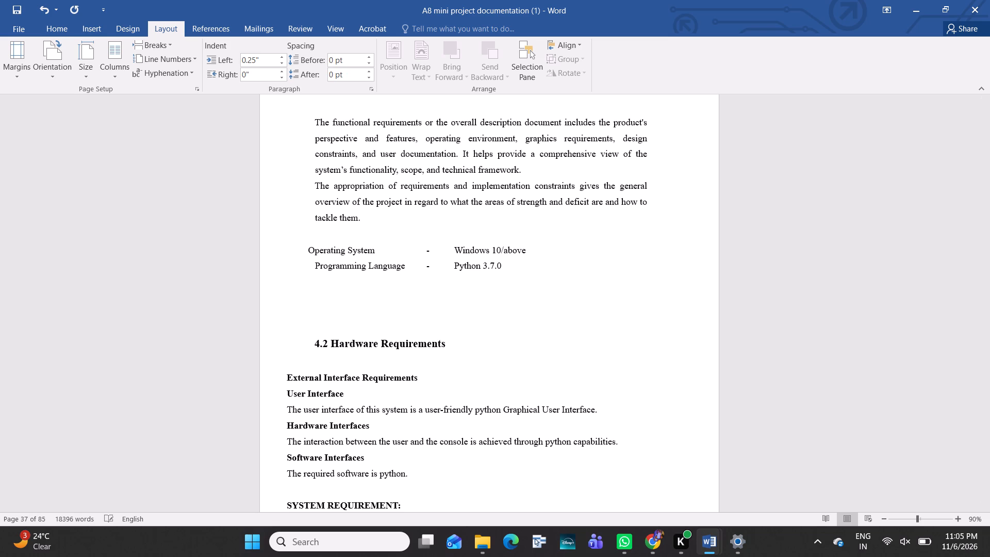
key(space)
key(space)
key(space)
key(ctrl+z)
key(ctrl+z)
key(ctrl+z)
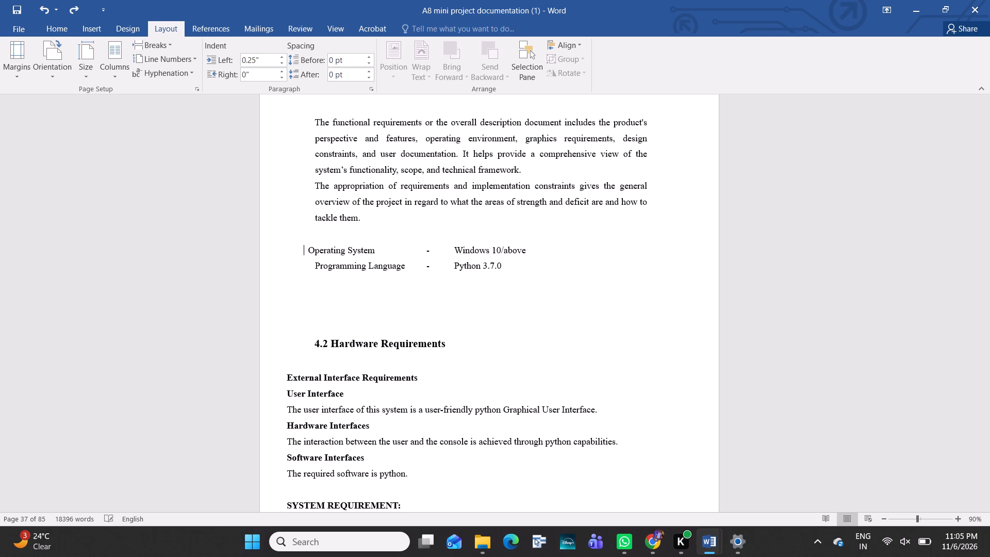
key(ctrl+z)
Set the left indent of the Operating System and Programming Language lines in 4.1 to 0.7".
click(273, 261)
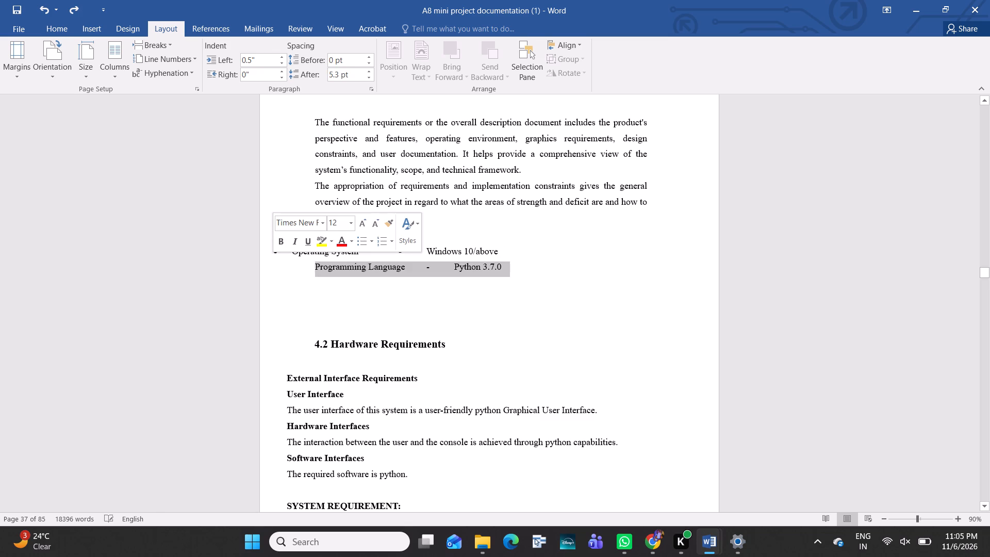
click(275, 261)
drag(274, 249, 313, 261)
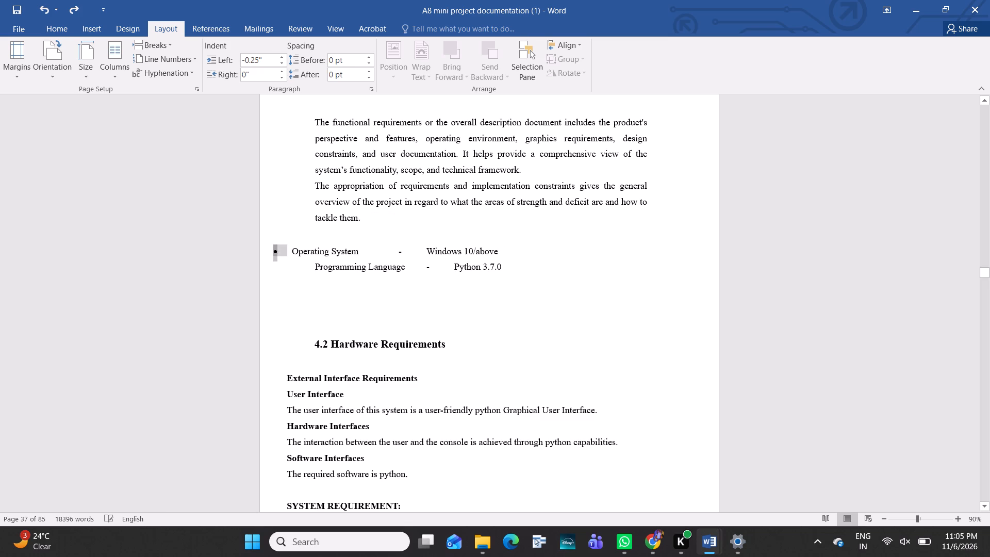
drag(313, 261, 494, 271)
click(504, 269)
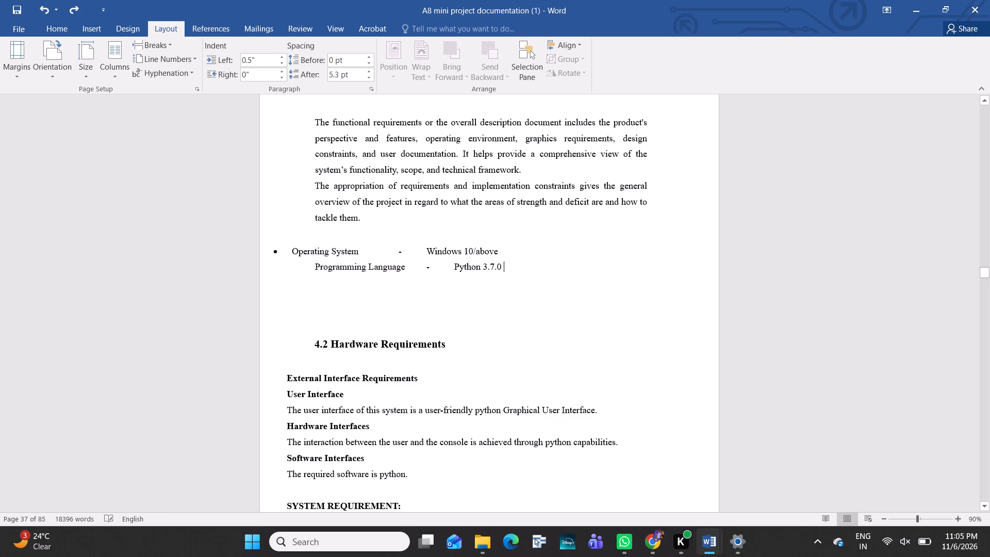
drag(504, 269, 267, 248)
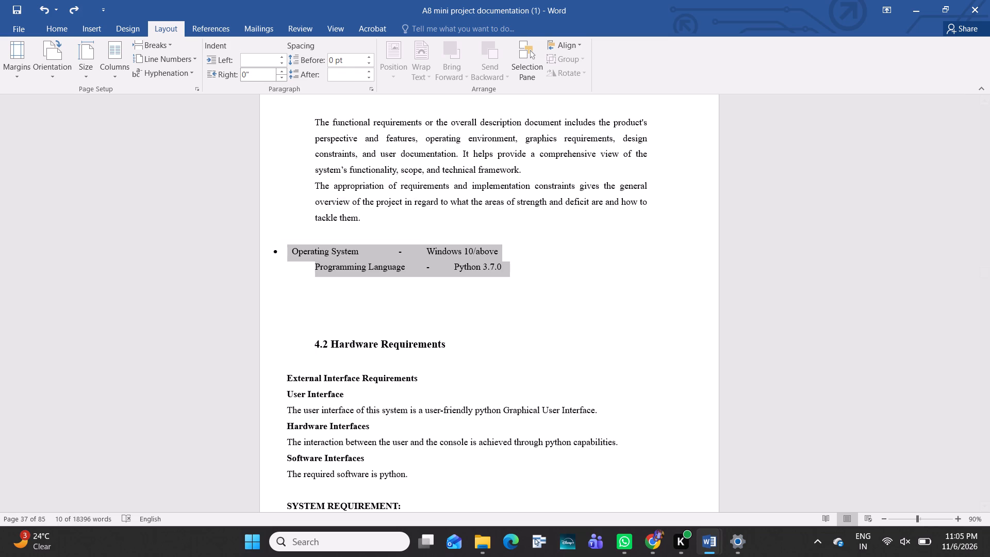
click(282, 62)
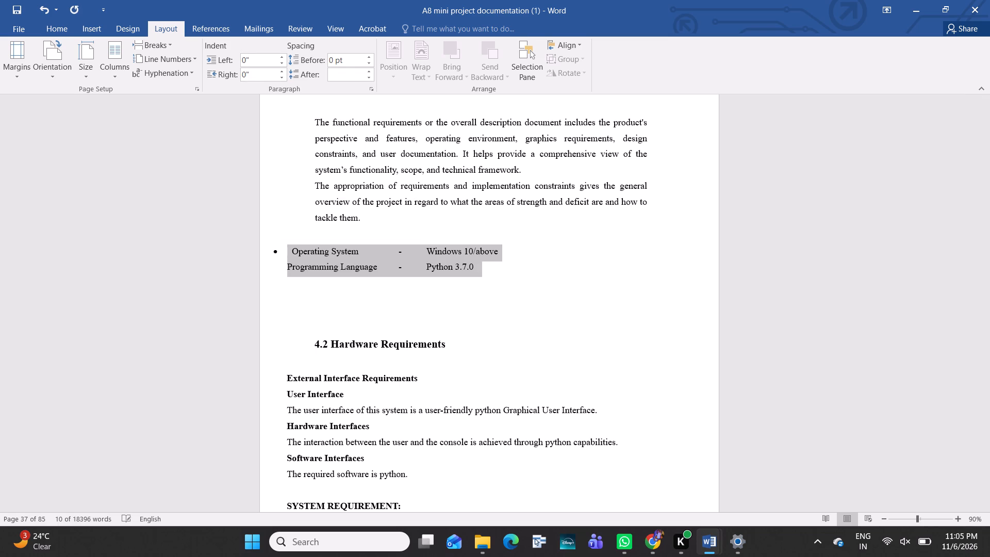
click(280, 52)
click(280, 57)
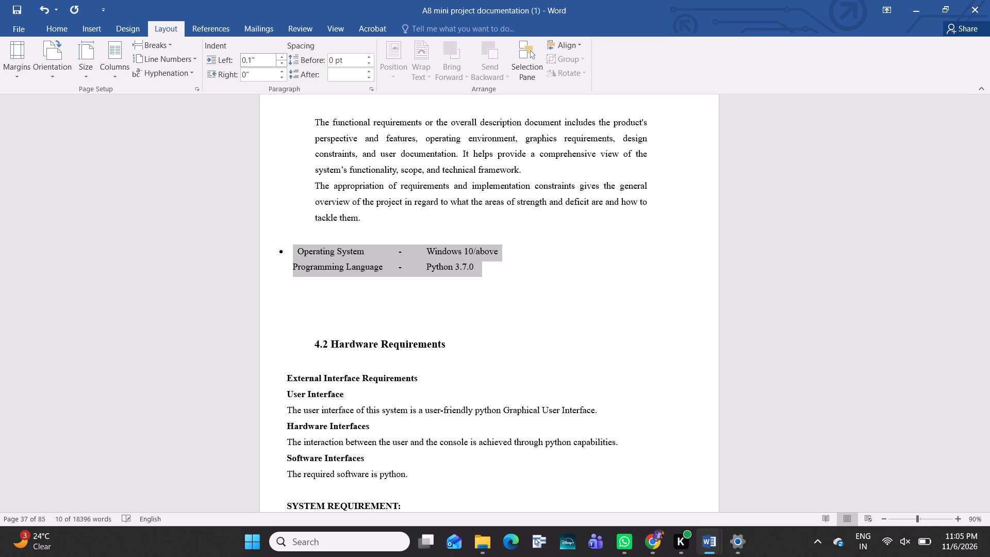
triple_click(280, 57)
triple_click(280, 57)
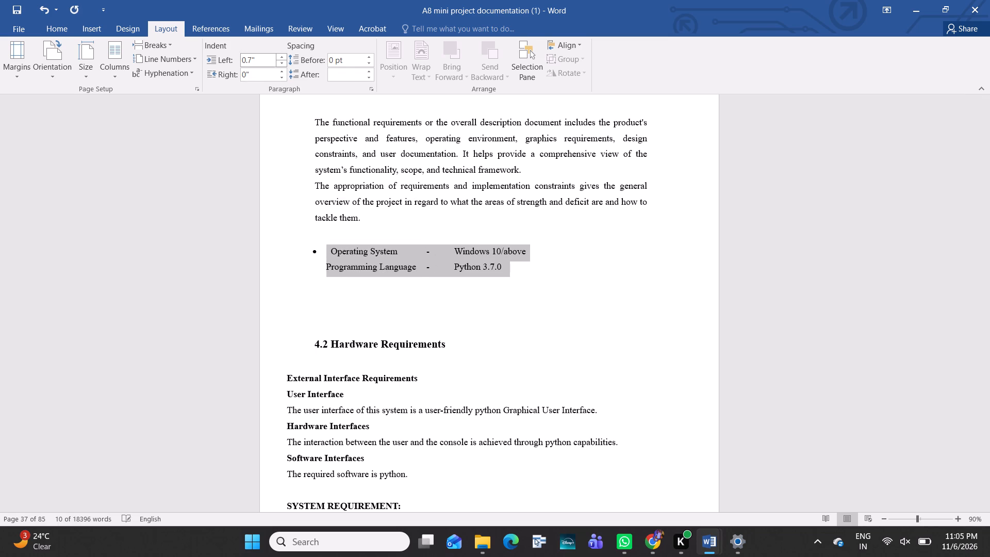
click(312, 234)
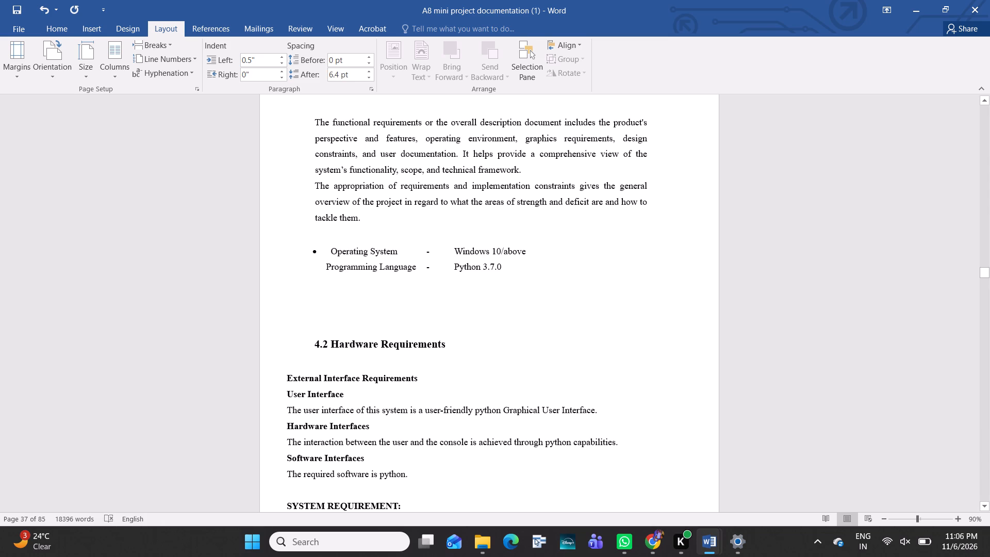
Add two leading spaces before Programming Language in 4.1 so it lines up with Operating System.
click(319, 273)
key(space)
key(space)
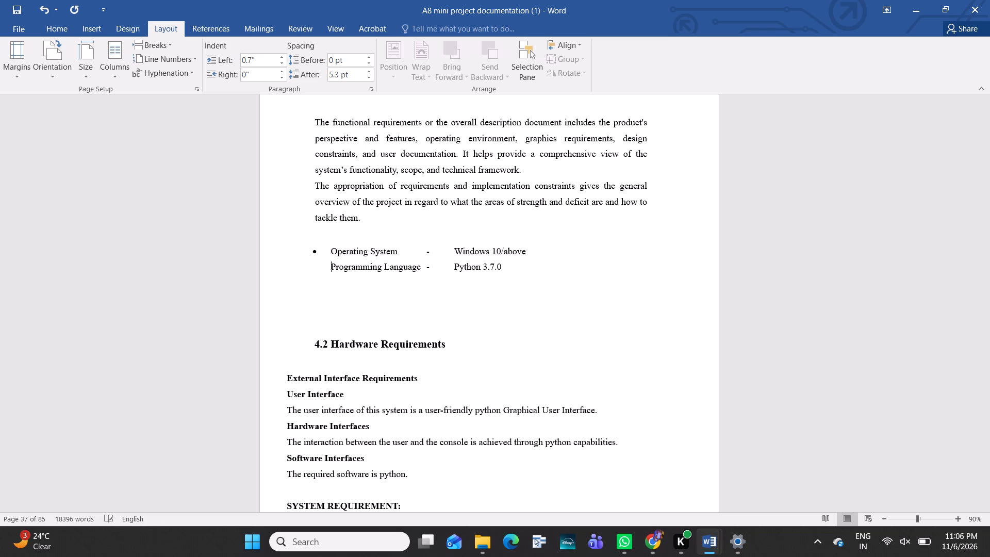
Check 4.1 and 4.2 against the Software Requirement Specification section of the Securing Networks final document, and return to the A8 report.
scroll(385, 273, up, 1)
scroll(503, 351, down, 1)
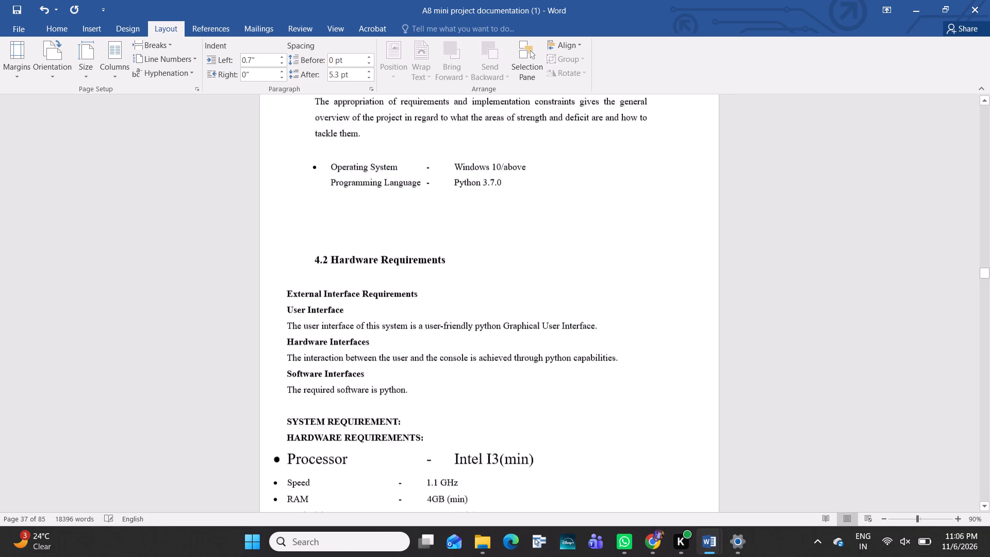
scroll(503, 351, down, 1)
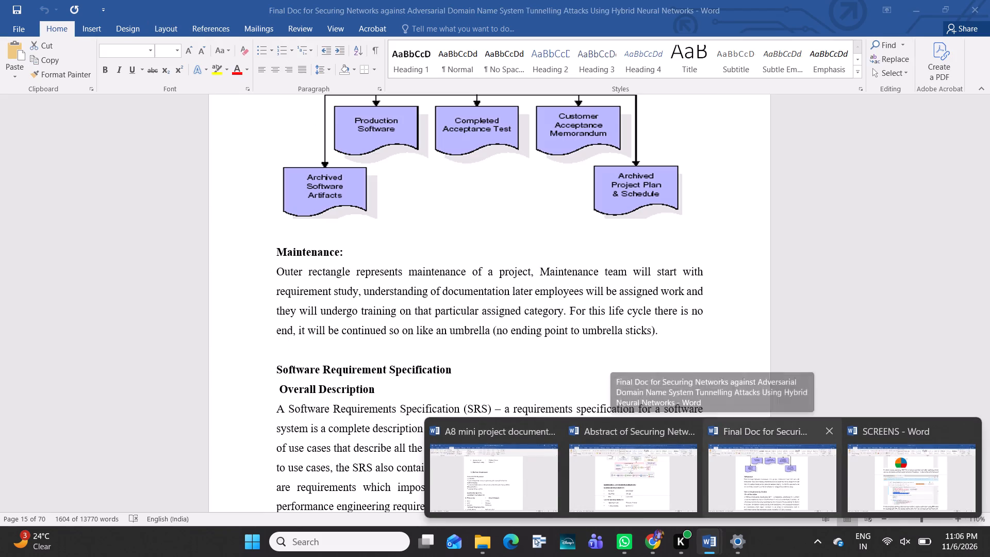
click(725, 490)
scroll(585, 395, down, 1)
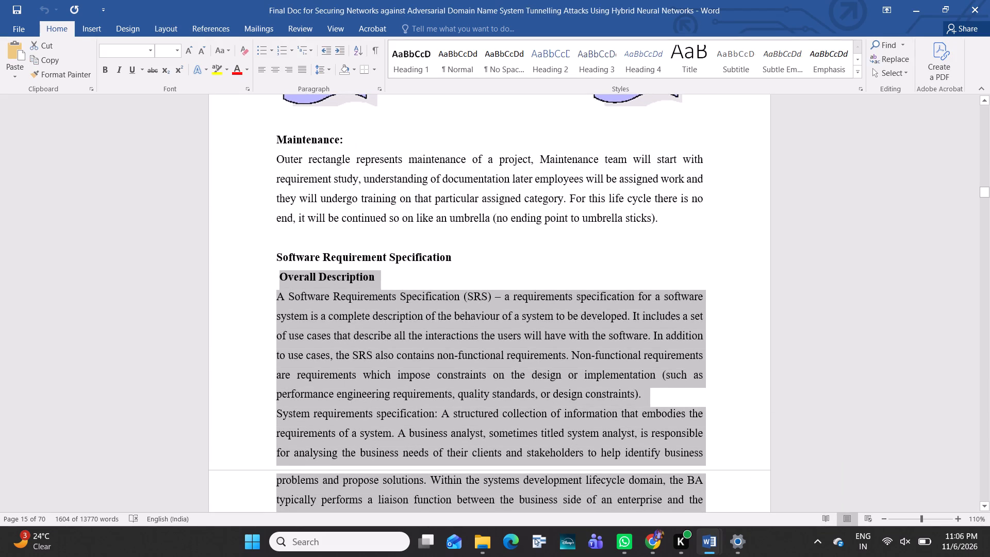
scroll(585, 395, down, 1)
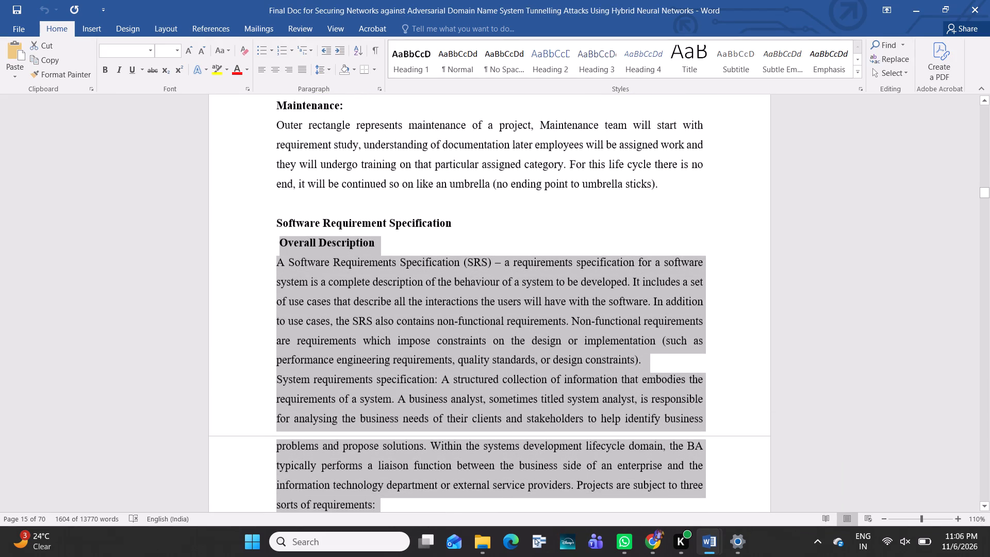
scroll(585, 395, down, 3)
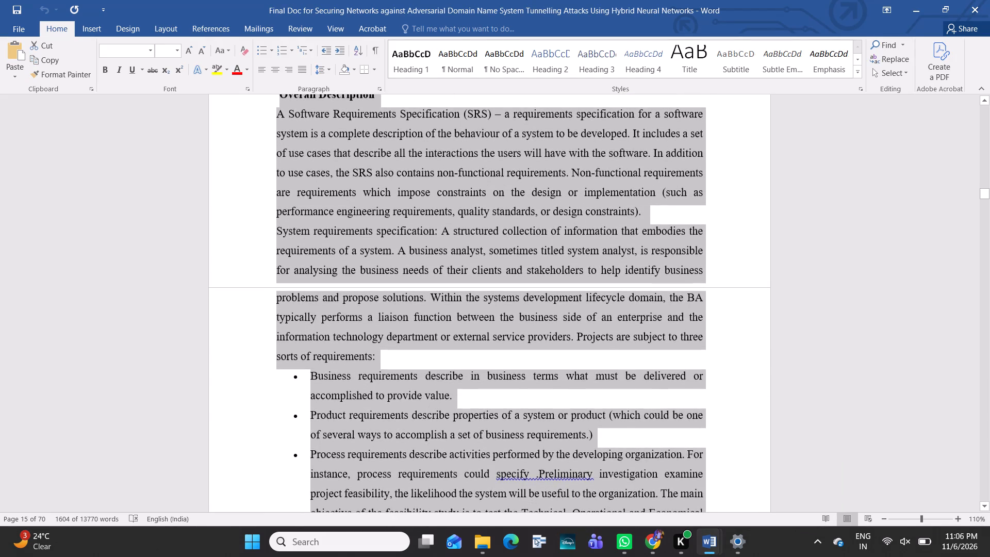
click(503, 483)
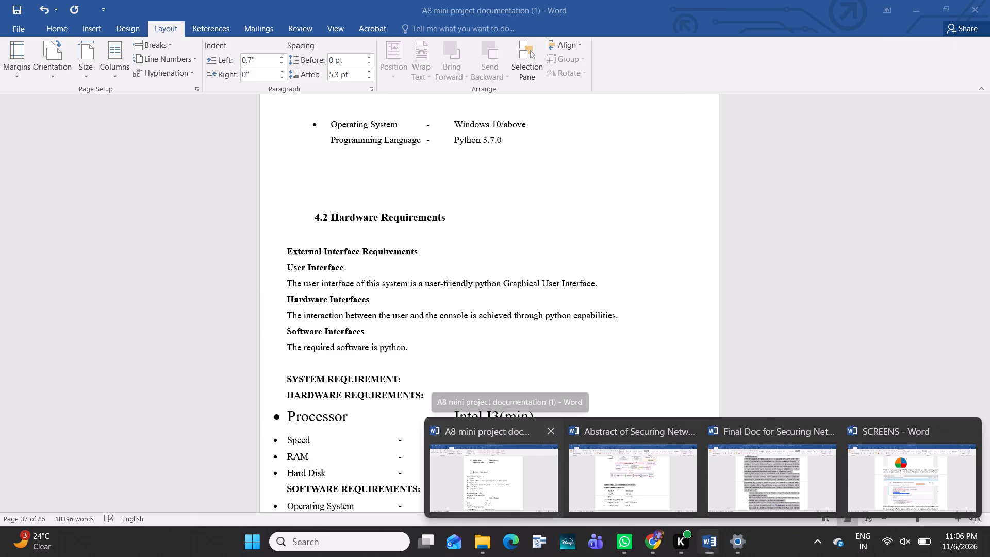